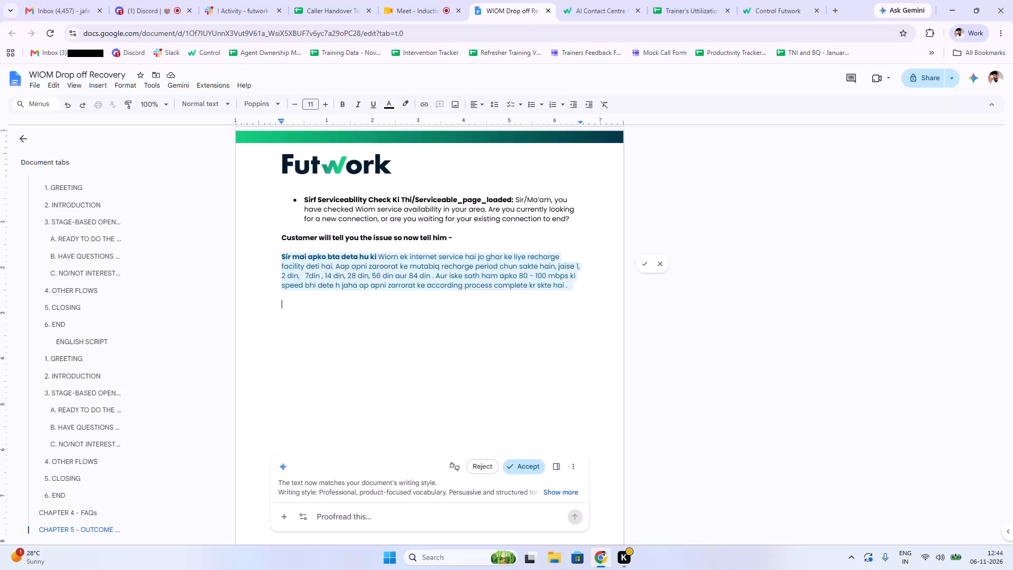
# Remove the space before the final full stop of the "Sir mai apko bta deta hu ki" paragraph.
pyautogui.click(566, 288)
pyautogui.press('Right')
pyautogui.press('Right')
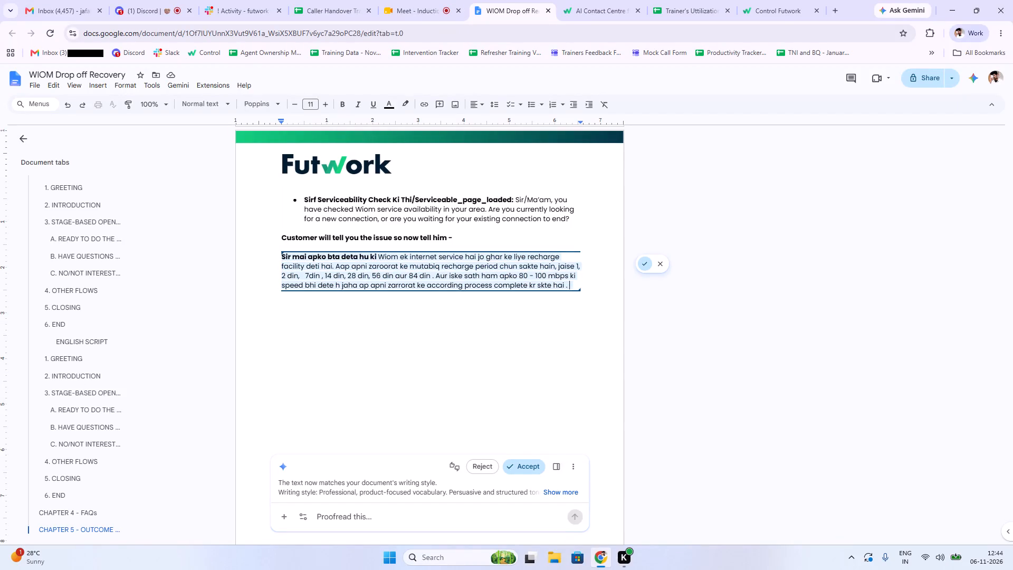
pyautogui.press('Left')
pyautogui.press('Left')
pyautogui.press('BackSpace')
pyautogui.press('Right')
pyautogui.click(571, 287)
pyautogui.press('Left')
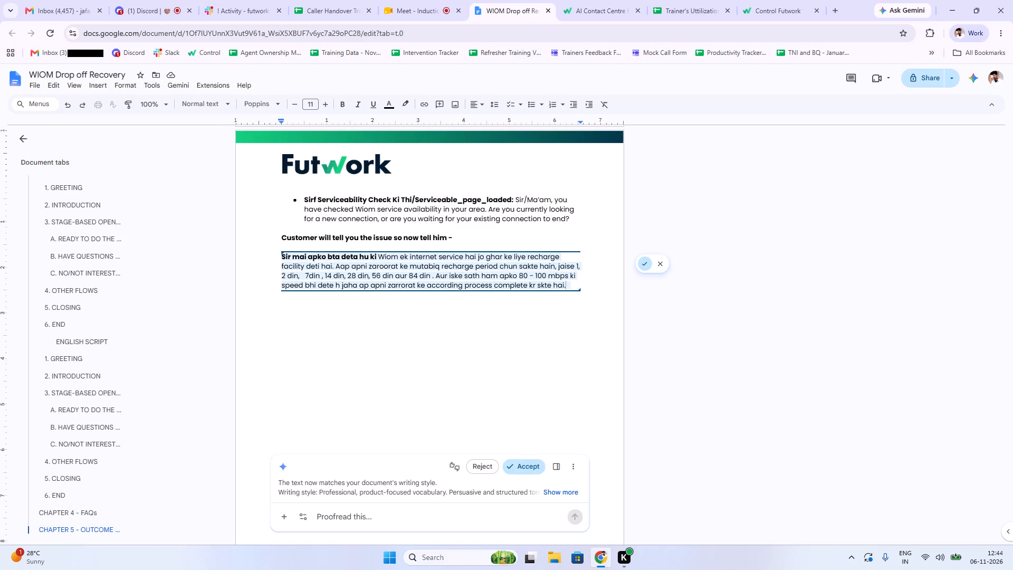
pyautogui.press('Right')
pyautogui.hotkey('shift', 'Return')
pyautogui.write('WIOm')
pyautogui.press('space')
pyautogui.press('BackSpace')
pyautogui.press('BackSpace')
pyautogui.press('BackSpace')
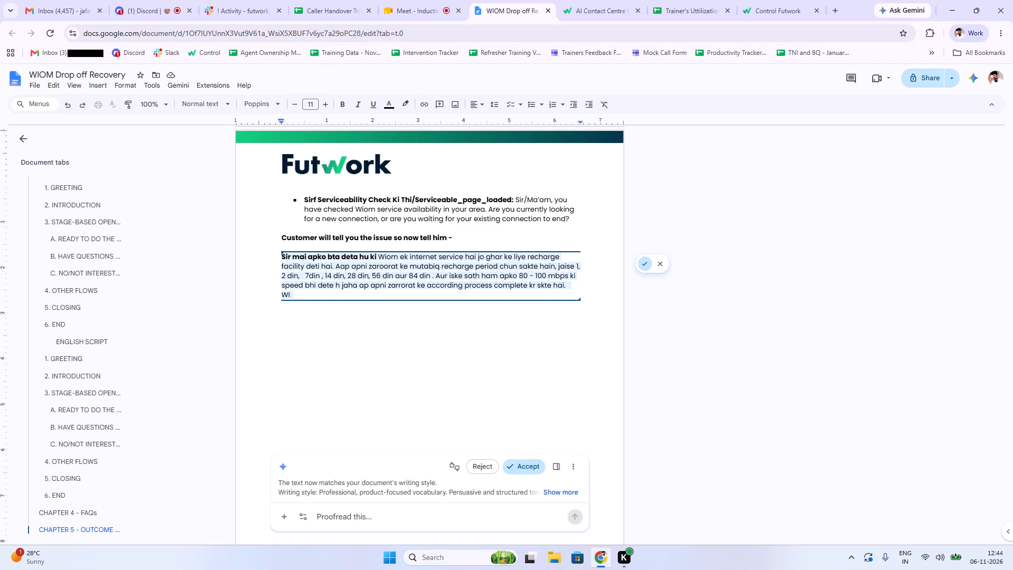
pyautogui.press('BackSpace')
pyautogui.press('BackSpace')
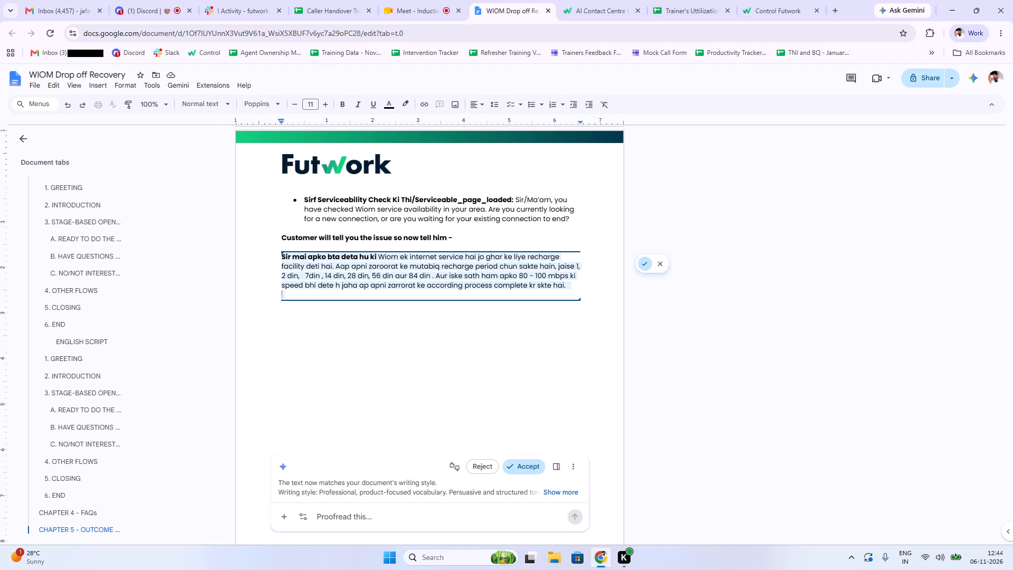
# Replace "process complete kr skte hai" at the paragraph's end with "istimal kr skte hai" and start a new line below it.
pyautogui.click(563, 287)
pyautogui.press('Right')
pyautogui.hotkey('ctrl', 'Left')
pyautogui.hotkey('ctrl', 'Left')
pyautogui.hotkey('ctrl', 'Left')
pyautogui.hotkey('ctrl', 'Left')
pyautogui.hotkey('ctrl', 'Left')
pyautogui.hotkey('ctrl', 'shift', 'Right')
pyautogui.hotkey('ctrl', 'shift', 'Right')
pyautogui.hotkey('ctrl', 'shift', 'Right')
pyautogui.hotkey('ctrl', 'shift', 'Right')
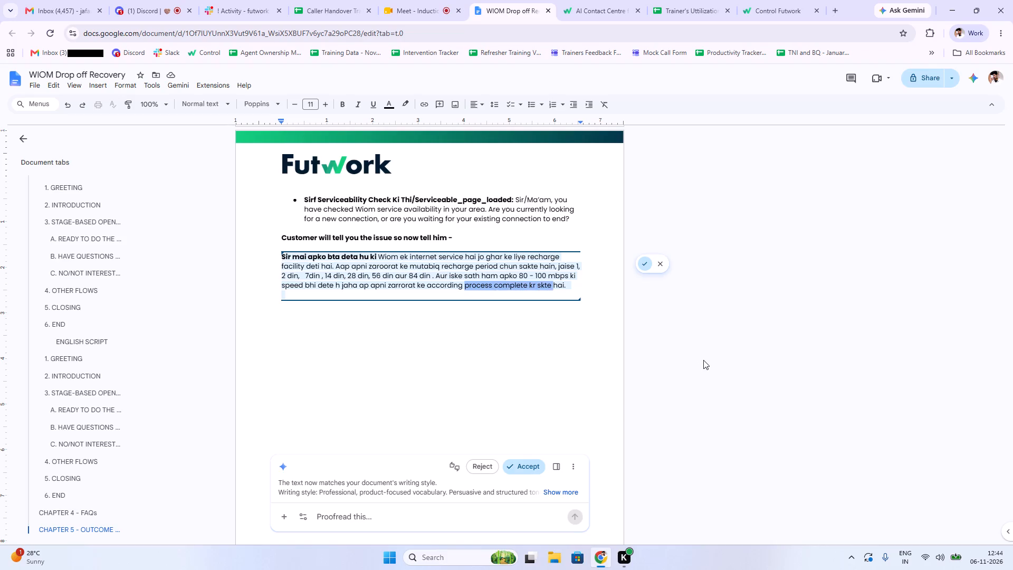
pyautogui.hotkey('ctrl', 'shift', 'Right')
pyautogui.write('istma')
pyautogui.press('BackSpace')
pyautogui.press('BackSpace')
pyautogui.write('imal kr skte hai')
pyautogui.press('space')
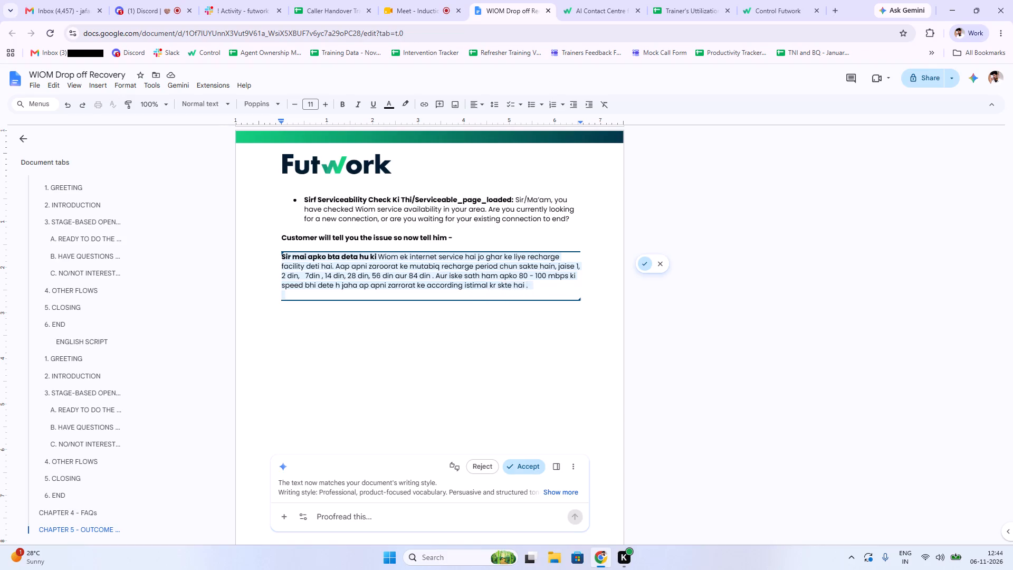
pyautogui.press('Right')
pyautogui.press('Right')
pyautogui.hotkey('shift', 'Return')
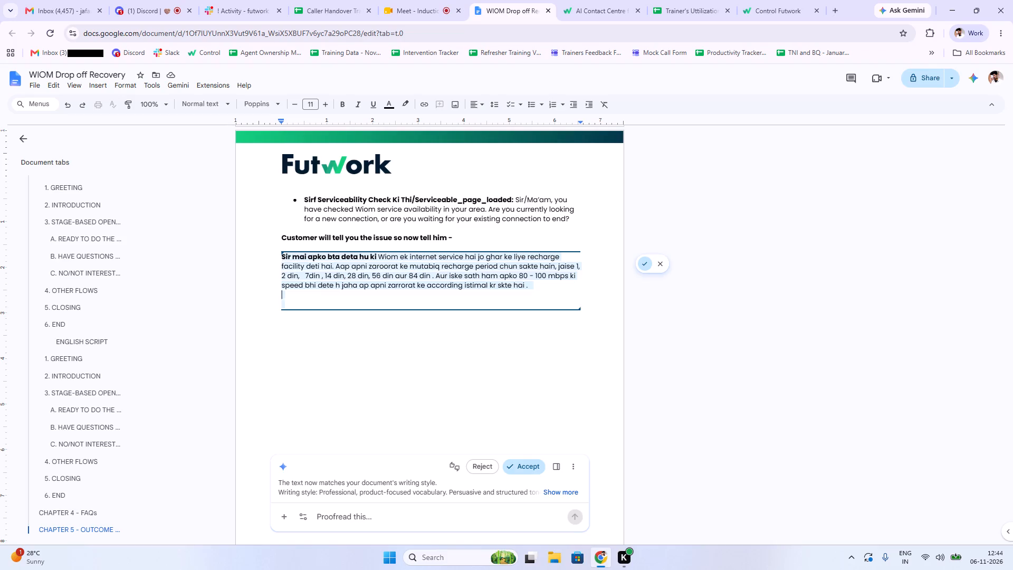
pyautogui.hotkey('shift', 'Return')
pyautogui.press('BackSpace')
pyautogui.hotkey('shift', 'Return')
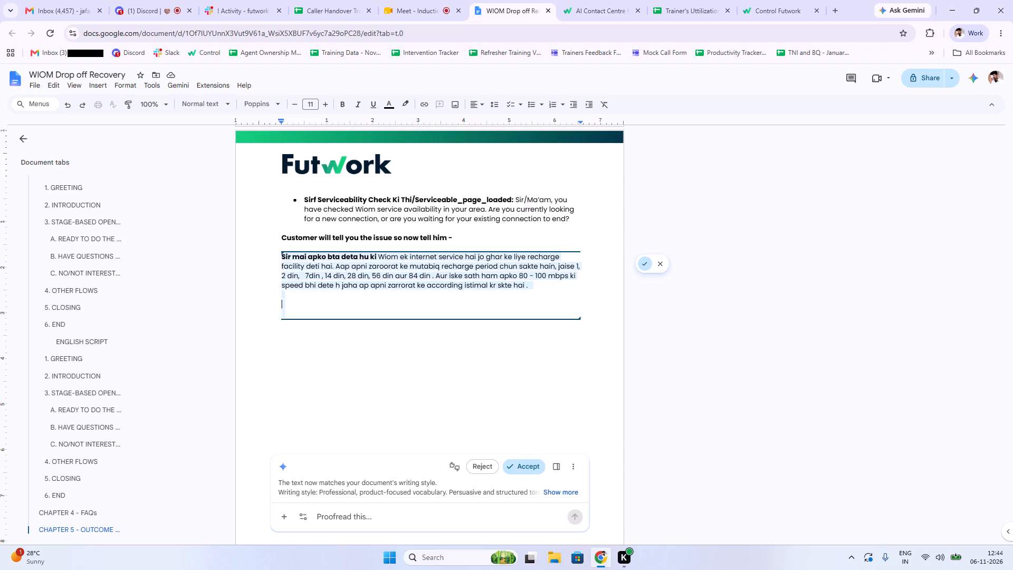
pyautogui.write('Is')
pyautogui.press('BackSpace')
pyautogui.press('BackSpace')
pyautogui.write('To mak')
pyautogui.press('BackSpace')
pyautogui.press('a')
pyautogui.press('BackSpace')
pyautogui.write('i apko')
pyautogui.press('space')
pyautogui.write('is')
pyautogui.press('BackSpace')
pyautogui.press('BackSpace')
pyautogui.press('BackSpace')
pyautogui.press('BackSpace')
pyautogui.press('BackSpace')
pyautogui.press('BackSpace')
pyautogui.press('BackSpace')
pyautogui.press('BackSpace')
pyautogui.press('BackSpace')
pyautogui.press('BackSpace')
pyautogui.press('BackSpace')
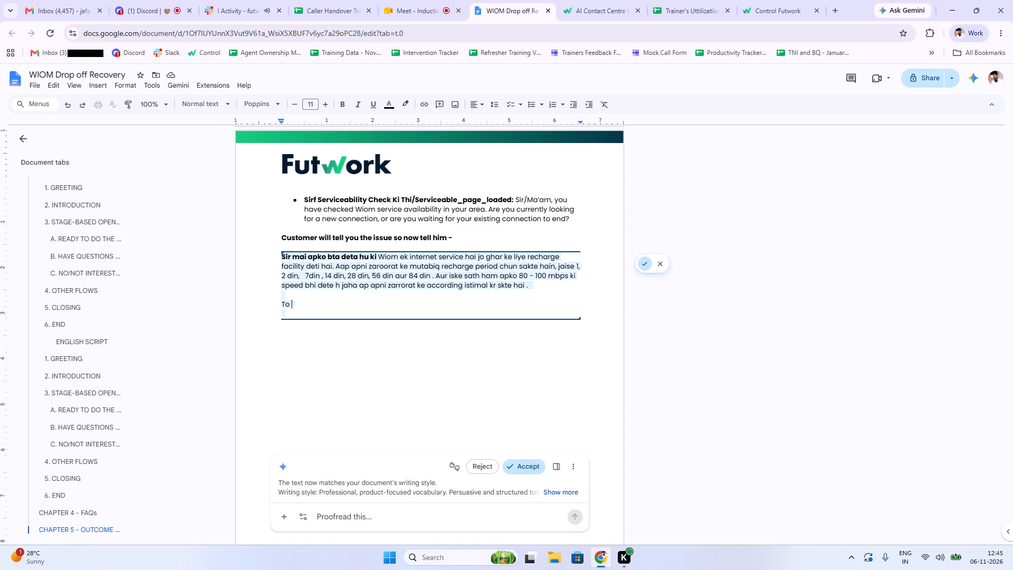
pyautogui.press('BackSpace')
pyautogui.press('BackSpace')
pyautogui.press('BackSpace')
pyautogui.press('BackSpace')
# Begin the new line with "WIOM internet connection lene ke liye apko".
pyautogui.write('WIOM')
pyautogui.press('space')
pyautogui.write('internet connection lene ke liye apko')
pyautogui.press('space')
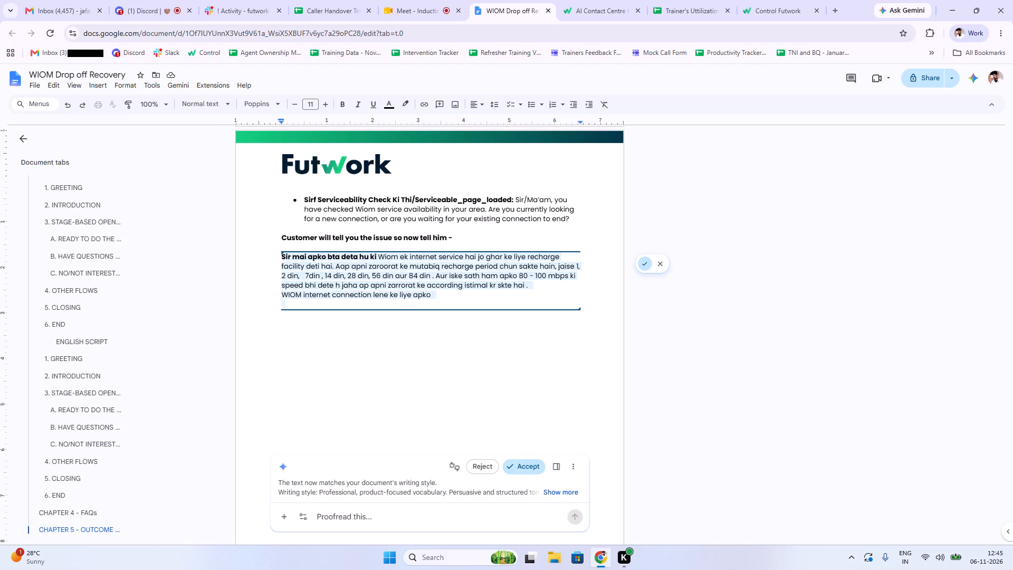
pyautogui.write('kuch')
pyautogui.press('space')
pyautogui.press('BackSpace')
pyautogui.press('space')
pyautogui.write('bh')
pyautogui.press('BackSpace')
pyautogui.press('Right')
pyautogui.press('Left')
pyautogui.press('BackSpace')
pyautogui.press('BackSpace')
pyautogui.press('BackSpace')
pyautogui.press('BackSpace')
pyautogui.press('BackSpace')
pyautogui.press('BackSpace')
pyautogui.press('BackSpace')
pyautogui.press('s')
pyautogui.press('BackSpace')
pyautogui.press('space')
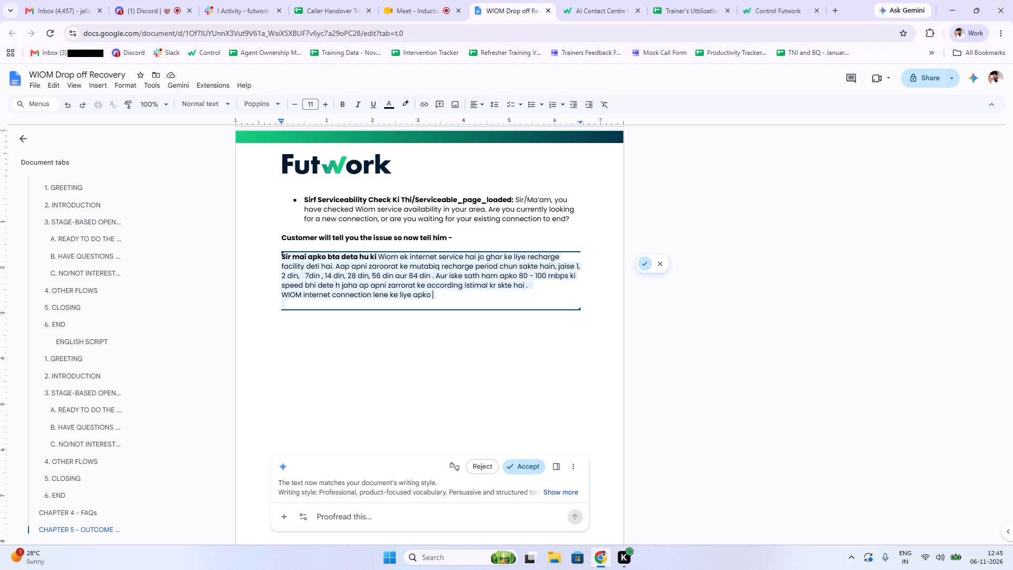
# Continue the WIOM sentence with "sirf 25 rs tak ka payment krna hota h taki booking ka process".
pyautogui.write('sirff')
pyautogui.press('BackSpace')
pyautogui.press('space')
pyautogui.write('25 rs tak ka payment krna hota h taki booki')
pyautogui.write('ng ka proff')
pyautogui.press('BackSpace')
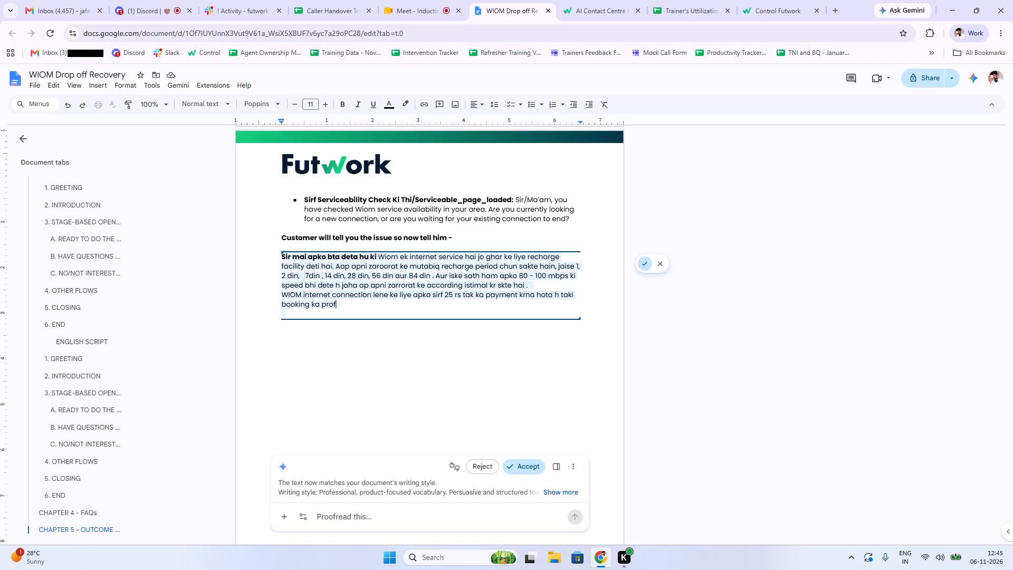
pyautogui.press('BackSpace')
pyautogui.write('cesss c')
pyautogui.press('BackSpace')
pyautogui.press('BackSpace')
pyautogui.press('BackSpace')
pyautogui.press('space')
# Continue it with "complete ho jaye aur jaise hi booking ka process complete hota hai hamari setup team apke ghr pr ake setup laga deti h".
pyautogui.write('complete ho jaye aur jaise hi booking ka proce')
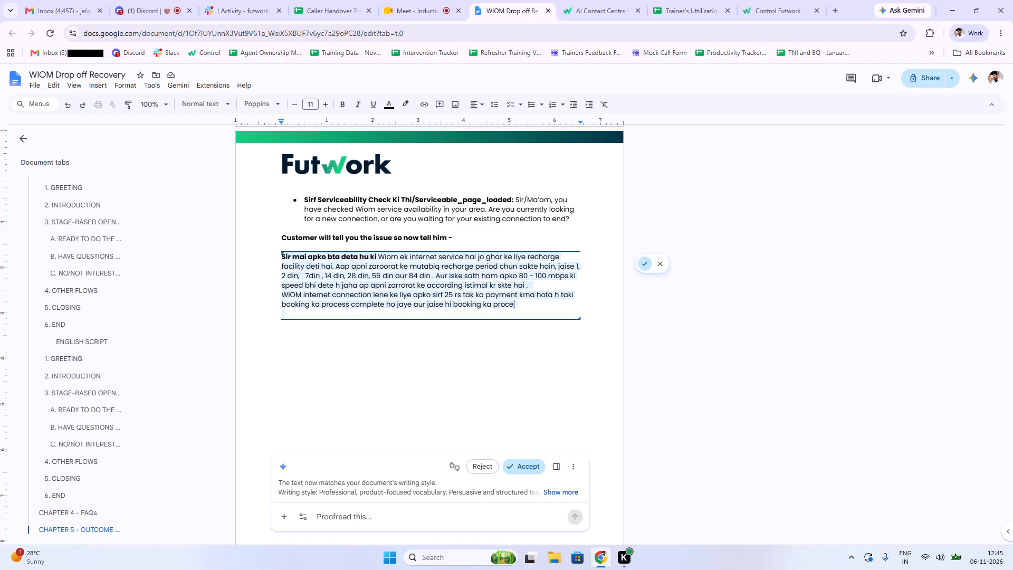
pyautogui.write('ss complete hota hai a')
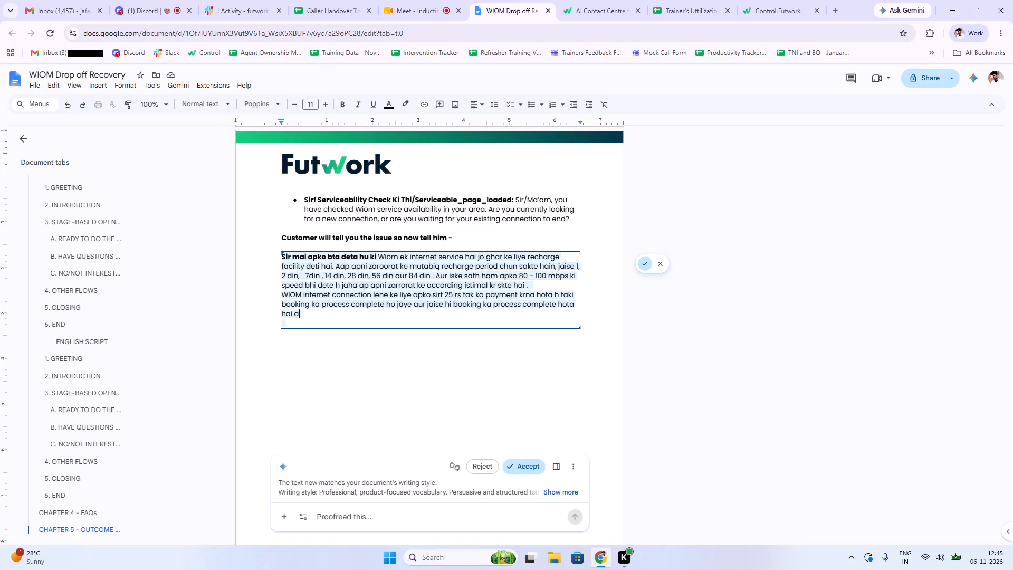
pyautogui.press('BackSpace')
pyautogui.write('hamare')
pyautogui.press('space')
pyautogui.press('BackSpace')
pyautogui.press('BackSpace')
pyautogui.write('i setup s')
pyautogui.press('BackSpace')
pyautogui.write('team apke ghr pr ake setup o')
pyautogui.press('BackSpace')
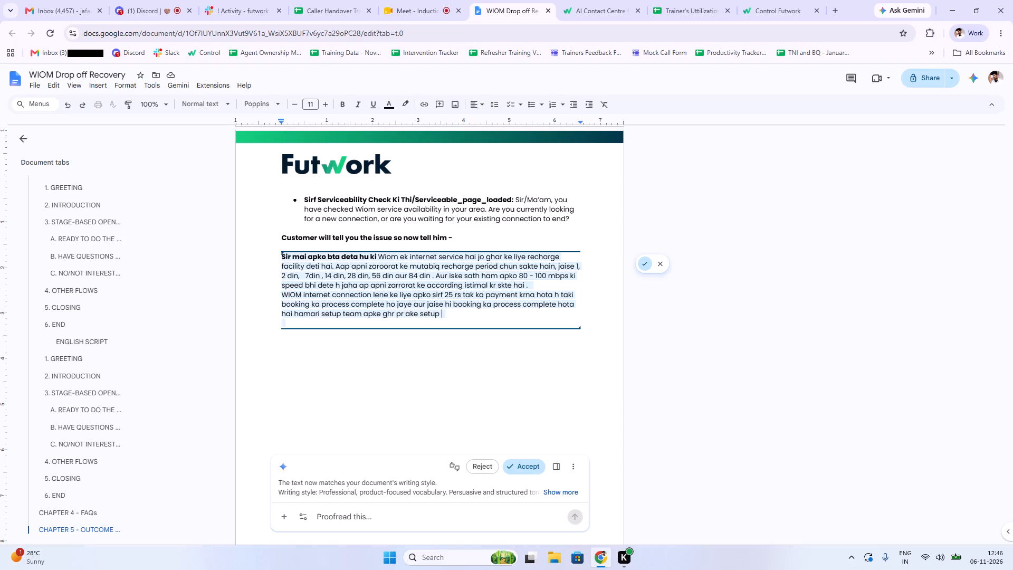
pyautogui.write('laga deti h')
# Add the sentence "Uske baad apko apni zaroorat ke according recharge krna hota hai taki ap internet ka istimal kr ske.".
pyautogui.press('space')
pyautogui.press('BackSpace')
pyautogui.write('. Uske a')
pyautogui.press('BackSpace')
pyautogui.write('baad apko')
pyautogui.press('space')
pyautogui.write('pa')
pyautogui.press('BackSpace')
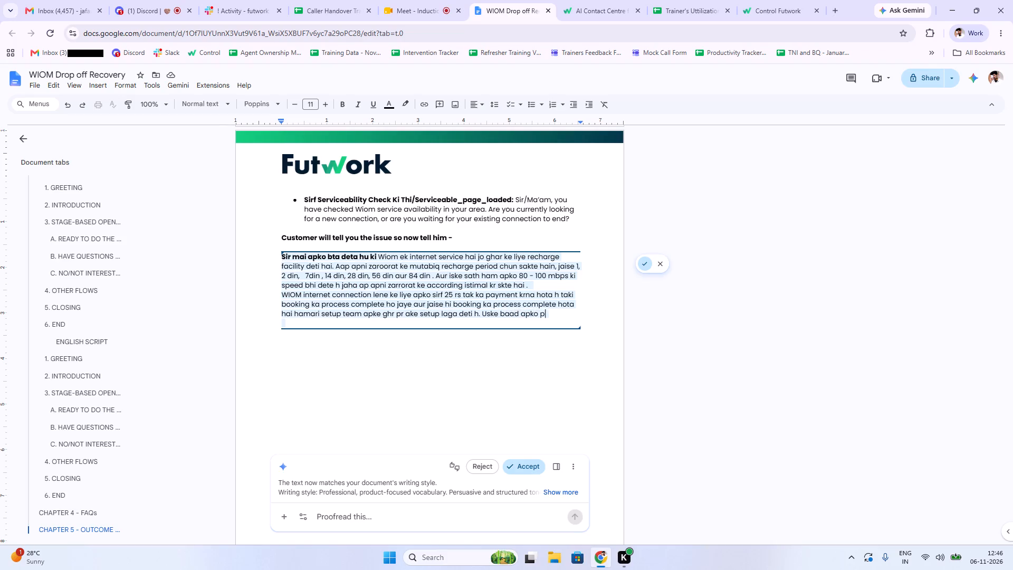
pyautogui.press('BackSpace')
pyautogui.write('apni zaroorat ke')
pyautogui.press('space')
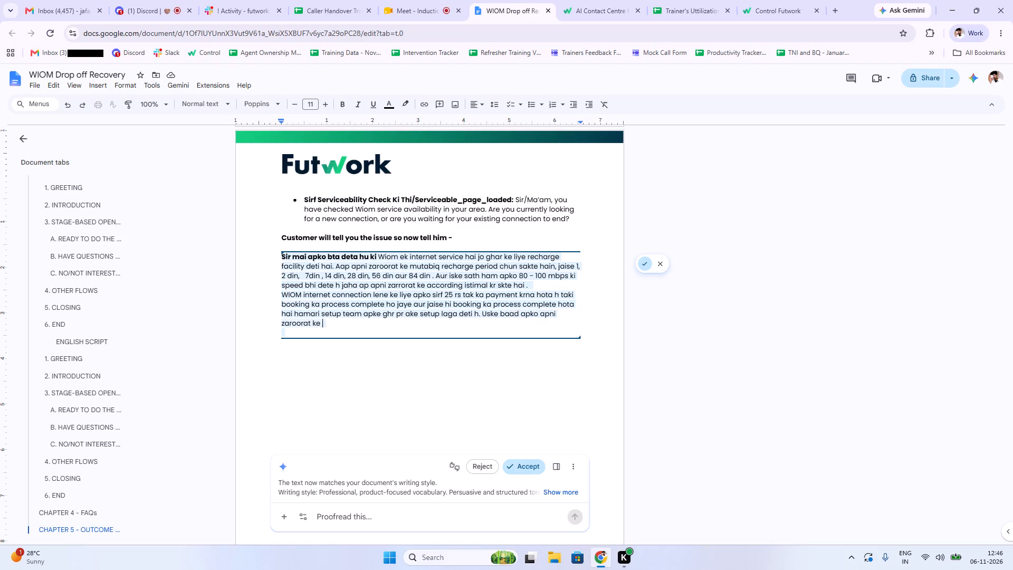
pyautogui.write('according recharge krna hota hai taki ap interen')
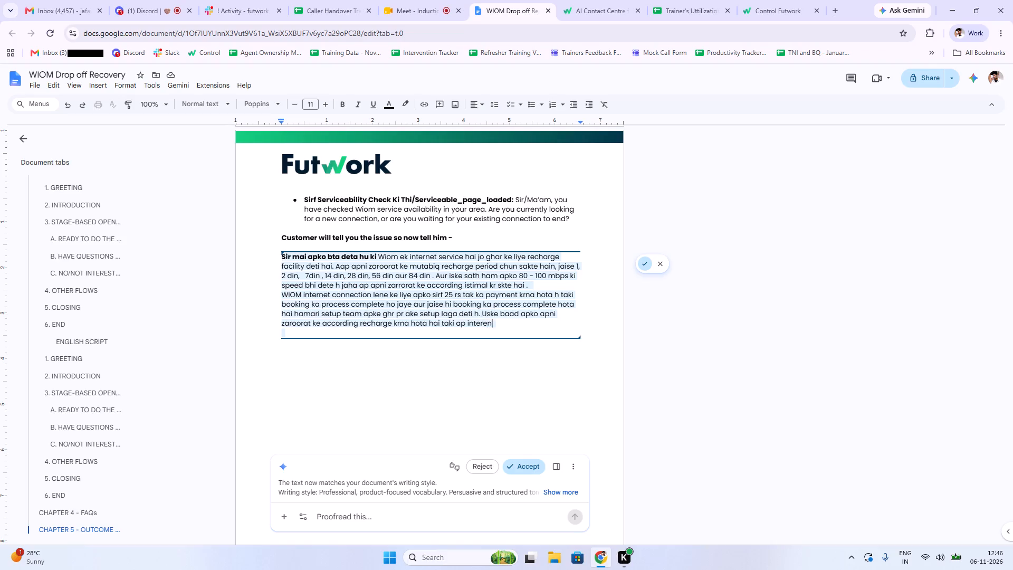
pyautogui.press('BackSpace')
pyautogui.press('BackSpace')
pyautogui.write('nert')
pyautogui.press('BackSpace')
pyautogui.press('BackSpace')
pyautogui.write('t ka in')
pyautogui.press('BackSpace')
pyautogui.write('stimal kr ske.')
pyautogui.press('space')
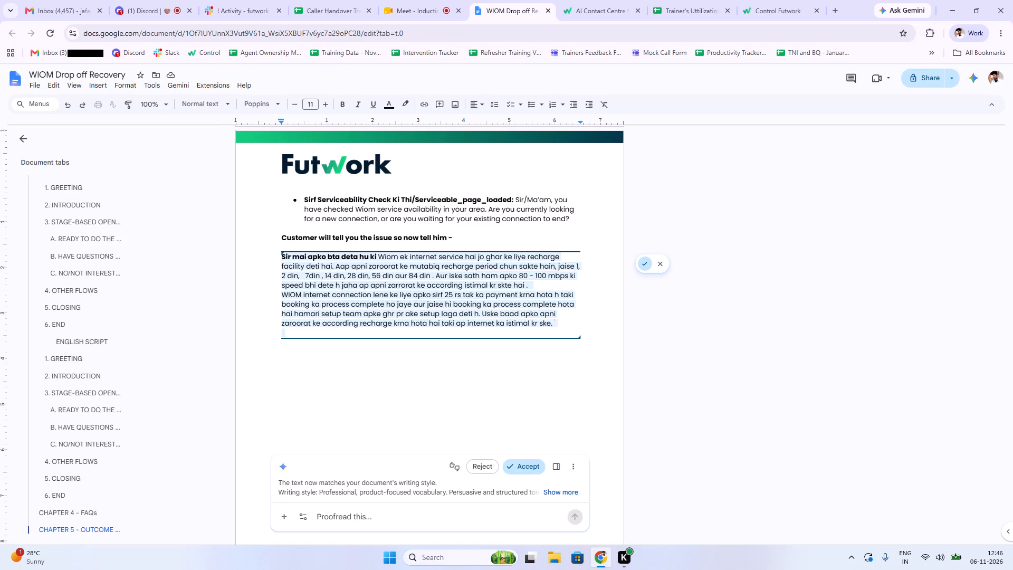
# After a blank line, add "To abhi mai apko on call process guide krdu ap process complete krna chhiyege ?".
pyautogui.hotkey('shift', 'Return')
pyautogui.hotkey('shift', 'Return')
pyautogui.write('To abhi mai apko on call process guide kr')
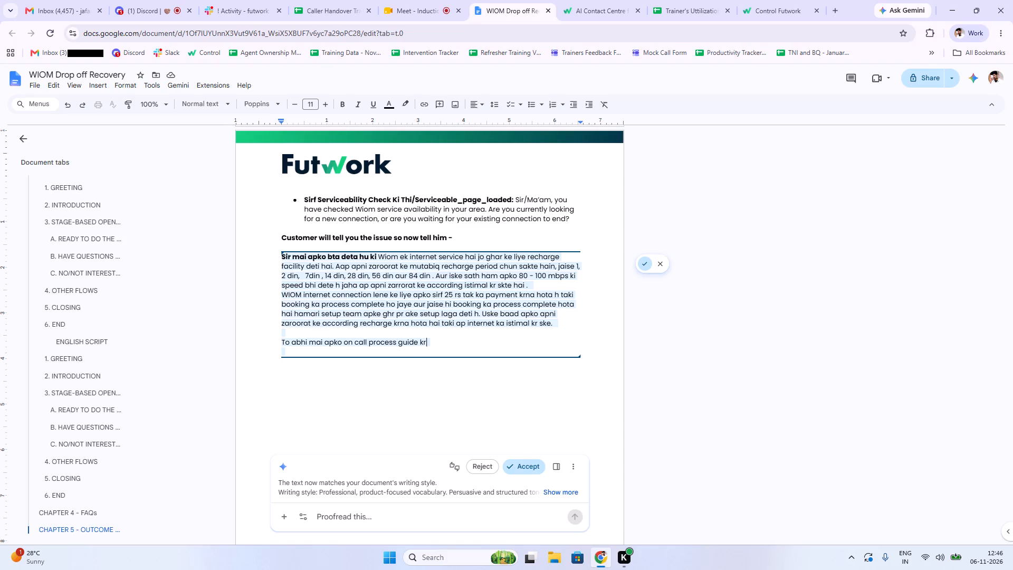
pyautogui.write('do')
pyautogui.press('BackSpace')
pyautogui.write('u ap process complete krna chhiyege ?')
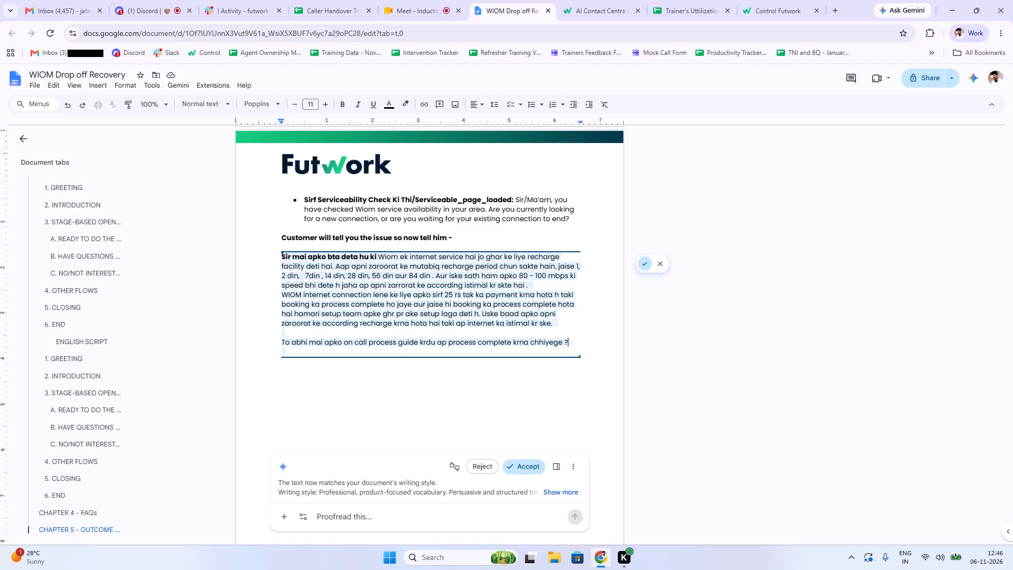
pyautogui.press('space')
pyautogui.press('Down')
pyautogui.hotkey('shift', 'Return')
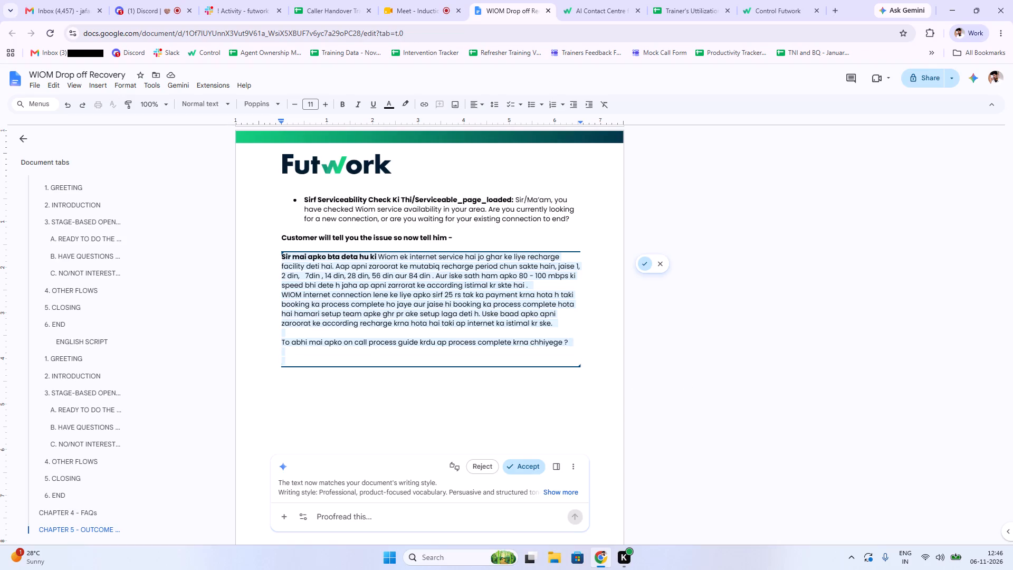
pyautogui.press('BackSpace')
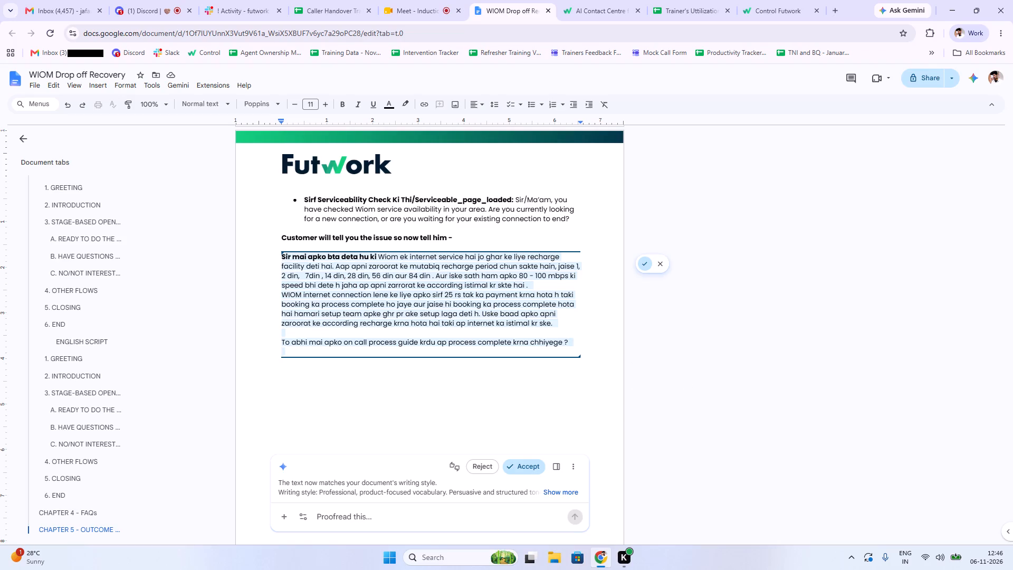
# Select the "Sir mai apko bta deta hu ki" passage through its closing question and move it from the body into the page footer.
pyautogui.click(411, 398)
pyautogui.click(366, 265)
pyautogui.click(334, 352)
pyautogui.keyDown('shift'); pyautogui.click(284, 258); pyautogui.keyUp('shift')
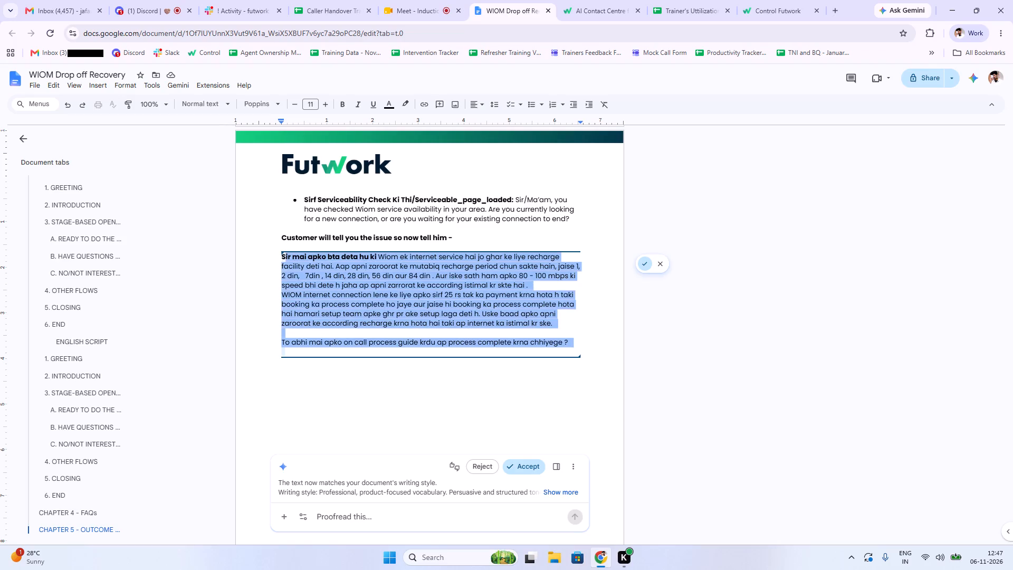
pyautogui.moveTo(286, 260); pyautogui.dragTo(388, 109)
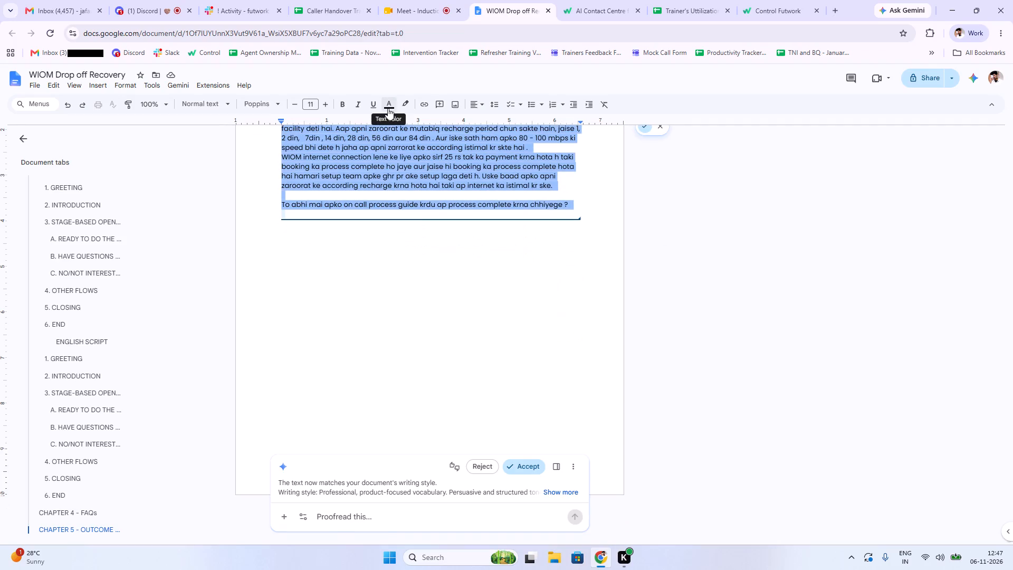
pyautogui.click(388, 108)
pyautogui.click(393, 122)
pyautogui.click(364, 456)
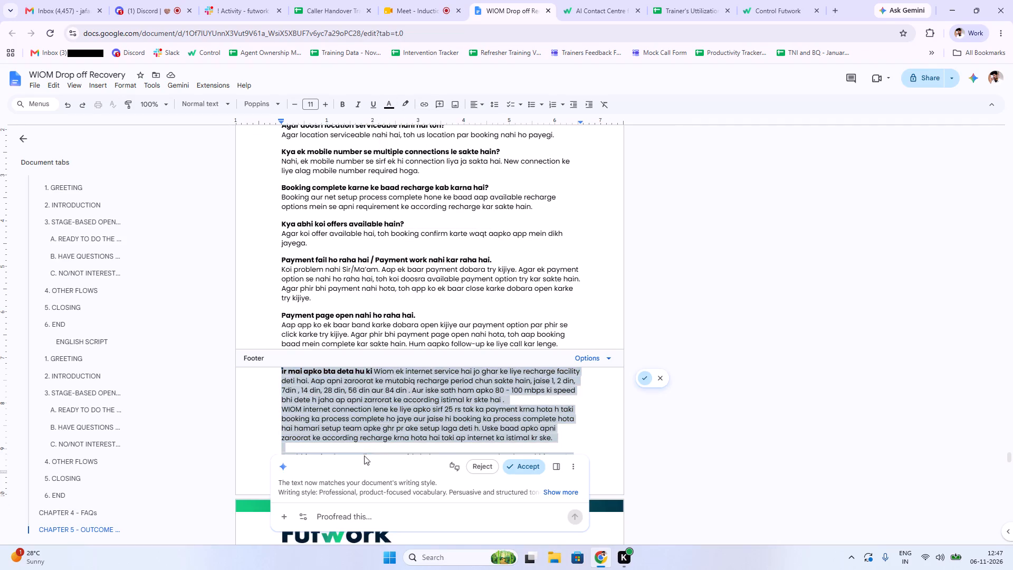
pyautogui.click(388, 418)
pyautogui.click(465, 421)
pyautogui.scroll(-2, 465, 422)
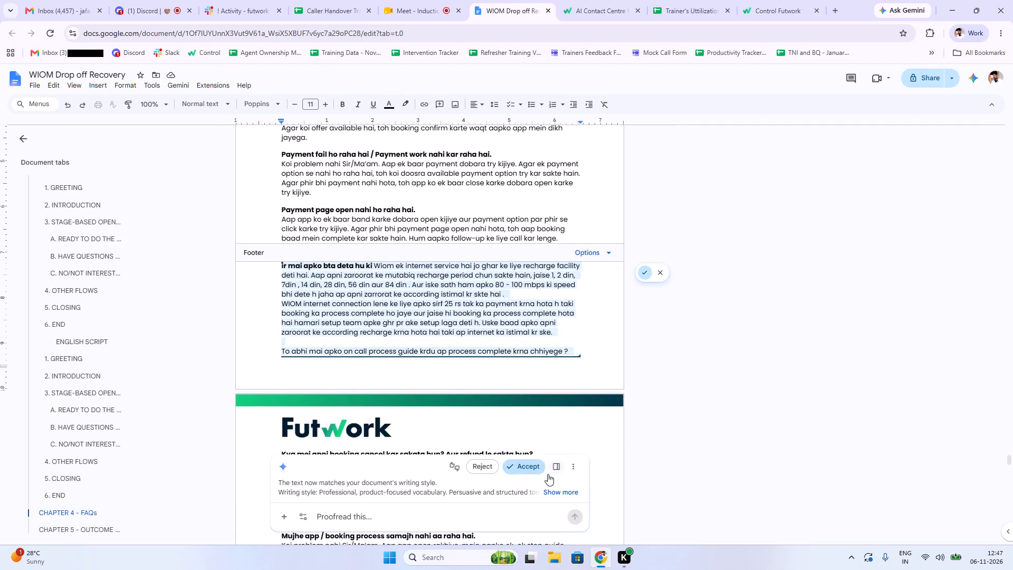
# Accept the suggested proofreading for the passage and check the pages around it.
pyautogui.click(534, 470)
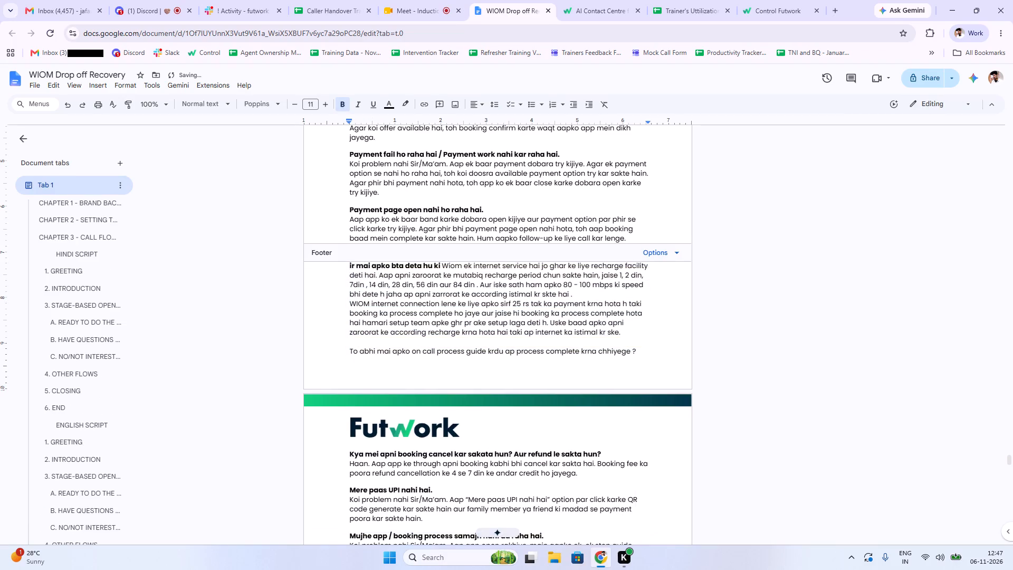
pyautogui.scroll(-6, 504, 402)
pyautogui.scroll(7, 494, 392)
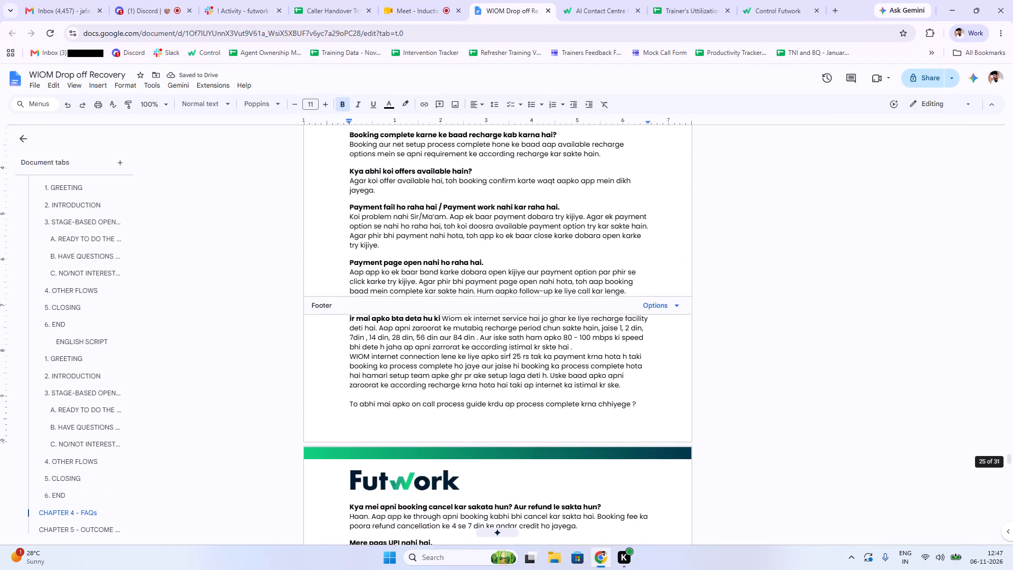
pyautogui.scroll(-1, 376, 394)
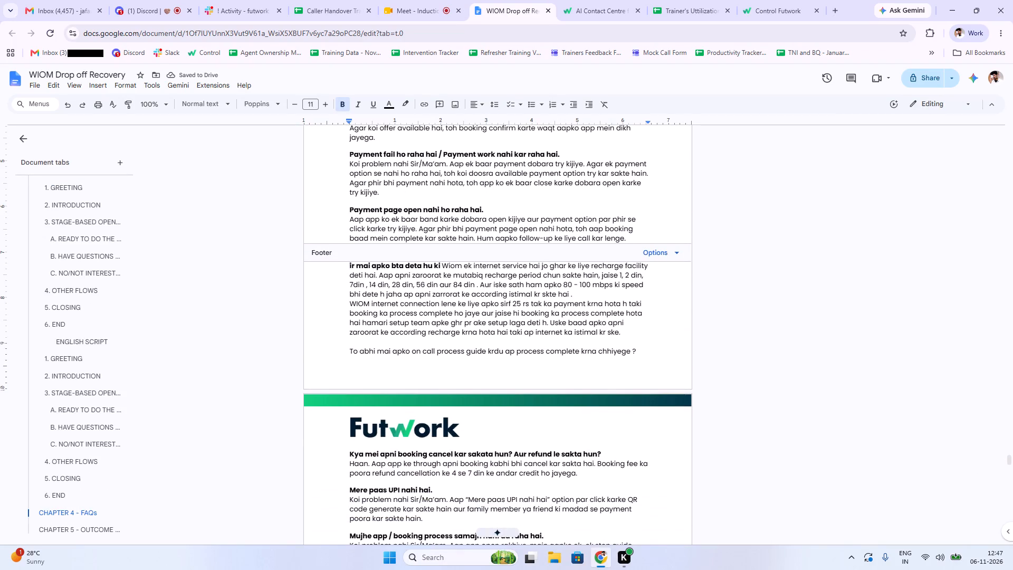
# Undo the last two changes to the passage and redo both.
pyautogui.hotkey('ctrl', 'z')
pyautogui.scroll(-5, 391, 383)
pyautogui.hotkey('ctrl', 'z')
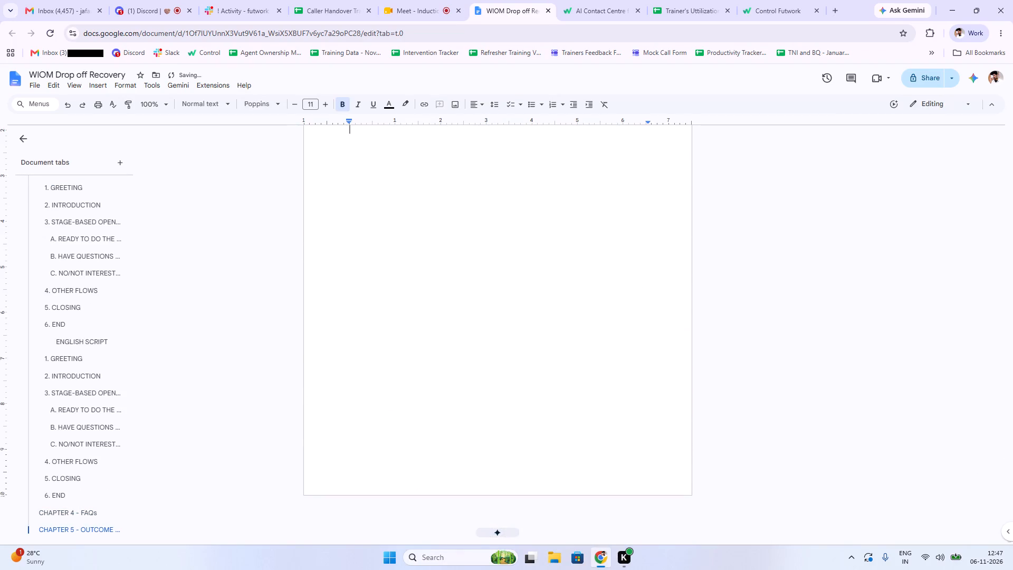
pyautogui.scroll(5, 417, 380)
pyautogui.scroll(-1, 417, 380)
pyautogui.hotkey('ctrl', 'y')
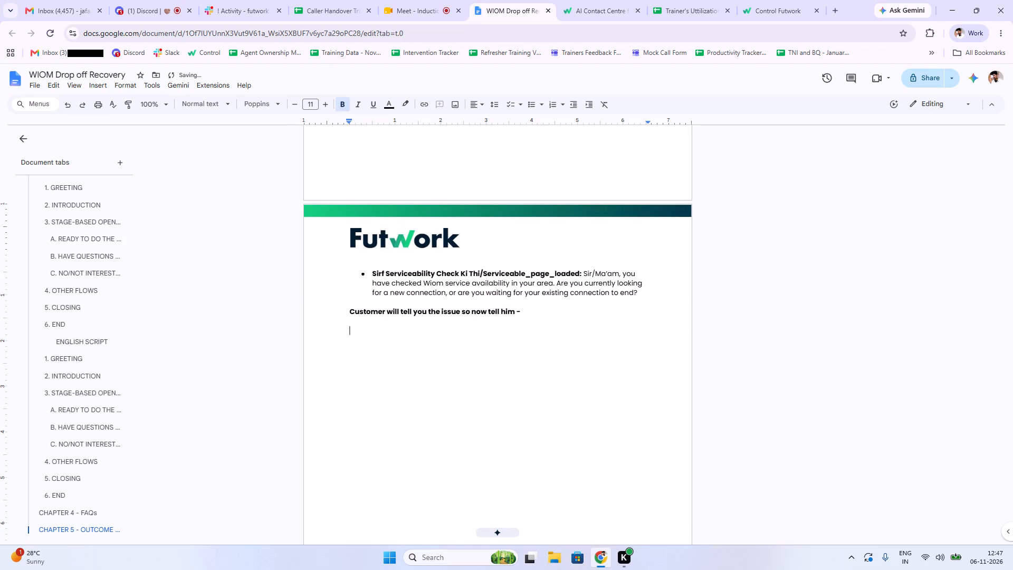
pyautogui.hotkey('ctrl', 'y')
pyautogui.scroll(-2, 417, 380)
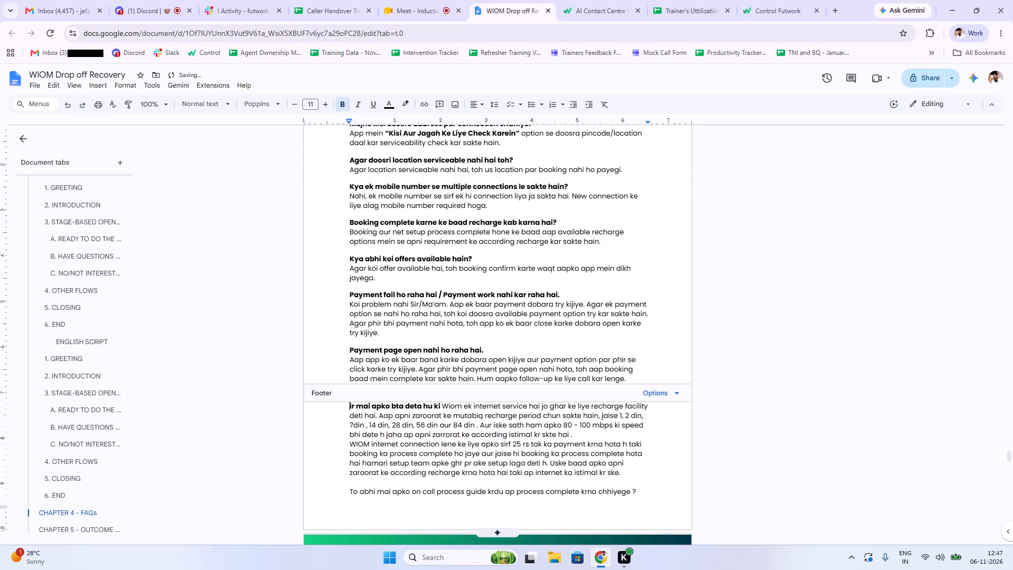
# Examine the footer on the pages from the FAQs through the outcome list to the end of the document.
pyautogui.click(655, 395)
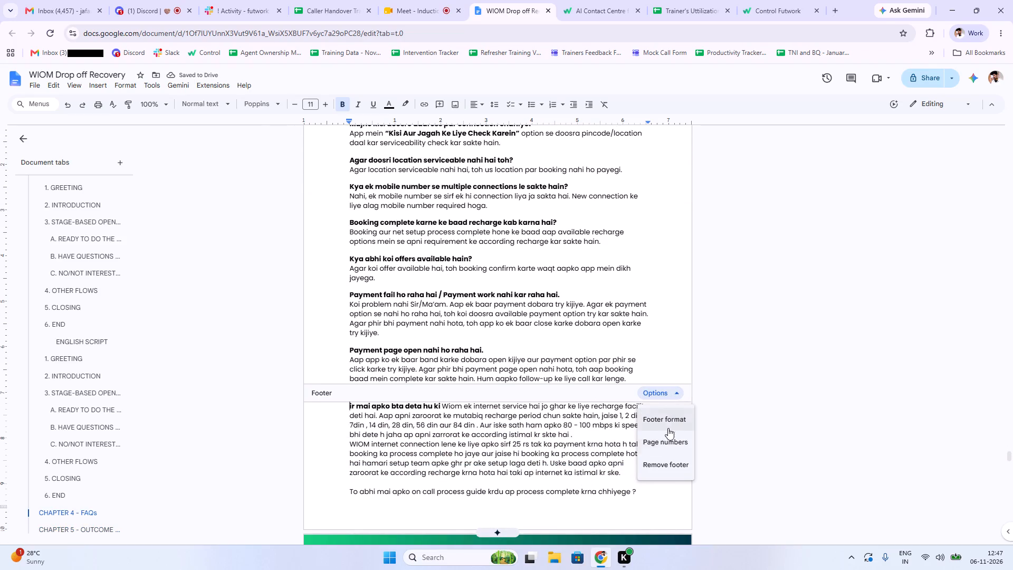
pyautogui.click(561, 450)
pyautogui.scroll(-2, 436, 408)
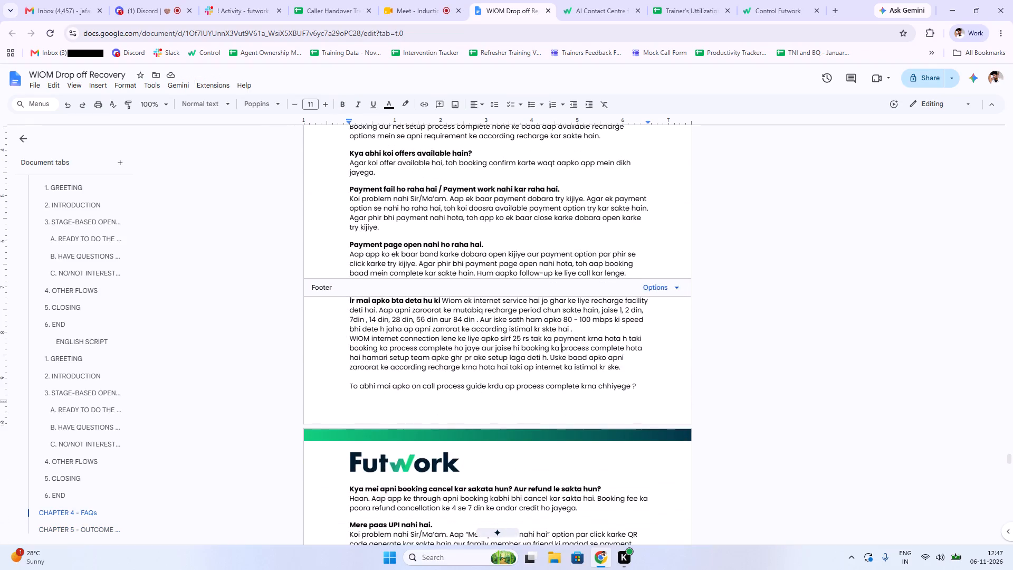
pyautogui.scroll(-13, 408, 351)
pyautogui.scroll(-6, 473, 415)
pyautogui.scroll(-8, 431, 394)
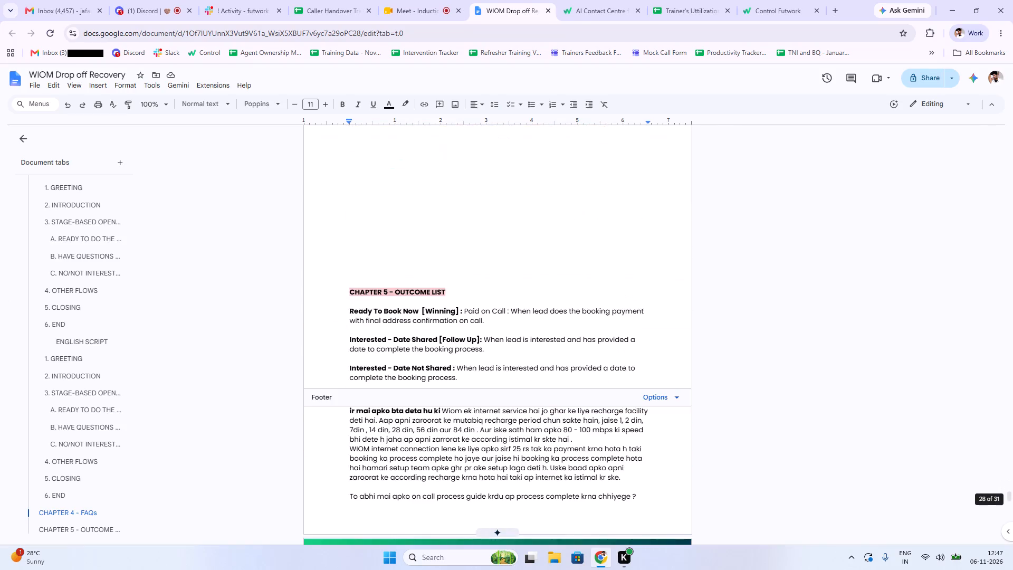
pyautogui.scroll(-15, 442, 402)
pyautogui.scroll(-6, 441, 398)
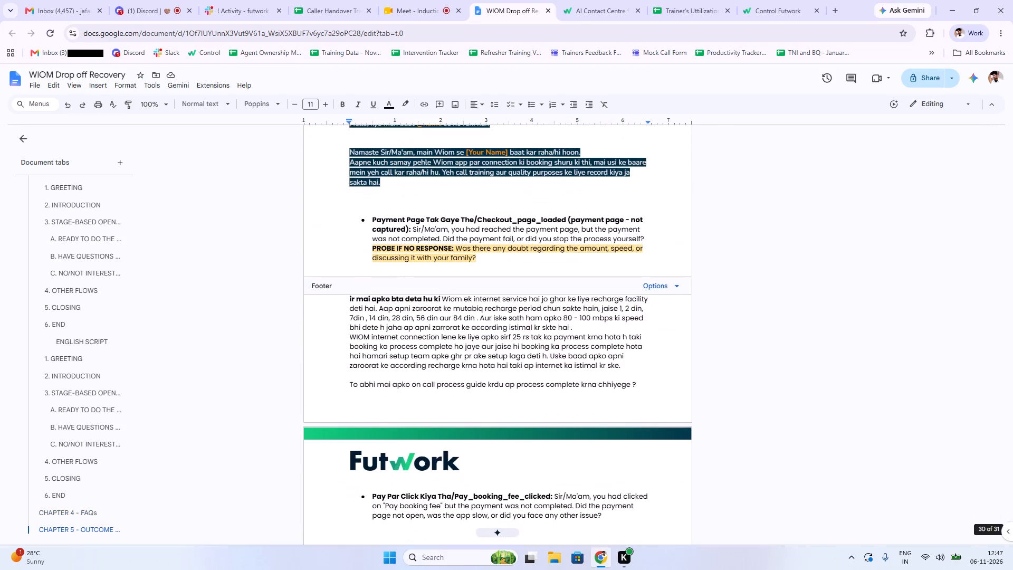
pyautogui.scroll(-6, 441, 395)
pyautogui.scroll(4, 445, 388)
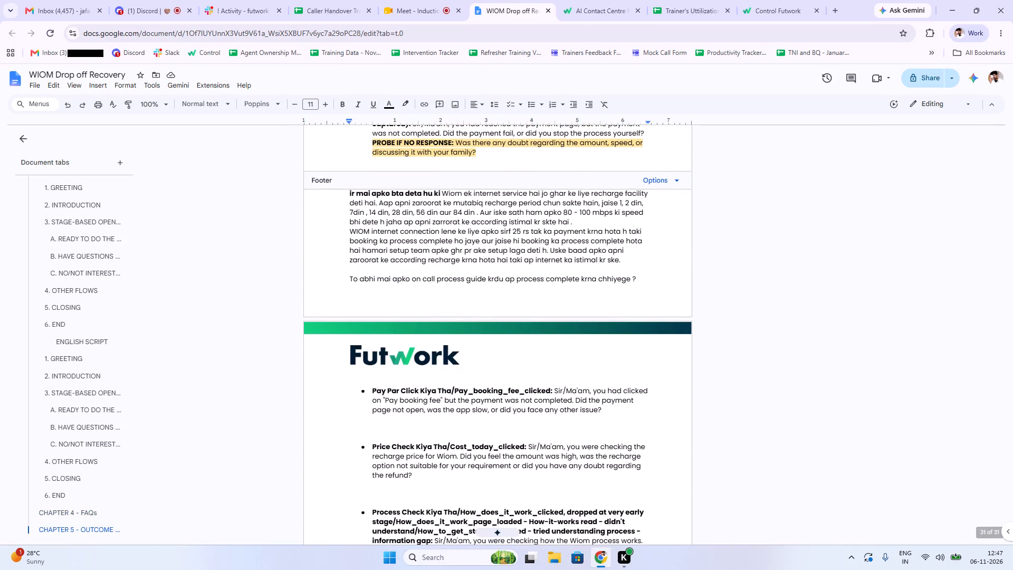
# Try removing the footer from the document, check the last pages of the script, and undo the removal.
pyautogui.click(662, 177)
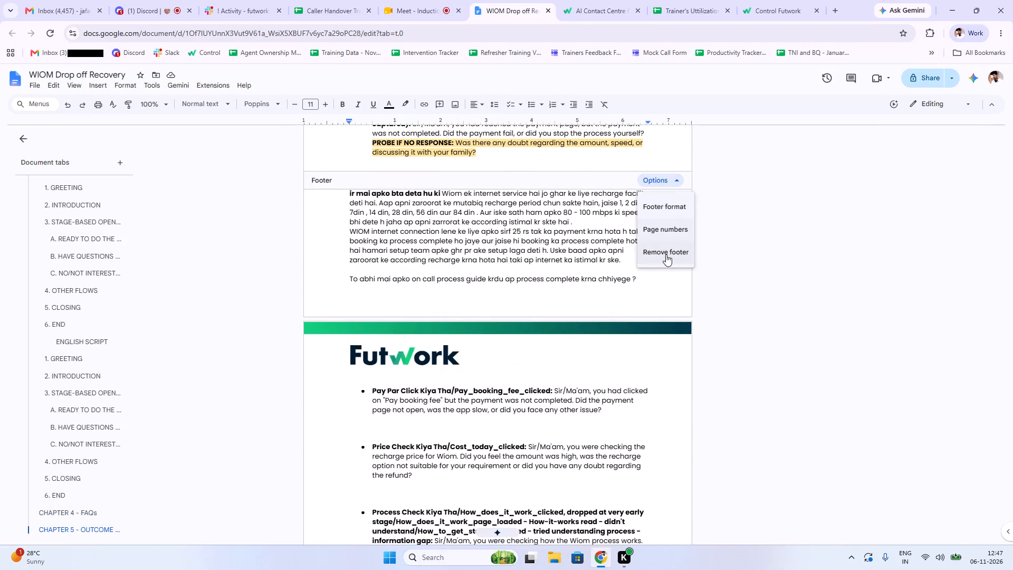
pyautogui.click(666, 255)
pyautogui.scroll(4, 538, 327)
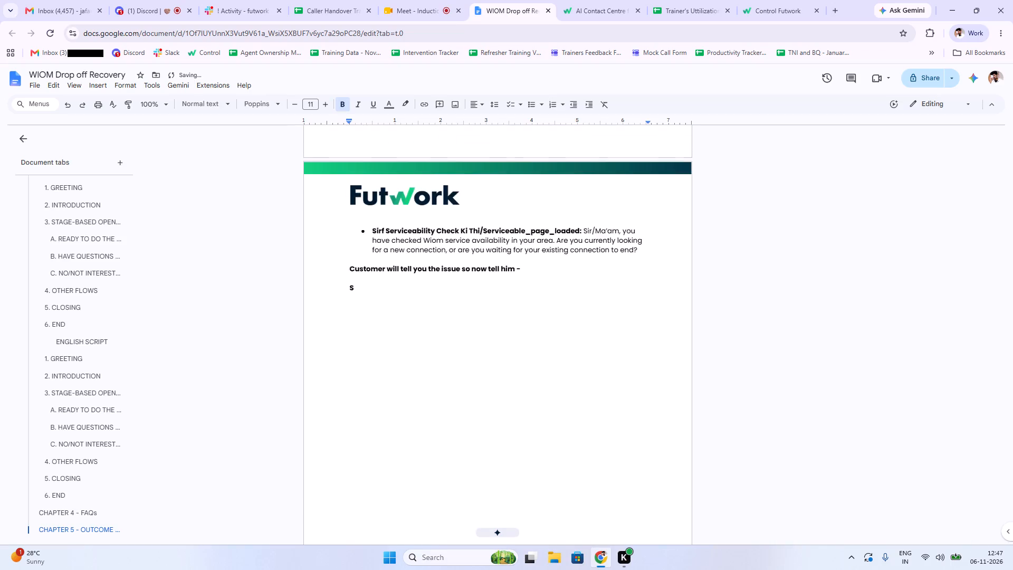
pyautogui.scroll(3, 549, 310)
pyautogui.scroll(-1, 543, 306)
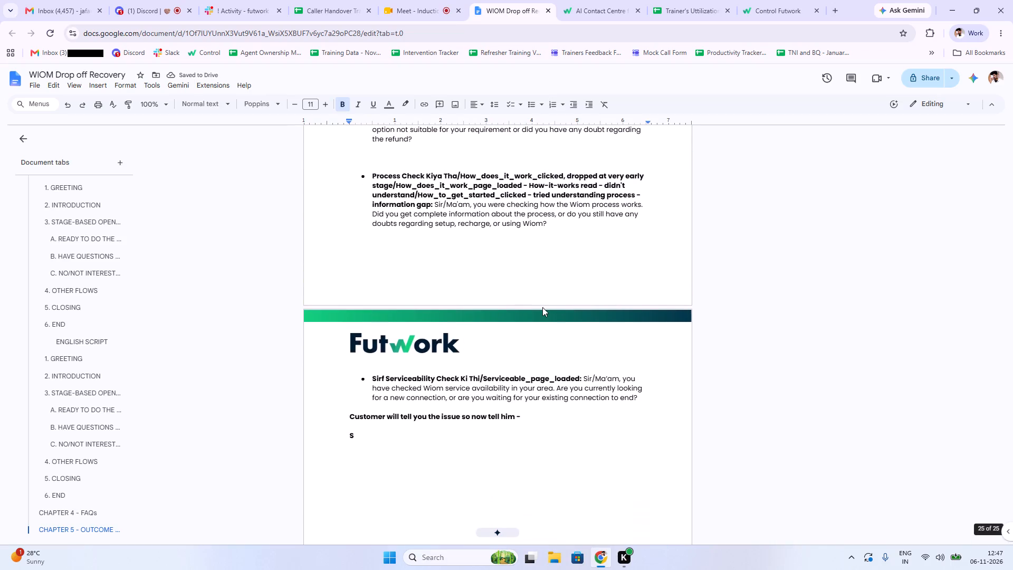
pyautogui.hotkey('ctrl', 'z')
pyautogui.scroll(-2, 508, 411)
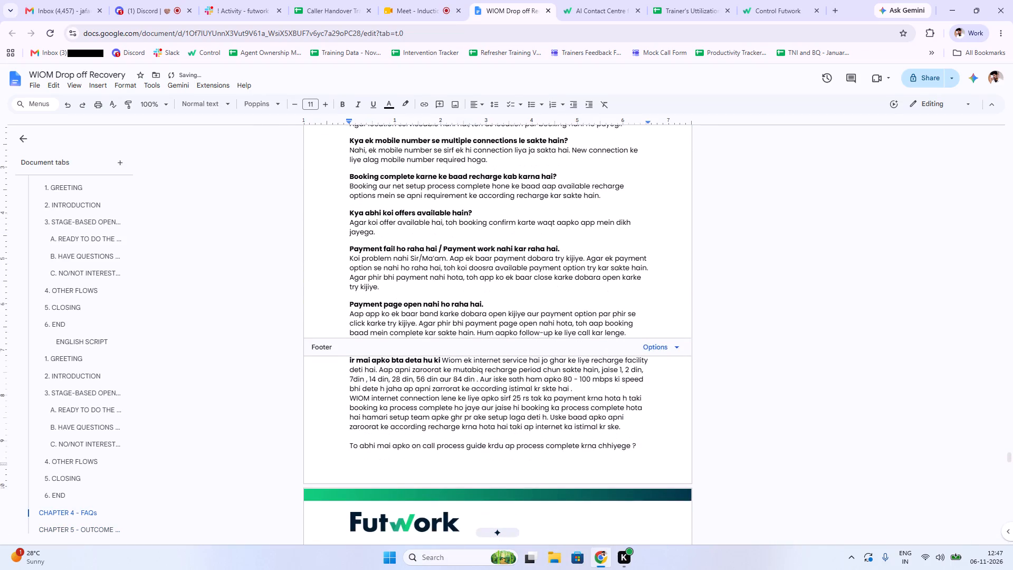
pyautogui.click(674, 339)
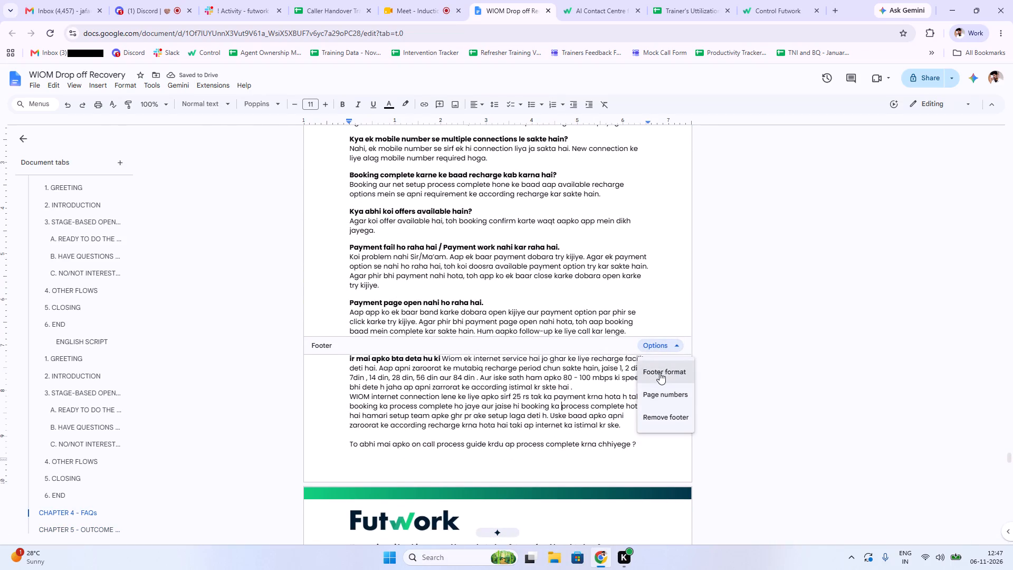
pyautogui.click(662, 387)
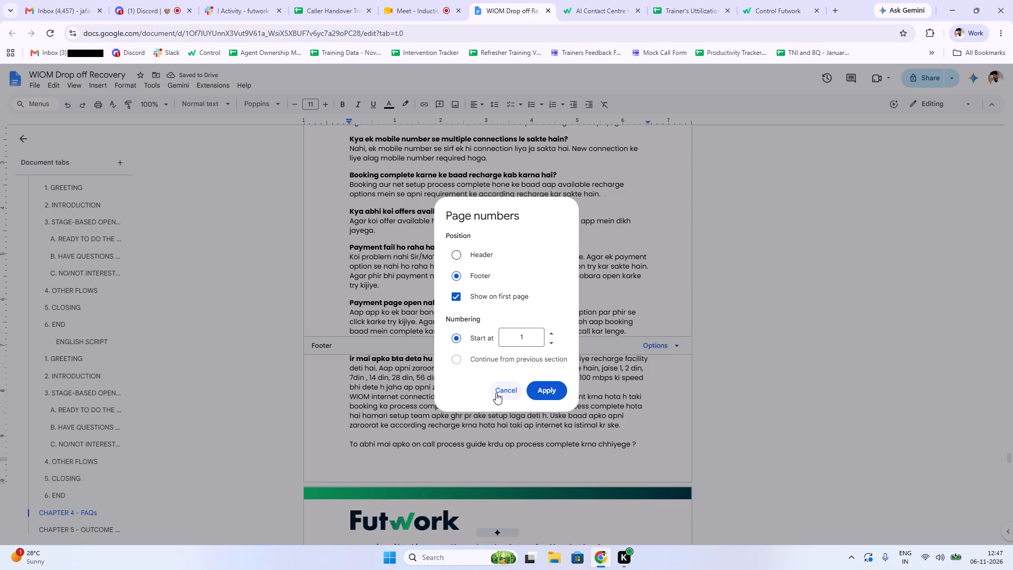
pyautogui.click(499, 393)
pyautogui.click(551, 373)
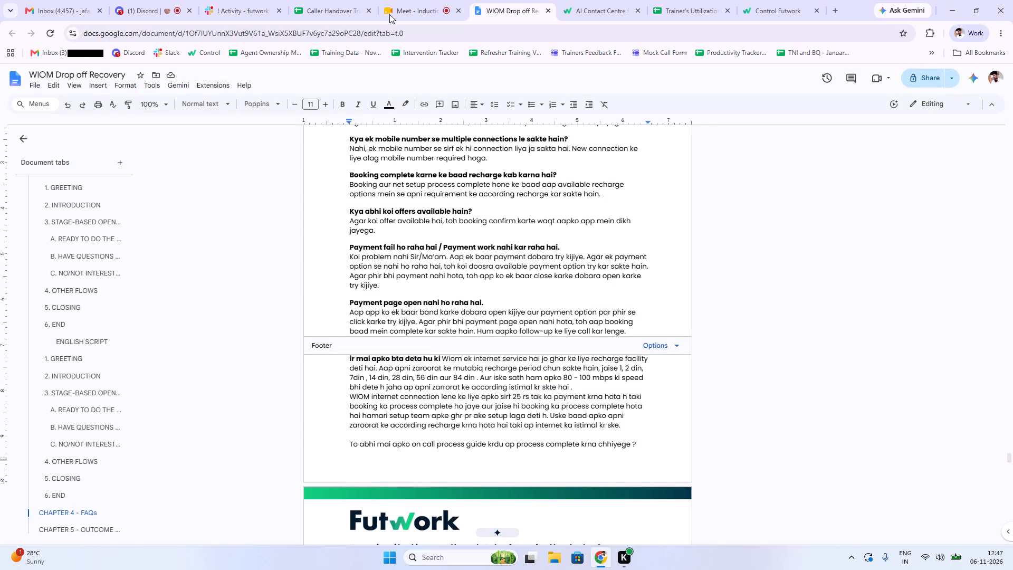
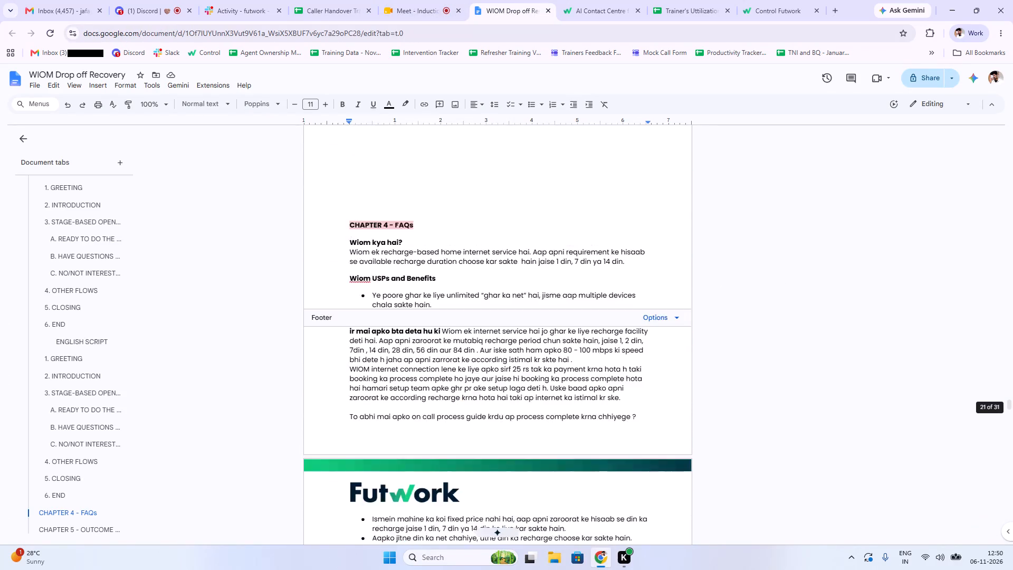
# Review how the footer passage sits on the pages from the FAQs through the outcome chapter to the end of the document.
pyautogui.scroll(9, 471, 371)
pyautogui.scroll(-15, 461, 361)
pyautogui.scroll(-14, 426, 336)
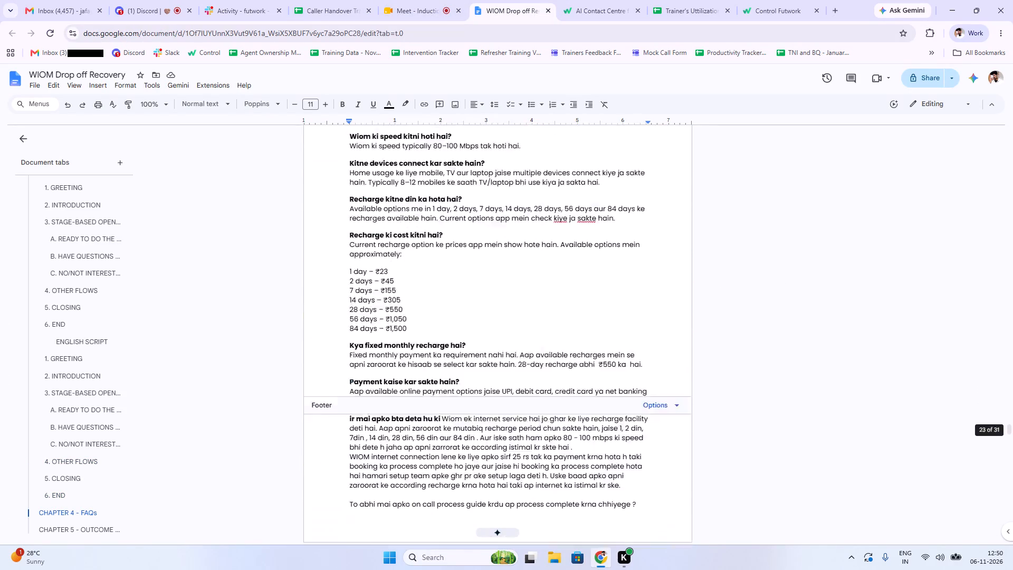
pyautogui.scroll(-8, 463, 364)
pyautogui.scroll(-8, 382, 377)
pyautogui.scroll(-9, 441, 372)
pyautogui.scroll(-13, 425, 355)
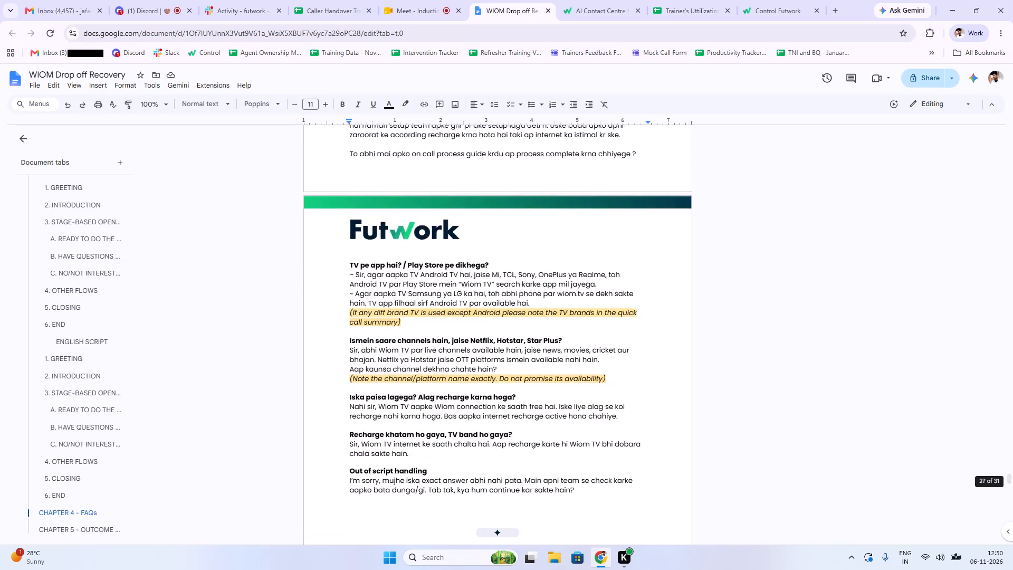
pyautogui.scroll(-13, 395, 362)
pyautogui.scroll(-9, 413, 312)
pyautogui.scroll(-8, 361, 330)
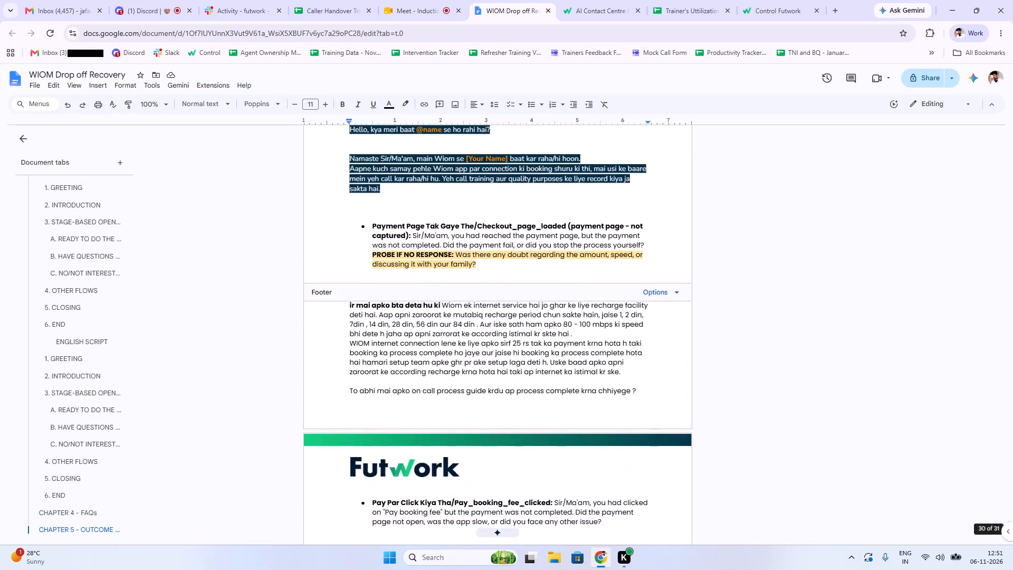
pyautogui.scroll(-8, 424, 356)
pyautogui.scroll(-16, 417, 402)
pyautogui.scroll(5, 446, 398)
pyautogui.scroll(-7, 424, 387)
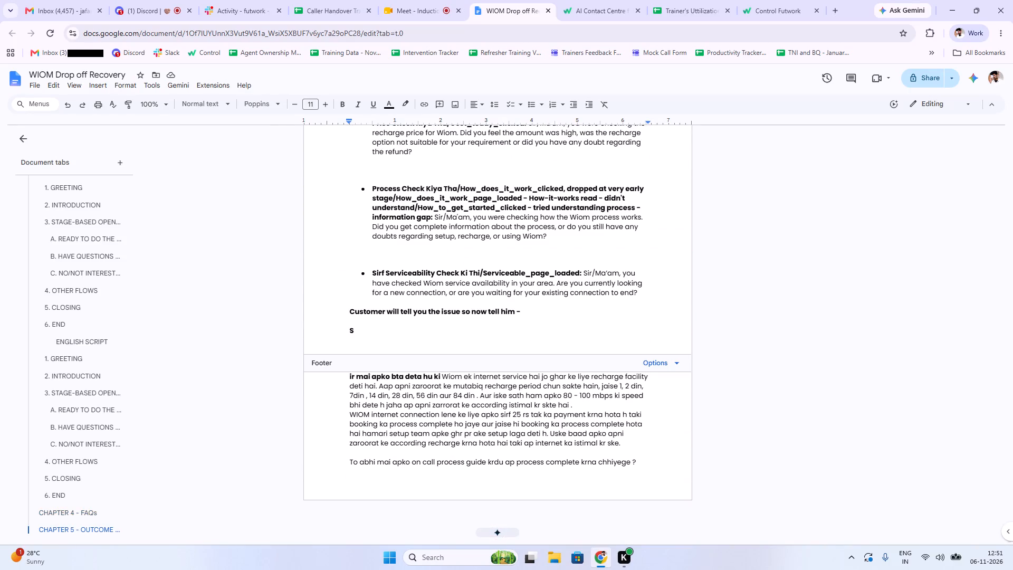
pyautogui.scroll(4, 367, 320)
pyautogui.scroll(-1, 385, 348)
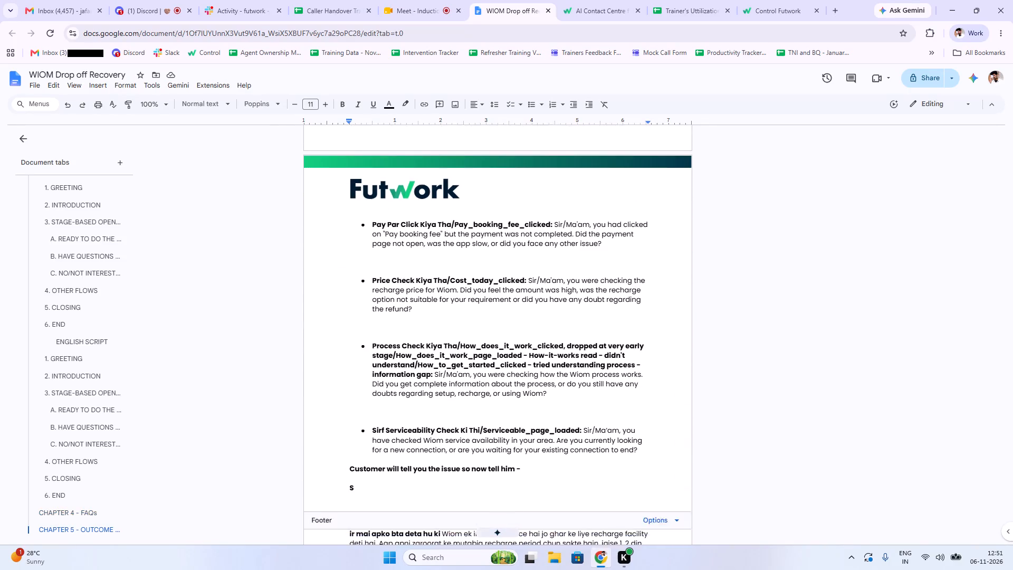
pyautogui.scroll(7, 383, 348)
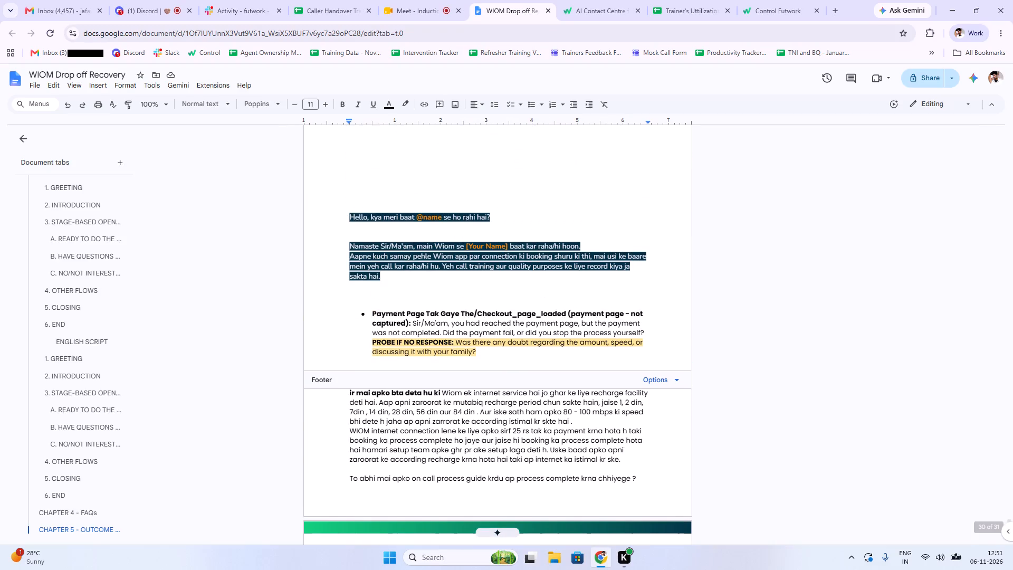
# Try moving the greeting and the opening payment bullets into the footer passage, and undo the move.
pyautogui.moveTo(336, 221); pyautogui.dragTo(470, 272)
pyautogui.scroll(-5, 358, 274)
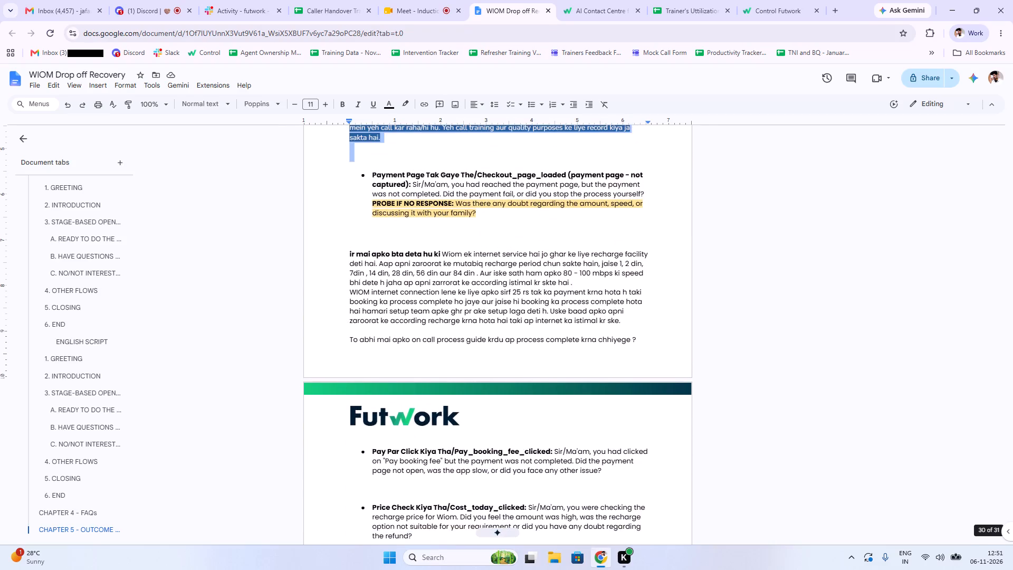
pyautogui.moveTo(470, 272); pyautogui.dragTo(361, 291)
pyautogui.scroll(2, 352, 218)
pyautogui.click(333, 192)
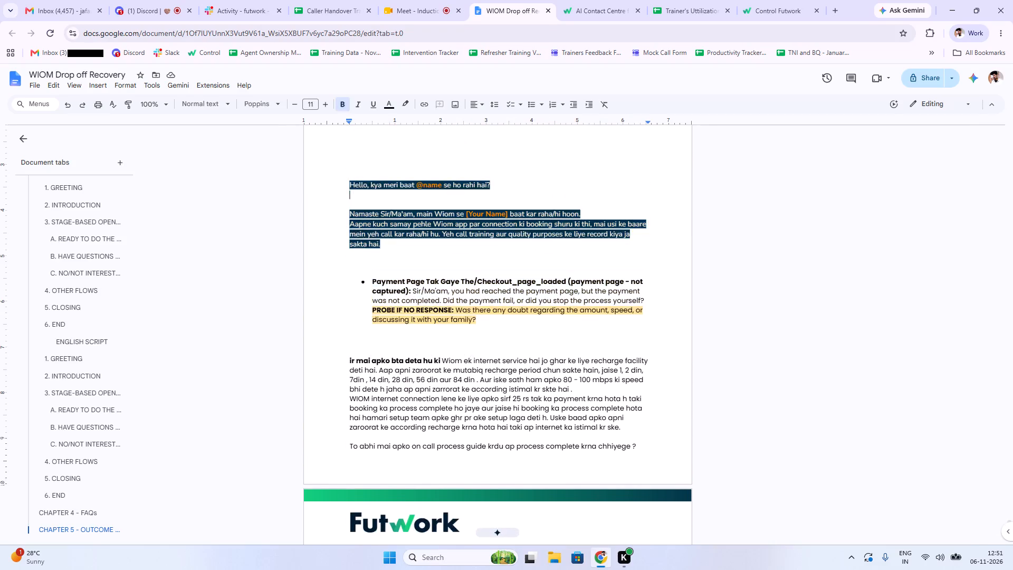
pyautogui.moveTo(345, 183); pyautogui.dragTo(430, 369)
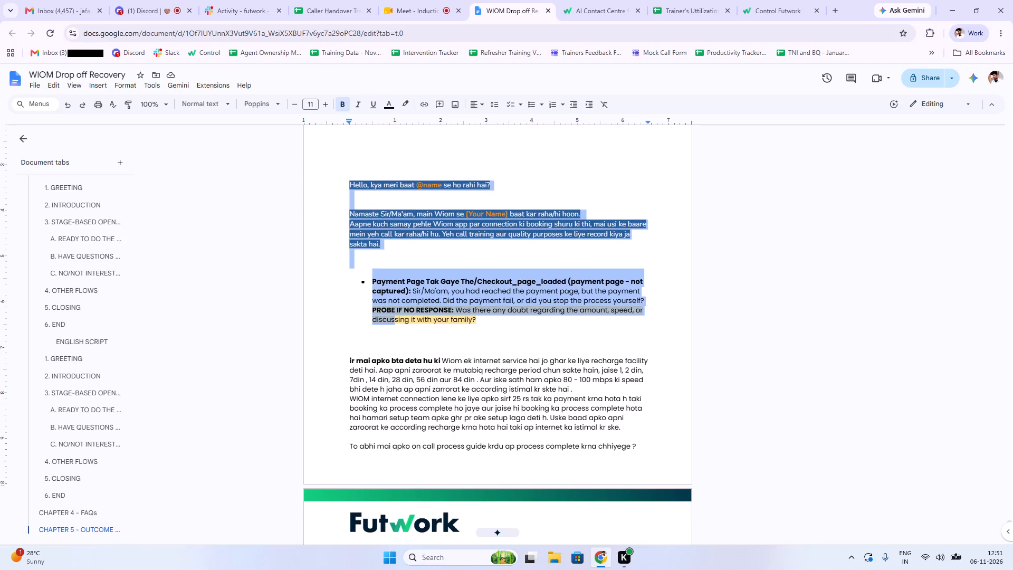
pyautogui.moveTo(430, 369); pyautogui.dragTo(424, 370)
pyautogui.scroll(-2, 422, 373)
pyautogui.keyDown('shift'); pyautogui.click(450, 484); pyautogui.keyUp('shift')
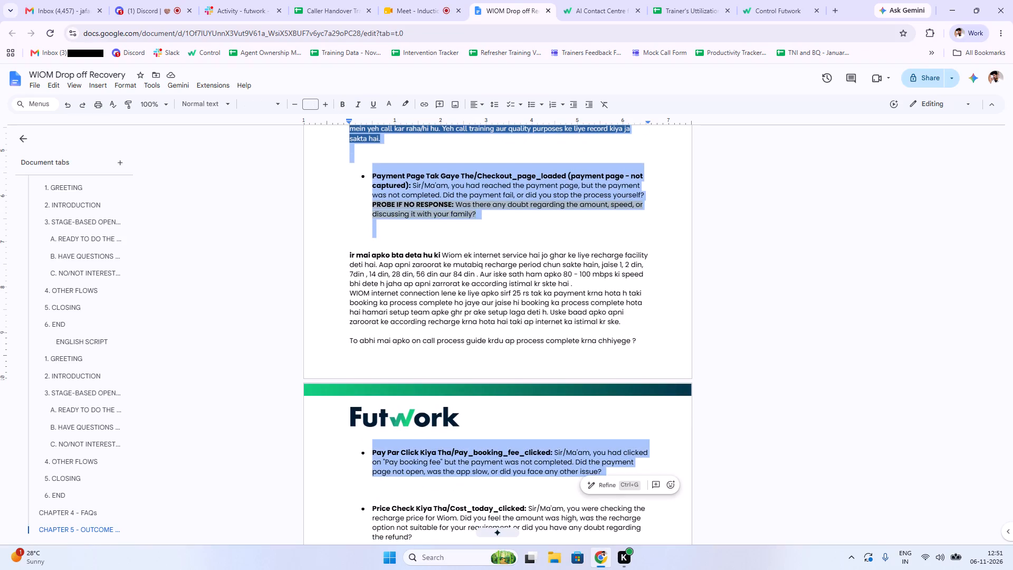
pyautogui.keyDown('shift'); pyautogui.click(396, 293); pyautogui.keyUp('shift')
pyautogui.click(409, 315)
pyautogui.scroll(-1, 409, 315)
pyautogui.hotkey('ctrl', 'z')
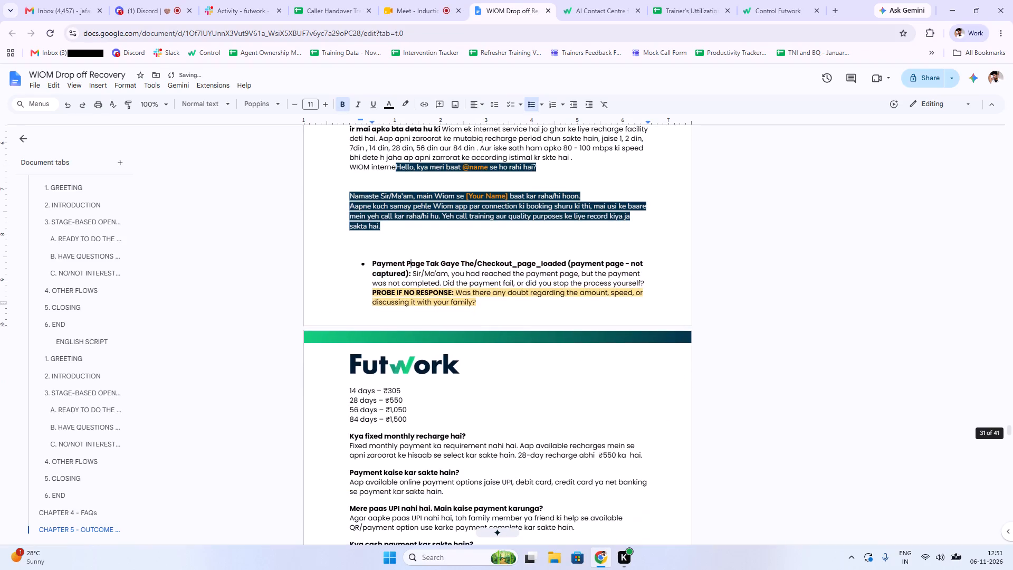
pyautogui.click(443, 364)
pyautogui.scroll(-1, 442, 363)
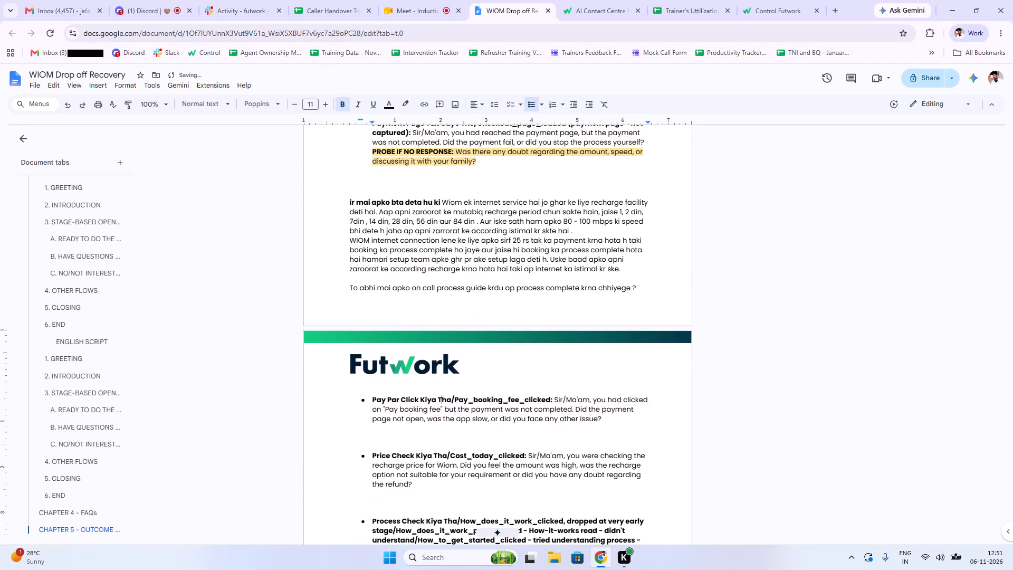
# Delete the stray letter S and its line below "Customer will tell you the issue so now tell him -".
pyautogui.scroll(-5, 442, 363)
pyautogui.scroll(-8, 566, 470)
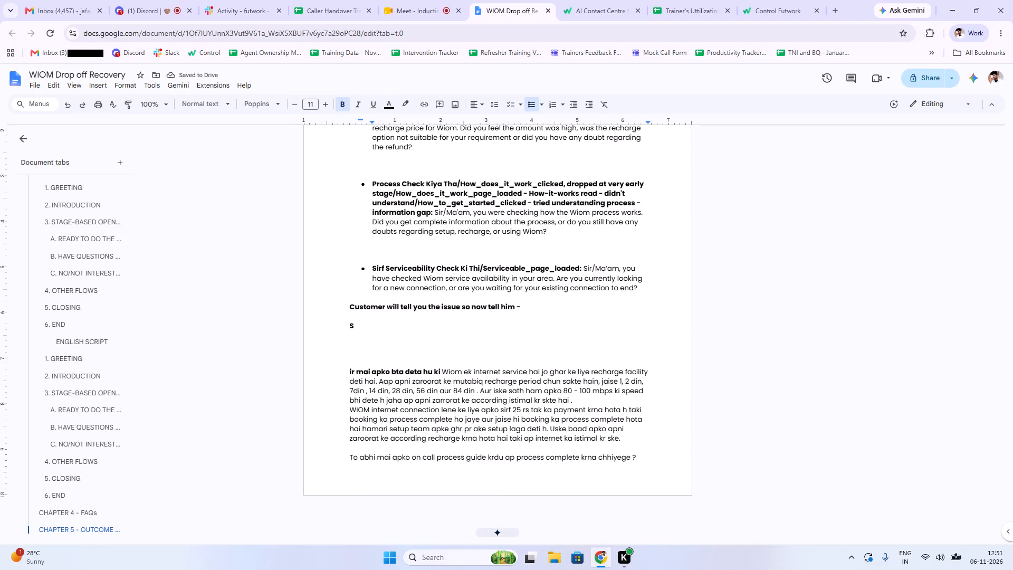
pyautogui.scroll(-2, 462, 392)
pyautogui.scroll(1, 455, 381)
pyautogui.click(437, 391)
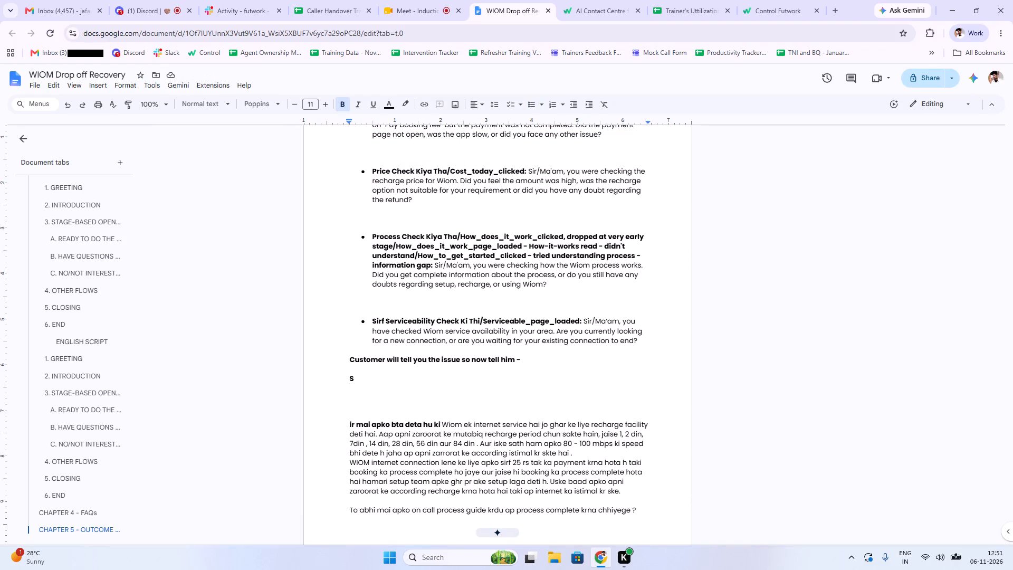
pyautogui.click(405, 412)
pyautogui.press('BackSpace')
pyautogui.click(361, 406)
pyautogui.press('BackSpace')
pyautogui.click(347, 405)
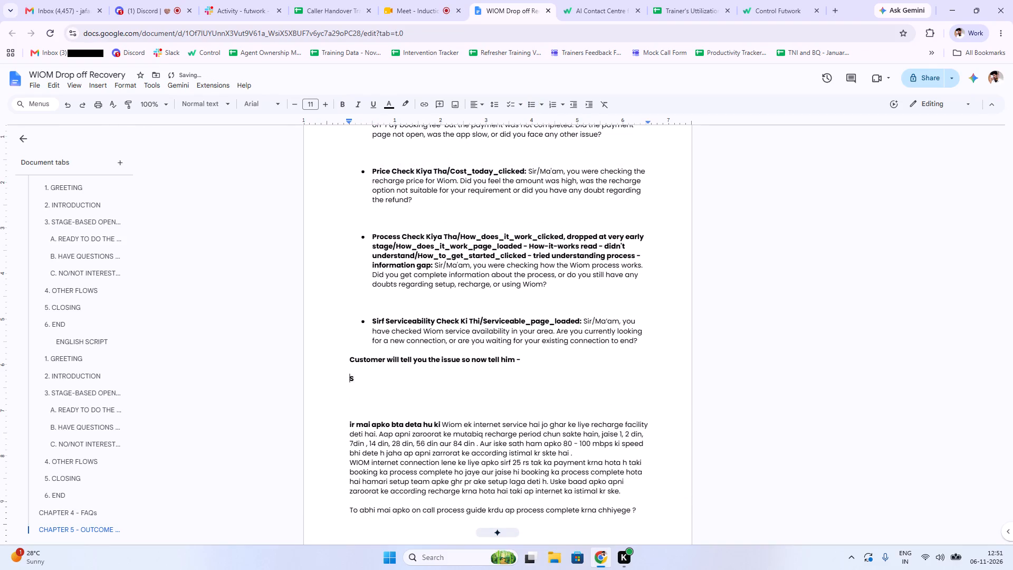
pyautogui.press('Down')
pyautogui.press('Down')
pyautogui.press('Down')
pyautogui.press('Down')
pyautogui.press('Down')
pyautogui.press('Down')
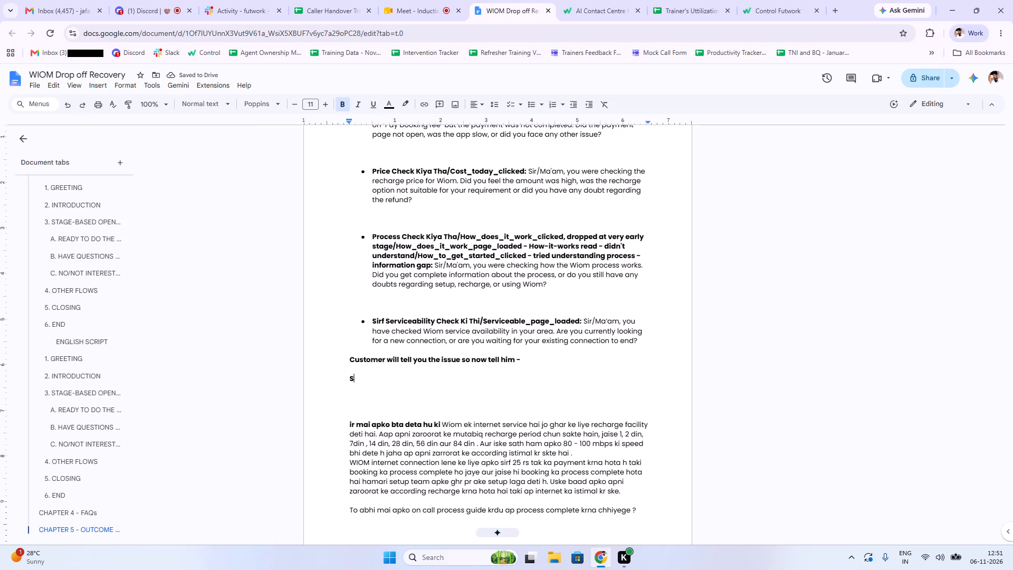
pyautogui.click(377, 404)
pyautogui.press('Down')
pyautogui.press('Up')
pyautogui.press('Down')
pyautogui.press('BackSpace')
pyautogui.press('BackSpace')
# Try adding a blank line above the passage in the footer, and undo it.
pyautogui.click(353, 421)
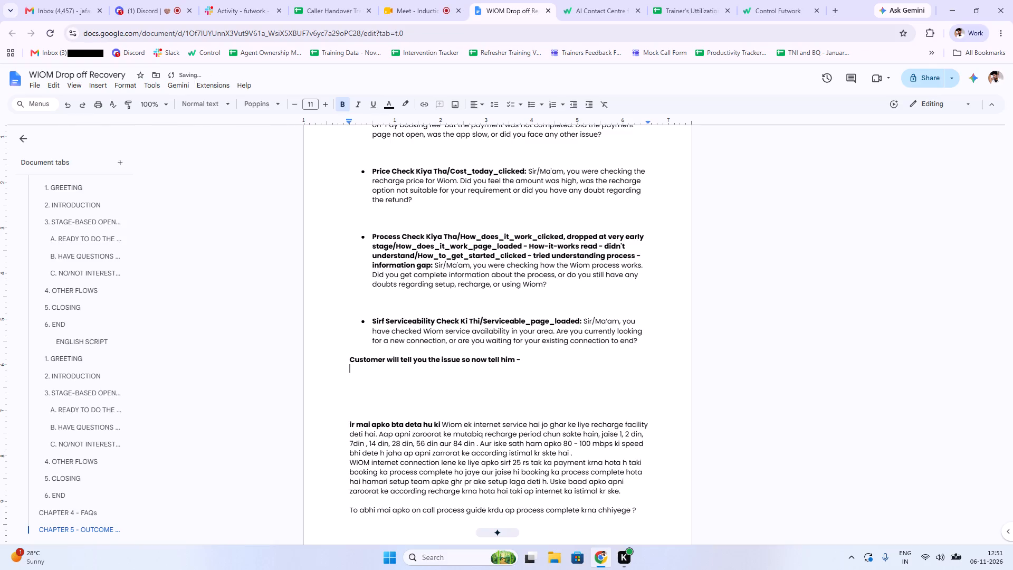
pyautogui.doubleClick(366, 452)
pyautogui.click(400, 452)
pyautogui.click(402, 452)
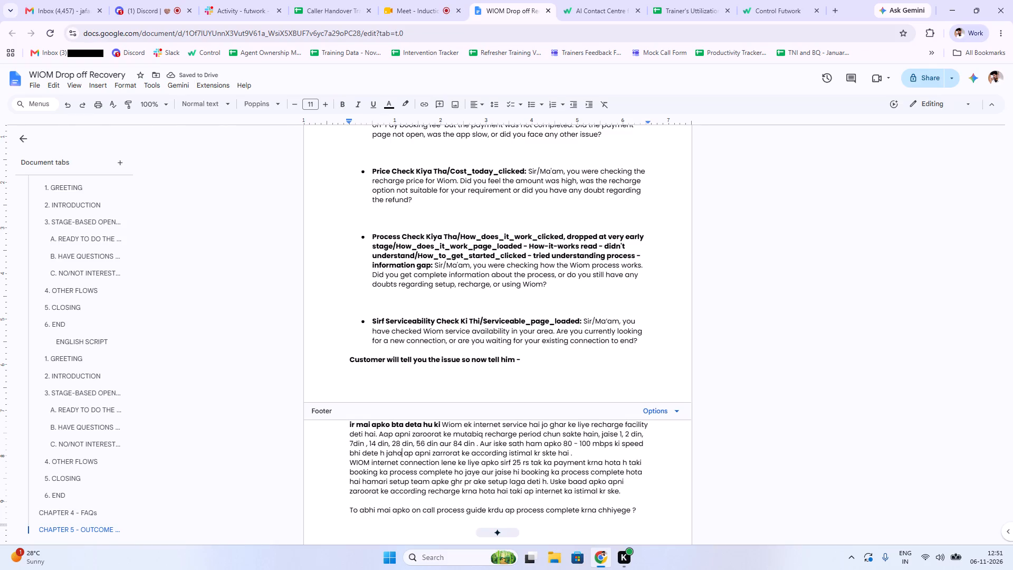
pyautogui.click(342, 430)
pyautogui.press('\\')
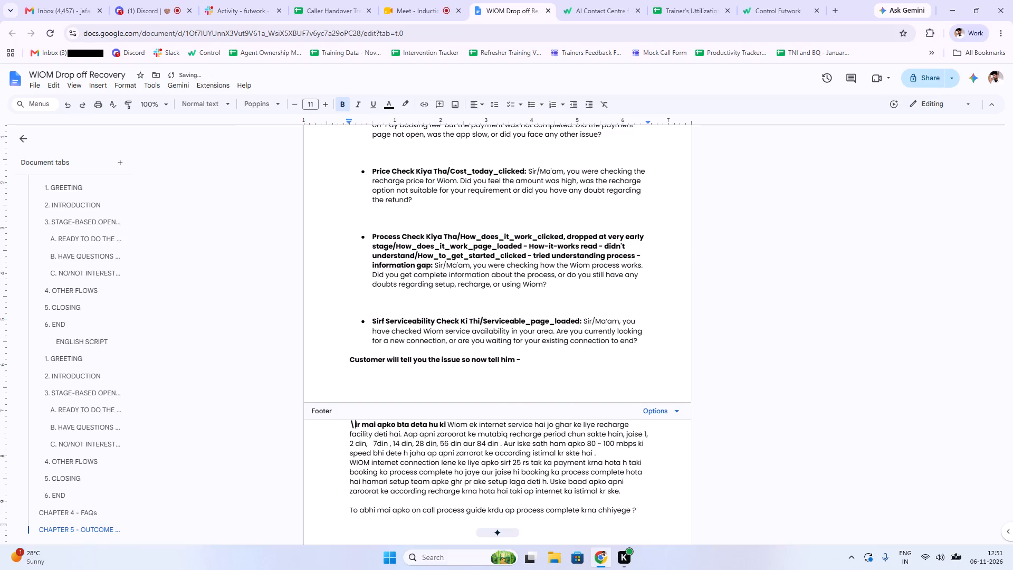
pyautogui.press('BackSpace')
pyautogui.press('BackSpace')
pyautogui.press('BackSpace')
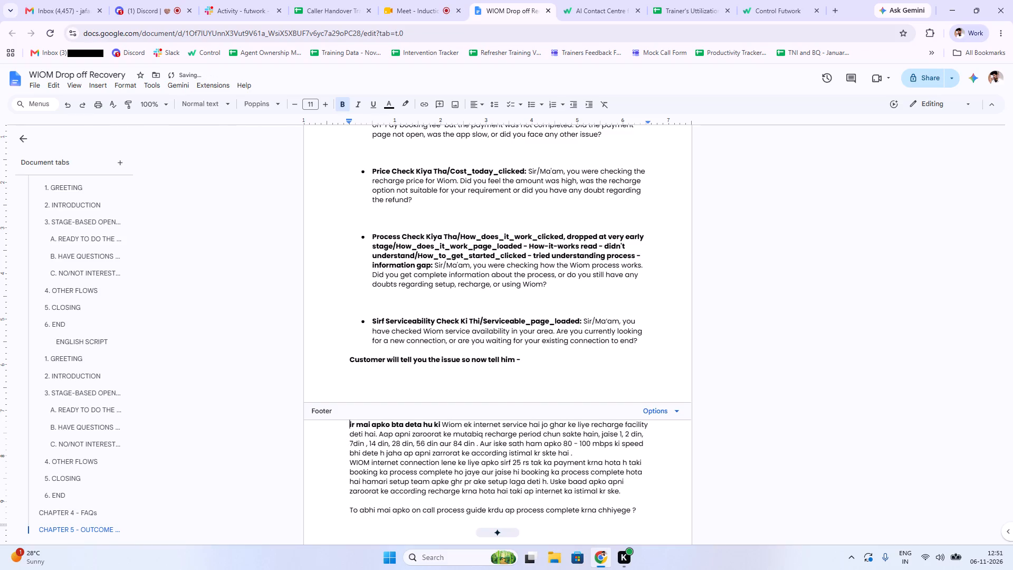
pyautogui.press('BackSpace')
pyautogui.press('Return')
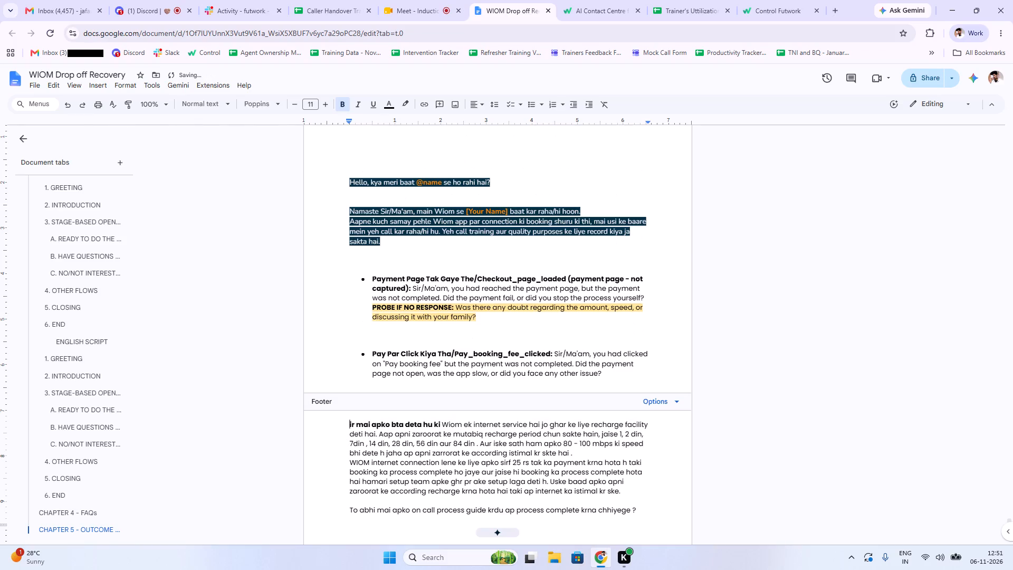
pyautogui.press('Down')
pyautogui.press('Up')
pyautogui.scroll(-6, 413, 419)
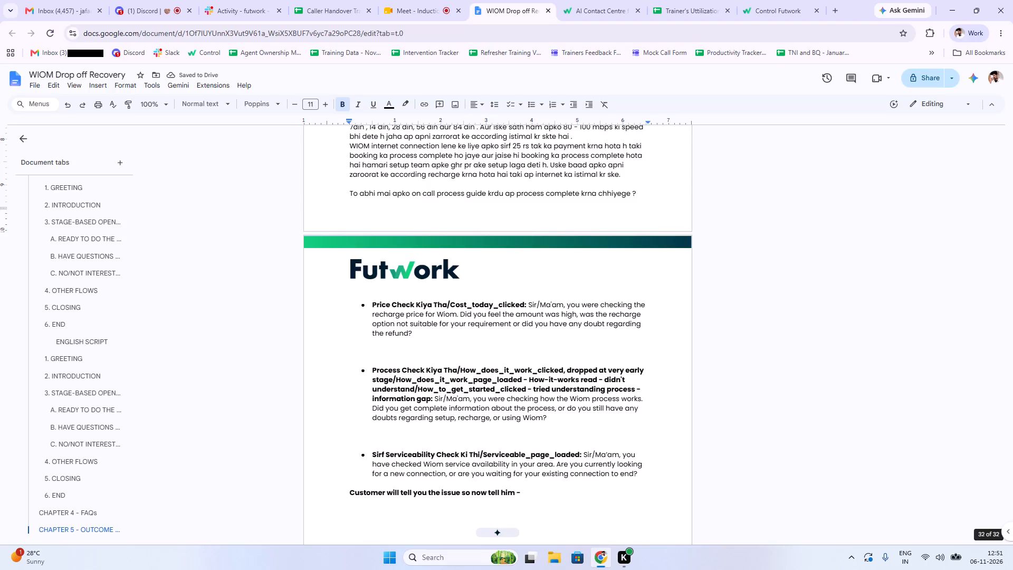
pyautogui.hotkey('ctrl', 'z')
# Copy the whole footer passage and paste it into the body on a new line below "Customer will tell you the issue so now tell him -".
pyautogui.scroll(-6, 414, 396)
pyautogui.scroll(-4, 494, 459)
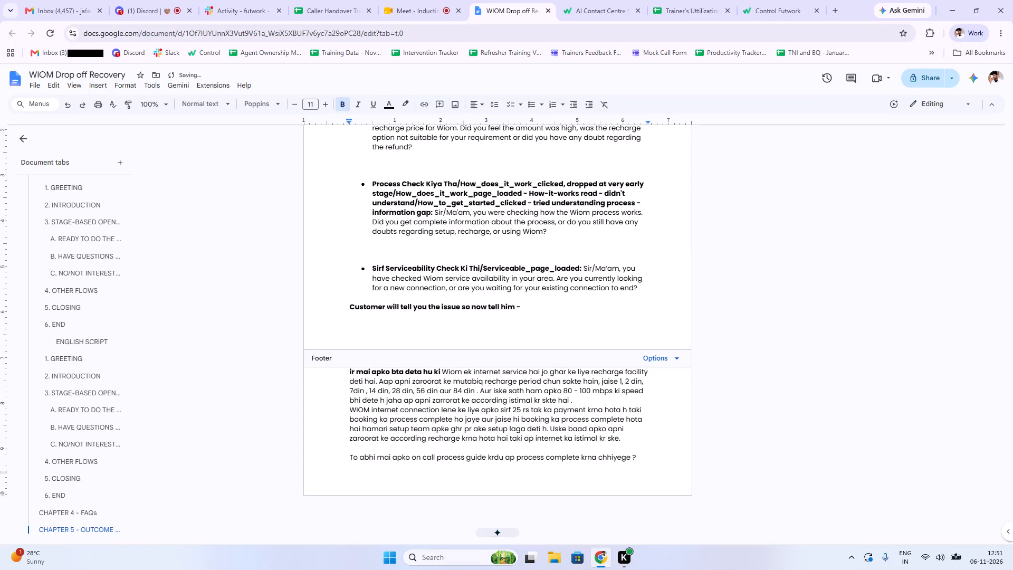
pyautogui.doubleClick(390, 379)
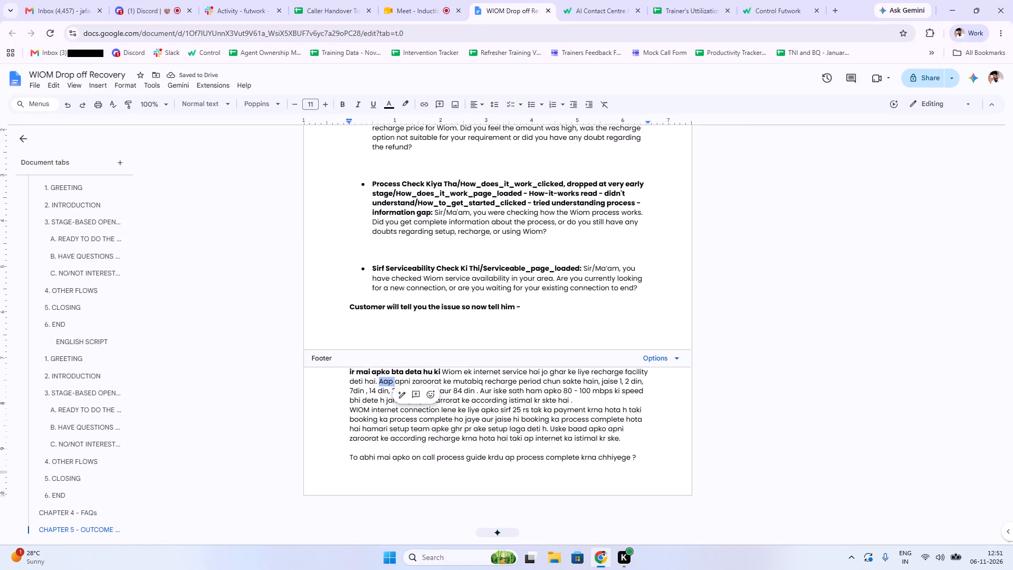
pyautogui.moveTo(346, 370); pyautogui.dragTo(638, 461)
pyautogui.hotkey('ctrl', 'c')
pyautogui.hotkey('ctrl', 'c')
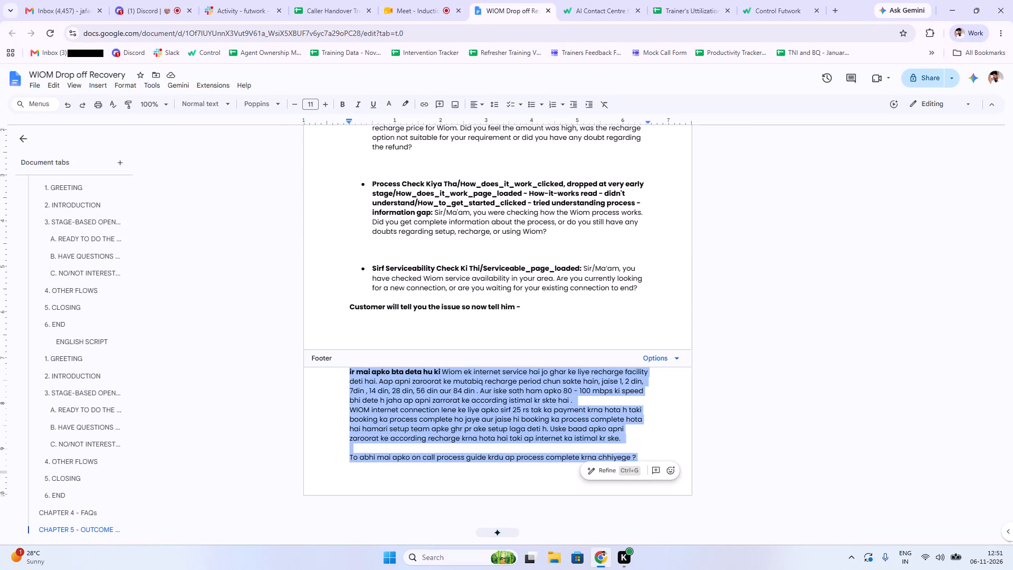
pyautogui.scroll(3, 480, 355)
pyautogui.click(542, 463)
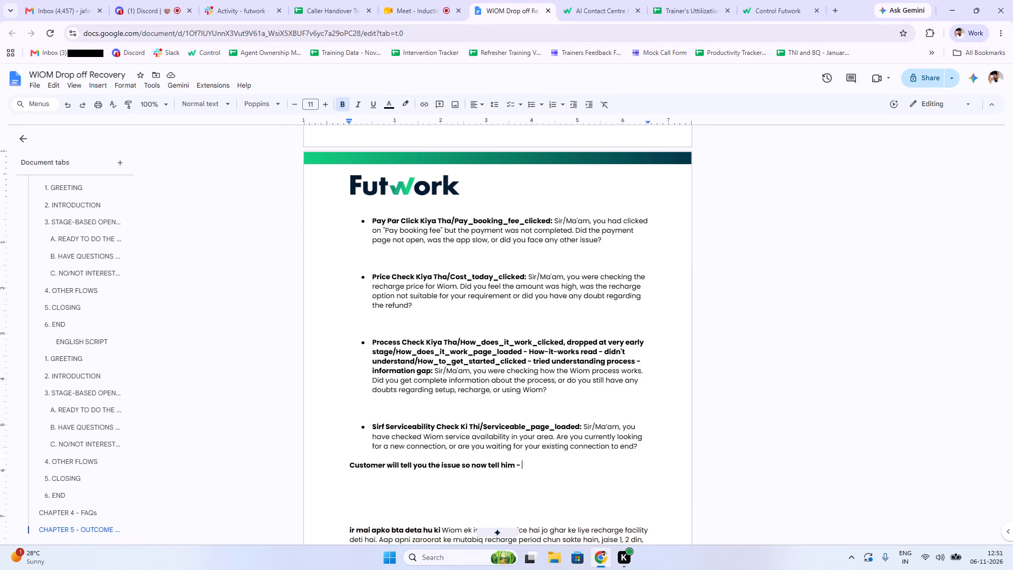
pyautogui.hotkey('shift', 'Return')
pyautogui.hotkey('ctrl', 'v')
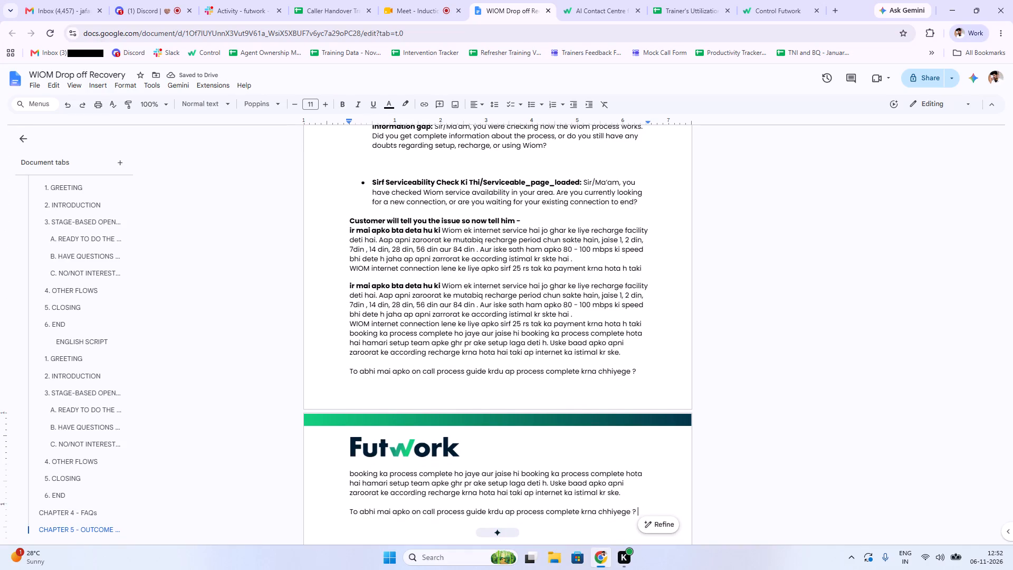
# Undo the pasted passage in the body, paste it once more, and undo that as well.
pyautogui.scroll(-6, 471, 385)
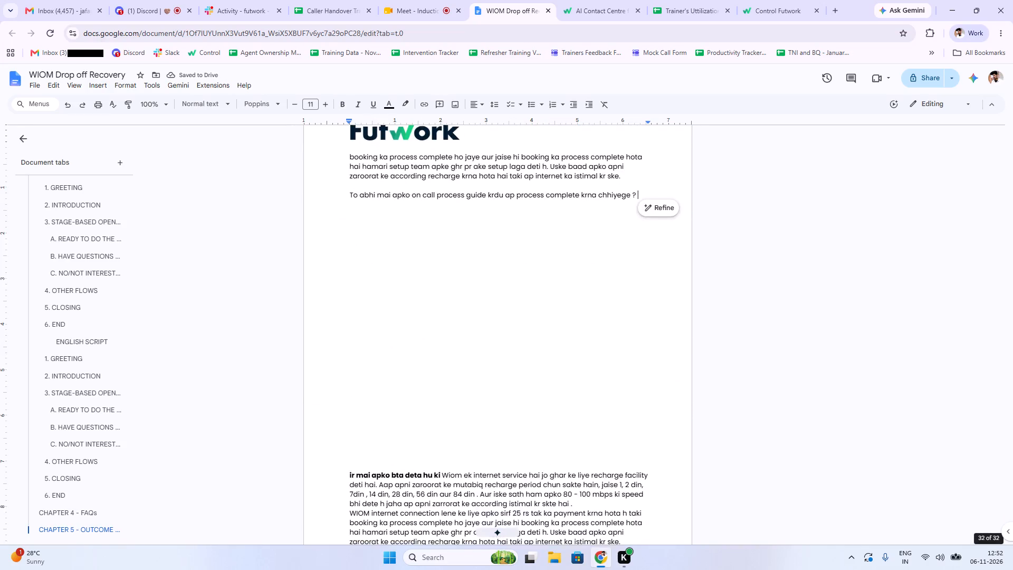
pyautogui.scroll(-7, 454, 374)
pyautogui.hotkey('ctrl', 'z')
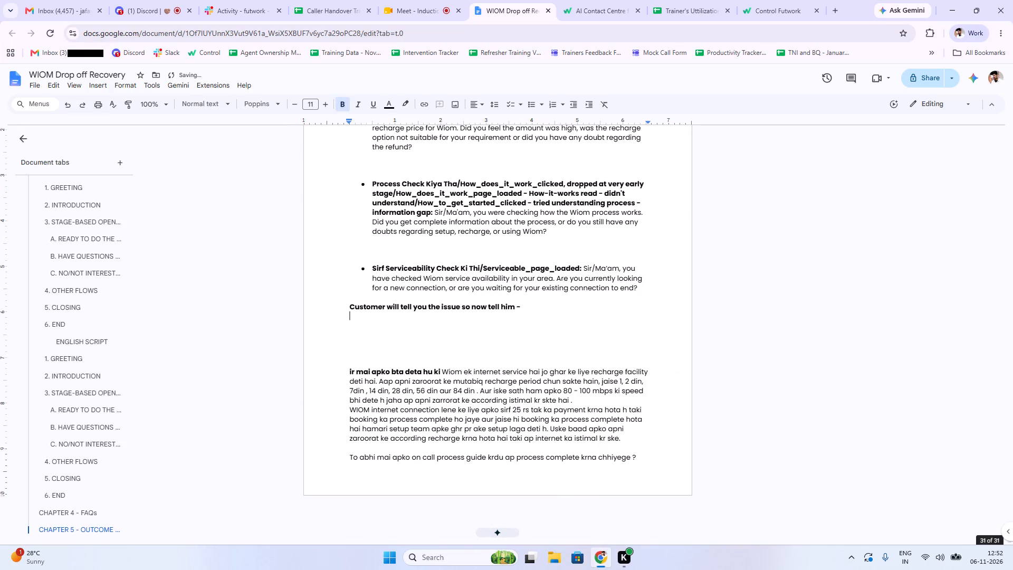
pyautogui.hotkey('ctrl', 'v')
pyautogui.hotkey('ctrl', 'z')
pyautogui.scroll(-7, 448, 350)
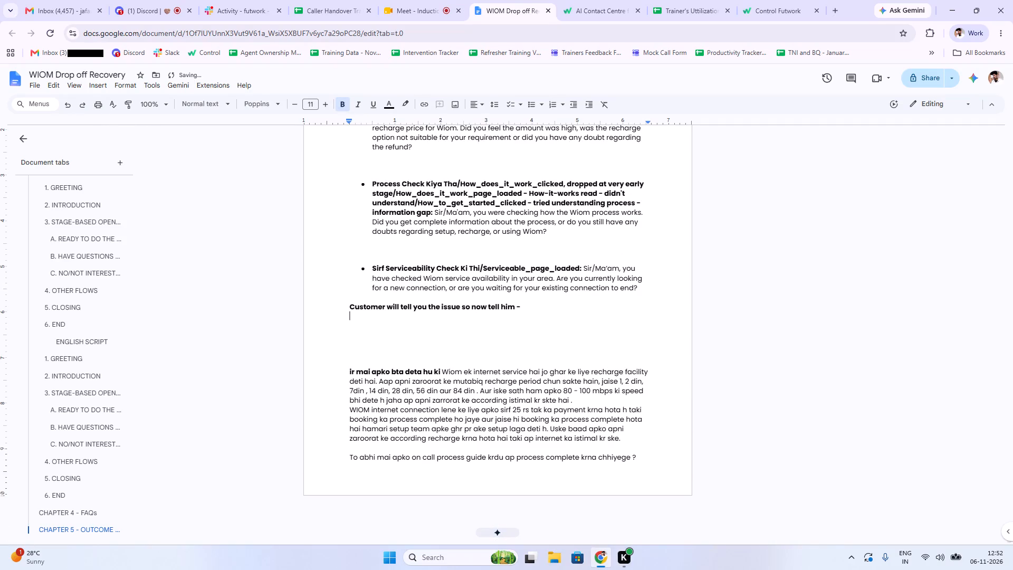
# Open the footer on the last page for editing and bring up its options.
pyautogui.moveTo(665, 471); pyautogui.dragTo(416, 387)
pyautogui.moveTo(346, 369); pyautogui.dragTo(469, 393)
pyautogui.doubleClick(466, 393)
pyautogui.click(642, 358)
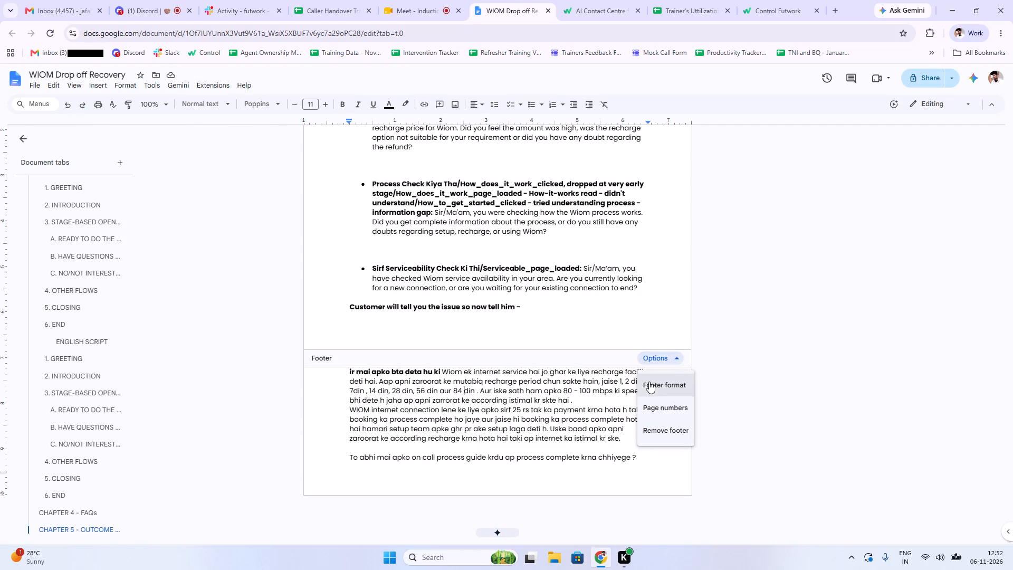
# Leave the footer and compare the preceding page's footer passage with the one on the last page.
pyautogui.click(392, 258)
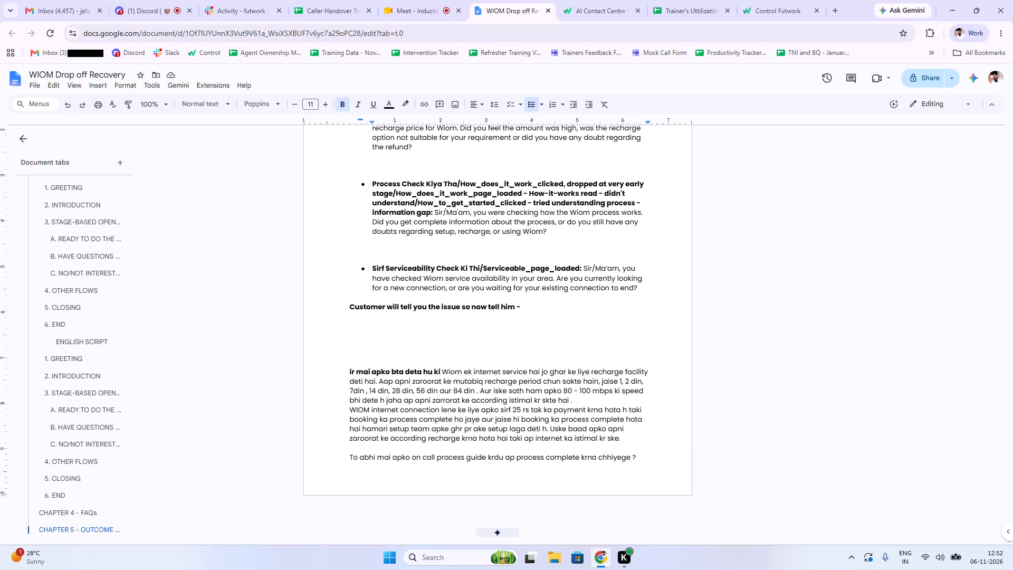
pyautogui.scroll(13, 435, 356)
pyautogui.scroll(-6, 435, 358)
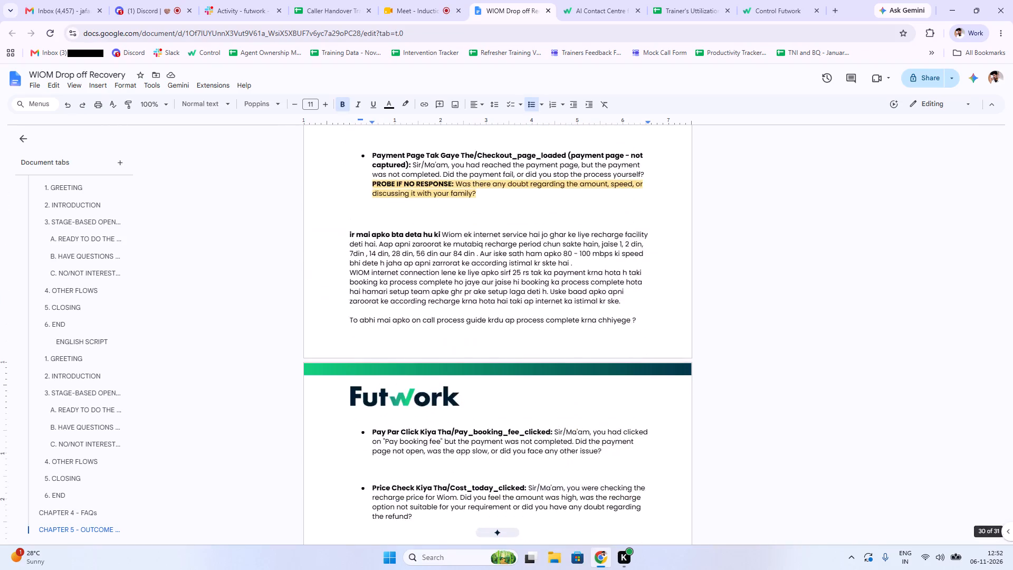
pyautogui.scroll(-8, 417, 415)
# Copy the whole footer passage on the last page, from "ir mai apko bta deta hu ki" to the closing question.
pyautogui.moveTo(335, 370); pyautogui.dragTo(402, 387)
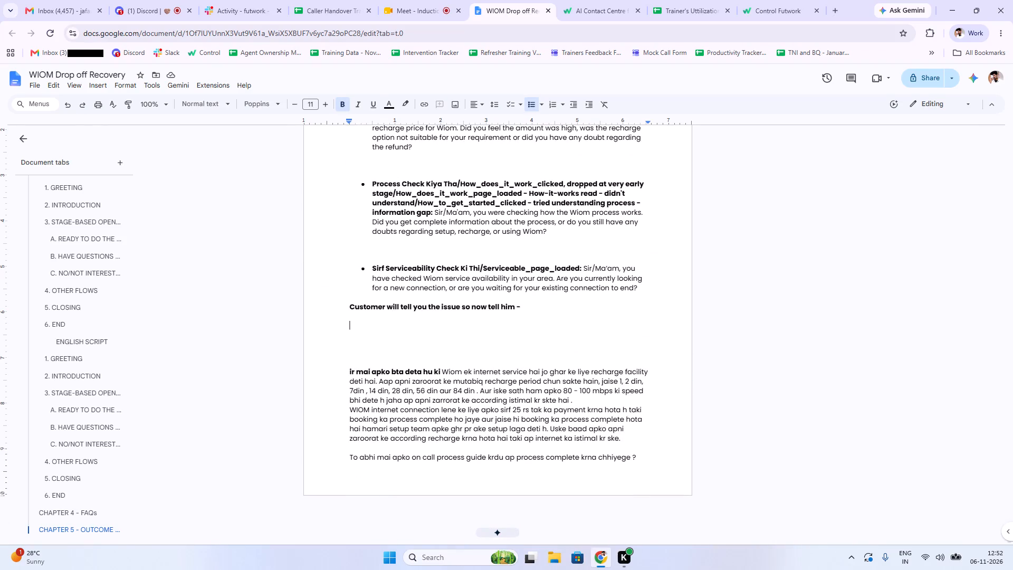
pyautogui.moveTo(402, 387); pyautogui.dragTo(413, 385)
pyautogui.tripleClick(422, 381)
pyautogui.hotkey('ctrl', 'c')
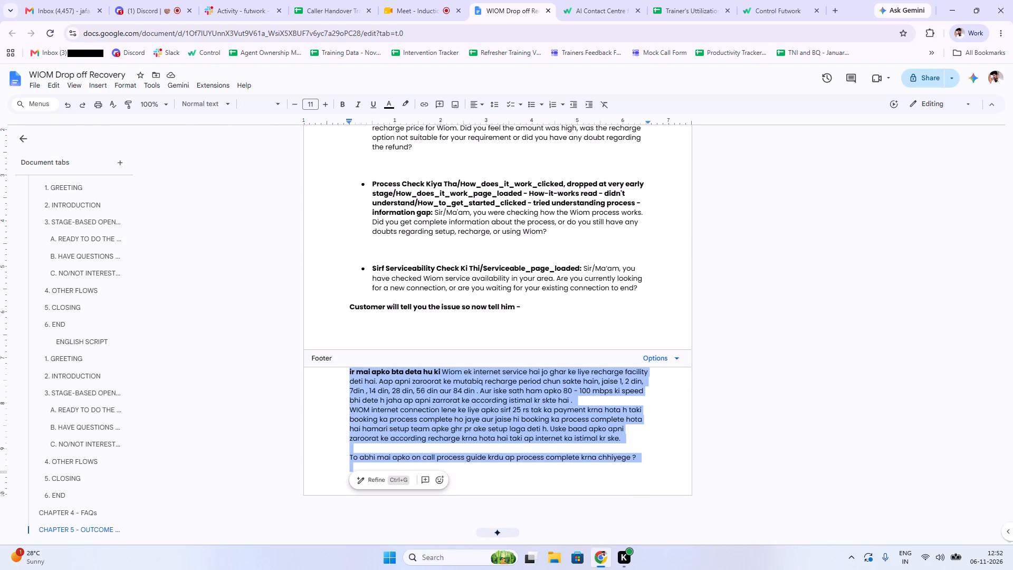
pyautogui.hotkey('ctrl', 'c')
pyautogui.hotkey('ctrl', 'c')
pyautogui.hotkey('ctrl', 'c')
pyautogui.scroll(14, 495, 368)
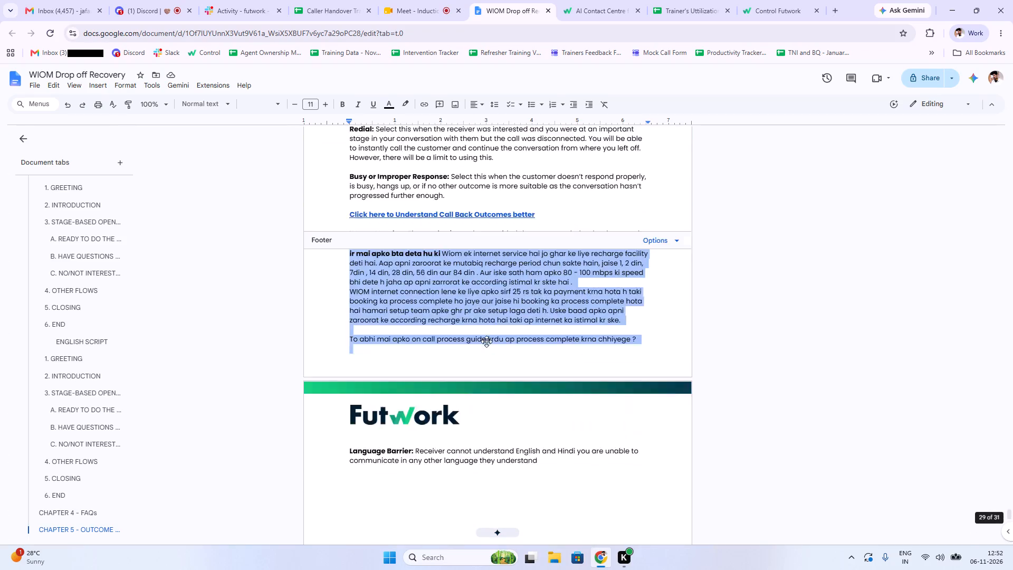
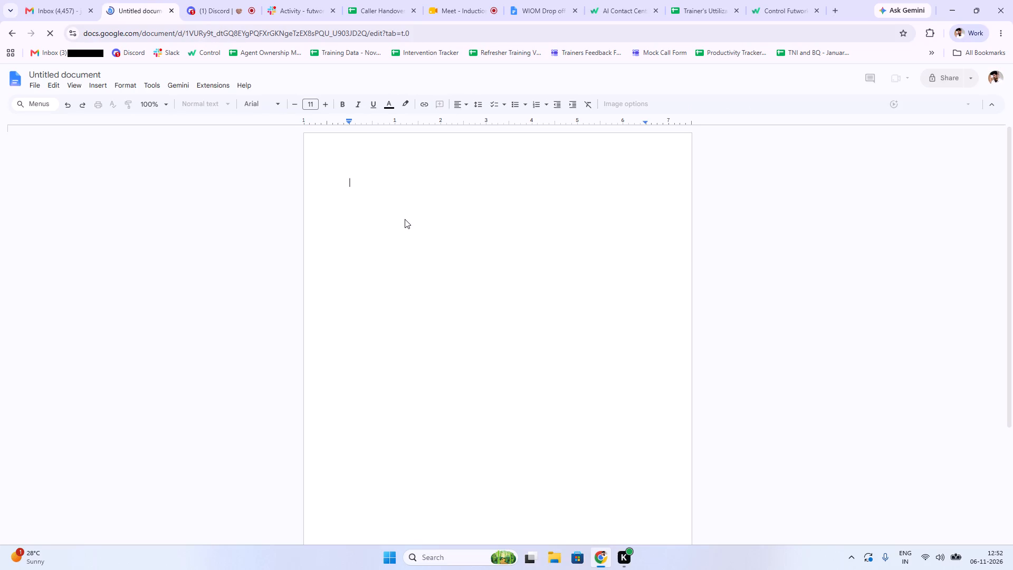
# Paste the copied Wiom explanation passage into the blank untitled document.
pyautogui.hotkey('ctrl', 'v')
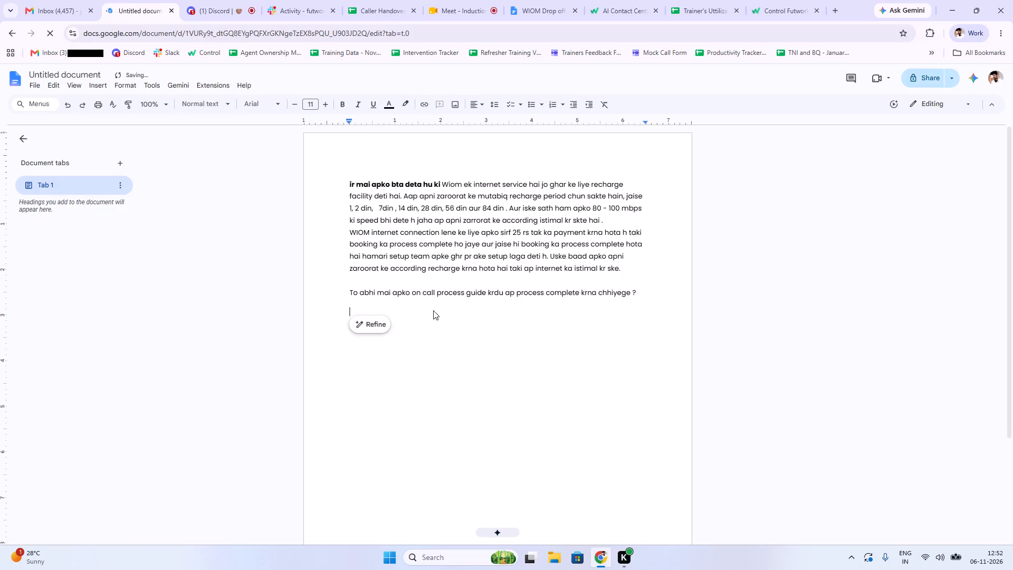
# Add the missing "S" at the start of the passage in the untitled document so it begins "Sir mai apko bta deta hu ki".
pyautogui.click(348, 183)
pyautogui.hotkey('shift', 's')
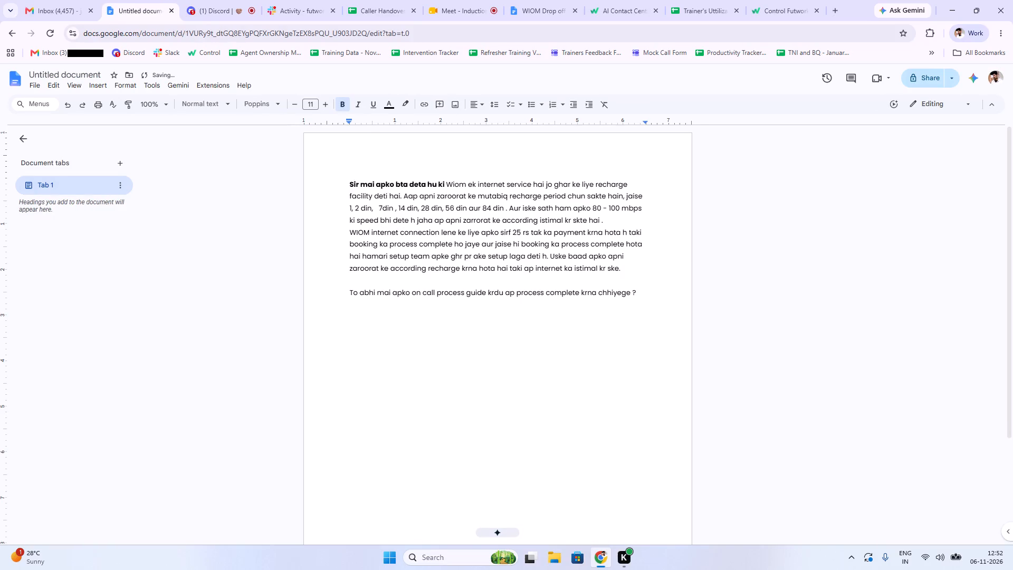
# Insert five blank lines above the "Sir mai apko bta deta hu ki" passage.
pyautogui.press('Up')
pyautogui.hotkey('shift', 'Return')
pyautogui.press('Up')
pyautogui.hotkey('shift', 'Return')
pyautogui.hotkey('shift', 'Return')
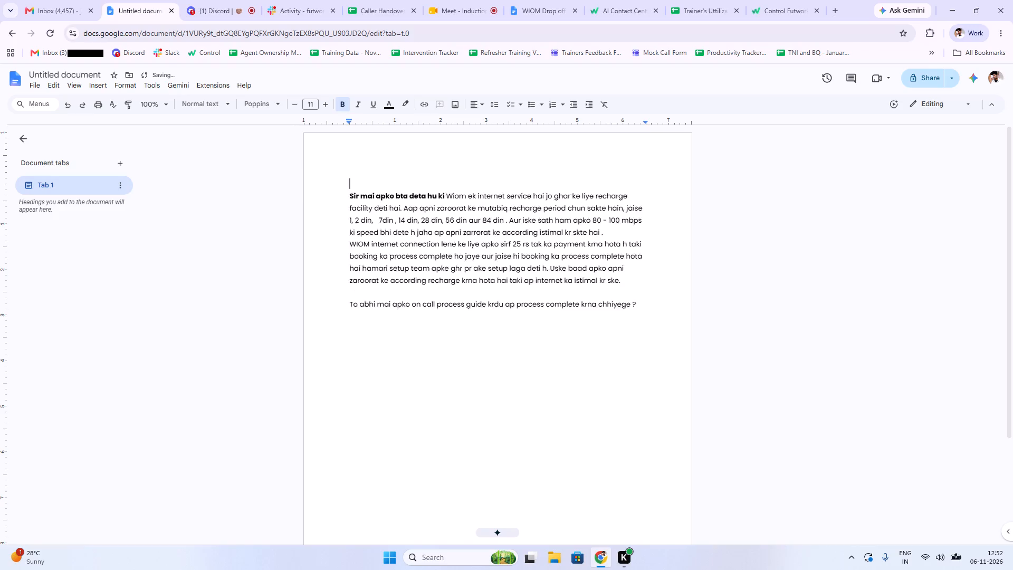
pyautogui.press('Up')
pyautogui.press('Up')
pyautogui.hotkey('shift', 'Return')
pyautogui.hotkey('shift', 'Return')
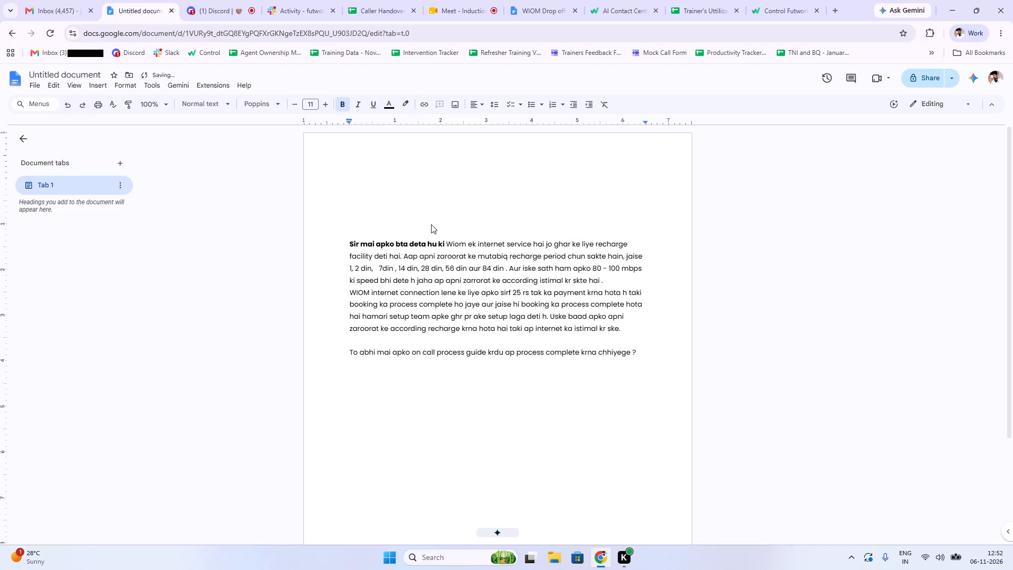
pyautogui.scroll(3, 435, 196)
pyautogui.click(520, 0)
pyautogui.scroll(8, 461, 281)
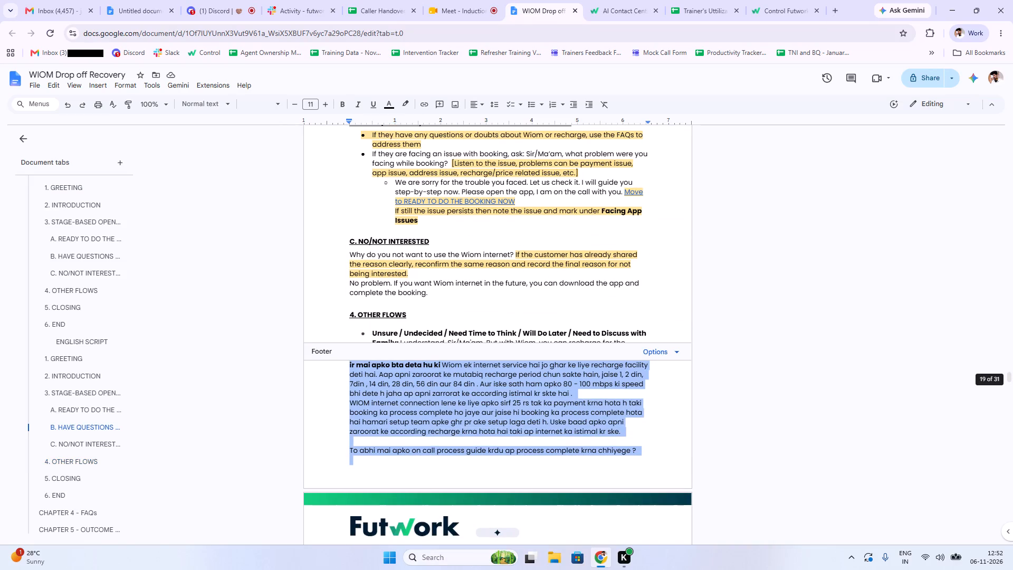
pyautogui.click(417, 401)
pyautogui.click(432, 331)
pyautogui.scroll(-5, 480, 326)
pyautogui.scroll(-6, 455, 399)
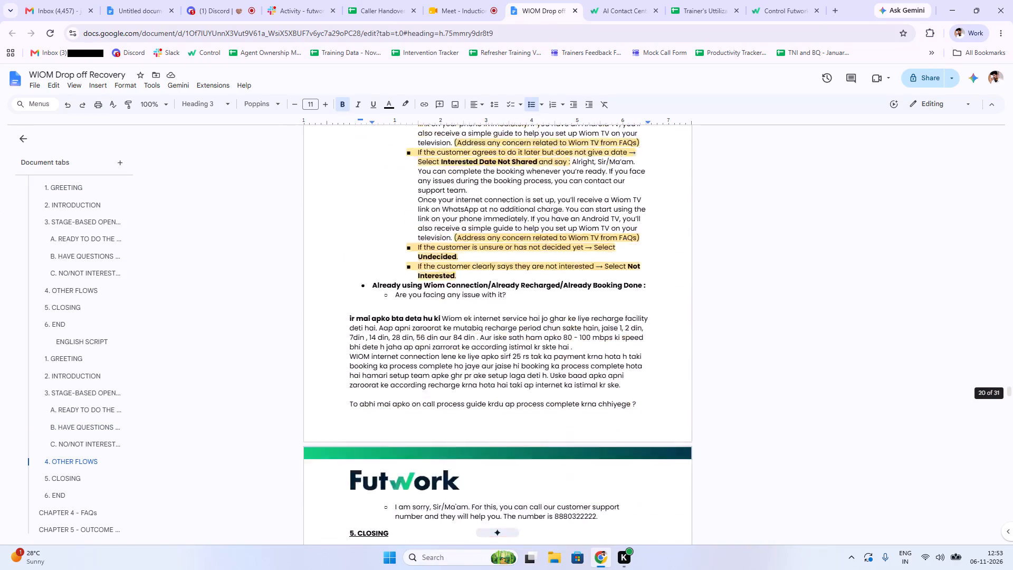
pyautogui.scroll(-19, 457, 411)
pyautogui.scroll(-19, 440, 408)
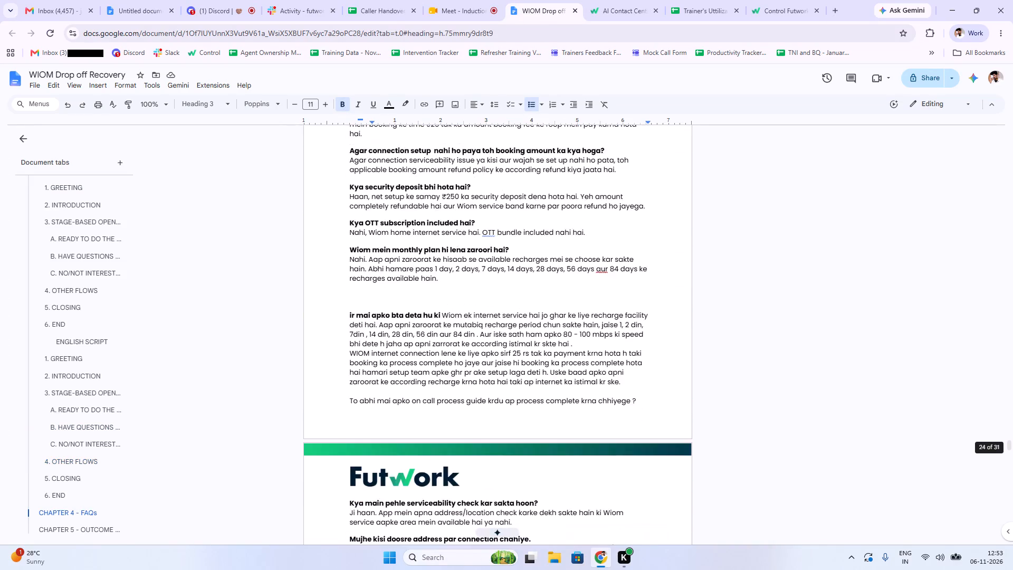
pyautogui.scroll(-19, 444, 322)
pyautogui.scroll(-9, 505, 375)
pyautogui.scroll(-9, 489, 424)
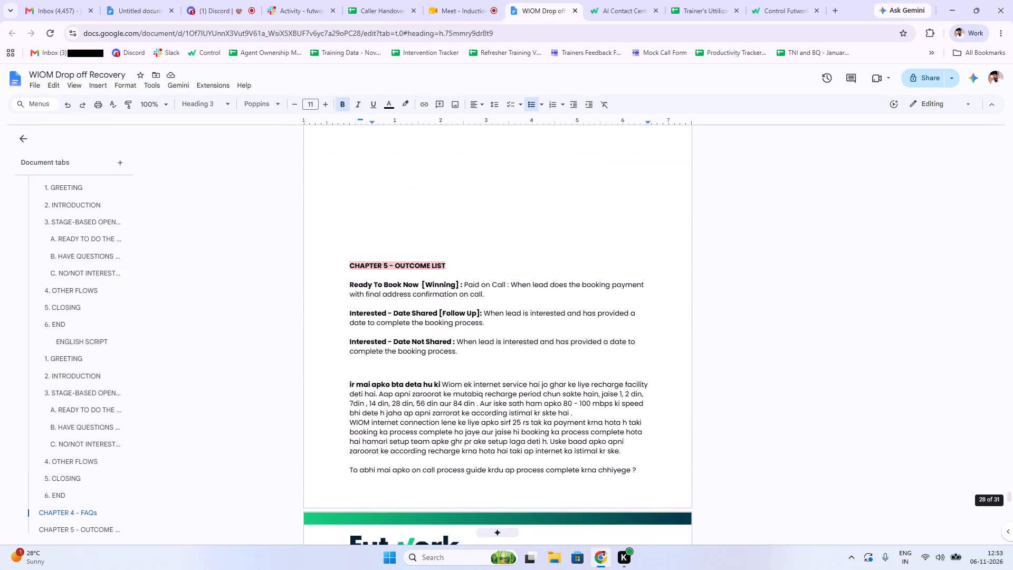
pyautogui.scroll(-18, 436, 415)
pyautogui.scroll(-8, 475, 377)
pyautogui.scroll(-9, 460, 503)
pyautogui.scroll(8, 436, 415)
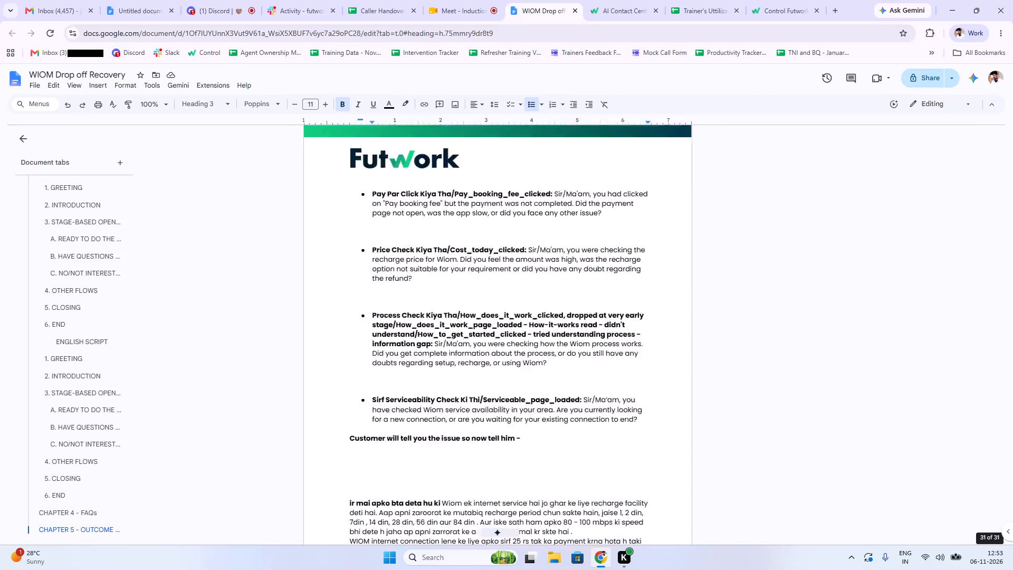
pyautogui.scroll(2, 435, 414)
pyautogui.scroll(4, 404, 351)
pyautogui.scroll(-2, 400, 375)
pyautogui.moveTo(348, 326); pyautogui.dragTo(474, 381)
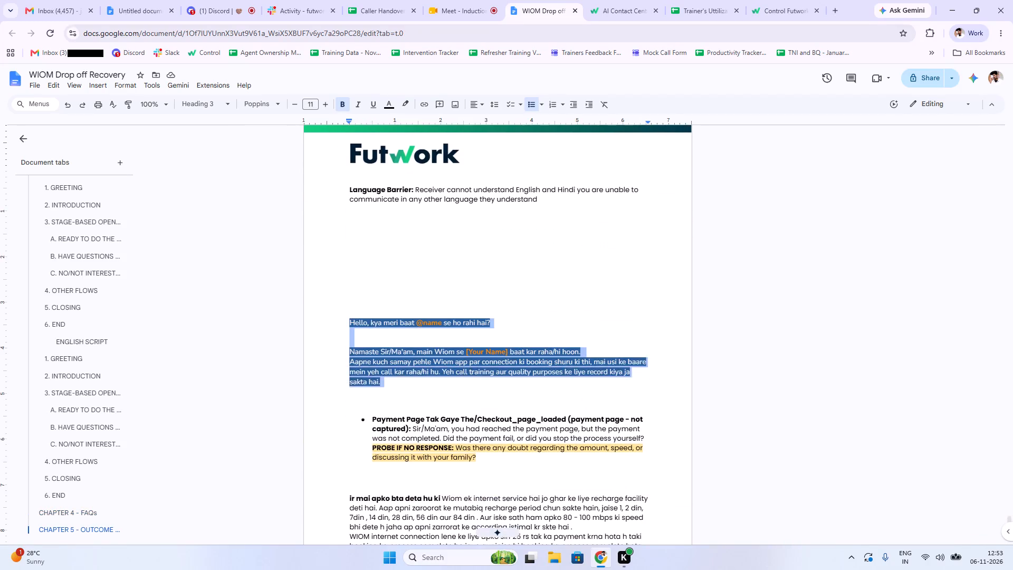
pyautogui.moveTo(474, 381); pyautogui.dragTo(446, 263)
pyautogui.scroll(-4, 484, 393)
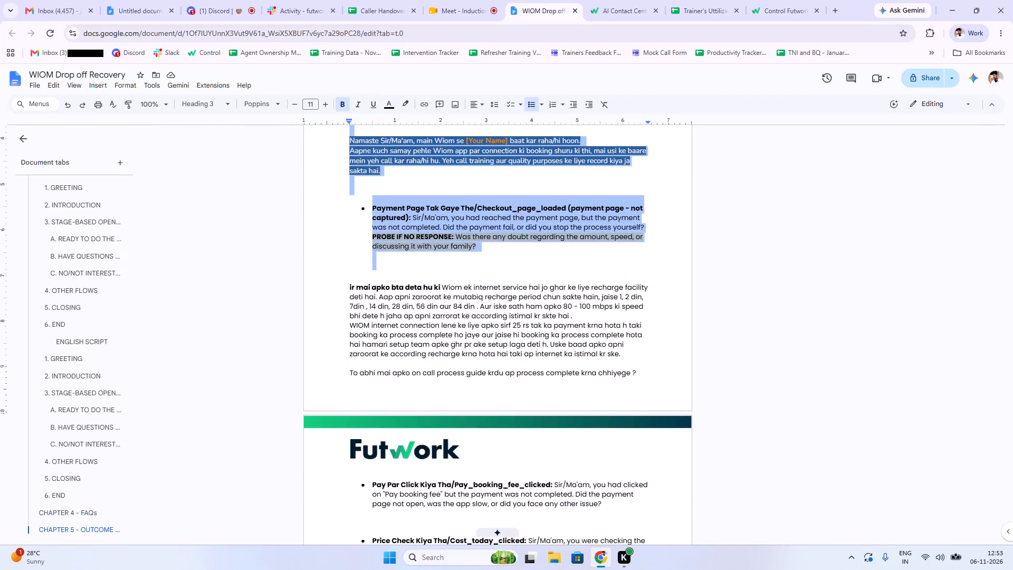
pyautogui.moveTo(446, 263); pyautogui.dragTo(467, 246)
pyautogui.click(467, 246)
pyautogui.moveTo(454, 242); pyautogui.dragTo(387, 205)
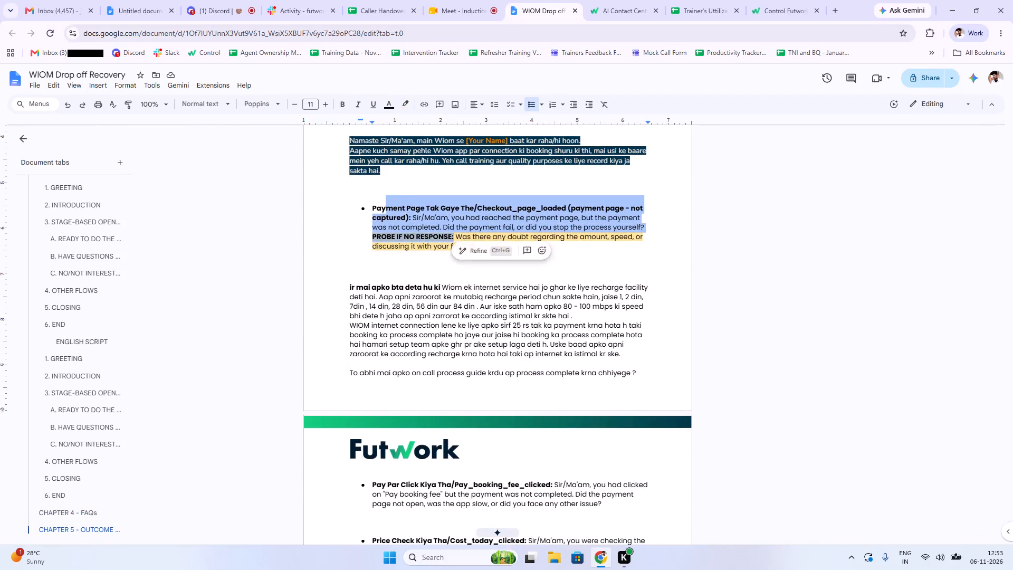
pyautogui.click(380, 170)
pyautogui.scroll(3, 361, 194)
pyautogui.moveTo(346, 264); pyautogui.dragTo(413, 324)
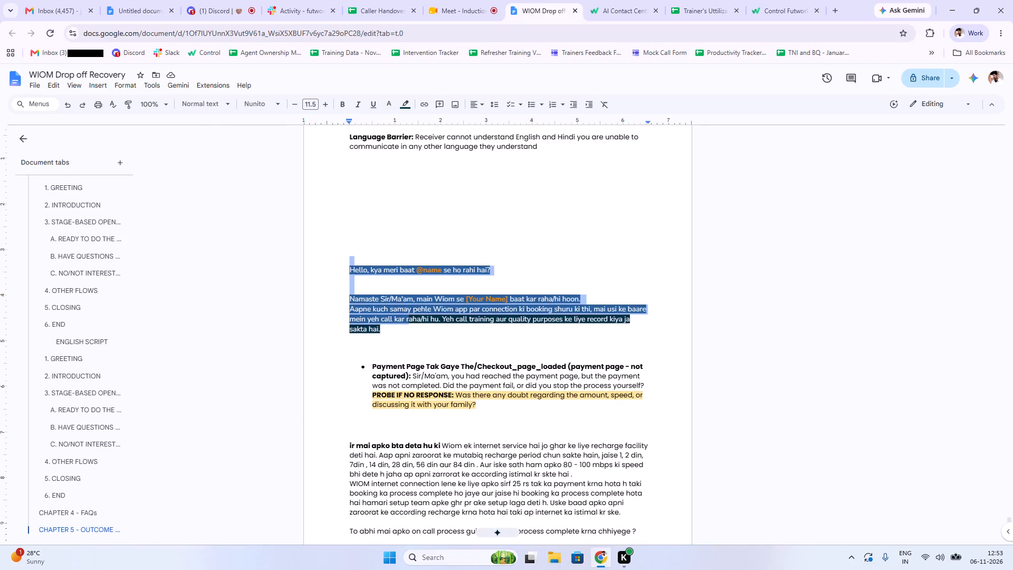
pyautogui.moveTo(413, 324); pyautogui.dragTo(413, 327)
pyautogui.hotkey('ctrl', 'c')
pyautogui.hotkey('ctrl', 'c')
# Paste the greeting into the blank space above the "Sir mai apko bta deta hu ki" passage in the untitled document.
pyautogui.click(140, 0)
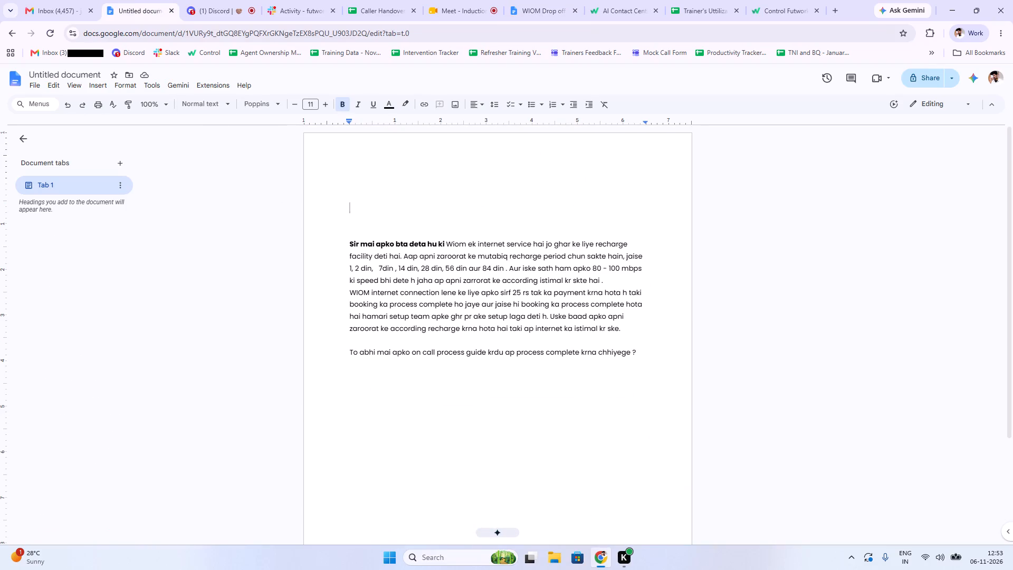
pyautogui.click(378, 228)
pyautogui.click(378, 177)
pyautogui.hotkey('ctrl', 'v')
pyautogui.click(453, 297)
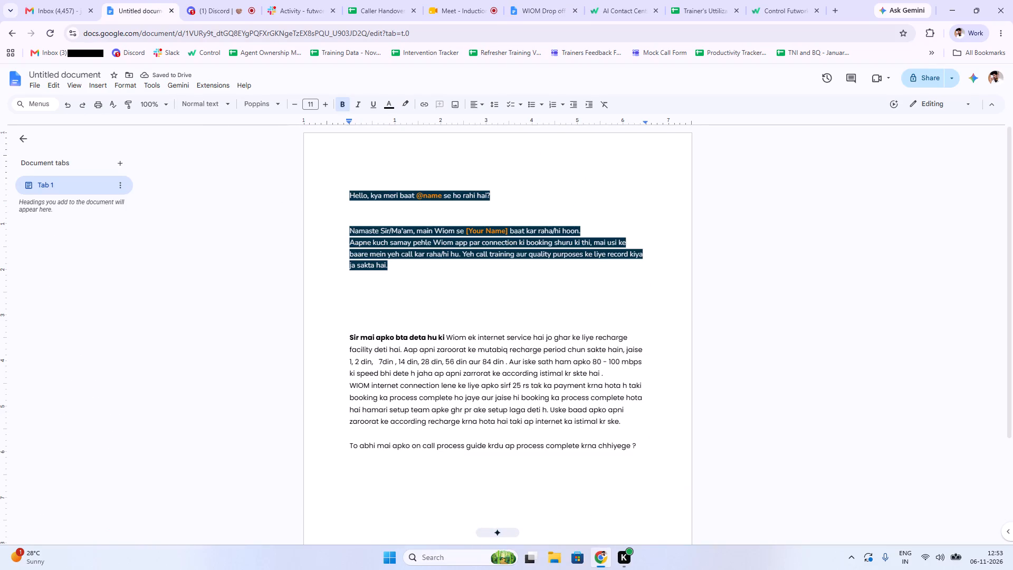
# In WIOM Drop off Recovery's Hindi script, copy from "STAGE-BASED OPENING & PROBING QUESTIONS" through the "Sirf Serviceability Check Ki Thi" bullet.
pyautogui.click(538, 0)
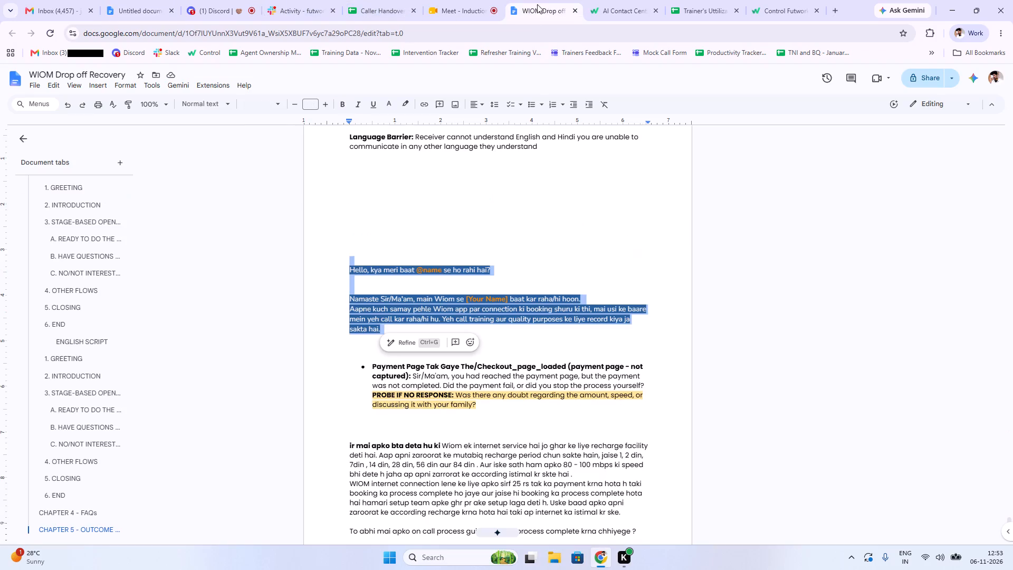
pyautogui.scroll(4, 466, 254)
pyautogui.scroll(4, 456, 373)
pyautogui.scroll(3, 413, 355)
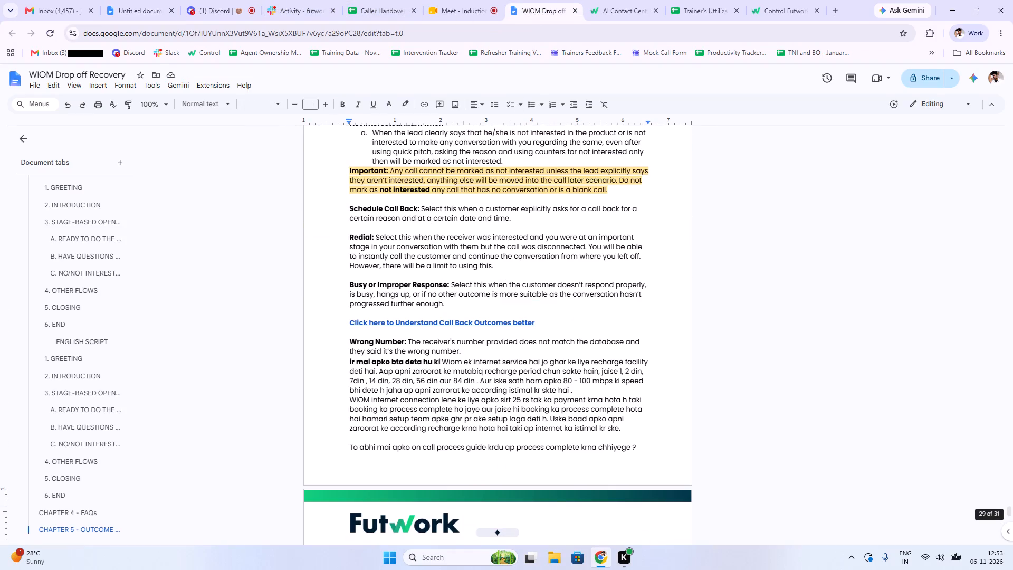
pyautogui.scroll(4, 412, 351)
pyautogui.scroll(3, 409, 287)
pyautogui.scroll(-1, 408, 284)
pyautogui.scroll(20, 408, 284)
pyautogui.scroll(20, 408, 284)
pyautogui.scroll(1, 408, 284)
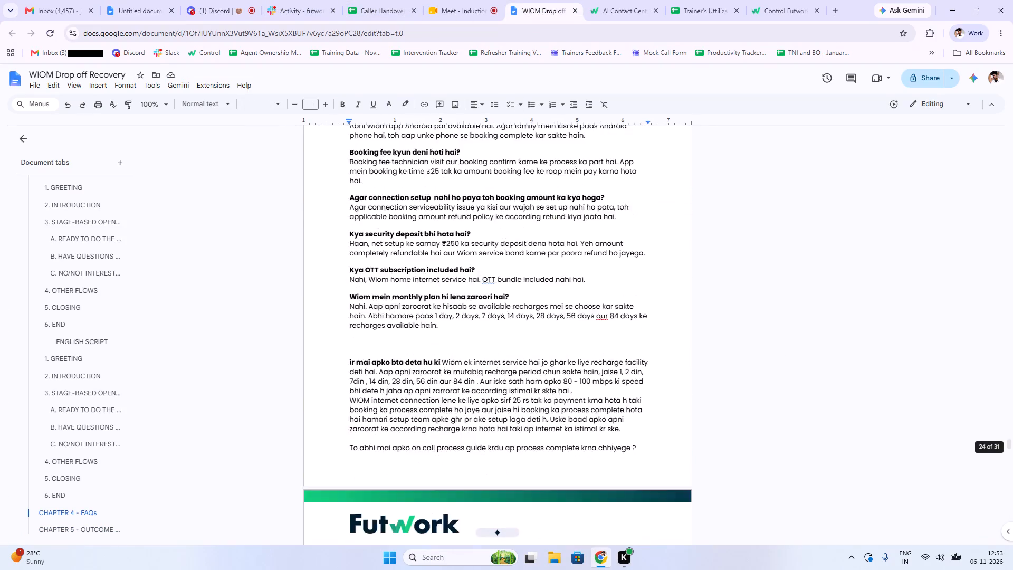
pyautogui.scroll(20, 521, 307)
pyautogui.scroll(20, 521, 307)
pyautogui.scroll(12, 521, 307)
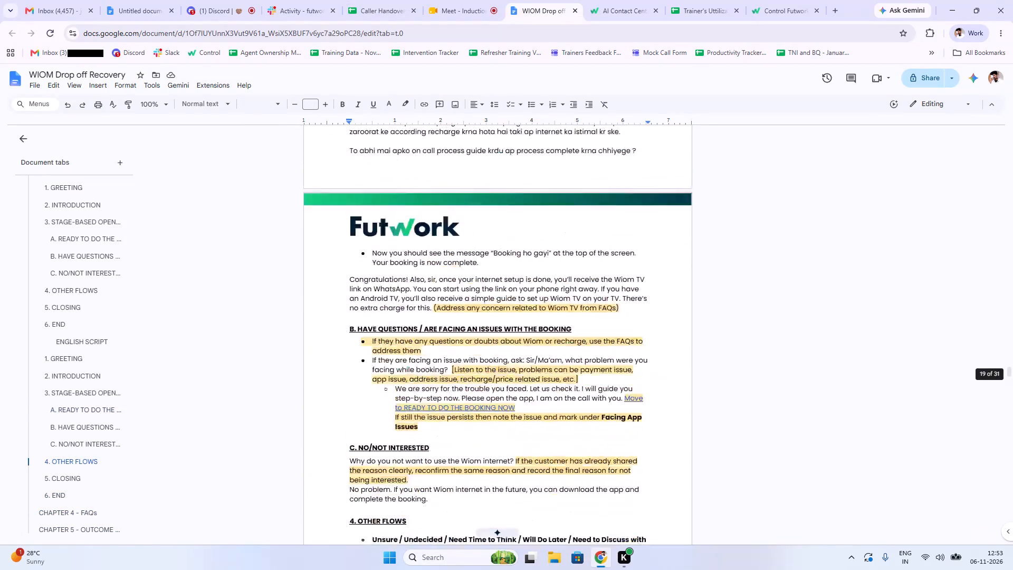
pyautogui.scroll(20, 422, 375)
pyautogui.scroll(20, 422, 375)
pyautogui.scroll(12, 422, 375)
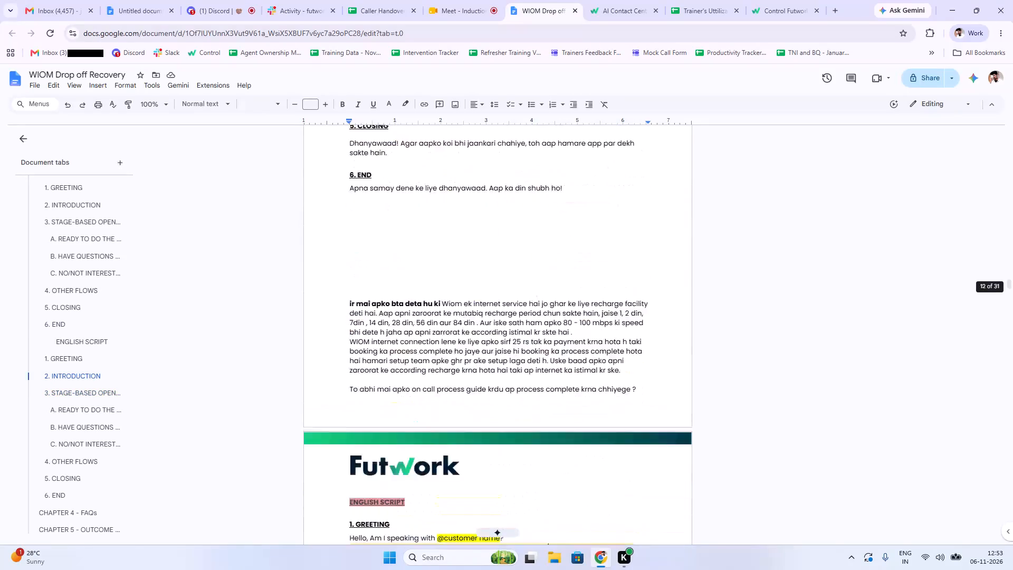
pyautogui.scroll(20, 470, 373)
pyautogui.scroll(20, 470, 373)
pyautogui.scroll(12, 470, 373)
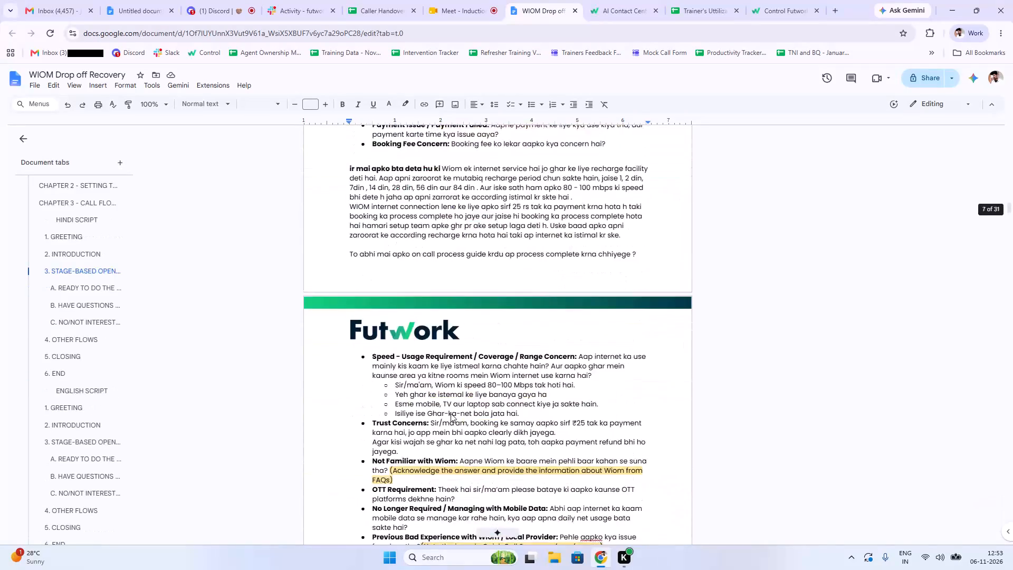
pyautogui.scroll(20, 451, 413)
pyautogui.scroll(20, 451, 413)
pyautogui.scroll(12, 451, 413)
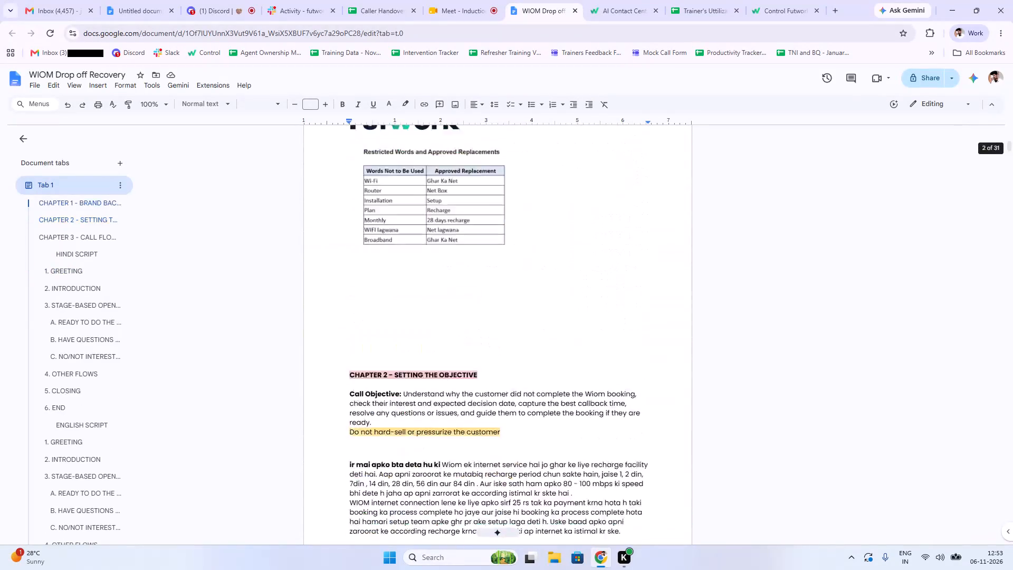
pyautogui.scroll(20, 450, 412)
pyautogui.scroll(3, 448, 405)
pyautogui.scroll(-8, 447, 404)
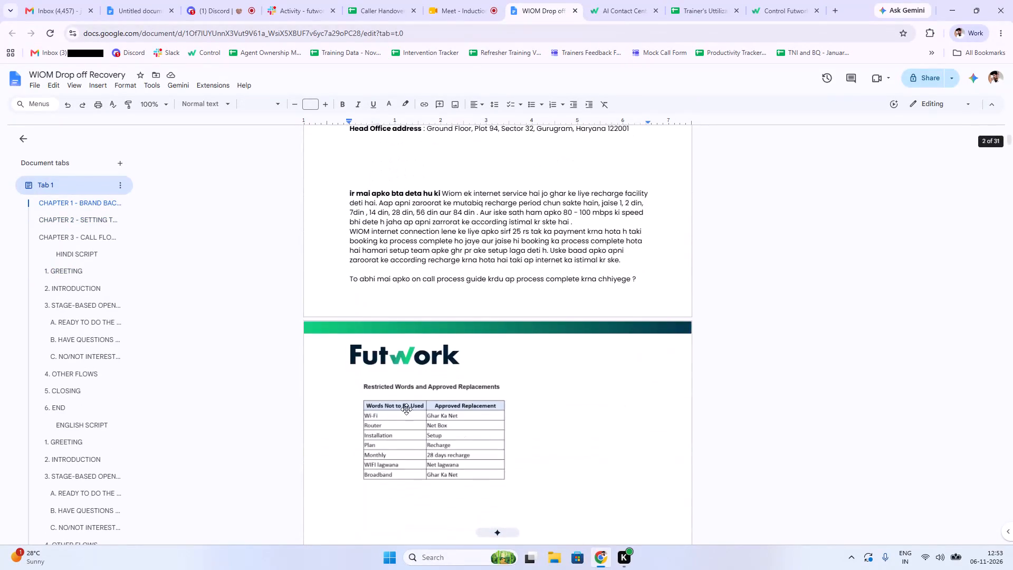
pyautogui.scroll(-5, 406, 409)
pyautogui.scroll(-2, 389, 369)
pyautogui.scroll(-4, 389, 318)
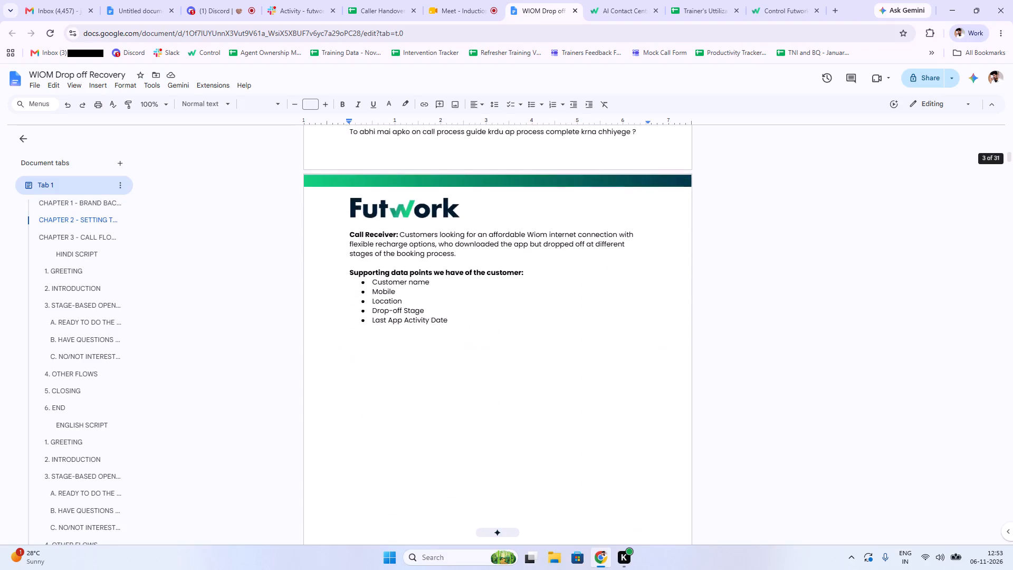
pyautogui.scroll(-4, 388, 300)
pyautogui.scroll(-10, 401, 344)
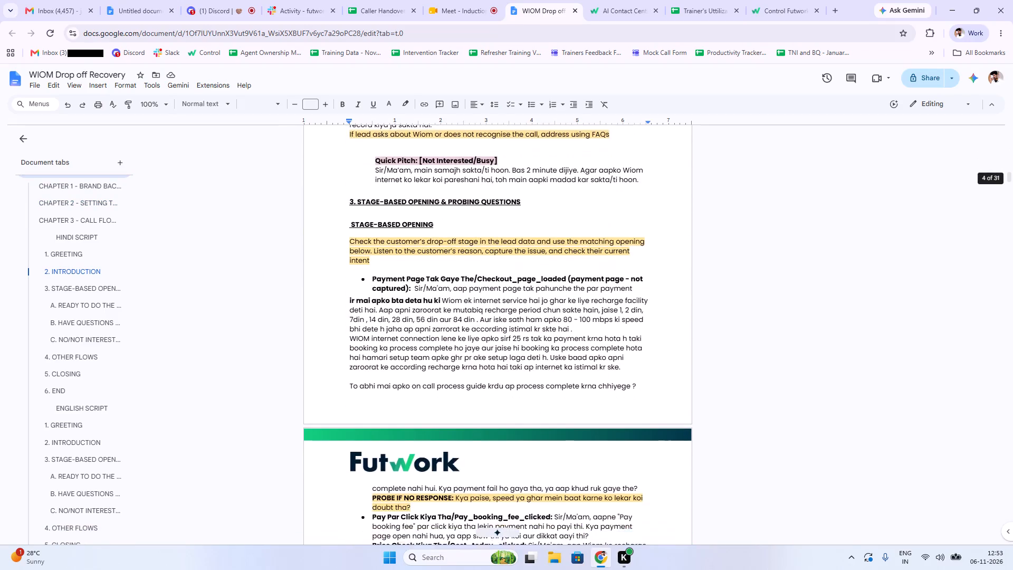
pyautogui.moveTo(348, 215); pyautogui.dragTo(433, 302)
pyautogui.scroll(-2, 415, 286)
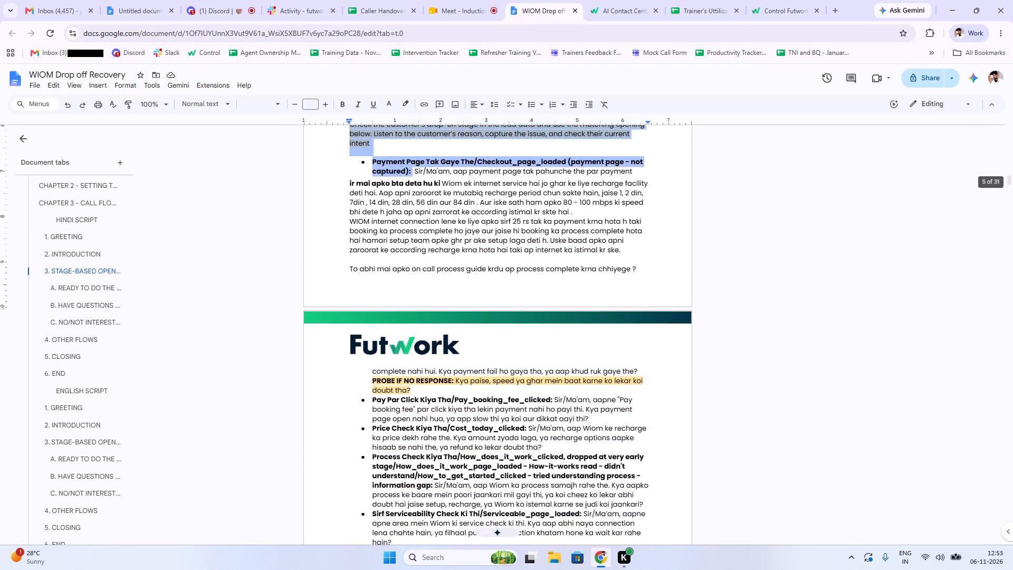
pyautogui.moveTo(433, 302); pyautogui.dragTo(410, 306)
pyautogui.scroll(-1, 434, 302)
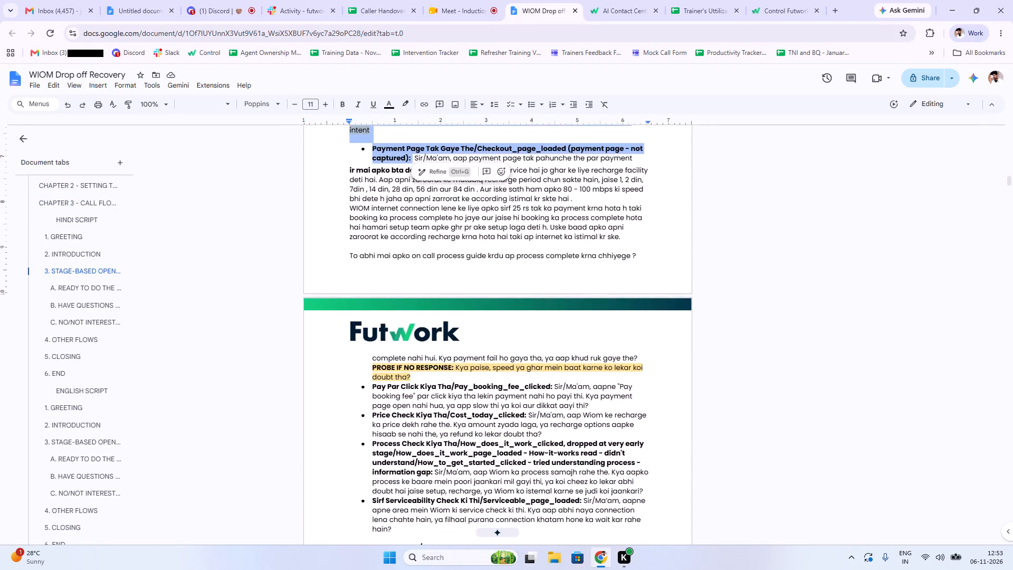
pyautogui.doubleClick(385, 155)
pyautogui.scroll(2, 387, 177)
pyautogui.doubleClick(355, 204)
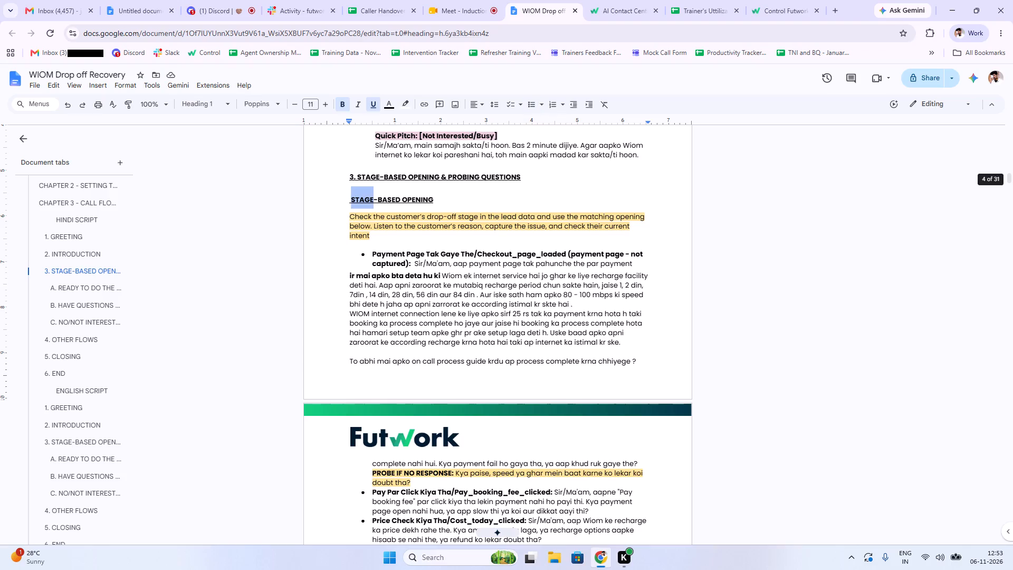
pyautogui.click(355, 204)
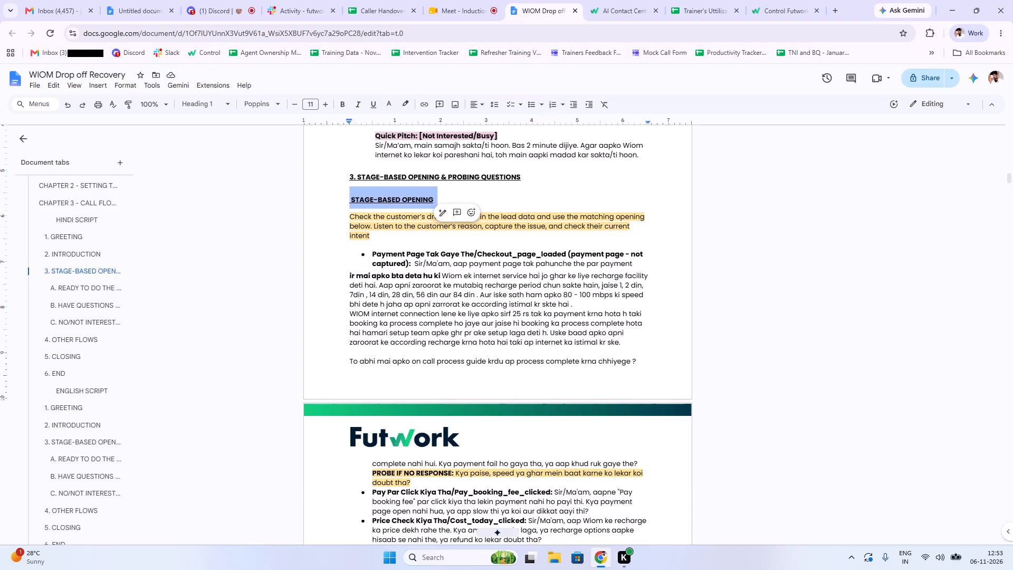
pyautogui.doubleClick(364, 181)
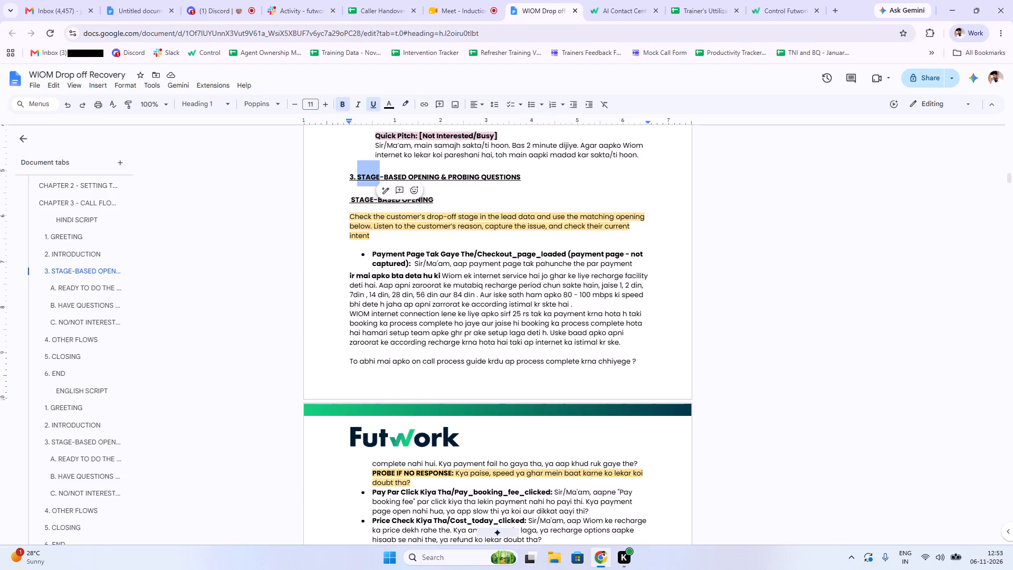
pyautogui.scroll(-7, 394, 239)
pyautogui.keyDown('shift'); pyautogui.click(405, 259); pyautogui.keyUp('shift')
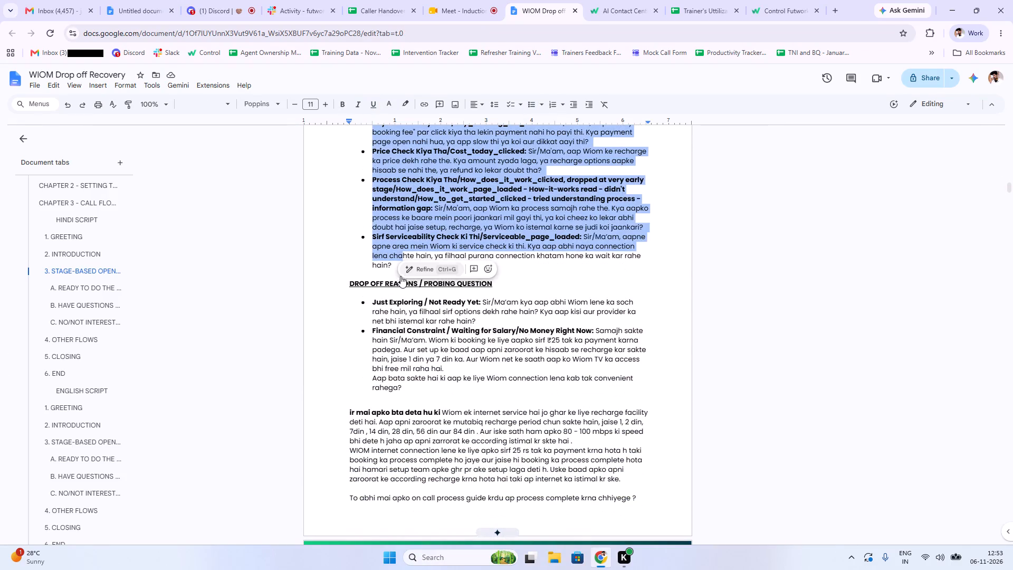
pyautogui.keyDown('shift'); pyautogui.click(389, 268); pyautogui.keyUp('shift')
pyautogui.keyDown('shift'); pyautogui.click(399, 262); pyautogui.keyUp('shift')
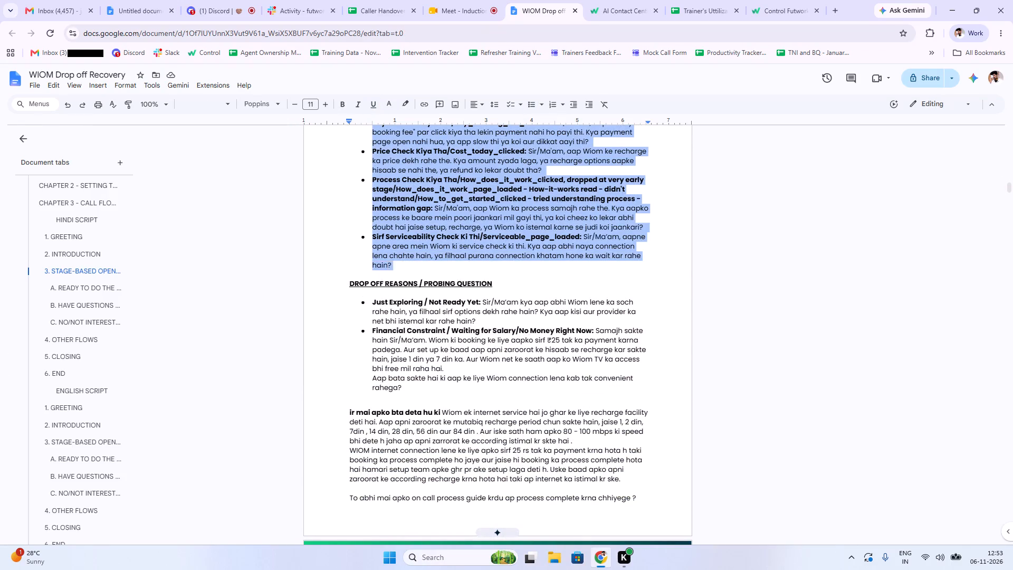
pyautogui.hotkey('ctrl', 'c')
pyautogui.hotkey('ctrl', 'c')
# Paste the stage-based opening section below the greeting in the untitled document, and place the cursor on the blank line above its heading.
pyautogui.click(154, 0)
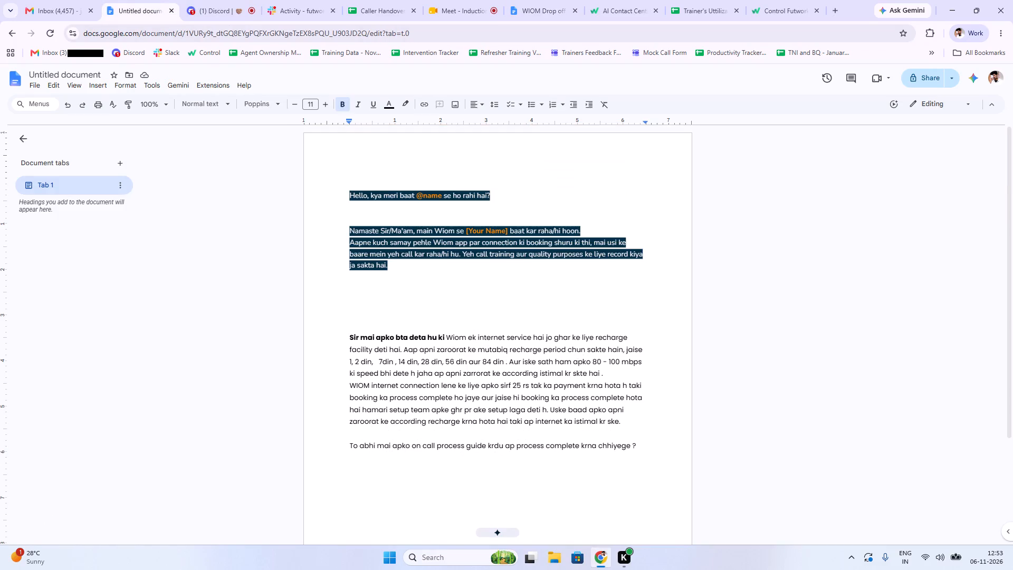
pyautogui.hotkey('ctrl', 'v')
pyautogui.scroll(2, 407, 295)
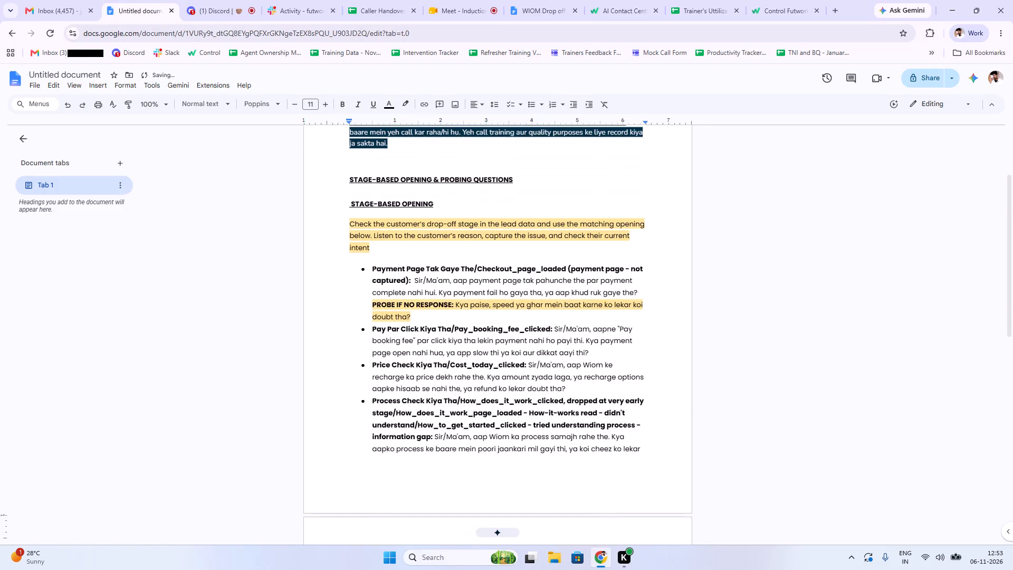
pyautogui.click(422, 253)
pyautogui.scroll(8, 433, 283)
pyautogui.click(429, 288)
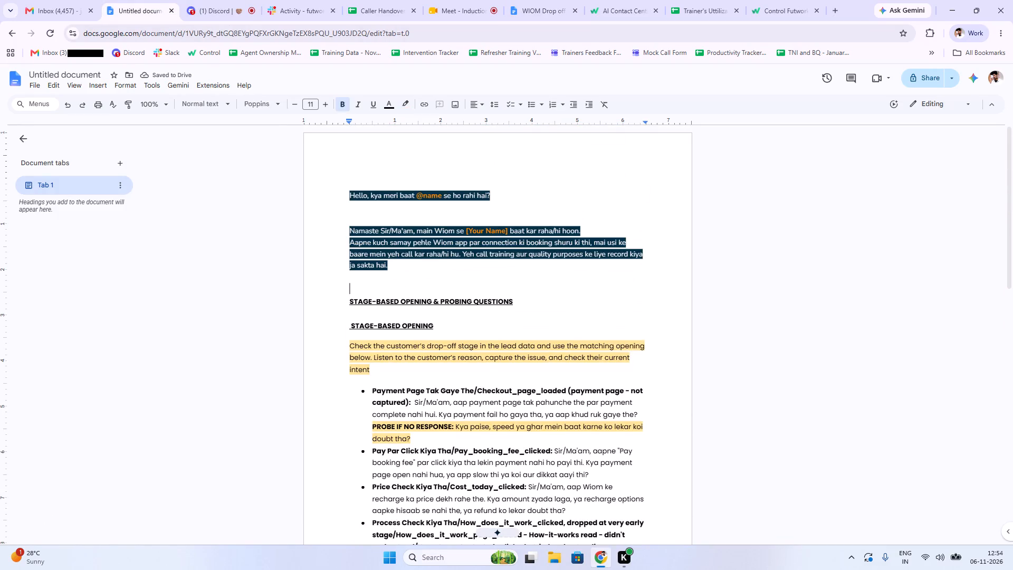
# Set all text in the untitled document to Calibri at font size 11.
pyautogui.scroll(-2, 436, 327)
pyautogui.scroll(7, 446, 281)
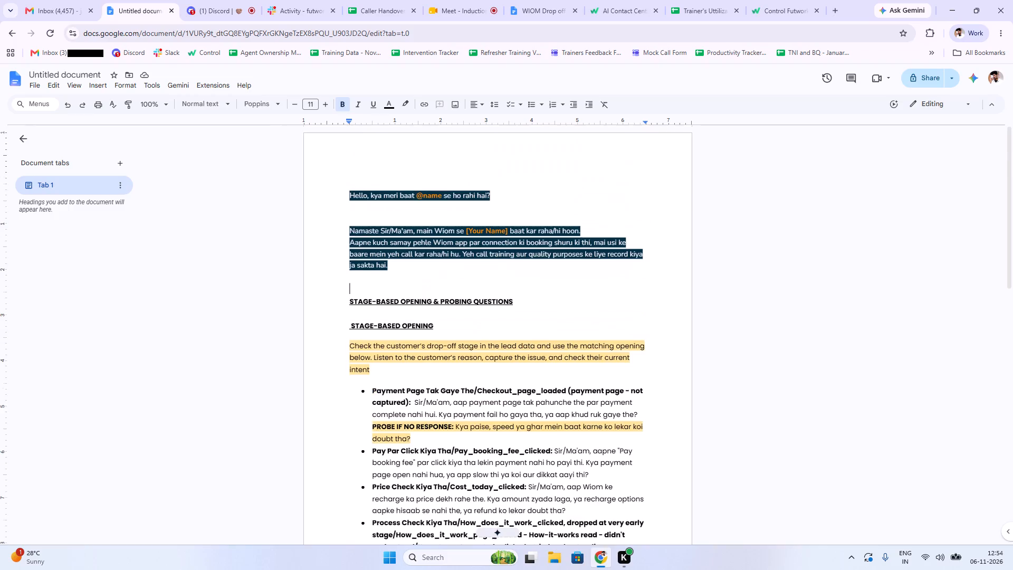
pyautogui.hotkey('ctrl', 'a')
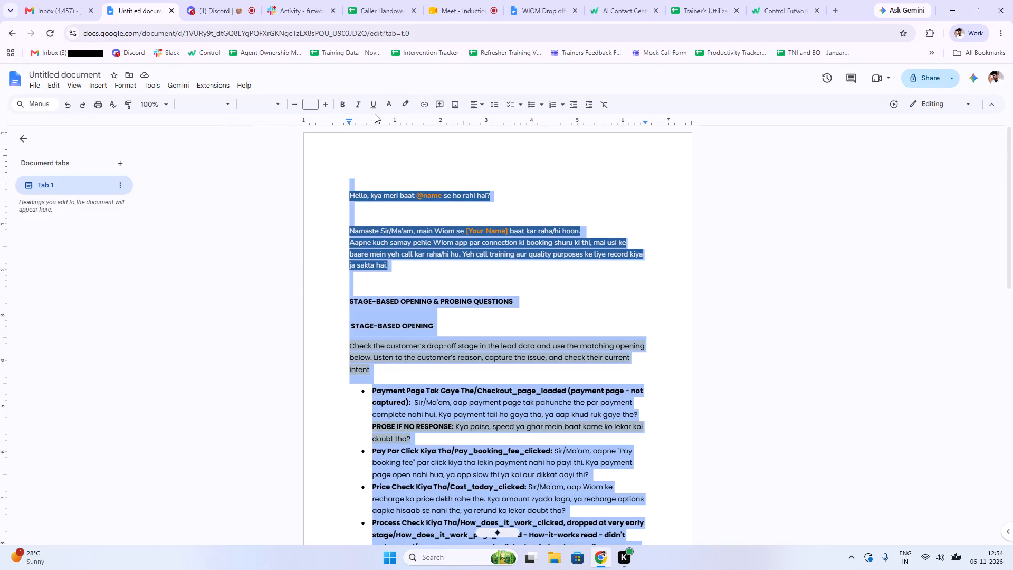
pyautogui.click(324, 107)
pyautogui.click(322, 106)
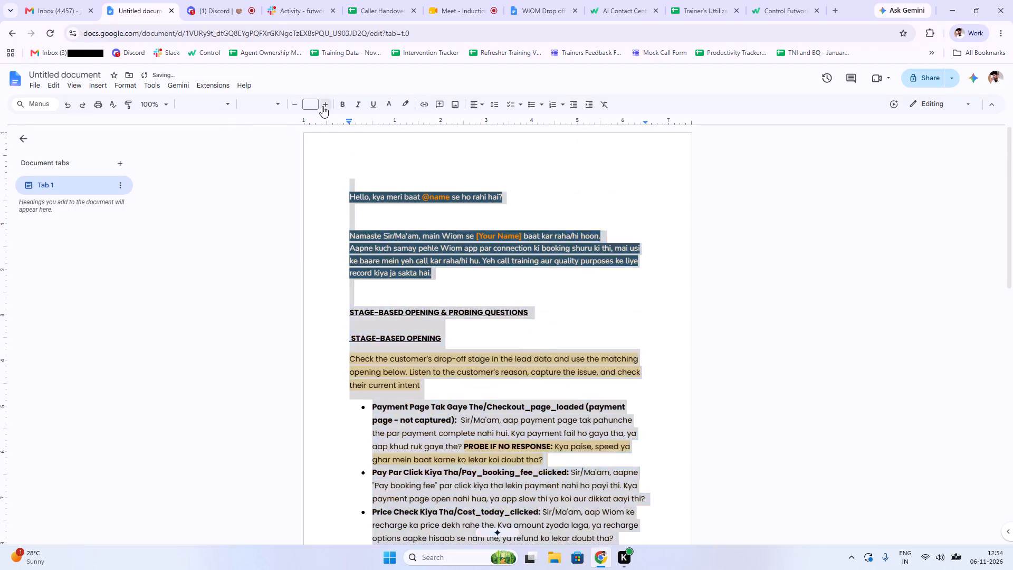
pyautogui.click(319, 103)
pyautogui.click(309, 127)
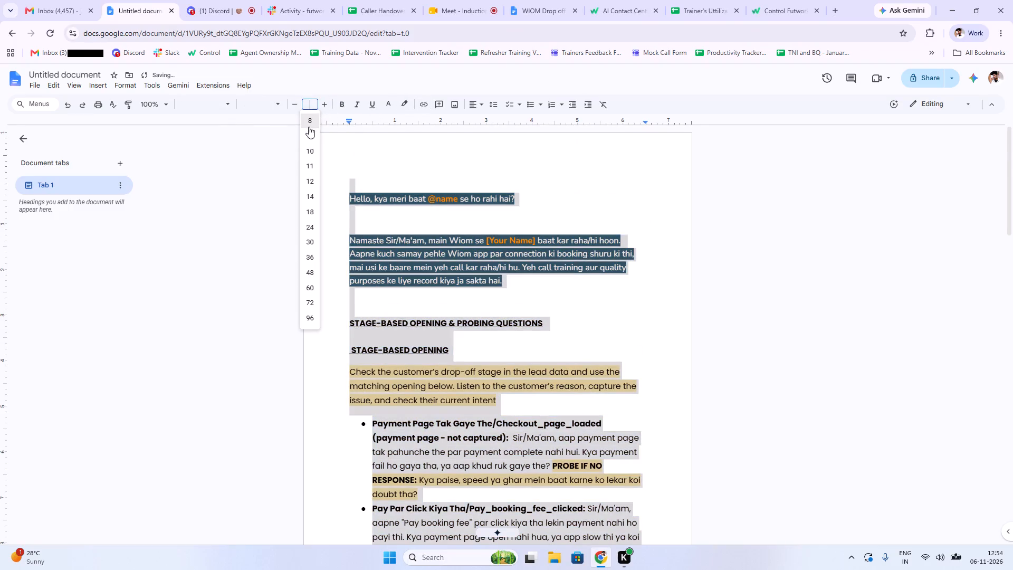
pyautogui.click(324, 106)
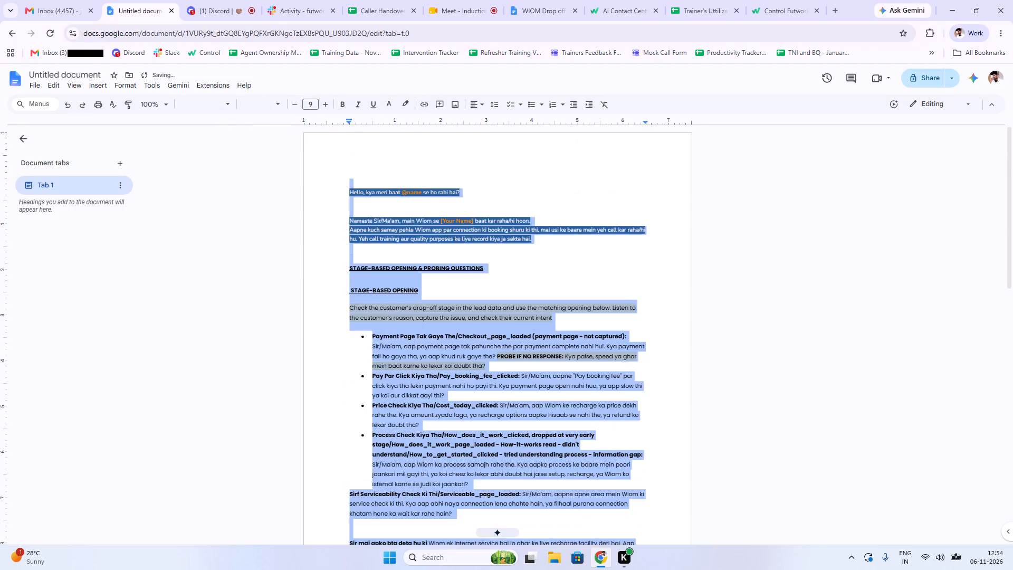
pyautogui.doubleClick(323, 107)
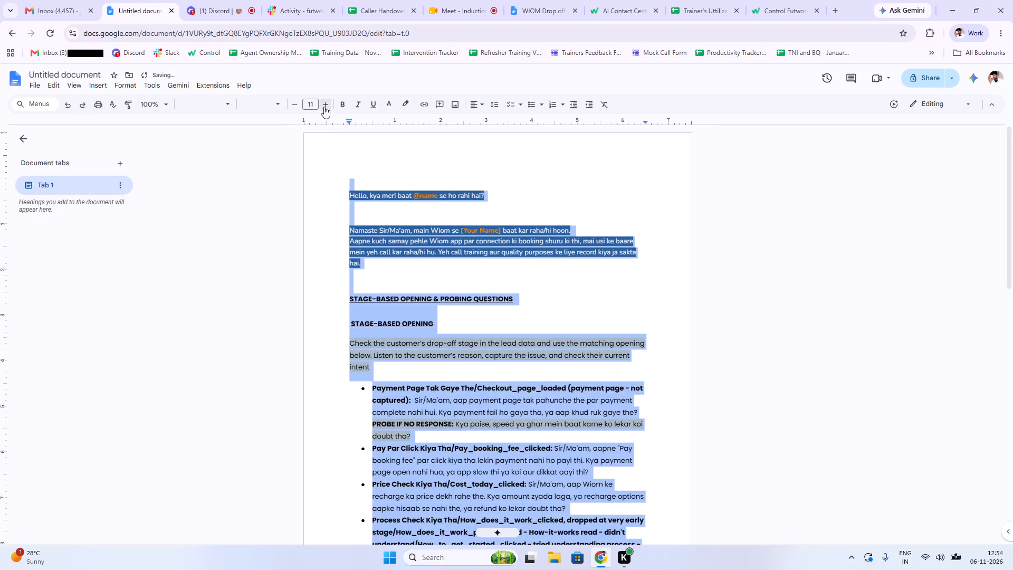
pyautogui.click(270, 102)
pyautogui.click(285, 166)
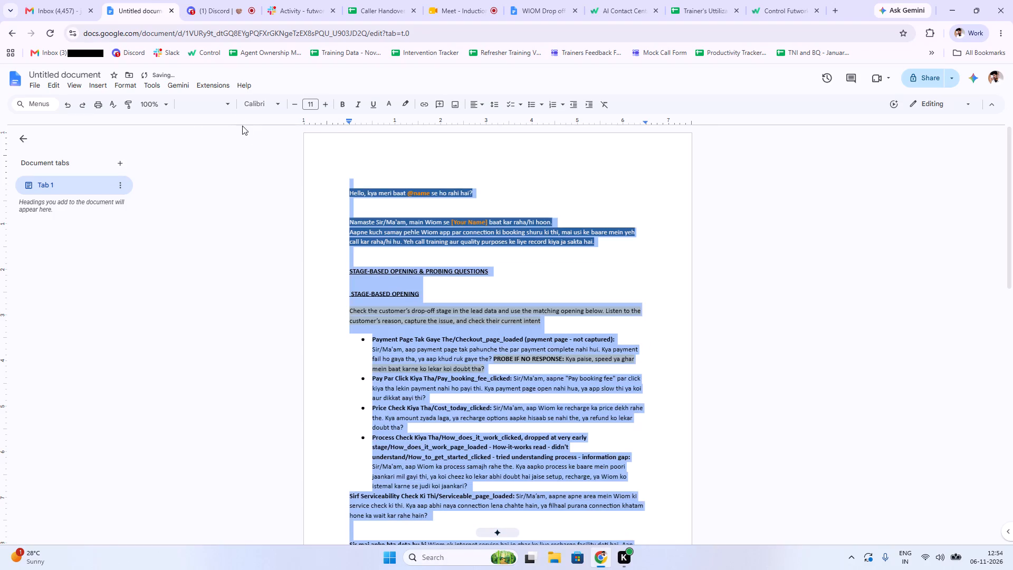
# Apply the Normal text paragraph style to the entire document.
pyautogui.click(221, 105)
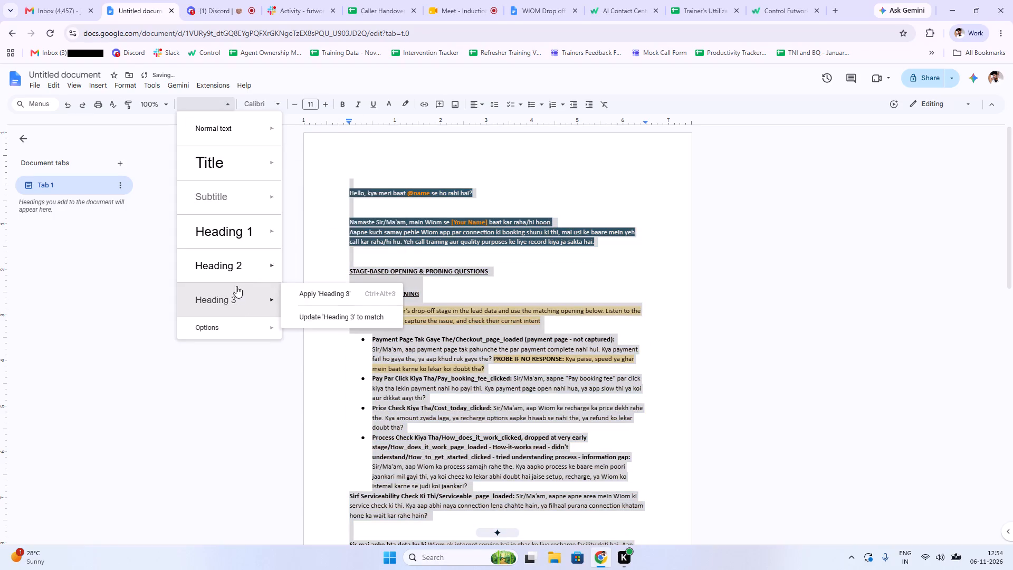
pyautogui.scroll(-2, 225, 322)
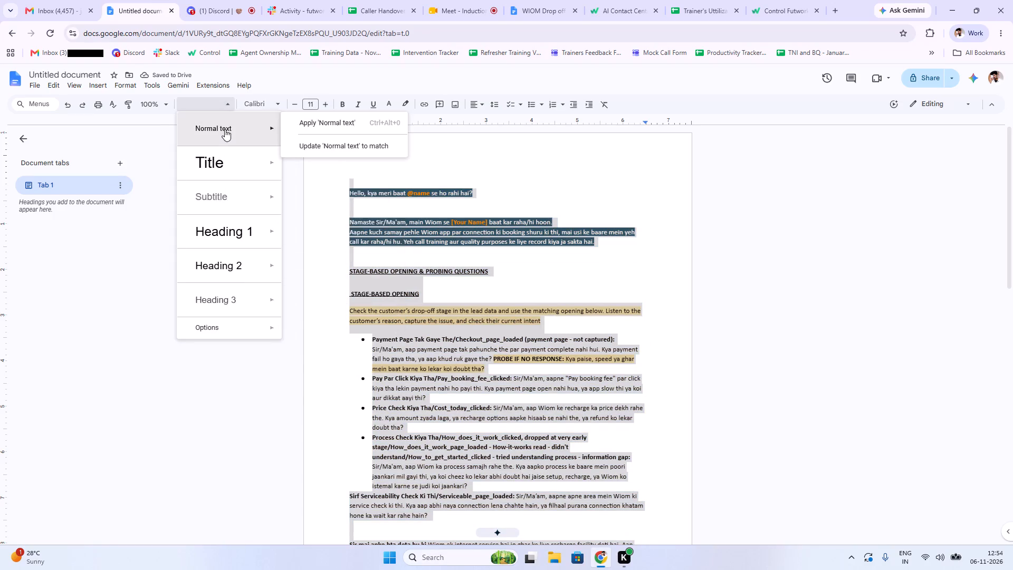
pyautogui.click(225, 129)
pyautogui.click(431, 273)
pyautogui.scroll(5, 414, 287)
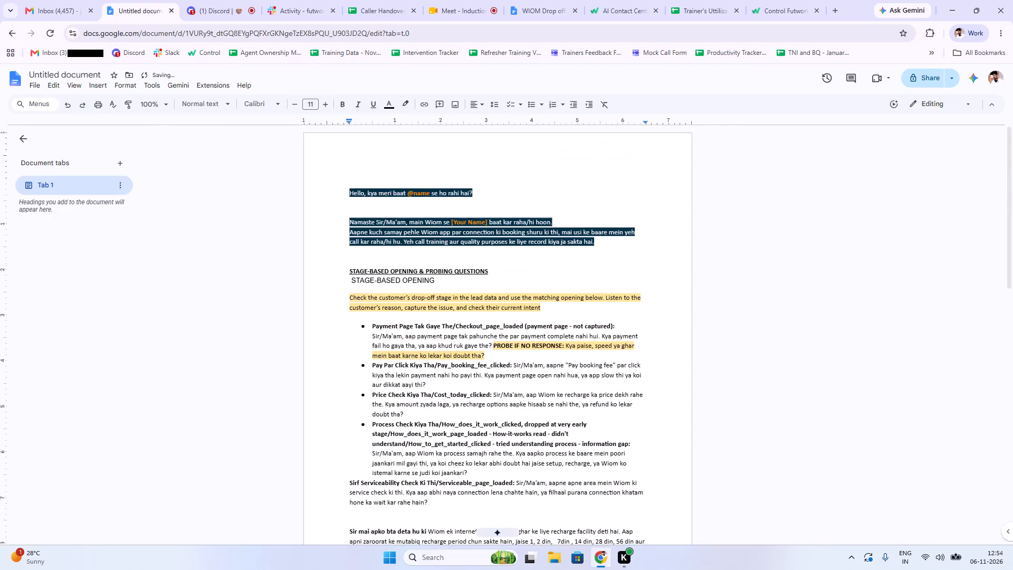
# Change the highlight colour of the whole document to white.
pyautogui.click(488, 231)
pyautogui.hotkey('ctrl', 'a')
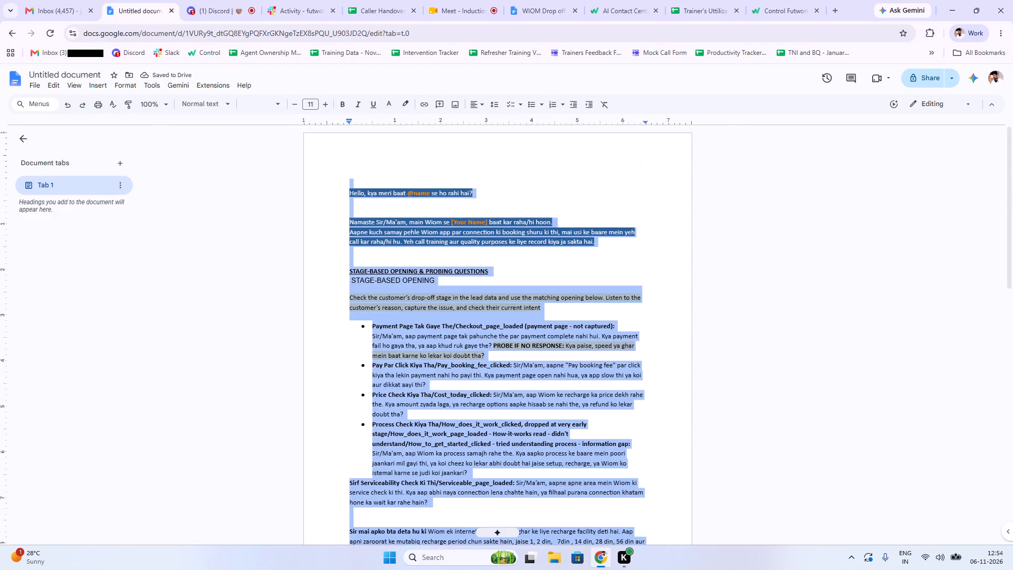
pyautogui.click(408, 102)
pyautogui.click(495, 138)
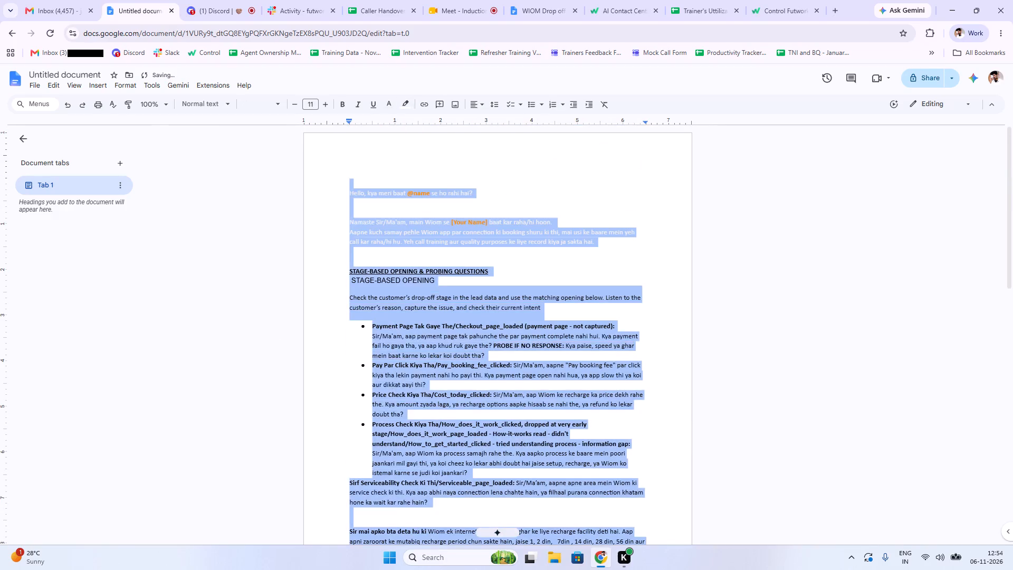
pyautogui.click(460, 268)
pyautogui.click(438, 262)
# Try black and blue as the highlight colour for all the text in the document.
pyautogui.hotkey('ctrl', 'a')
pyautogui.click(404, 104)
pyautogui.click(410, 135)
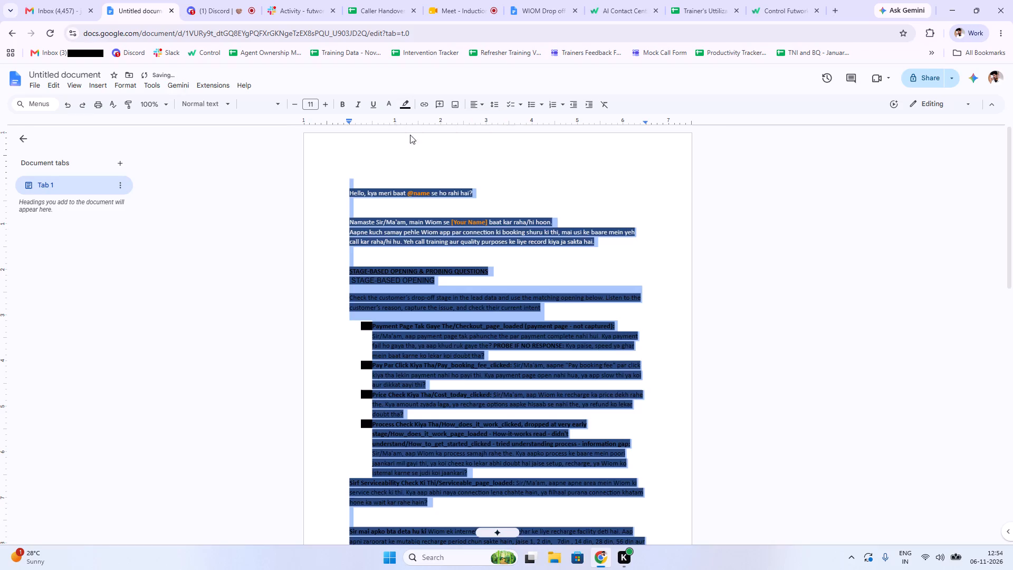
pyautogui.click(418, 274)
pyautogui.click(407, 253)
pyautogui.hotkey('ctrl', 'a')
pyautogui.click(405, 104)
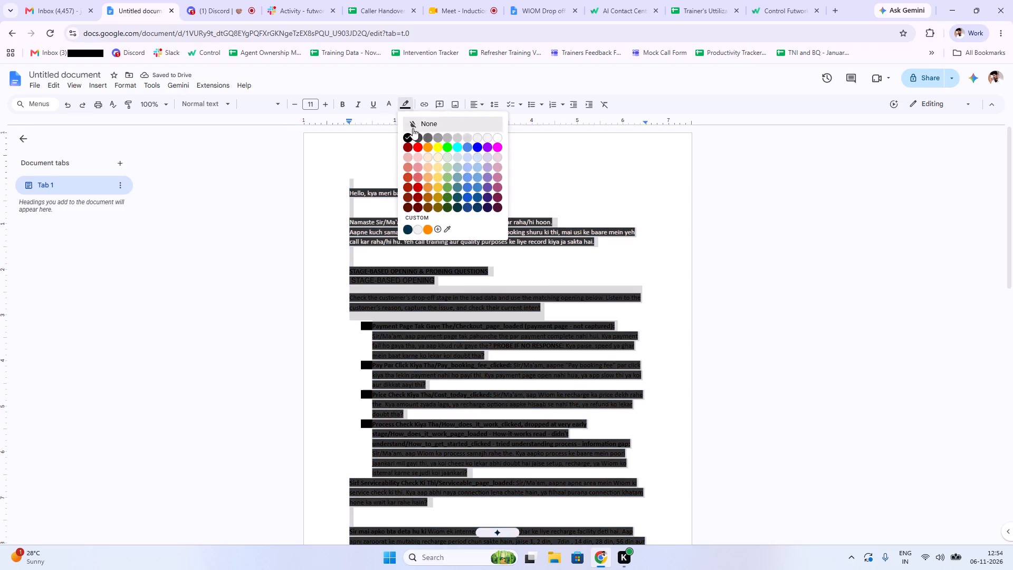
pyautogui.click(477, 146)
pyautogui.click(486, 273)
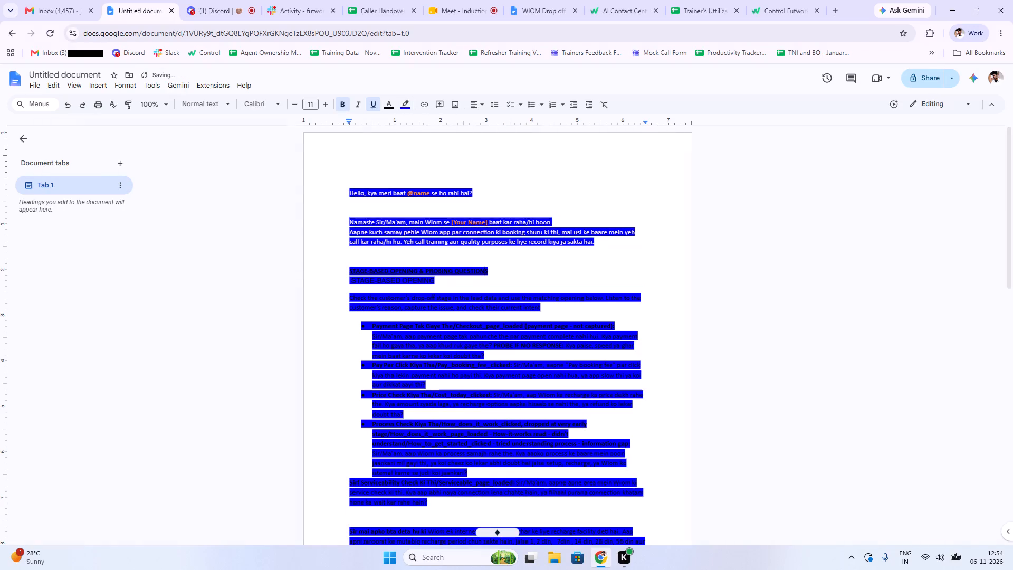
# Set the whole document's highlight colour to white and its text colour to black.
pyautogui.hotkey('ctrl', 'a')
pyautogui.click(407, 106)
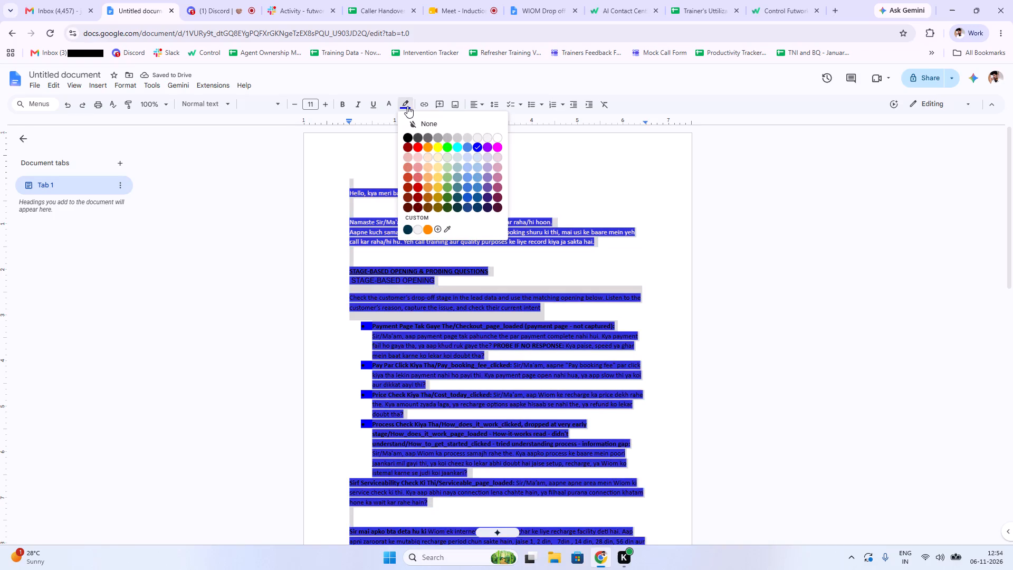
pyautogui.click(501, 139)
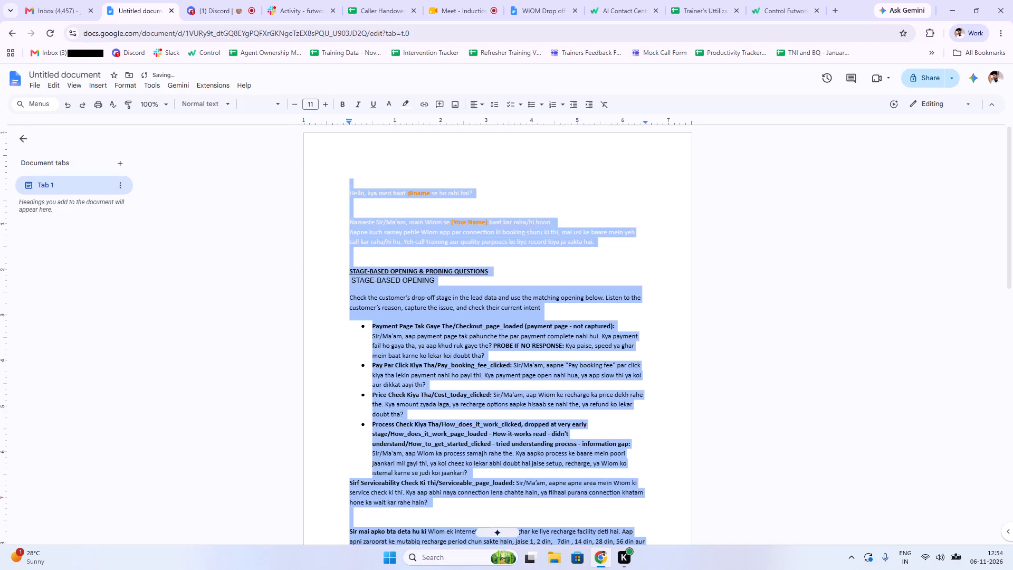
pyautogui.click(385, 107)
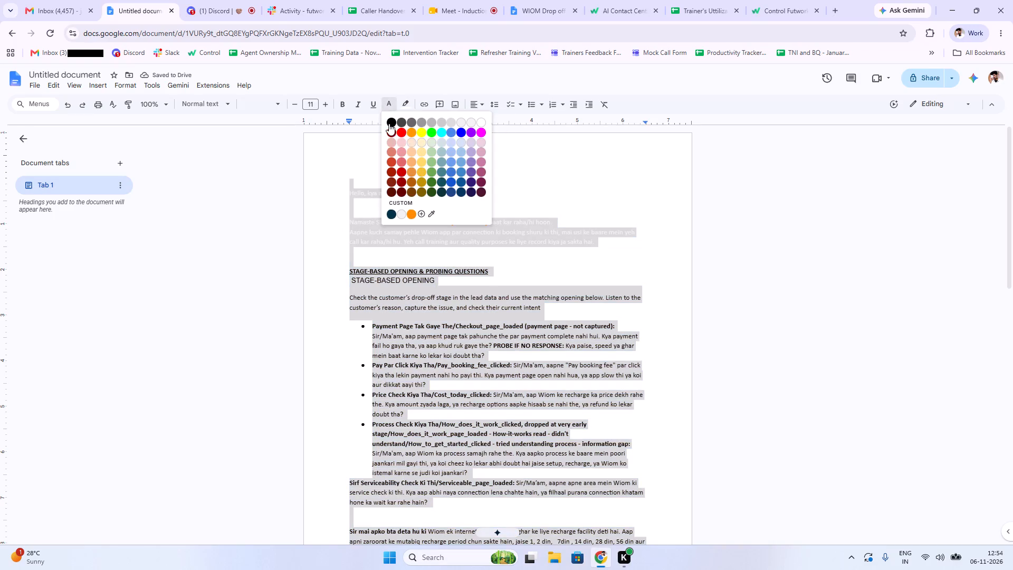
pyautogui.click(389, 123)
pyautogui.click(452, 287)
# Remove one extra blank line above "STAGE-BASED OPENING & PROBING QUESTIONS" and one above the "Namaste Sir/Ma'am" paragraph.
pyautogui.click(416, 256)
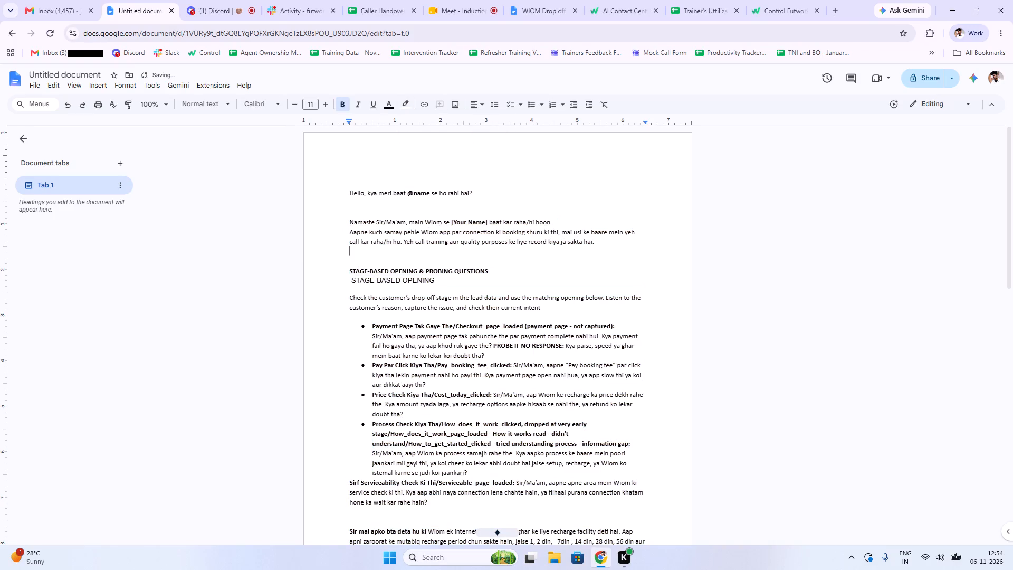
pyautogui.press('BackSpace')
pyautogui.click(396, 215)
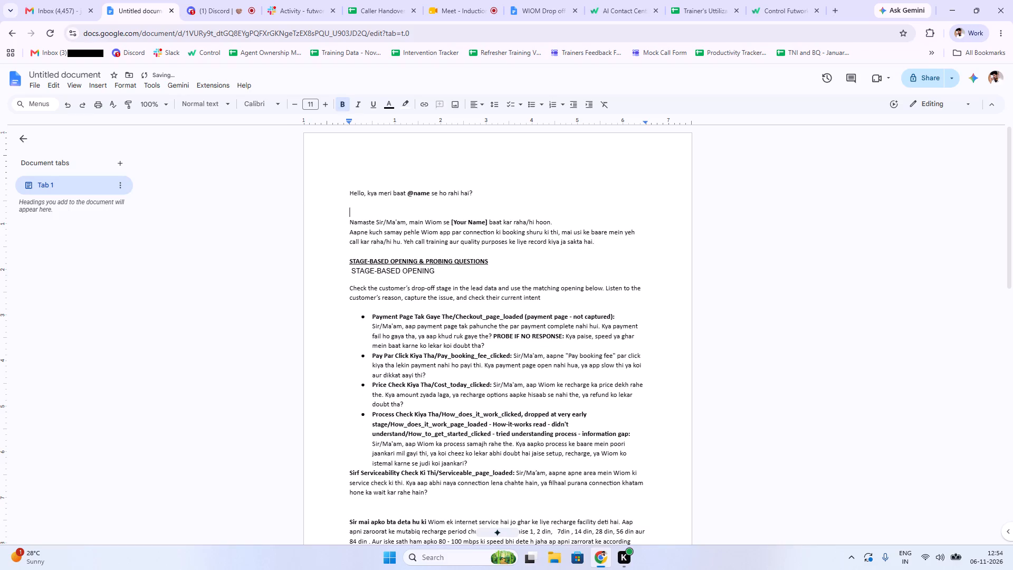
pyautogui.press('BackSpace')
# Turn the "Sirf Serviceability Check Ki Thi" paragraph into its own bullet directly below the "Process Check Kiya Tha" bullet.
pyautogui.scroll(-2, 433, 345)
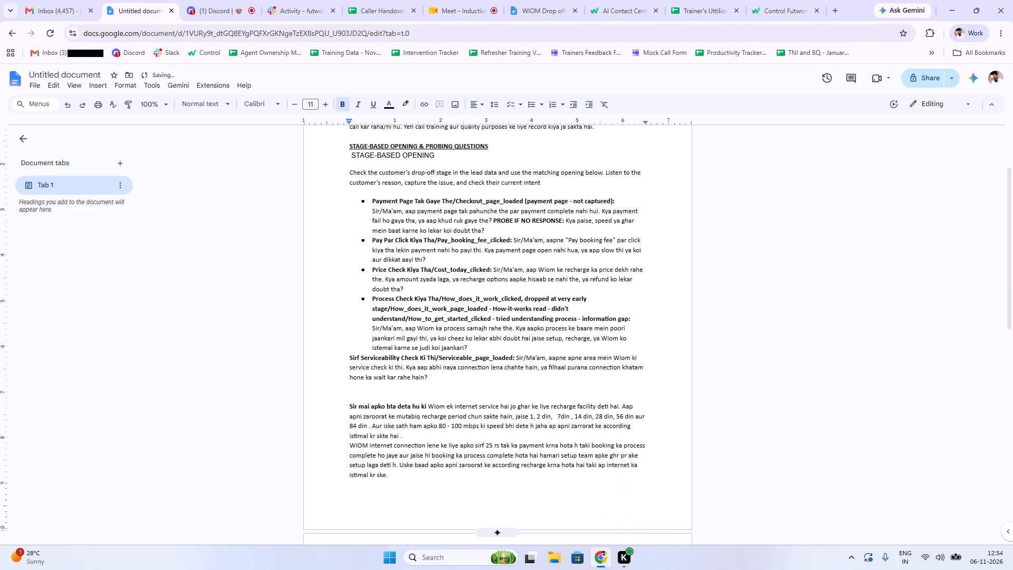
pyautogui.click(486, 351)
pyautogui.press('Return')
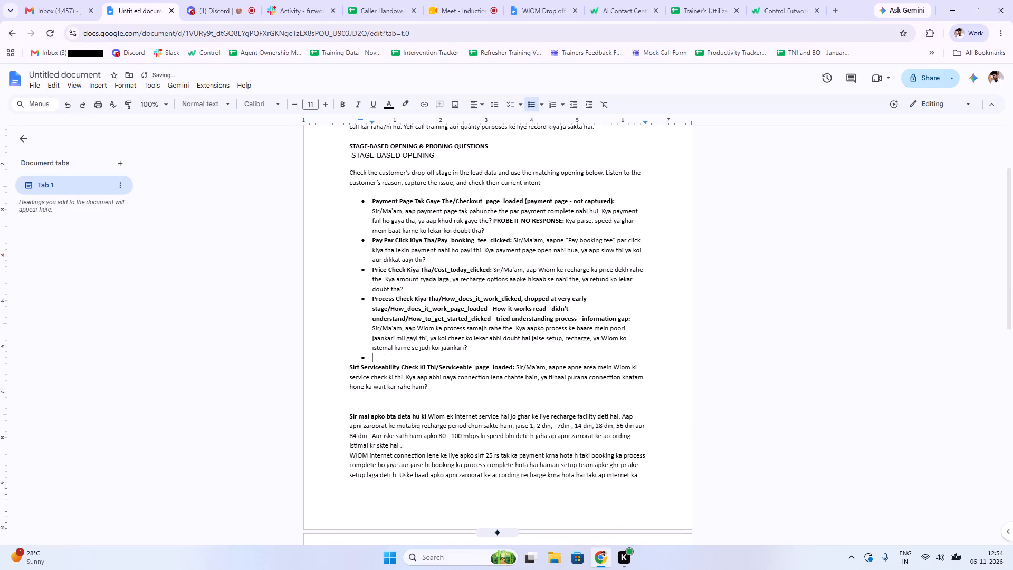
pyautogui.press('BackSpace')
pyautogui.click(503, 417)
pyautogui.scroll(-2, 480, 416)
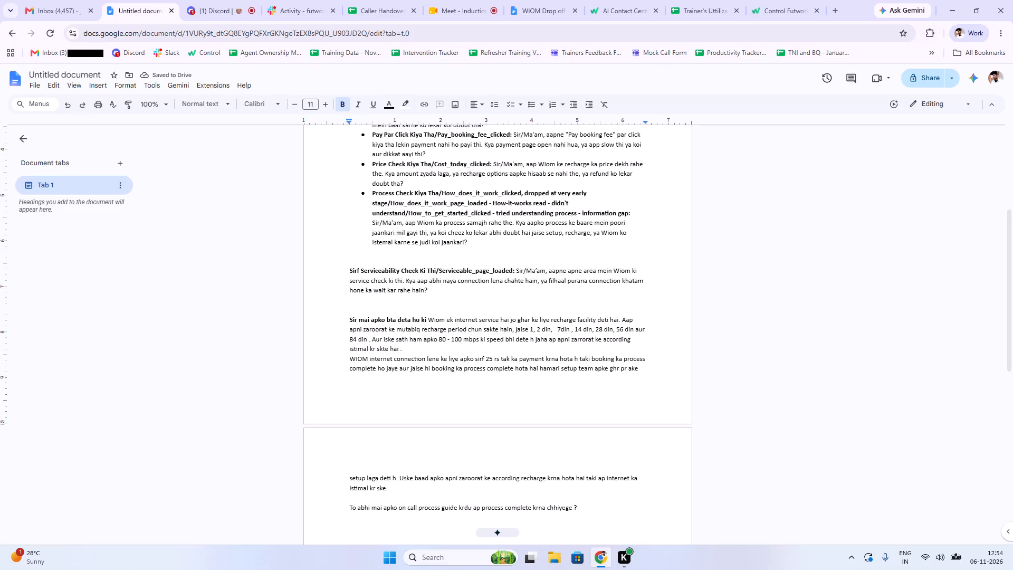
pyautogui.scroll(2, 455, 291)
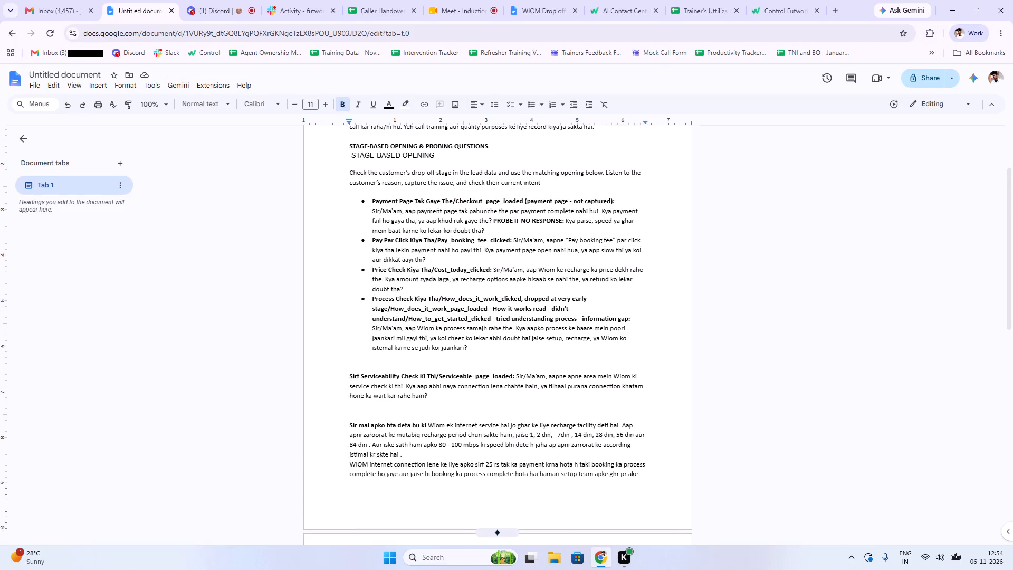
pyautogui.click(344, 376)
pyautogui.press('BackSpace')
pyautogui.press('BackSpace')
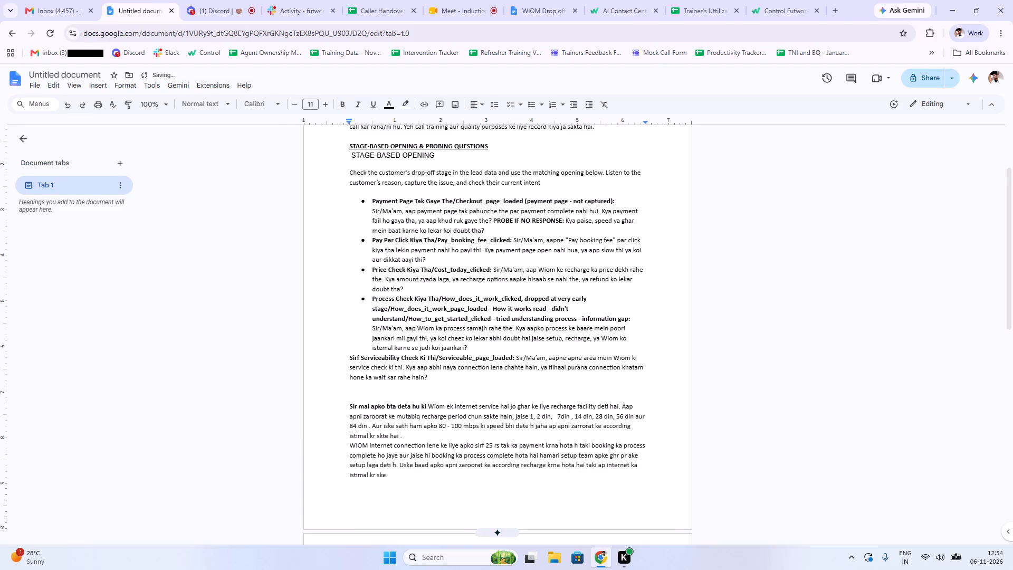
pyautogui.press('Return')
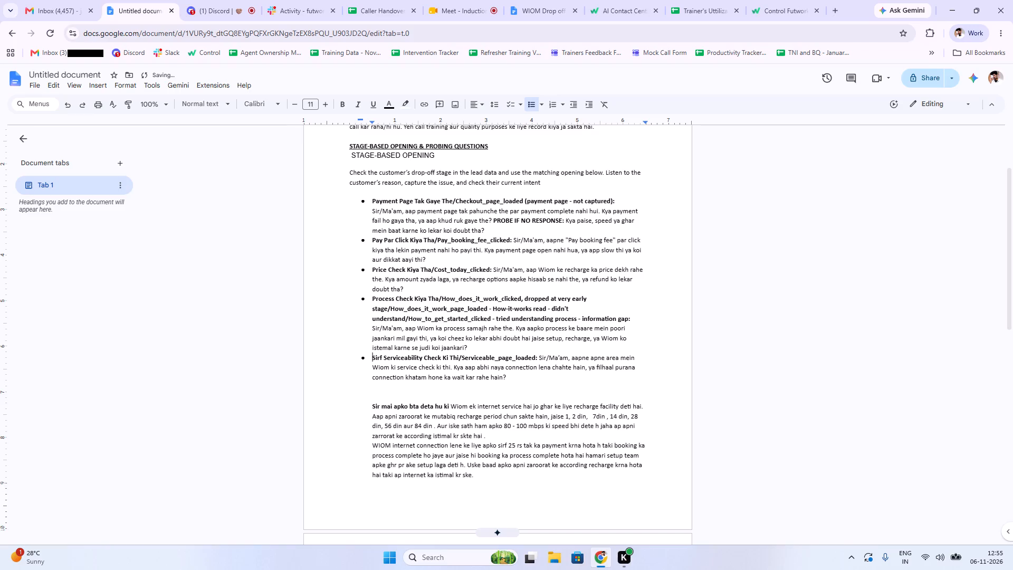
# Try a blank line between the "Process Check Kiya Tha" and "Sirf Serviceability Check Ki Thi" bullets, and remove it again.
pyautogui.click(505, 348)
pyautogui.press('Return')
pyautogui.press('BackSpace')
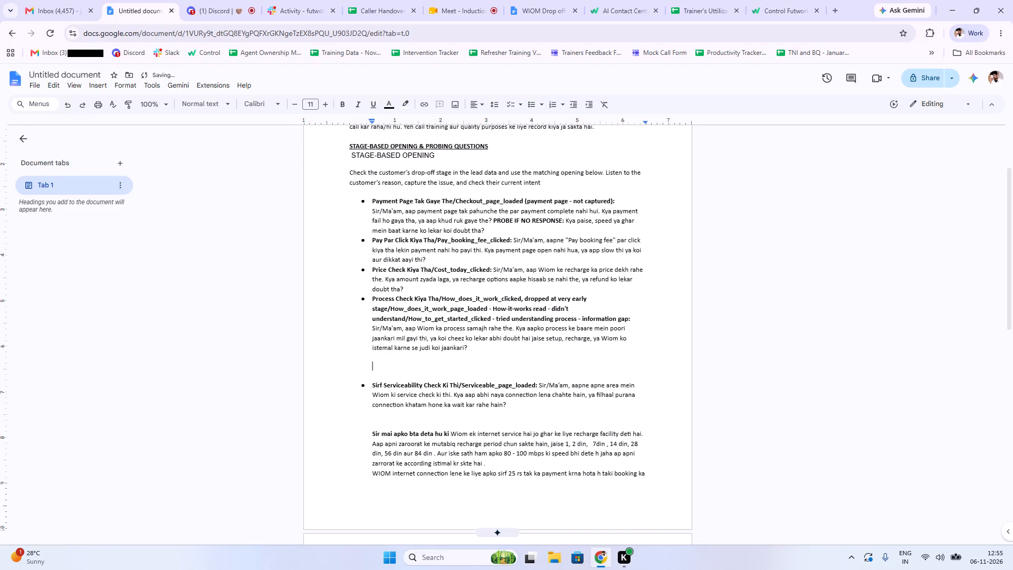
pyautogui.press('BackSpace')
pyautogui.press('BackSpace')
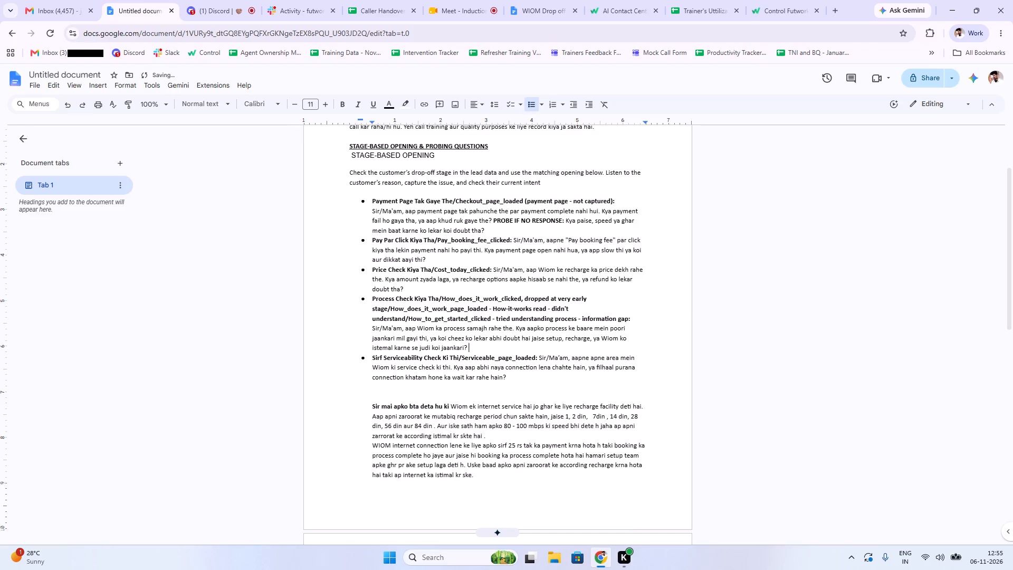
# In the "Sir mai apko bta deta hu ki" passage, reduce the gap between "2 din," and "7din" to one space.
pyautogui.scroll(-1, 392, 399)
pyautogui.click(372, 362)
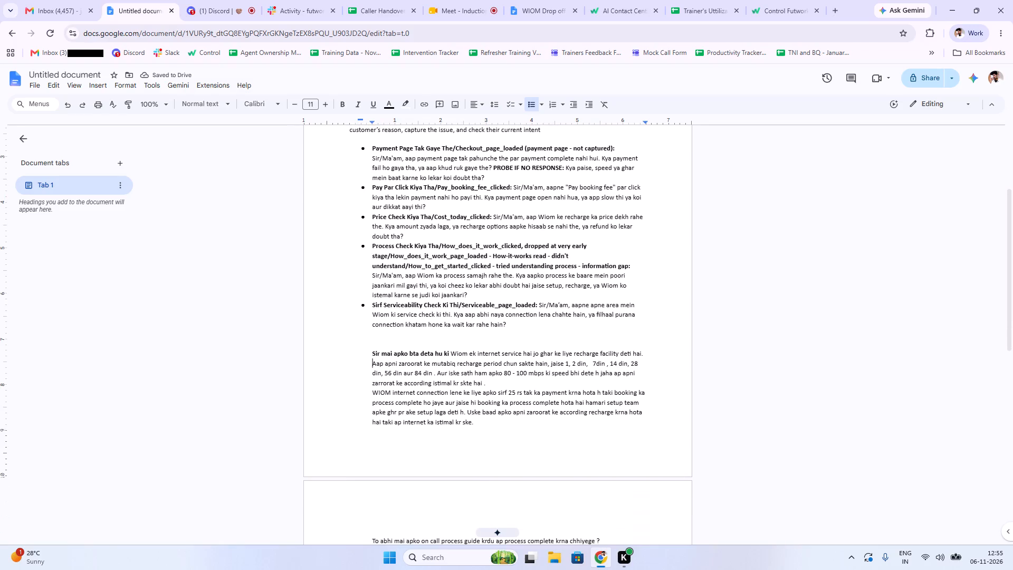
pyautogui.scroll(-2, 372, 362)
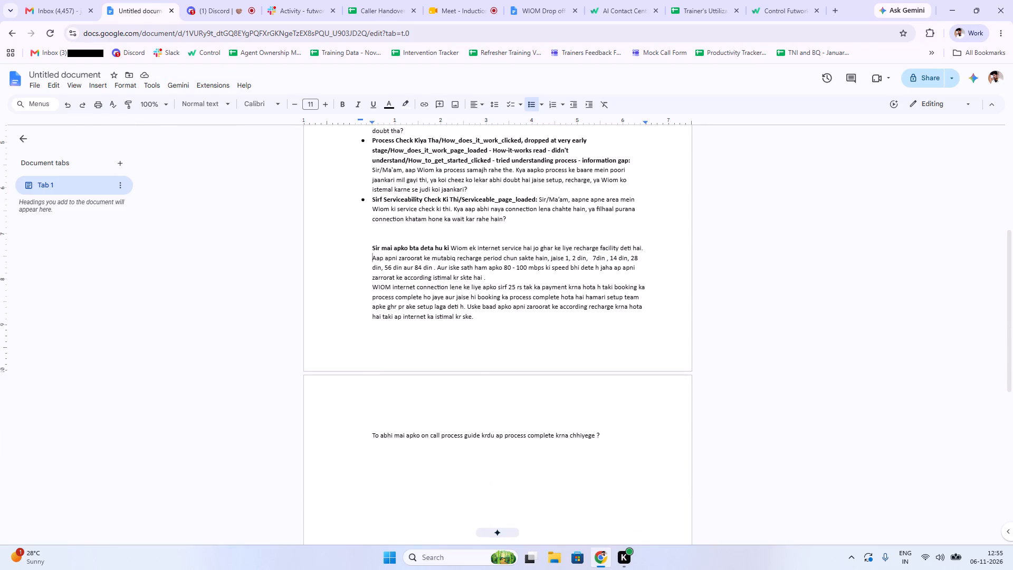
pyautogui.click(595, 263)
pyautogui.press('Up')
pyautogui.press('Left')
pyautogui.press('BackSpace')
pyautogui.press('BackSpace')
pyautogui.press('BackSpace')
pyautogui.press('space')
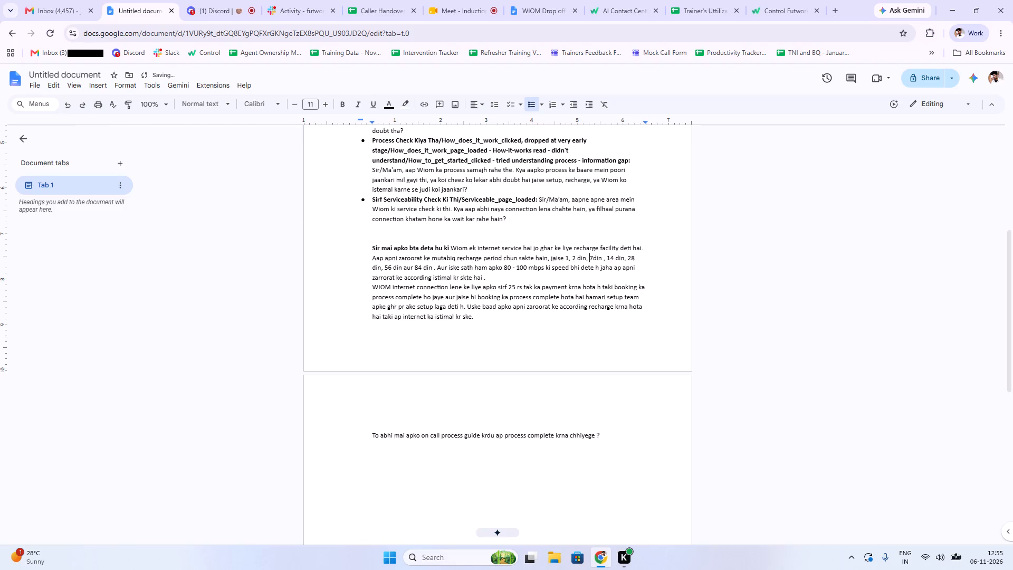
# In the "Sir mai apko bta deta hu ki" passage, remove the space before the full stop after "84 din".
pyautogui.hotkey('ctrl', 'Right')
pyautogui.hotkey('ctrl', 'Right')
pyautogui.press('Right')
pyautogui.hotkey('ctrl', 'Right')
pyautogui.hotkey('ctrl', 'Right')
pyautogui.hotkey('ctrl', 'Up')
pyautogui.press('Down')
pyautogui.click(462, 270)
pyautogui.hotkey('ctrl', 'Left')
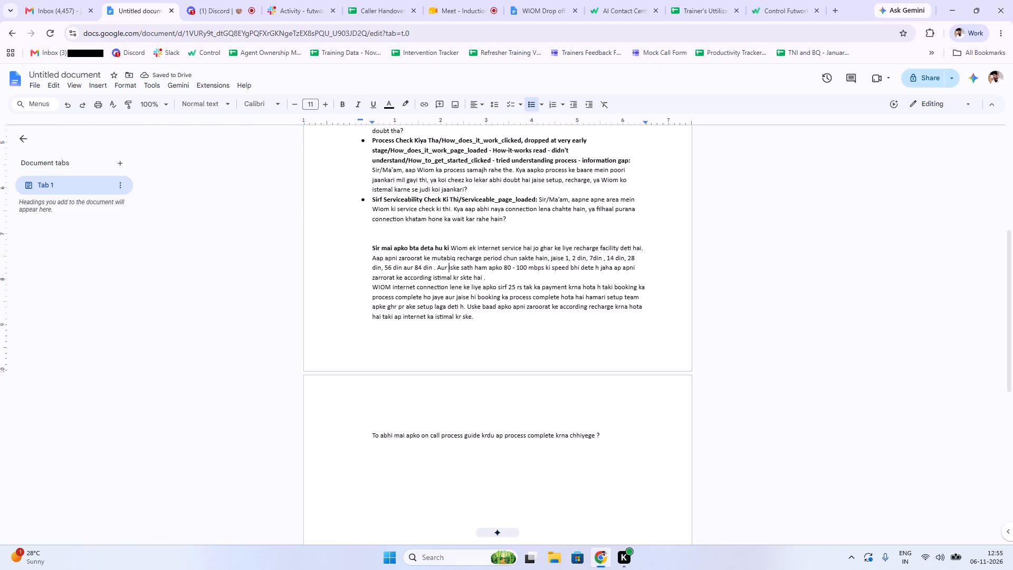
pyautogui.hotkey('ctrl', 'Left')
pyautogui.hotkey('ctrl', 'Left')
pyautogui.press('BackSpace')
# Join the "WIOM internet connection lene ke liye" line onto the end of the preceding "according istimal kr skte hai" sentence.
pyautogui.hotkey('ctrl', 'Right')
pyautogui.hotkey('ctrl', 'Right')
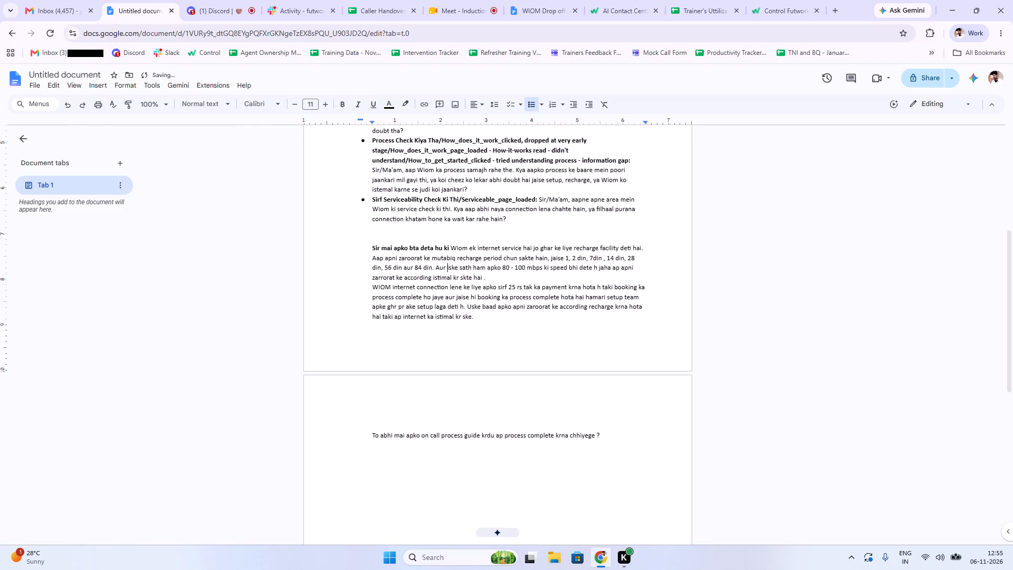
pyautogui.hotkey('ctrl', 'Right')
pyautogui.hotkey('ctrl', 'Right')
pyautogui.hotkey('ctrl', 'Right')
pyautogui.hotkey('ctrl', 'Right')
pyautogui.hotkey('ctrl', 'Right')
pyautogui.hotkey('ctrl', 'Right')
pyautogui.hotkey('ctrl', 'Right')
pyautogui.hotkey('ctrl', 'Right')
pyautogui.hotkey('ctrl', 'Right')
pyautogui.hotkey('ctrl', 'Right')
pyautogui.hotkey('ctrl', 'Right')
pyautogui.hotkey('ctrl', 'Right')
pyautogui.hotkey('ctrl', 'Right')
pyautogui.hotkey('ctrl', 'Left')
pyautogui.press('Down')
pyautogui.click(385, 293)
pyautogui.press('Up')
pyautogui.press('Up')
pyautogui.press('Left')
pyautogui.press('Down')
pyautogui.press('Left')
pyautogui.press('Left')
pyautogui.press('BackSpace')
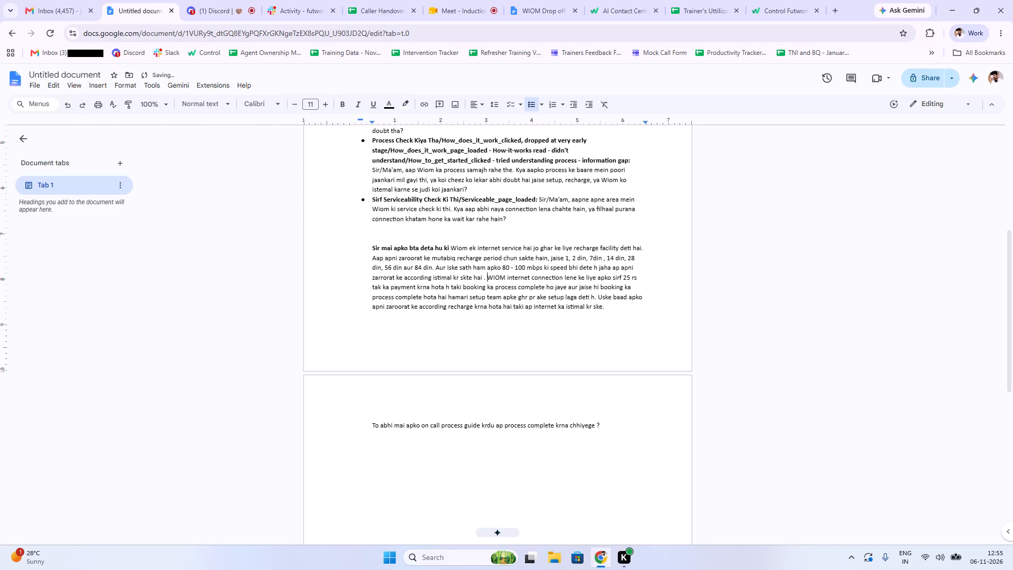
# Join the "To abhi mai apko on call process guide krdu" line directly after "internet ka istimal kr ske.", removing the breaks between them.
pyautogui.press('Right')
pyautogui.press('Right')
pyautogui.press('Right')
pyautogui.press('Right')
pyautogui.press('Right')
pyautogui.press('Right')
pyautogui.press('Right')
pyautogui.press('Right')
pyautogui.press('Right')
pyautogui.press('Right')
pyautogui.press('Right')
pyautogui.press('Right')
pyautogui.press('Right')
pyautogui.press('Right')
pyautogui.press('Right')
pyautogui.press('Right')
pyautogui.press('Right')
pyautogui.press('Right')
pyautogui.press('Right')
pyautogui.press('Right')
pyautogui.press('Right')
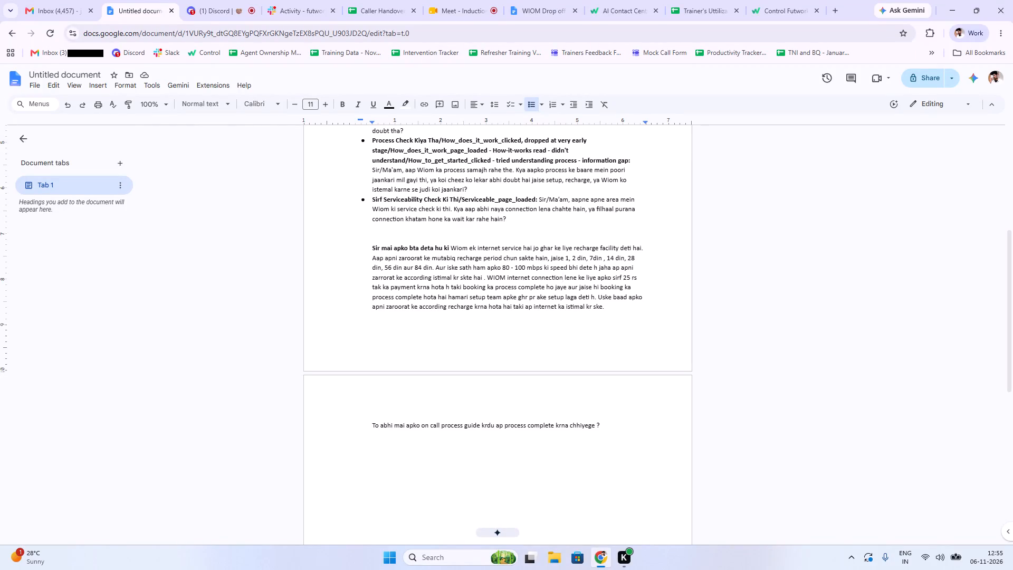
pyautogui.click(611, 309)
pyautogui.press('Down')
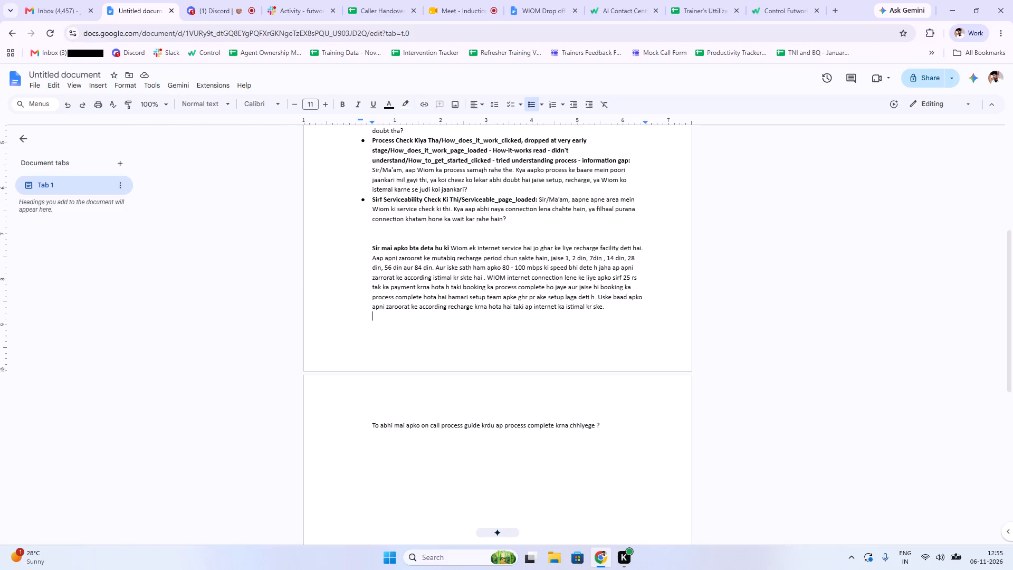
pyautogui.click(366, 423)
pyautogui.press('BackSpace')
pyautogui.press('BackSpace')
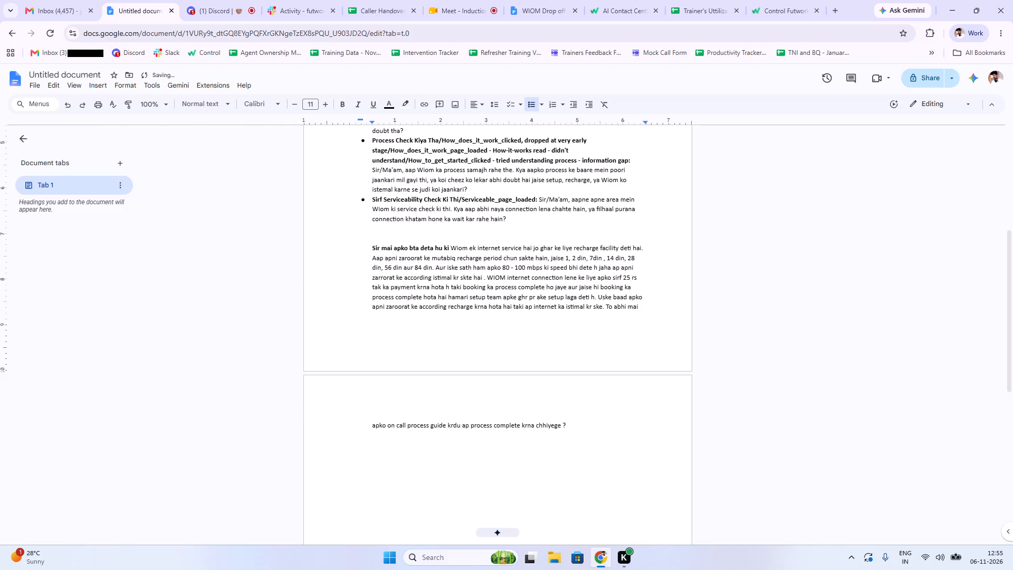
# Leave a blank line after the passage ending "krna chhiyege ?" and add the line "If customer says - Yes".
pyautogui.scroll(-1, 546, 453)
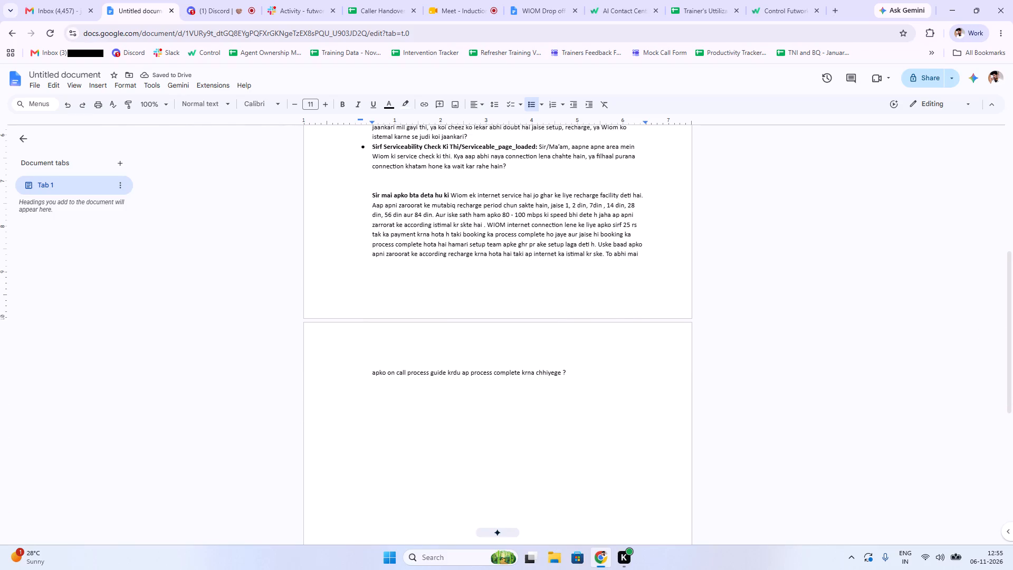
pyautogui.click(574, 377)
pyautogui.hotkey('shift', 'Return')
pyautogui.hotkey('shift', 'Return')
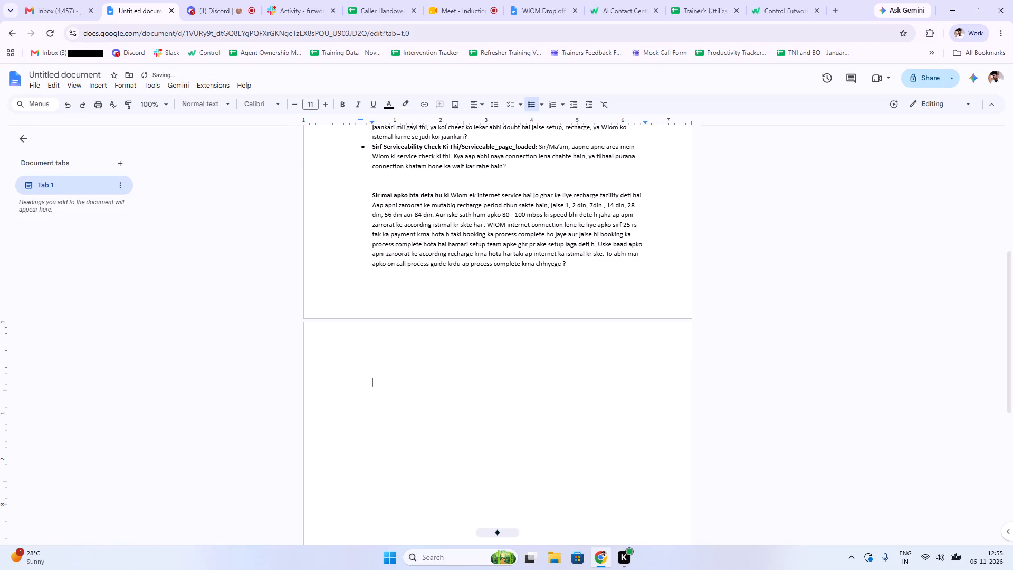
pyautogui.hotkey('shift', 'h')
pyautogui.press('BackSpace')
pyautogui.write('If customer said')
pyautogui.press('BackSpace')
pyautogui.press('BackSpace')
pyautogui.write('ys - Yees')
pyautogui.press('BackSpace')
pyautogui.press('BackSpace')
pyautogui.write('s')
pyautogui.press('space')
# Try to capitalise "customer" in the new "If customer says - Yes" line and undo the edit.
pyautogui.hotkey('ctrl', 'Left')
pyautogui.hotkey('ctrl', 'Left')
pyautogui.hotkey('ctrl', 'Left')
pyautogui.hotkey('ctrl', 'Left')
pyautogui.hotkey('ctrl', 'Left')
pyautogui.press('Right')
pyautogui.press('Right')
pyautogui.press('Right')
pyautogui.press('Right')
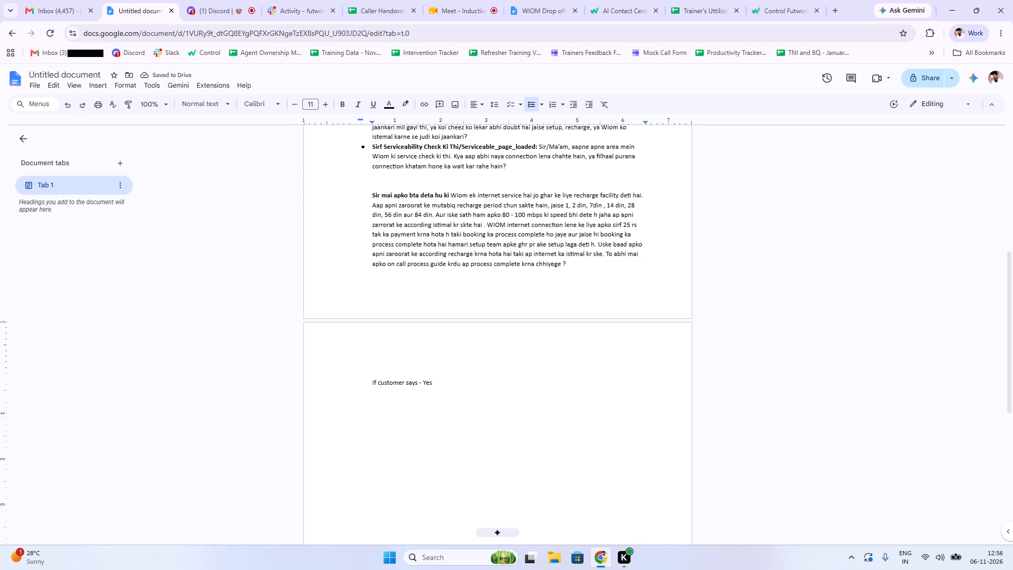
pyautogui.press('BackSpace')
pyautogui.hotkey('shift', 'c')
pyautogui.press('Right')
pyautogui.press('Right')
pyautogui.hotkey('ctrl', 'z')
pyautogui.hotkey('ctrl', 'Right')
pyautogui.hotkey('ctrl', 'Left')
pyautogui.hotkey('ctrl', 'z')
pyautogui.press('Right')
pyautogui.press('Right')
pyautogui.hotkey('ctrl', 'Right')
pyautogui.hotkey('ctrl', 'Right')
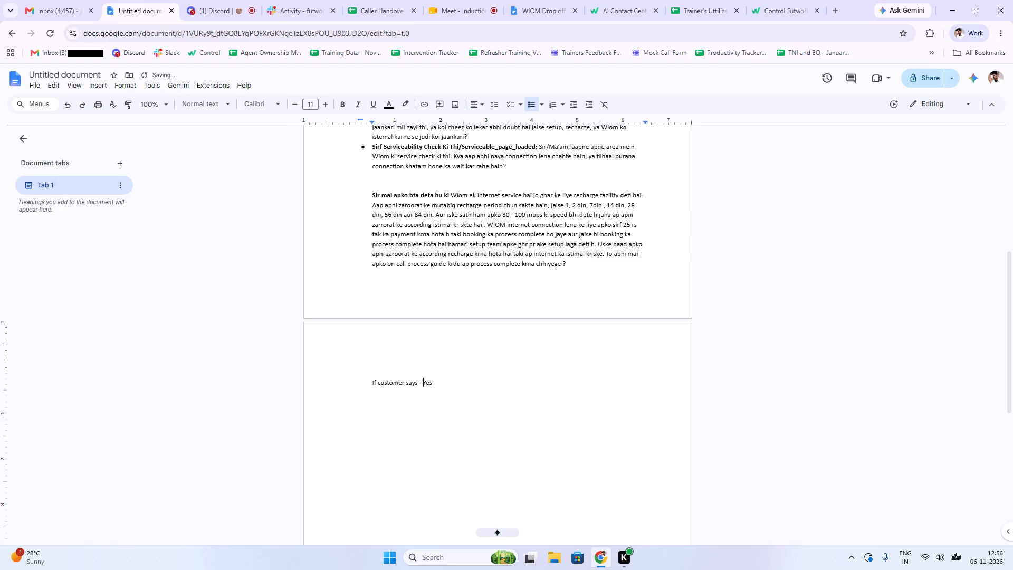
# Replace the "If customer says - Yes" line with "If Customer agrees -".
pyautogui.hotkey('ctrl', 'Right')
pyautogui.hotkey('ctrl', 'Right')
pyautogui.press('Left')
pyautogui.hotkey('ctrl', 'shift', 'Left')
pyautogui.hotkey('ctrl', 'shift', 'Left')
pyautogui.hotkey('ctrl', 'shift', 'Left')
pyautogui.hotkey('ctrl', 'shift', 'Left')
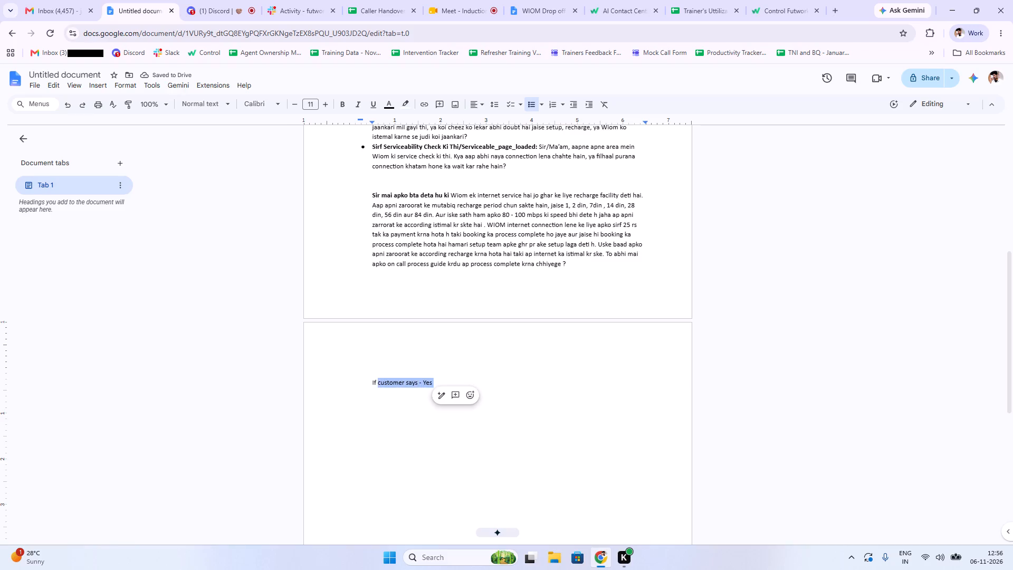
pyautogui.hotkey('ctrl', 'shift', 'Left')
pyautogui.write('If Customer agrees -')
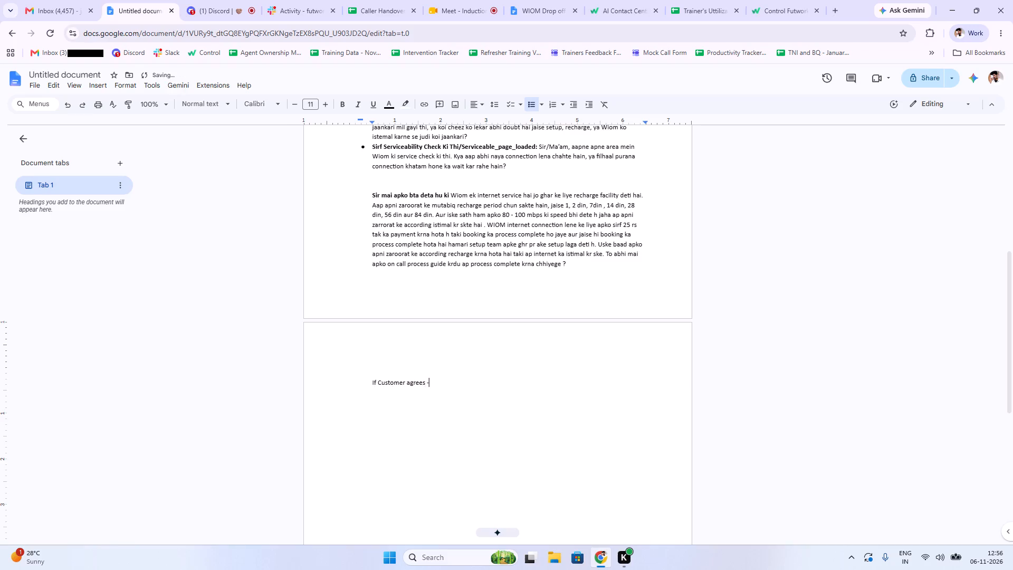
pyautogui.press('space')
# Make the "If Customer agrees -" line bold.
pyautogui.hotkey('ctrl', 'shift', 'Left')
pyautogui.hotkey('ctrl', 'shift', 'Left')
pyautogui.hotkey('ctrl', 'shift', 'Left')
pyautogui.hotkey('ctrl', 'shift', 'Left')
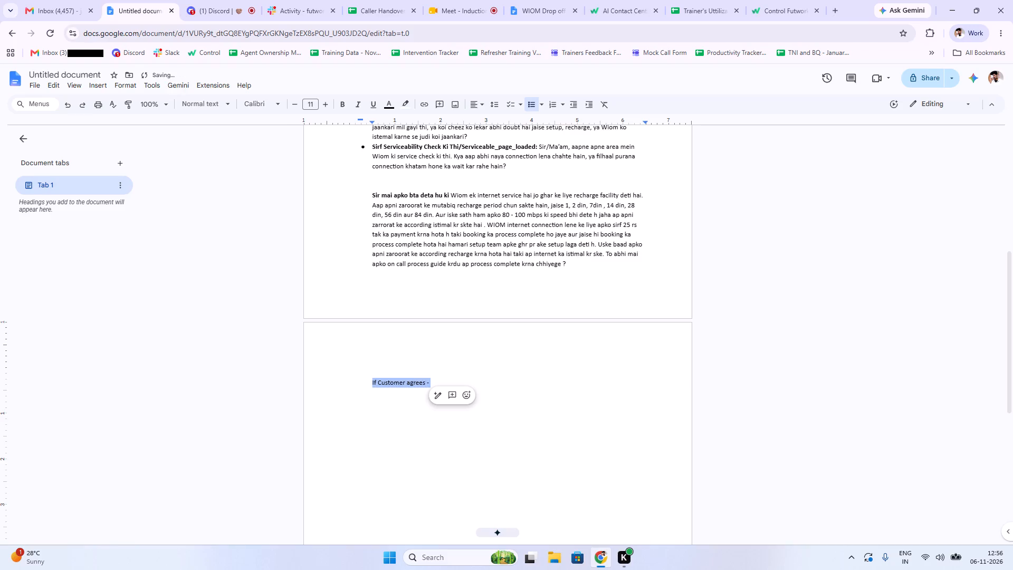
pyautogui.hotkey('ctrl', 'b')
pyautogui.press('Down')
pyautogui.press('Left')
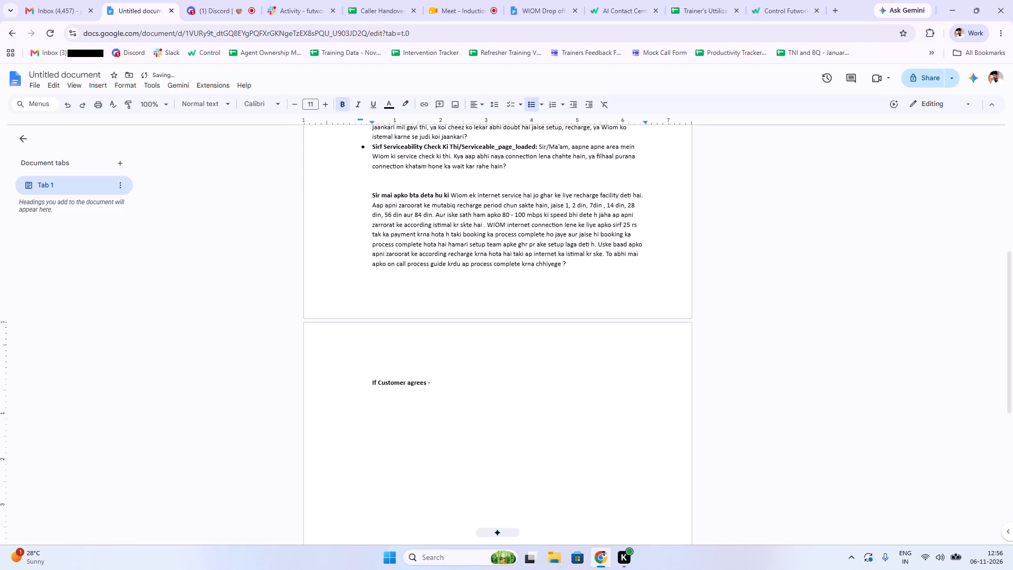
# Switch to the WIOM Drop off Recovery document and move its browser tab next to the untitled document's tab.
pyautogui.click(522, 0)
pyautogui.moveTo(522, 2); pyautogui.dragTo(321, 11)
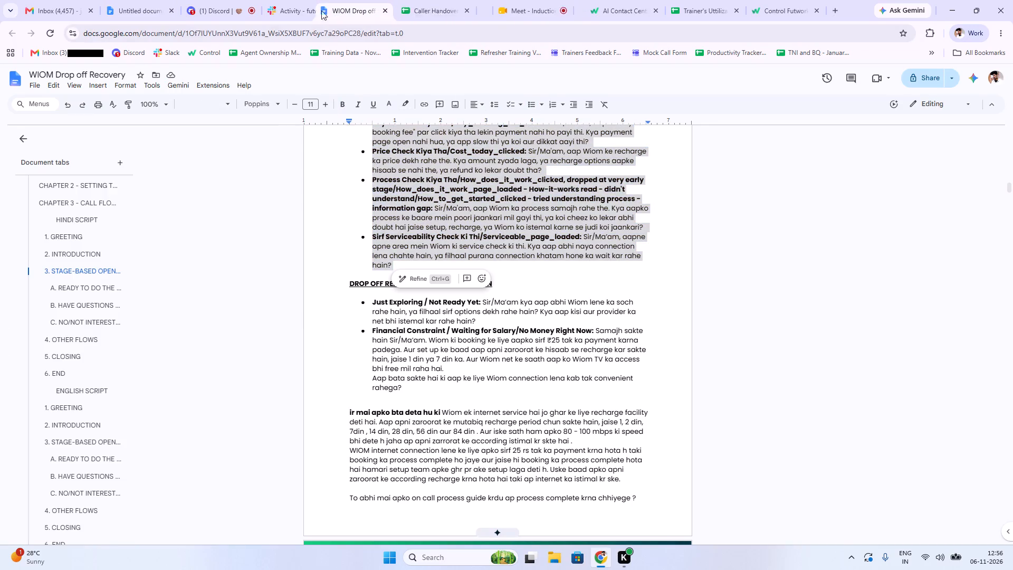
pyautogui.moveTo(321, 11); pyautogui.dragTo(223, 0)
pyautogui.click(405, 339)
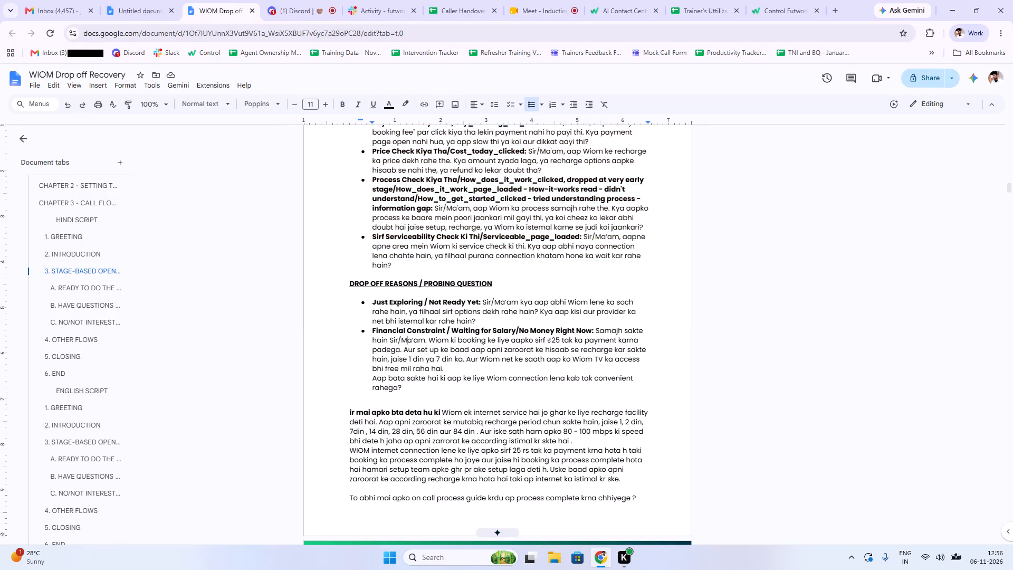
pyautogui.scroll(-3, 415, 337)
pyautogui.scroll(-2, 437, 250)
pyautogui.scroll(-6, 439, 294)
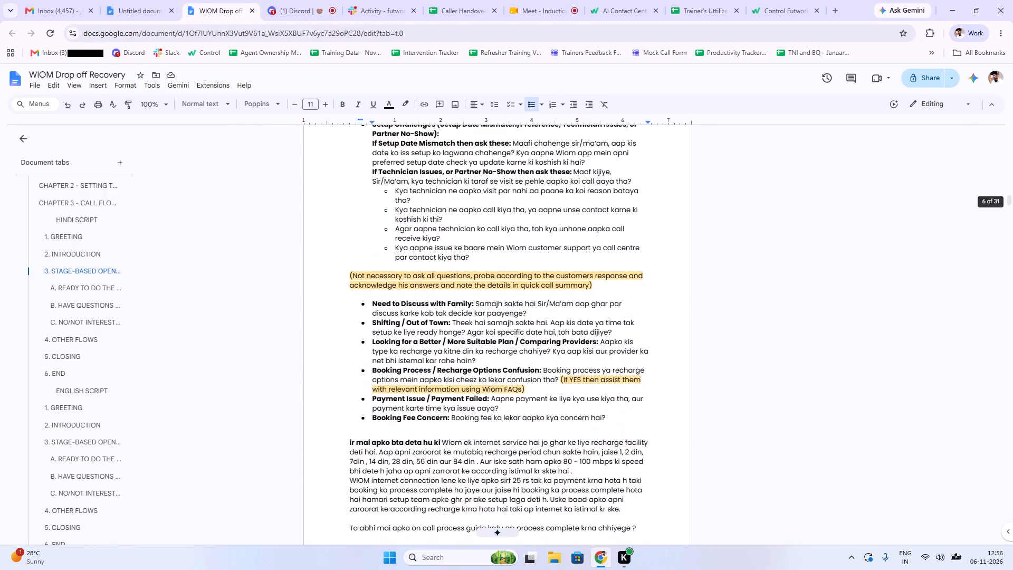
pyautogui.scroll(-9, 444, 308)
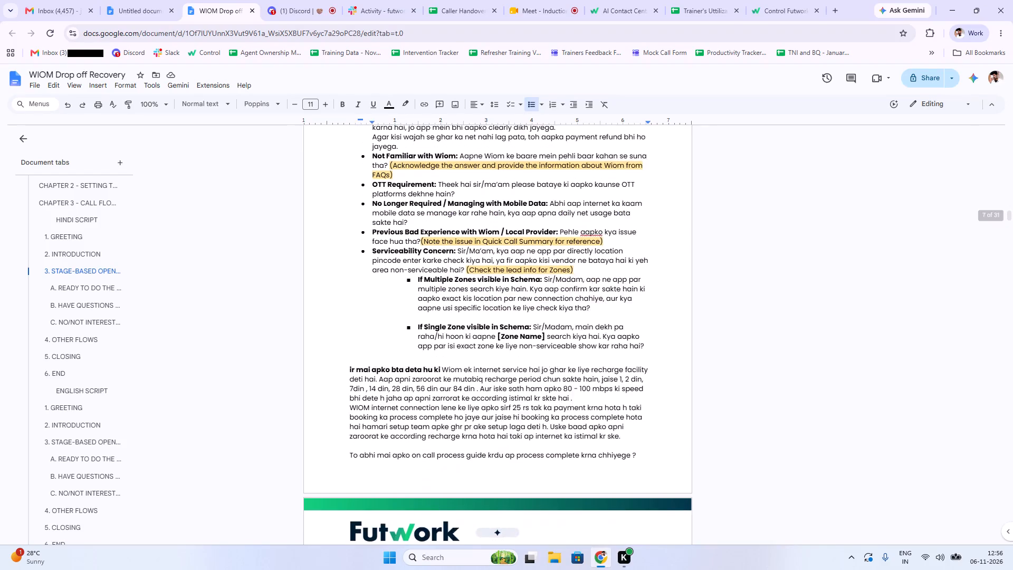
pyautogui.scroll(-2, 432, 379)
pyautogui.scroll(-3, 419, 269)
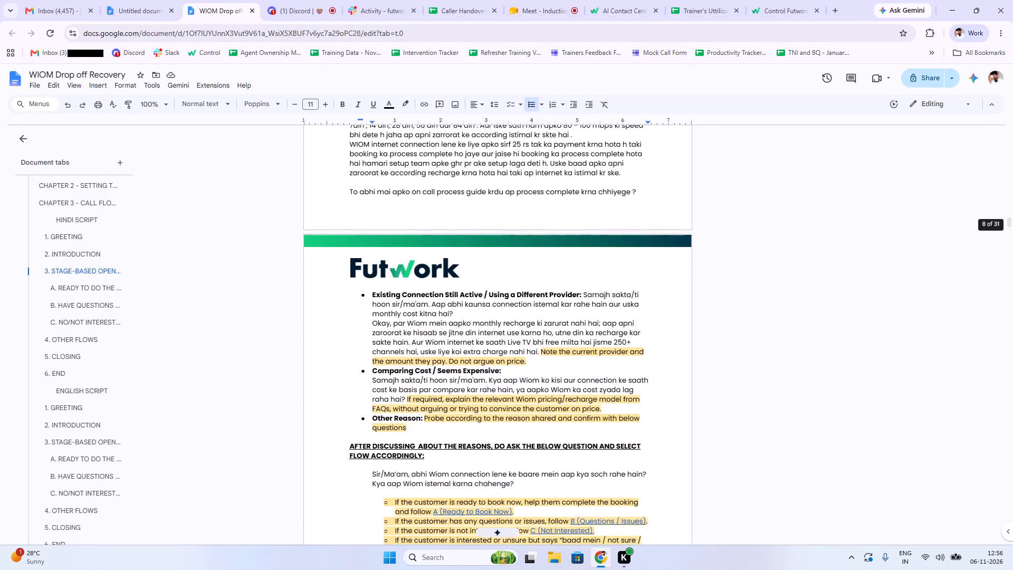
pyautogui.scroll(-5, 416, 299)
pyautogui.scroll(-2, 448, 327)
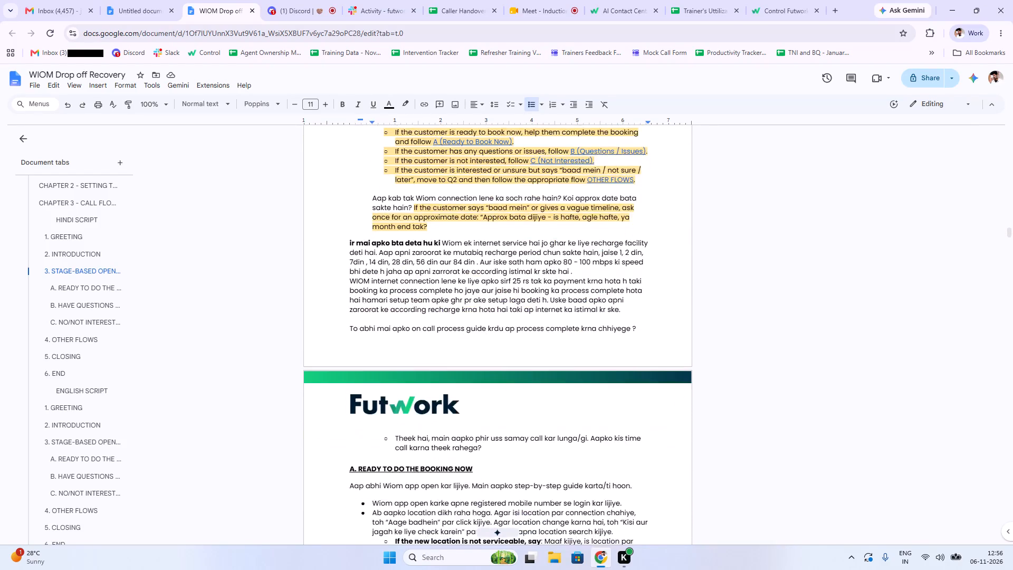
pyautogui.scroll(-5, 423, 306)
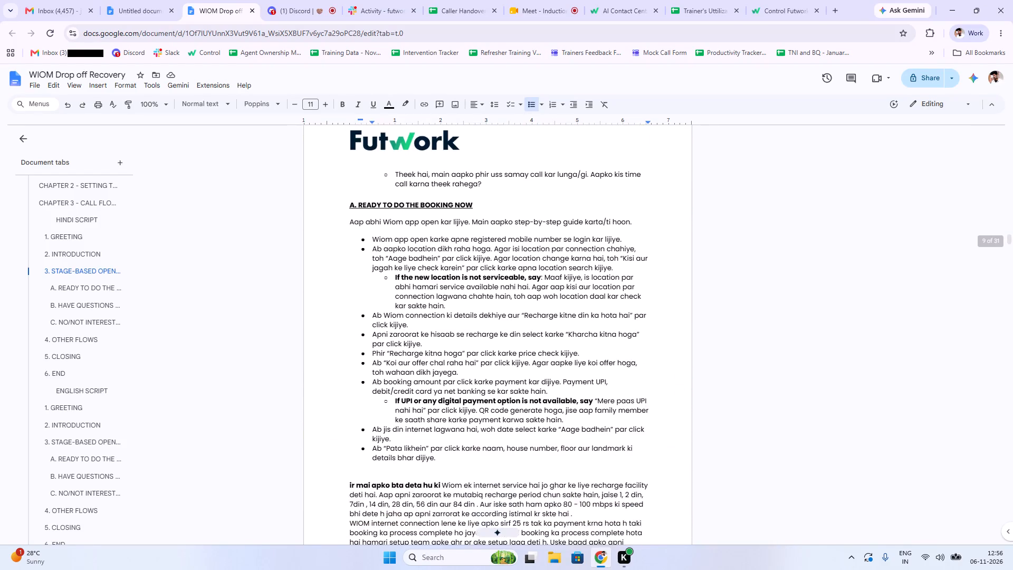
pyautogui.scroll(-1, 439, 317)
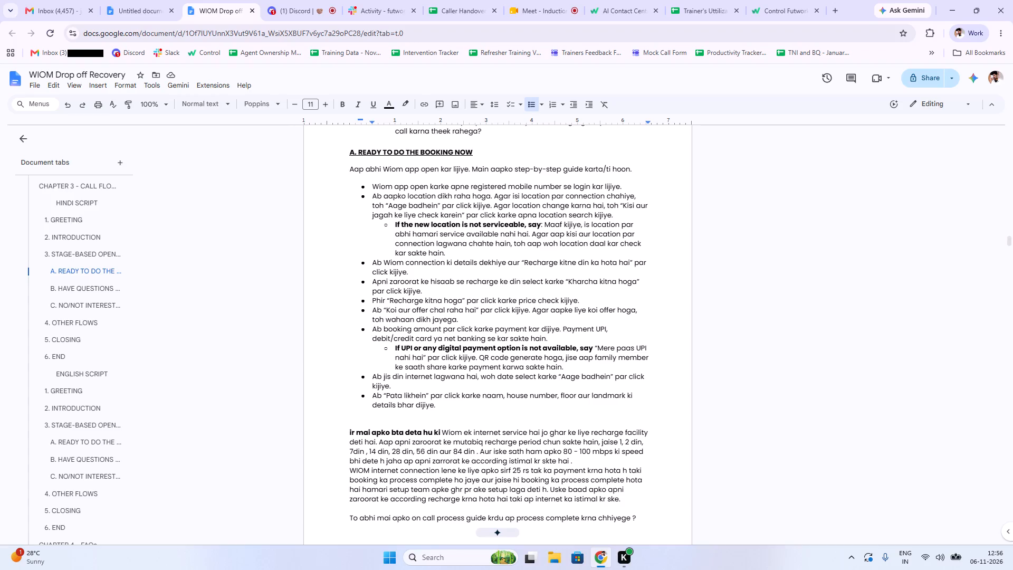
pyautogui.click(352, 154)
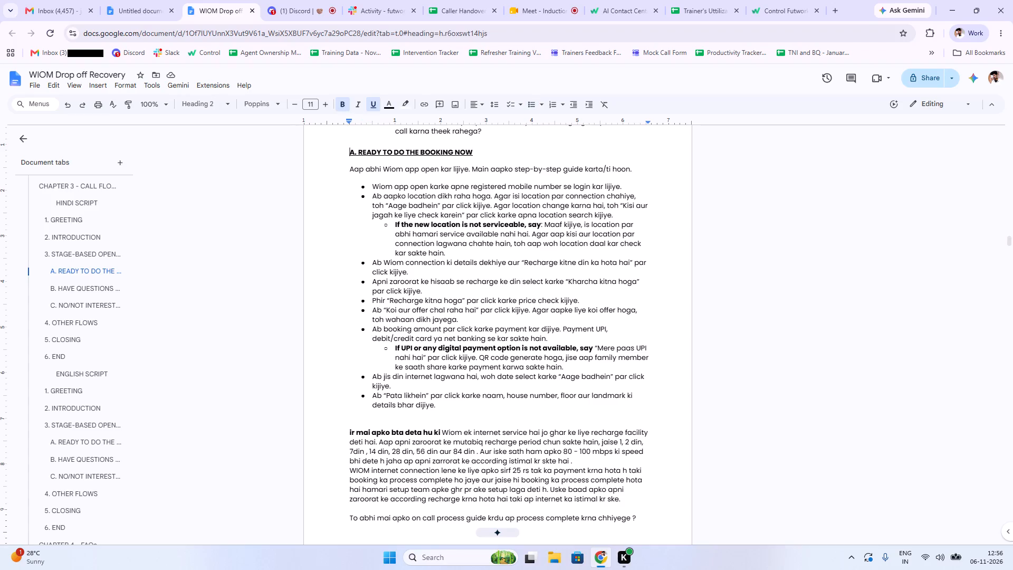
pyautogui.scroll(-3, 426, 344)
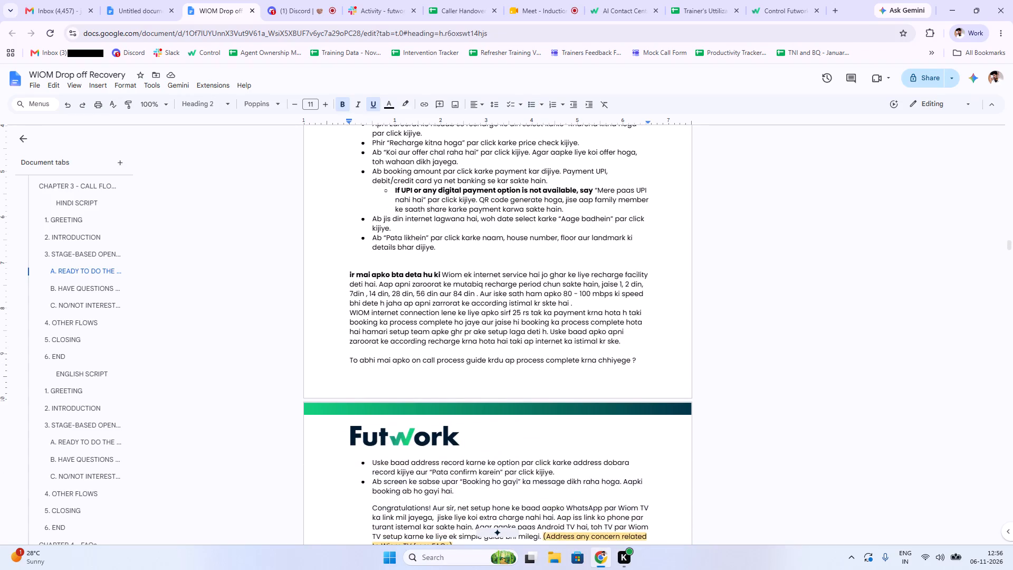
pyautogui.scroll(-1, 434, 305)
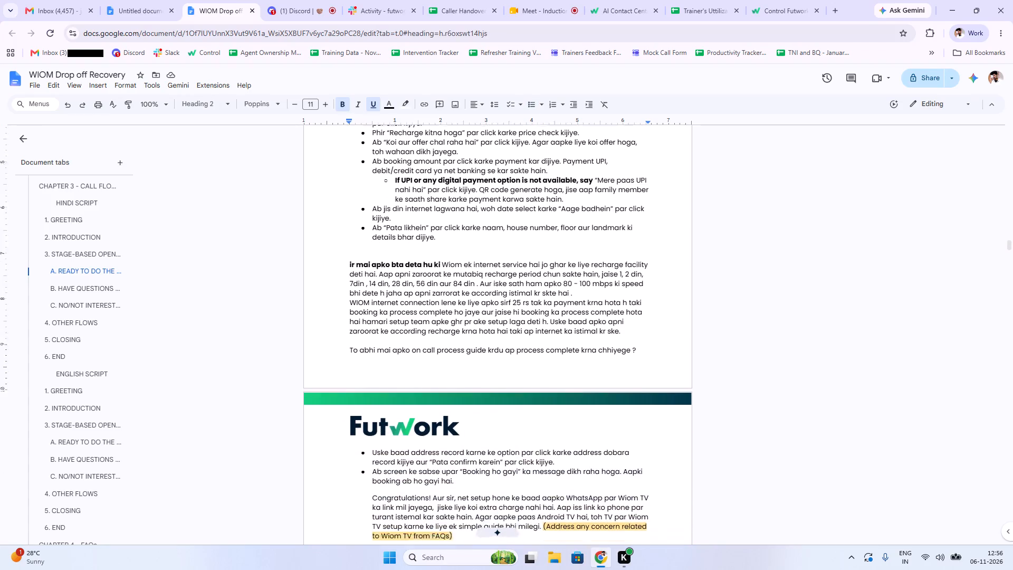
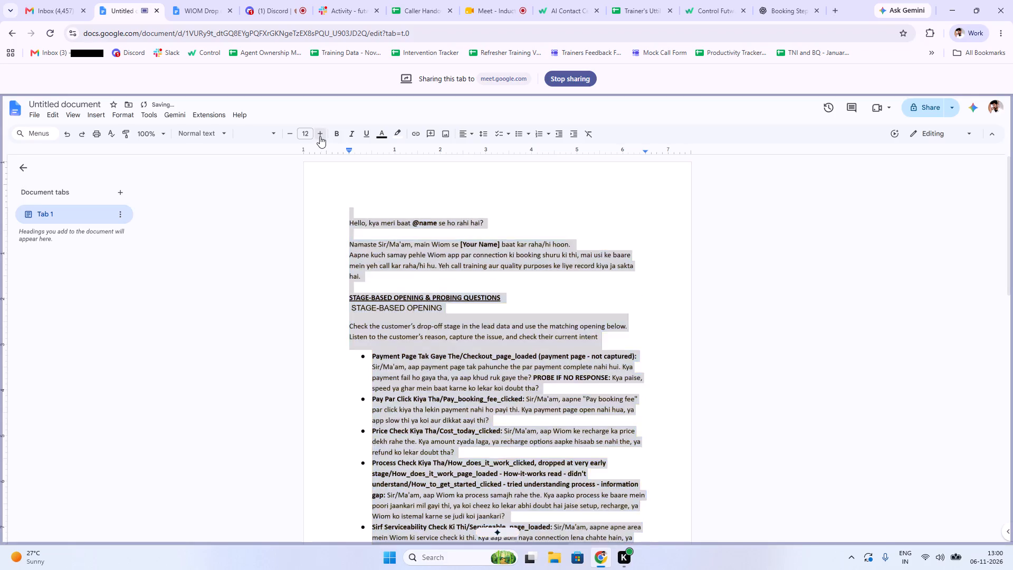
# Increase the font size of the entire selected calling script to 16 and check the resized text through the stage-based opening bullets.
pyautogui.click(320, 136)
pyautogui.click(320, 136)
pyautogui.click(320, 136)
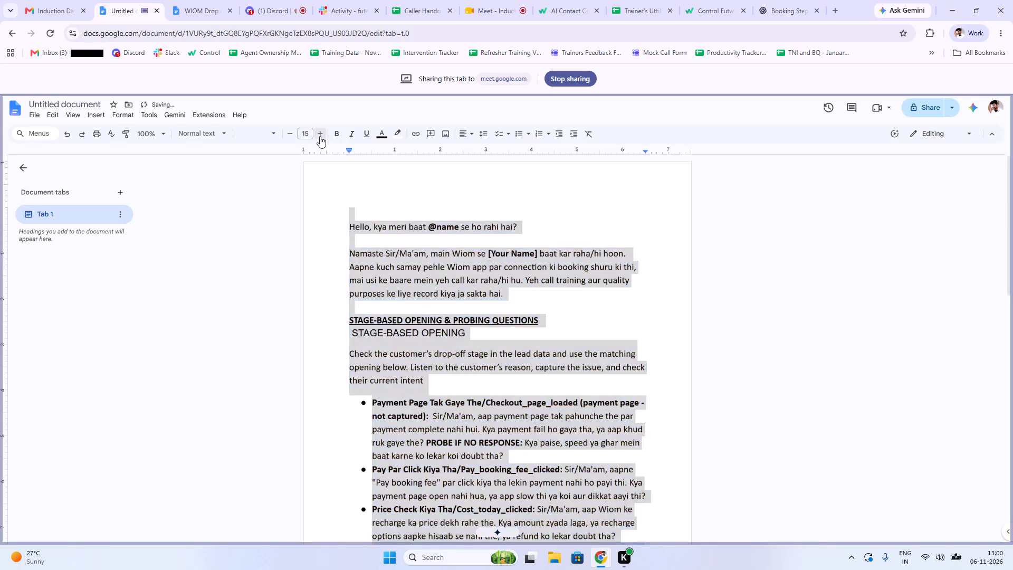
pyautogui.click(417, 269)
pyautogui.click(593, 322)
pyautogui.scroll(-2, 550, 313)
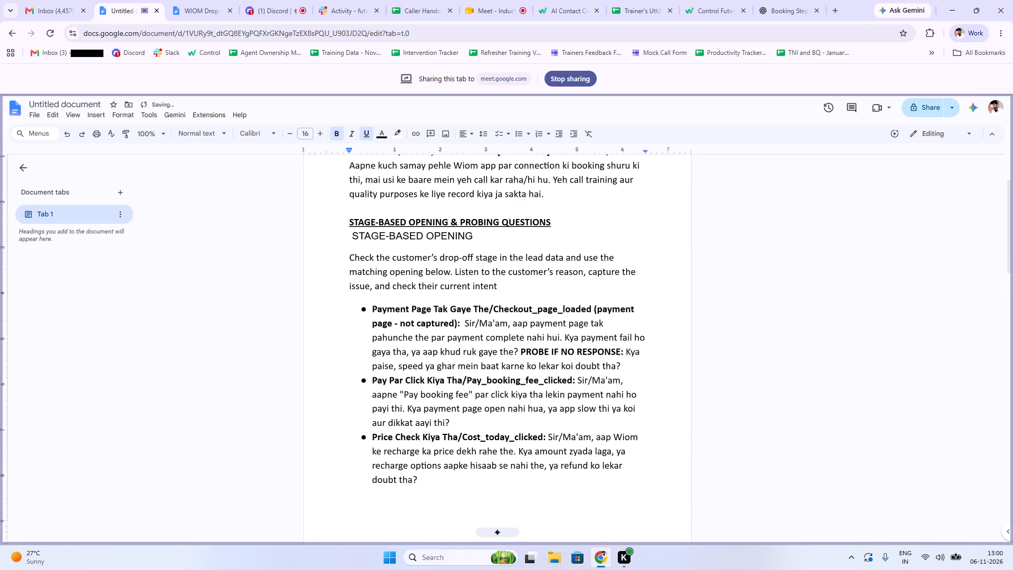
pyautogui.scroll(-2, 498, 325)
pyautogui.keyDown('ctrl'); pyautogui.scroll(-1, 444, 316); pyautogui.keyUp('ctrl')
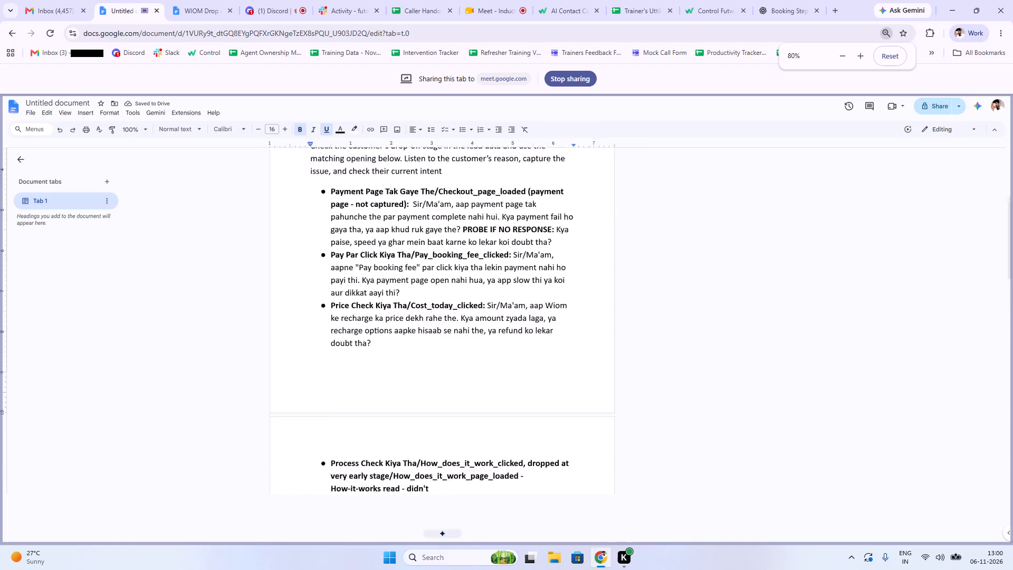
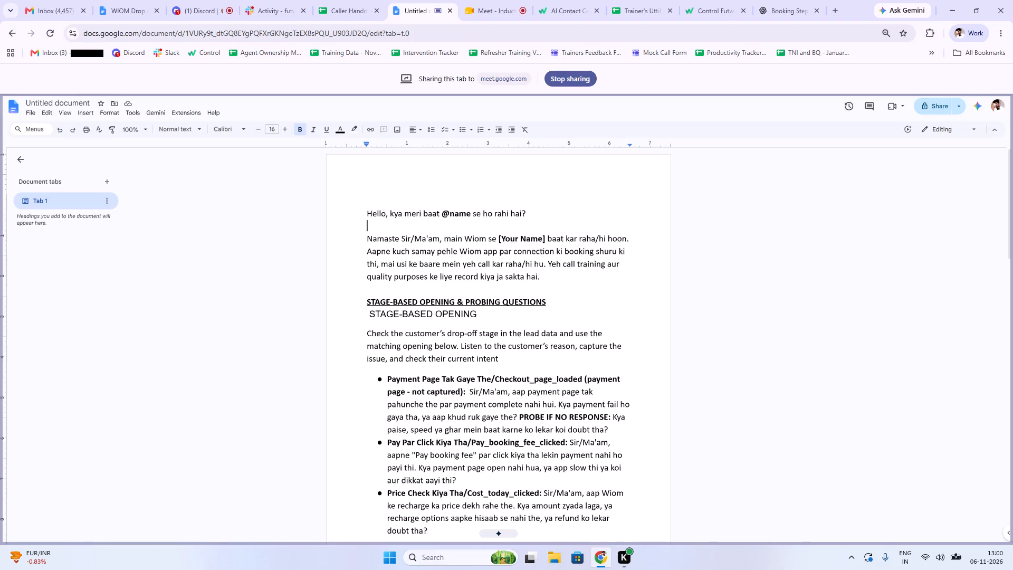
# Delete the duplicate "STAGE-BASED OPENING" line below the underlined "STAGE-BASED OPENING & PROBING QUESTIONS" heading.
pyautogui.click(507, 312)
pyautogui.tripleClick(461, 314)
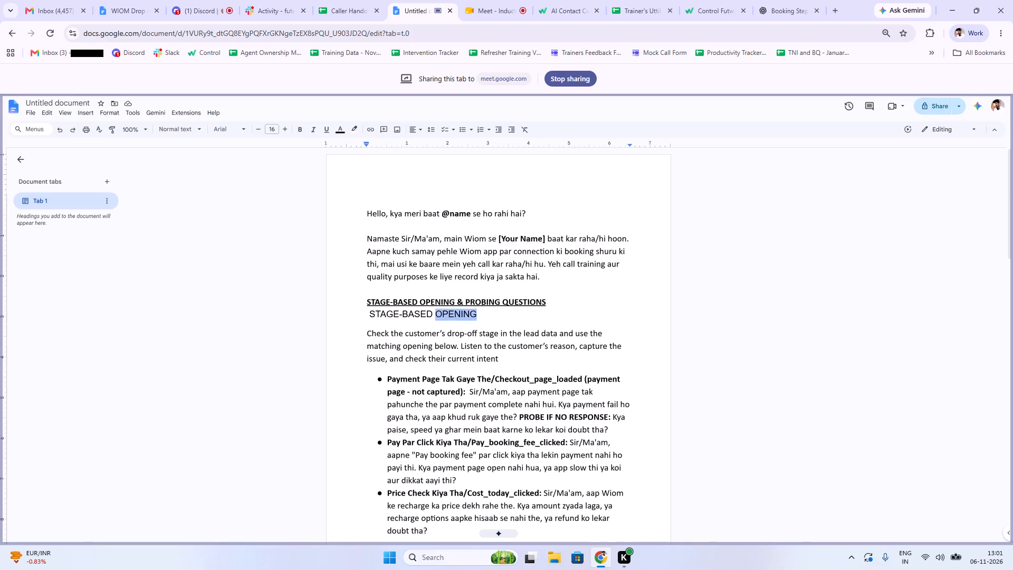
pyautogui.press('BackSpace')
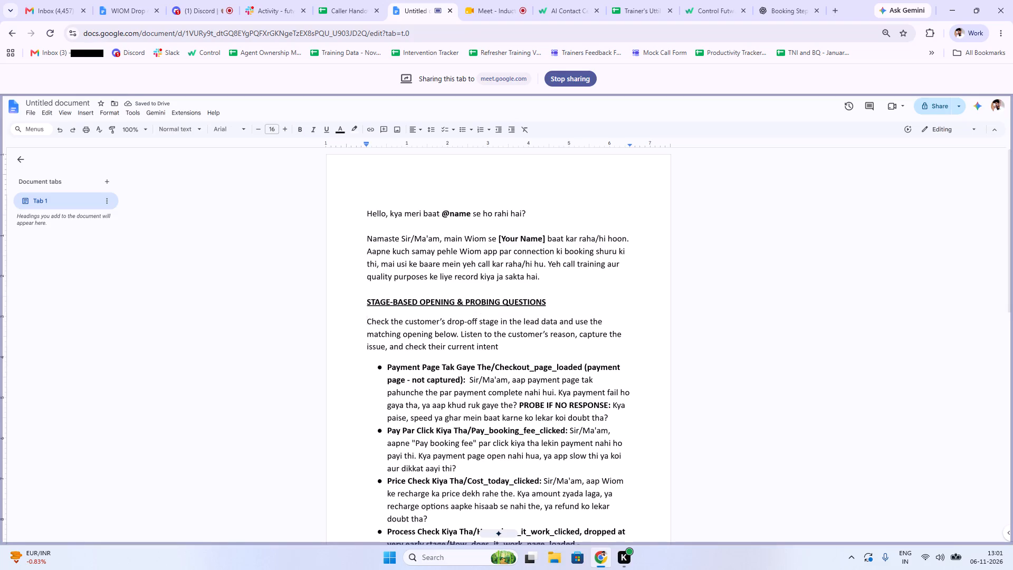
# Read through the opening greeting and the "Namaste Sir/Ma'am" introduction paragraph of the calling script.
pyautogui.click(368, 213)
pyautogui.moveTo(359, 237); pyautogui.dragTo(569, 236)
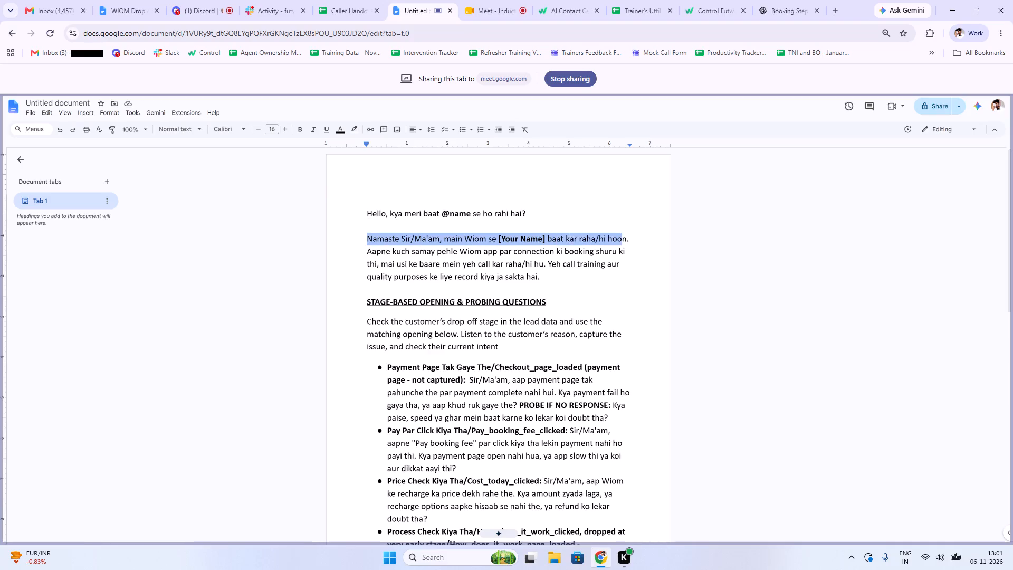
pyautogui.moveTo(569, 236); pyautogui.dragTo(587, 248)
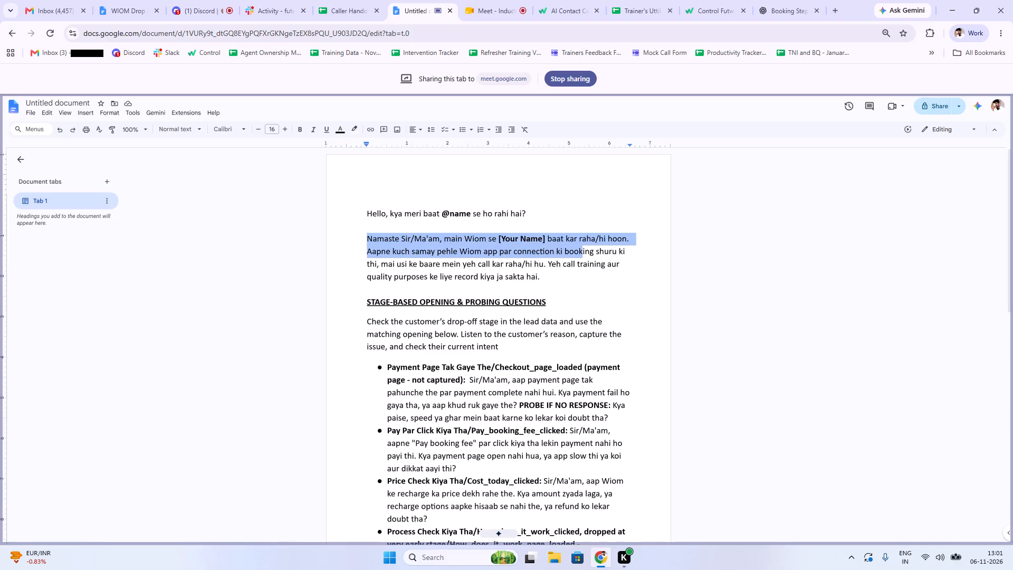
pyautogui.moveTo(587, 248); pyautogui.dragTo(550, 259)
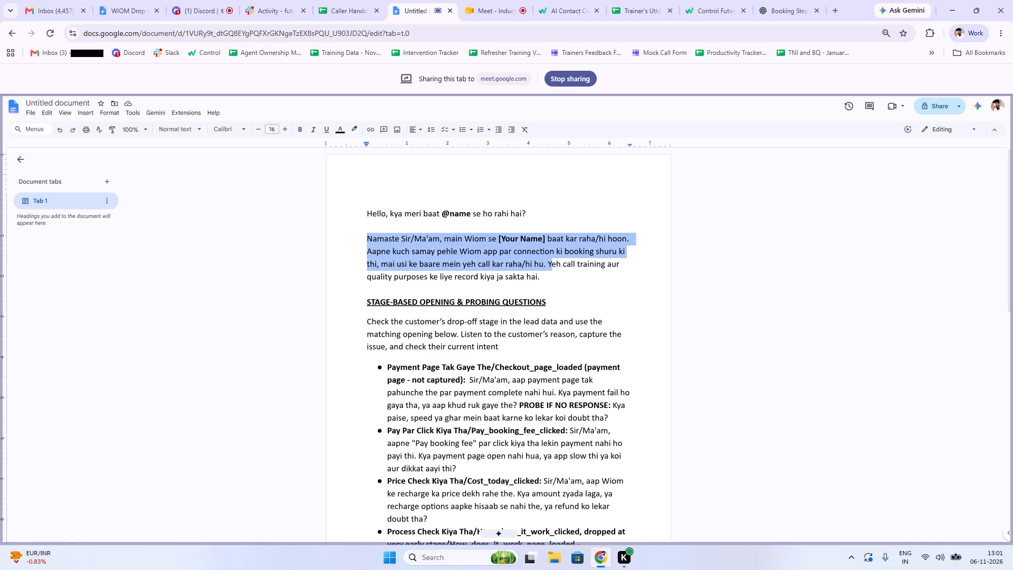
pyautogui.moveTo(550, 259); pyautogui.dragTo(454, 273)
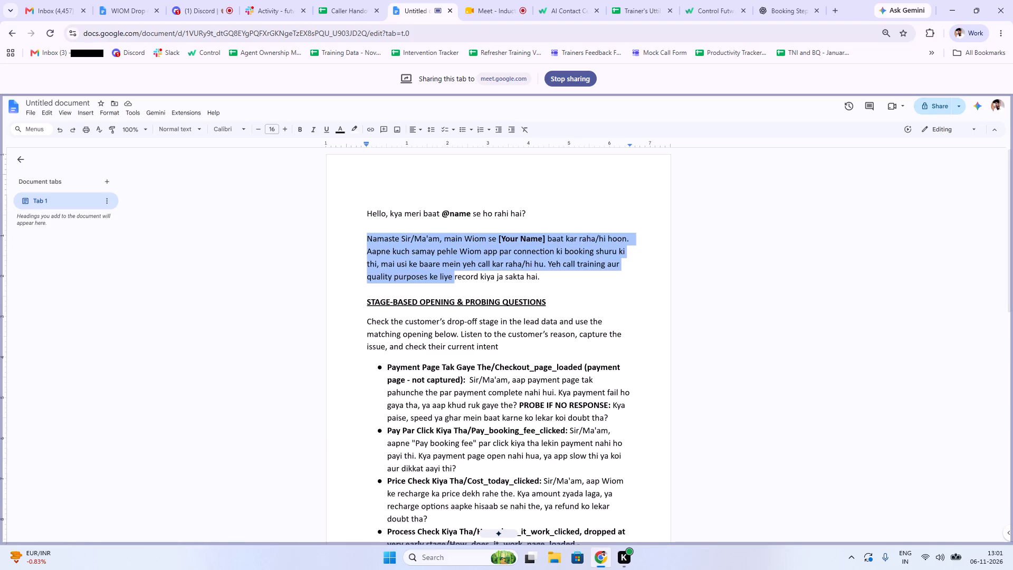
pyautogui.moveTo(454, 273); pyautogui.dragTo(556, 277)
pyautogui.click(568, 273)
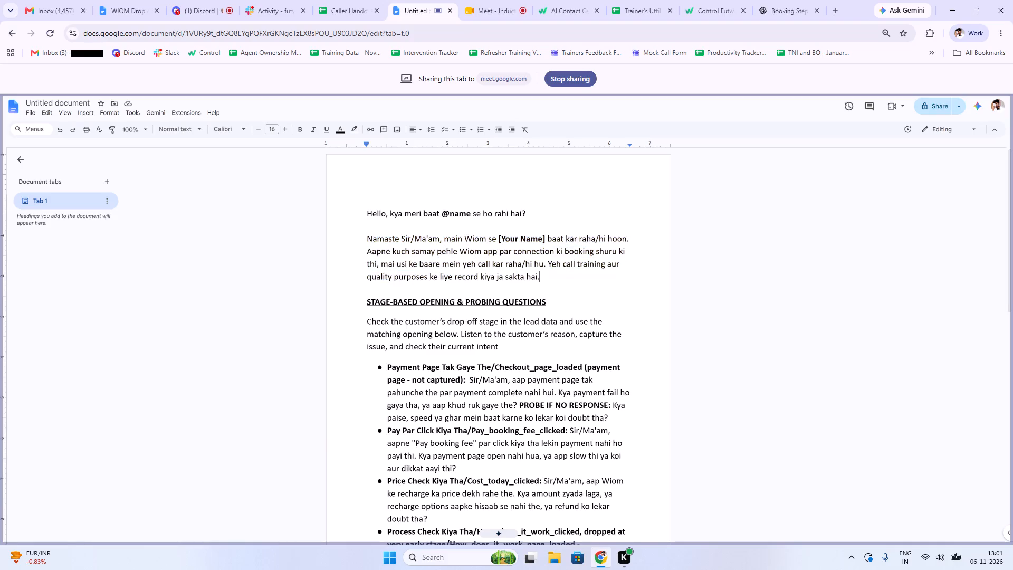
# Review the stage-based bullets from "Payment Page Tak Gaye The" through the service pitch and the "If Customer agrees" line.
pyautogui.scroll(-1, 550, 279)
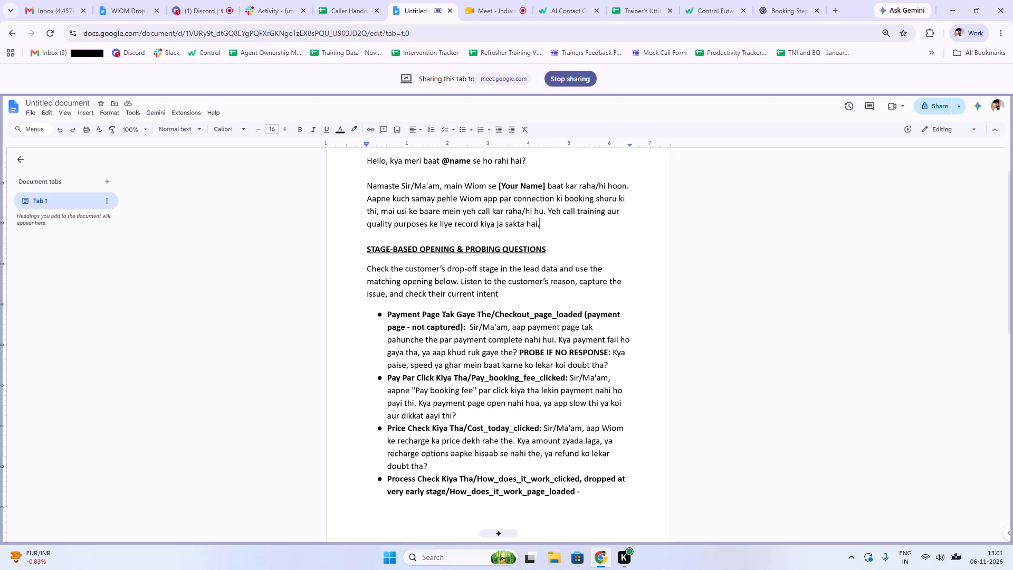
pyautogui.moveTo(387, 313); pyautogui.dragTo(464, 324)
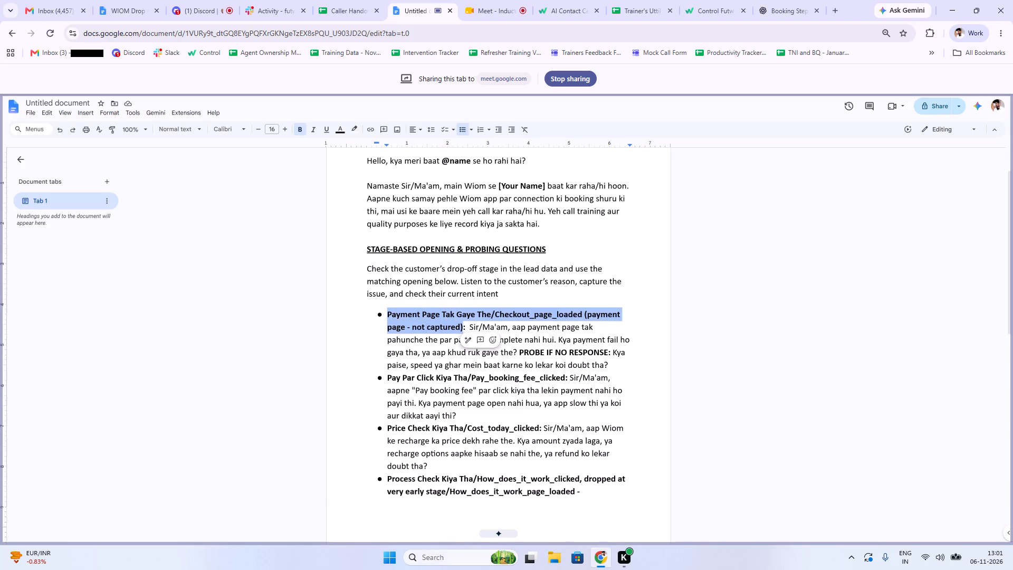
pyautogui.scroll(-5, 422, 390)
pyautogui.scroll(3, 422, 388)
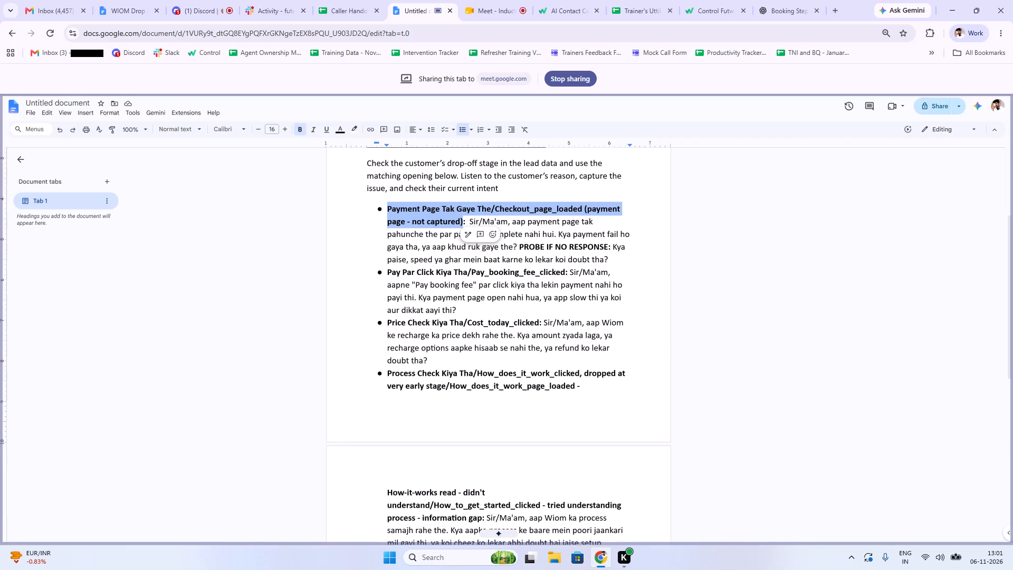
pyautogui.click(544, 318)
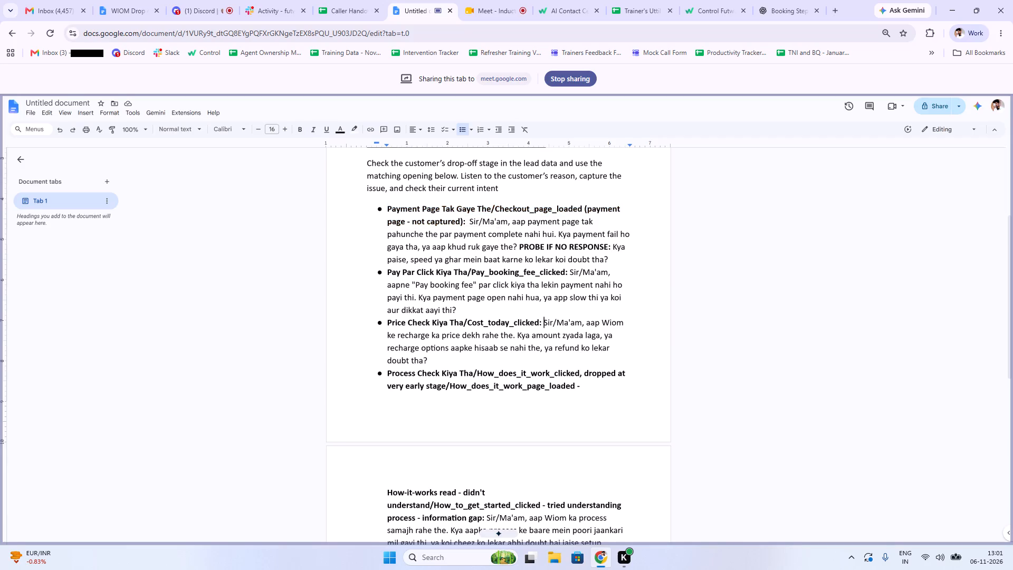
pyautogui.click(457, 361)
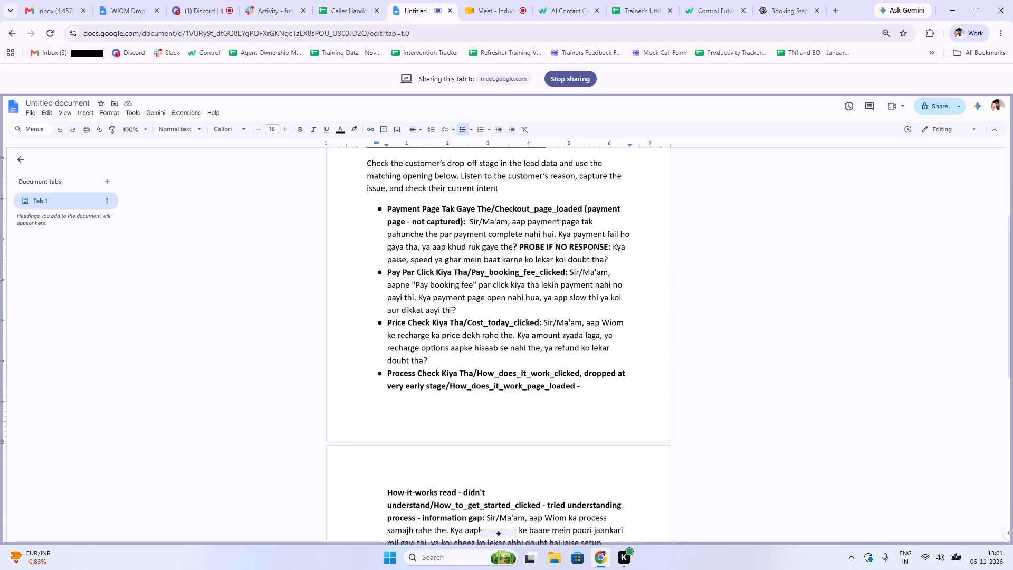
pyautogui.click(445, 361)
pyautogui.scroll(-1, 445, 361)
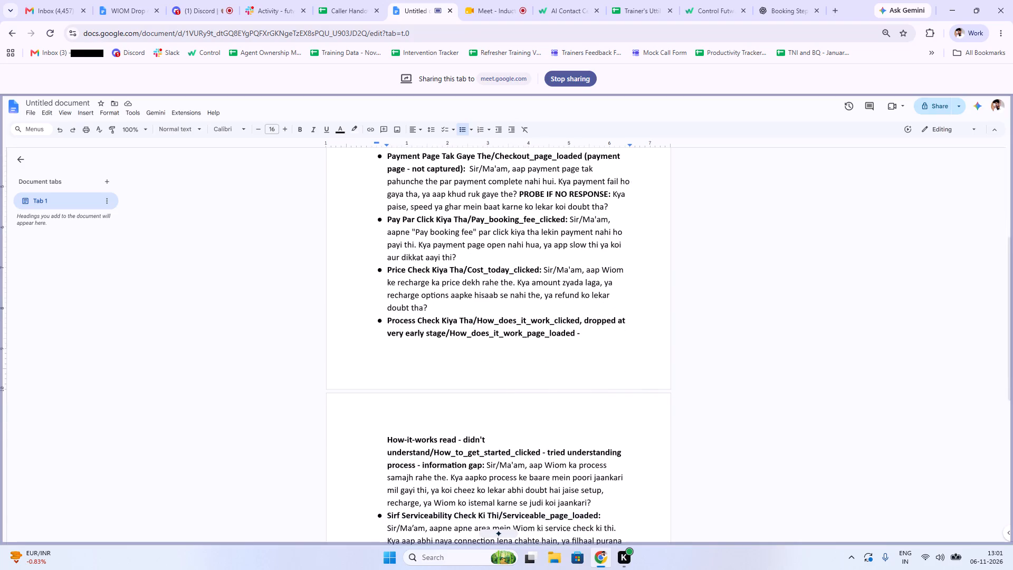
pyautogui.click(447, 304)
pyautogui.moveTo(548, 268); pyautogui.dragTo(565, 270)
pyautogui.moveTo(565, 270); pyautogui.dragTo(567, 307)
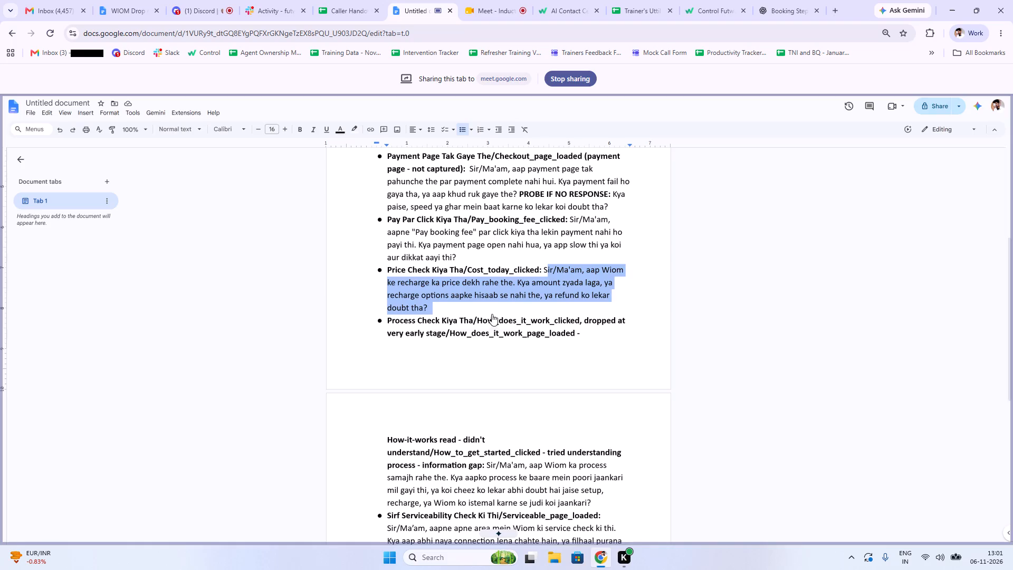
pyautogui.click(478, 304)
pyautogui.scroll(-2, 478, 304)
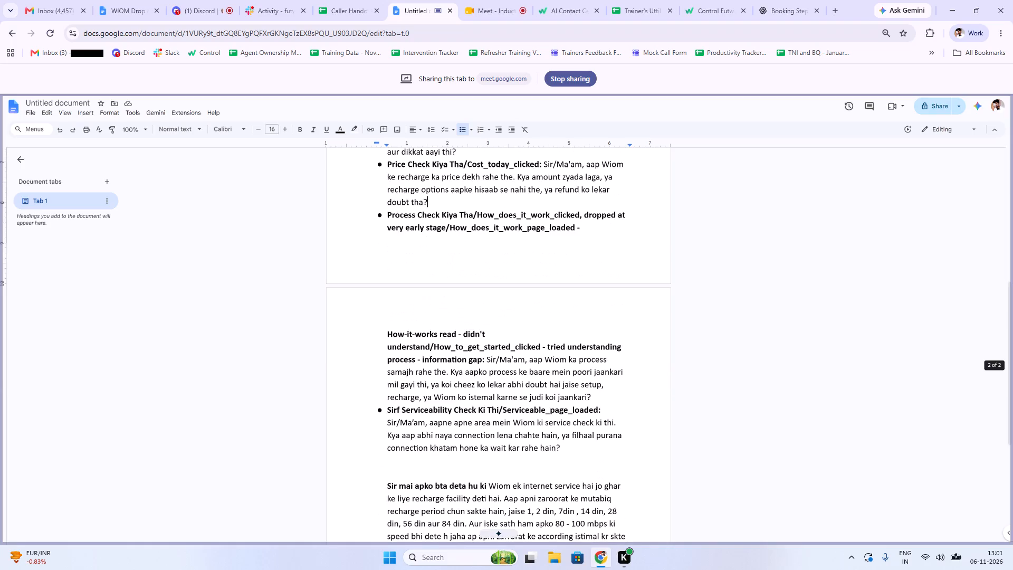
pyautogui.scroll(-5, 463, 204)
pyautogui.scroll(-2, 481, 288)
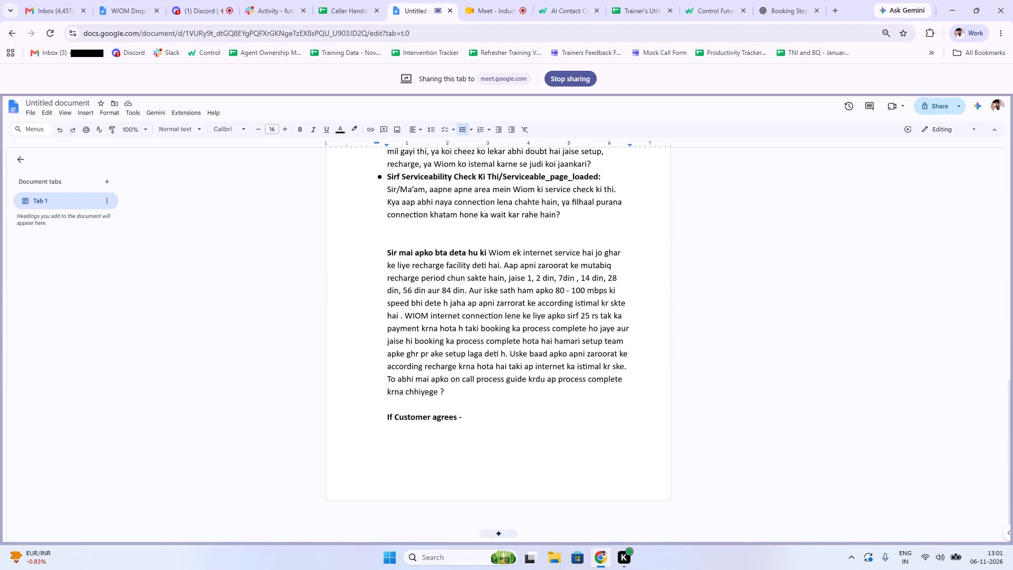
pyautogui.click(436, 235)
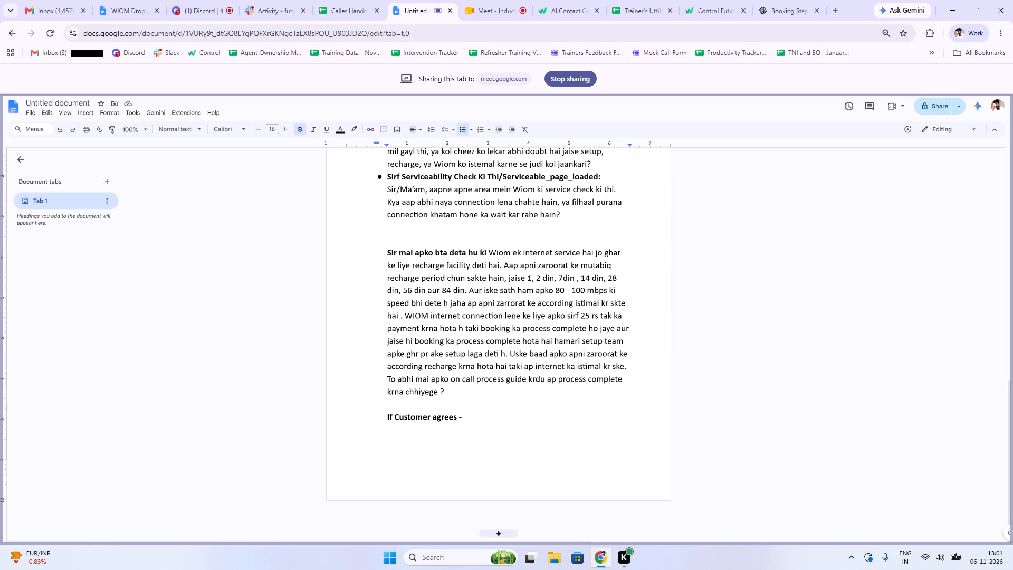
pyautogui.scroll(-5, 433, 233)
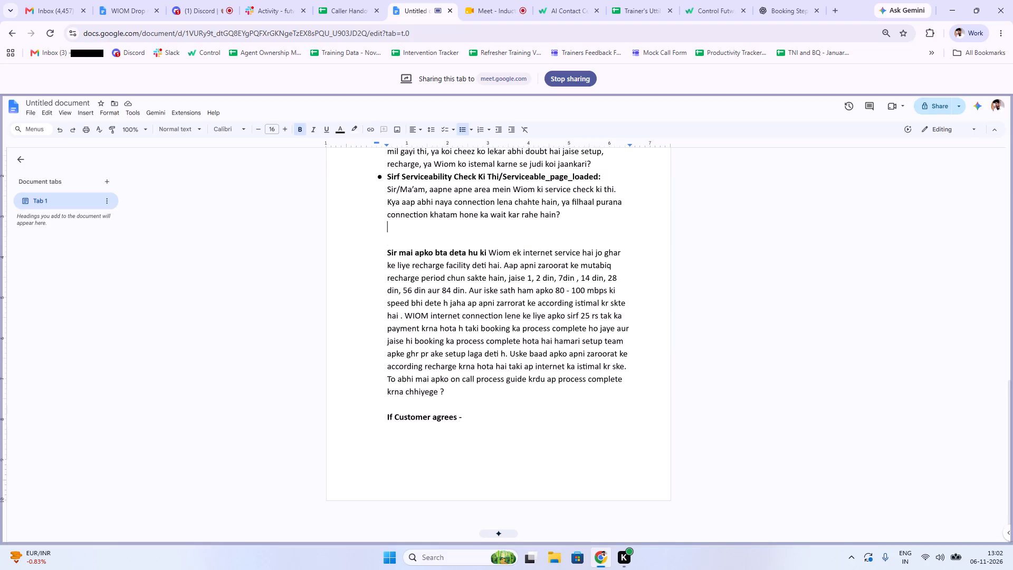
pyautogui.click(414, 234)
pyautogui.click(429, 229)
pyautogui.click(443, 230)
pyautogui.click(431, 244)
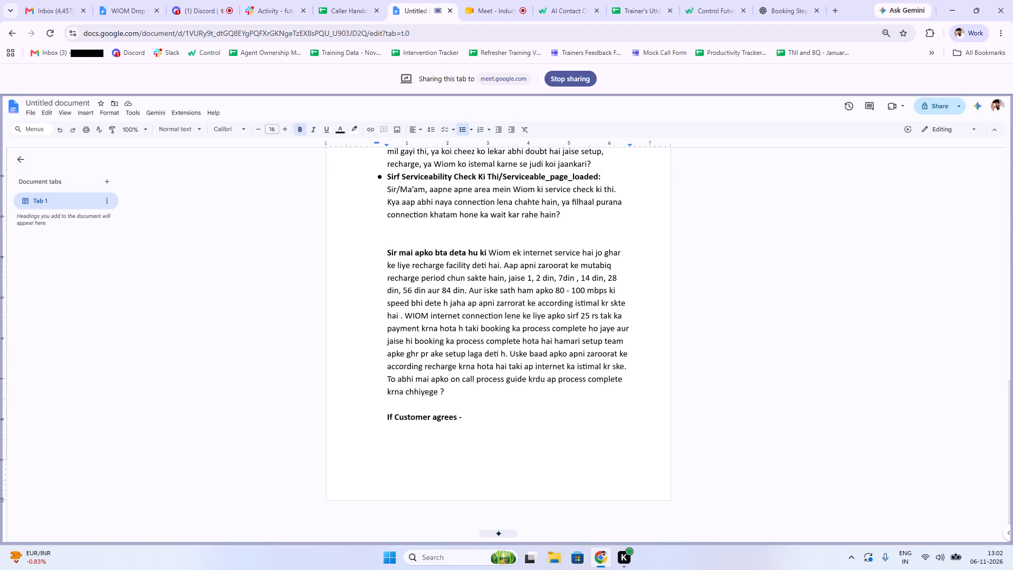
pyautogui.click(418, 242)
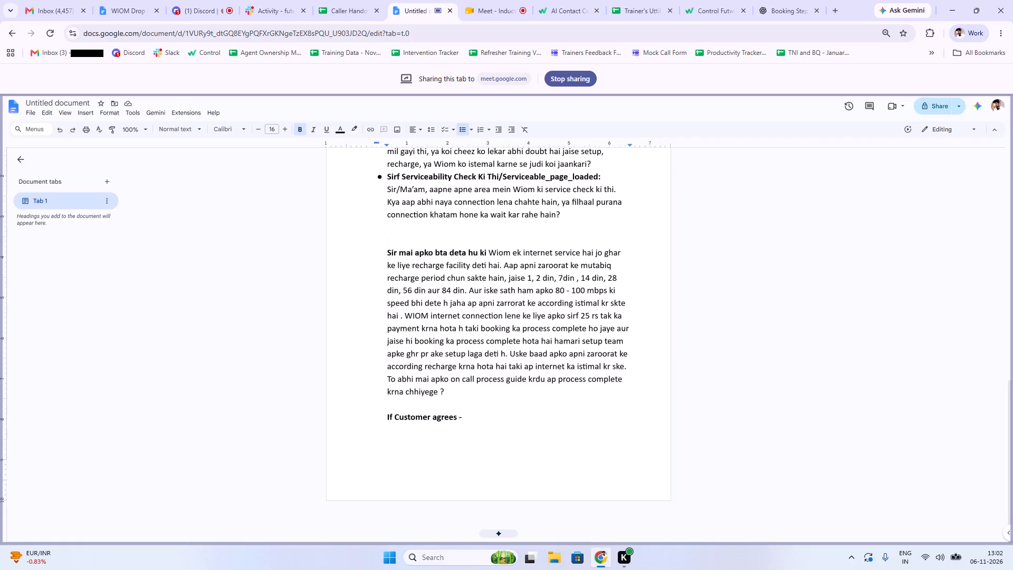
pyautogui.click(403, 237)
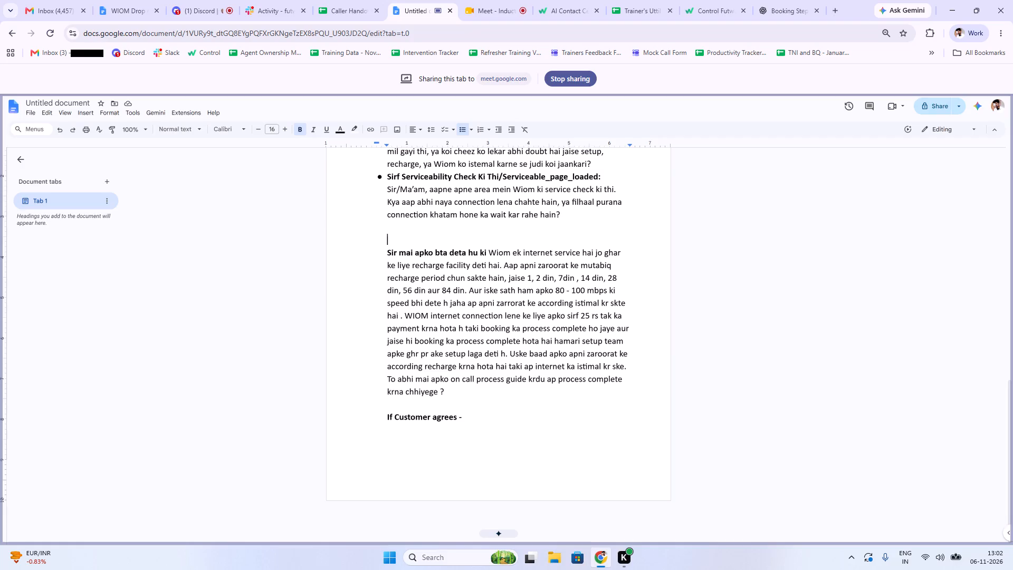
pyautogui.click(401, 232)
# Remove the extra space before the question mark after "krna chhiyege" at the end of the service pitch.
pyautogui.click(467, 392)
pyautogui.hotkey('ctrl', 'Left')
pyautogui.press('BackSpace')
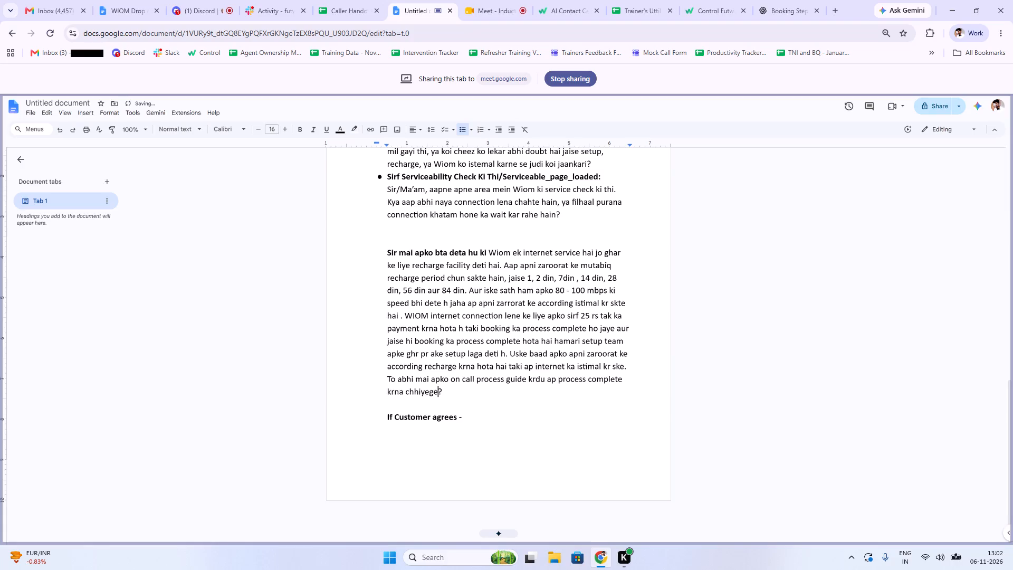
pyautogui.press('Right')
pyautogui.click(490, 411)
# Reread the script from the opening greeting through the stage-based bullets down to the "If Customer agrees" line.
pyautogui.scroll(4, 492, 357)
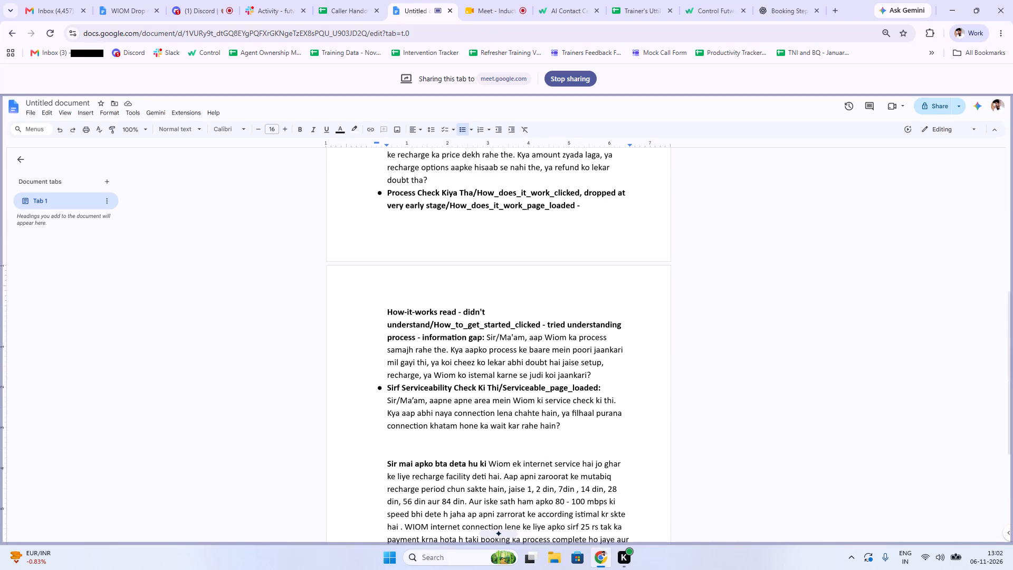
pyautogui.scroll(7, 458, 316)
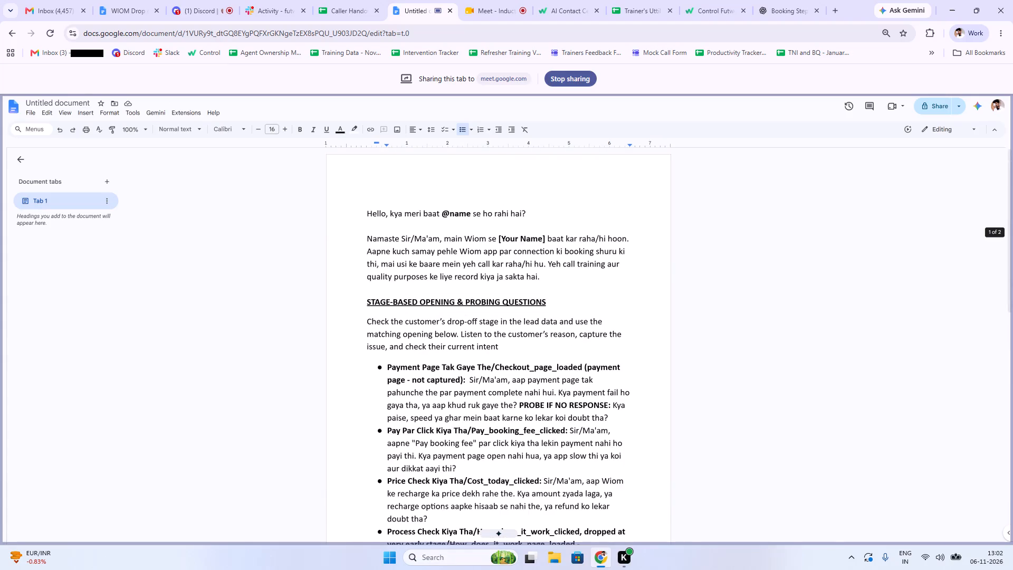
pyautogui.scroll(-3, 463, 320)
pyautogui.scroll(5, 477, 300)
pyautogui.moveTo(365, 213); pyautogui.dragTo(542, 213)
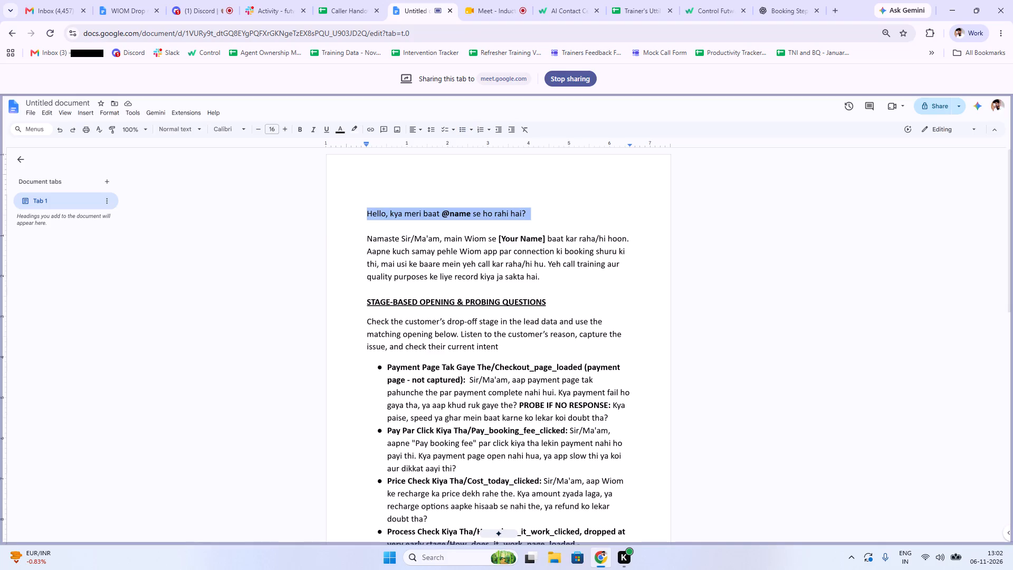
pyautogui.moveTo(358, 239); pyautogui.dragTo(544, 278)
pyautogui.scroll(-2, 437, 321)
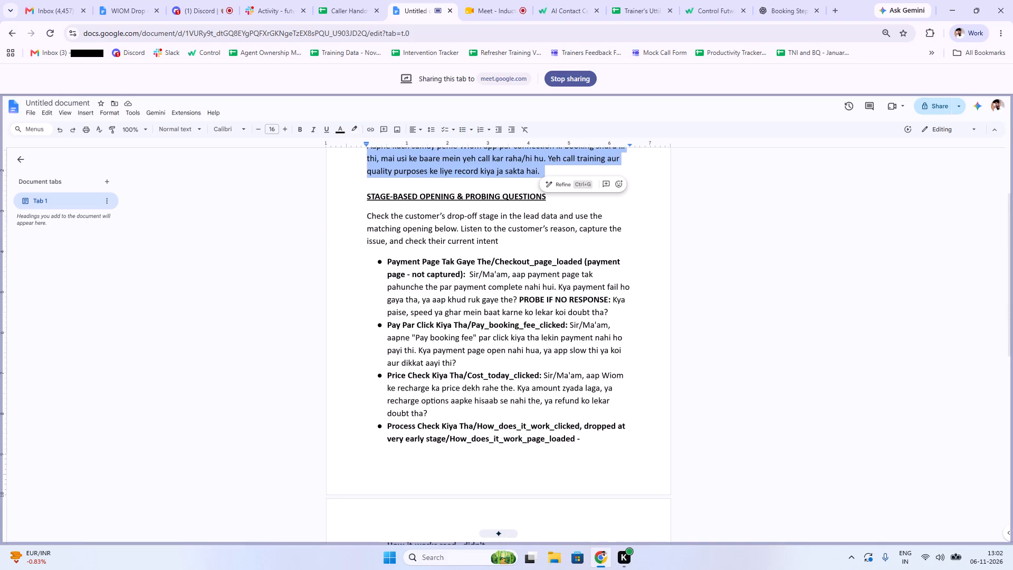
pyautogui.moveTo(569, 327); pyautogui.dragTo(577, 357)
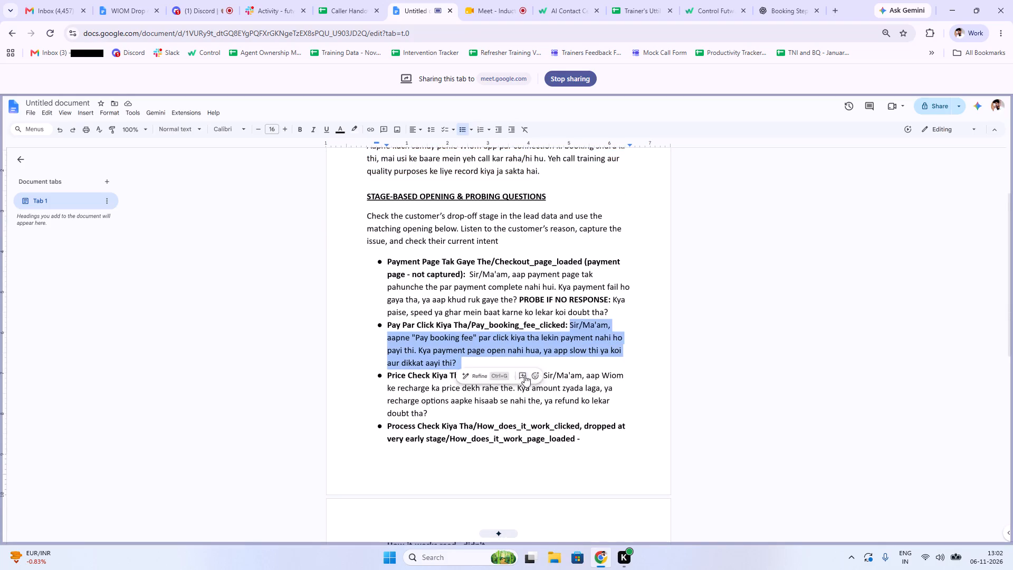
pyautogui.scroll(-4, 523, 375)
pyautogui.scroll(-3, 507, 307)
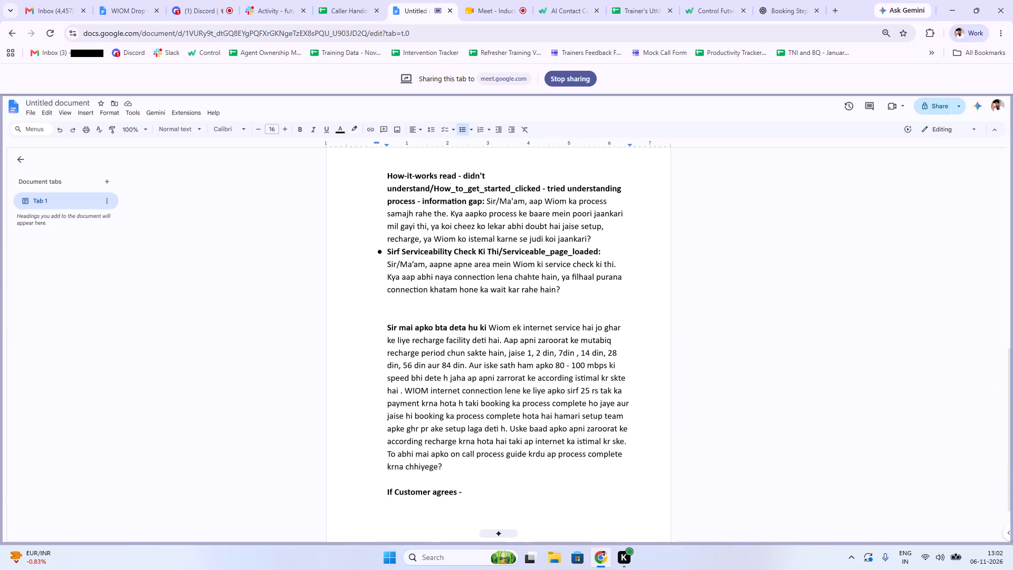
# Check the opening of the "Sir mai apko bta deta hu ki" pitch against the stage-based bullets above it.
pyautogui.moveTo(386, 326); pyautogui.dragTo(491, 329)
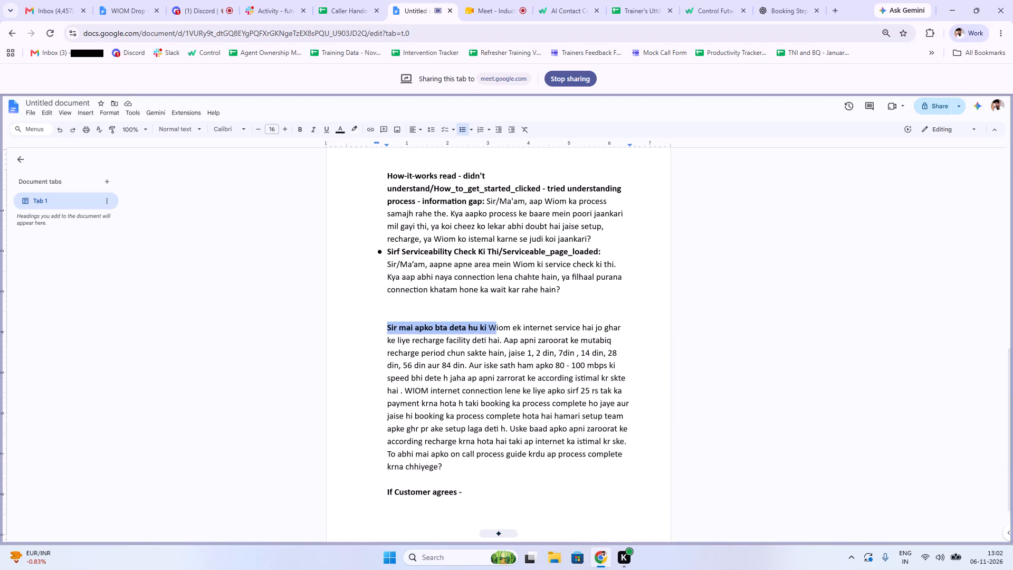
pyautogui.moveTo(491, 329); pyautogui.dragTo(432, 321)
pyautogui.click(447, 306)
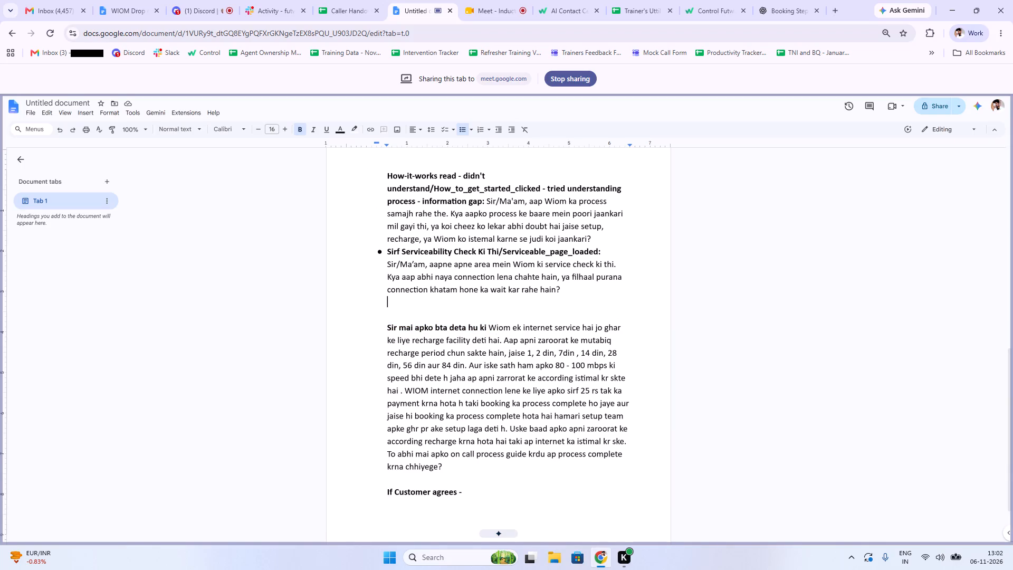
pyautogui.click(386, 327)
pyautogui.click(437, 309)
pyautogui.scroll(6, 457, 297)
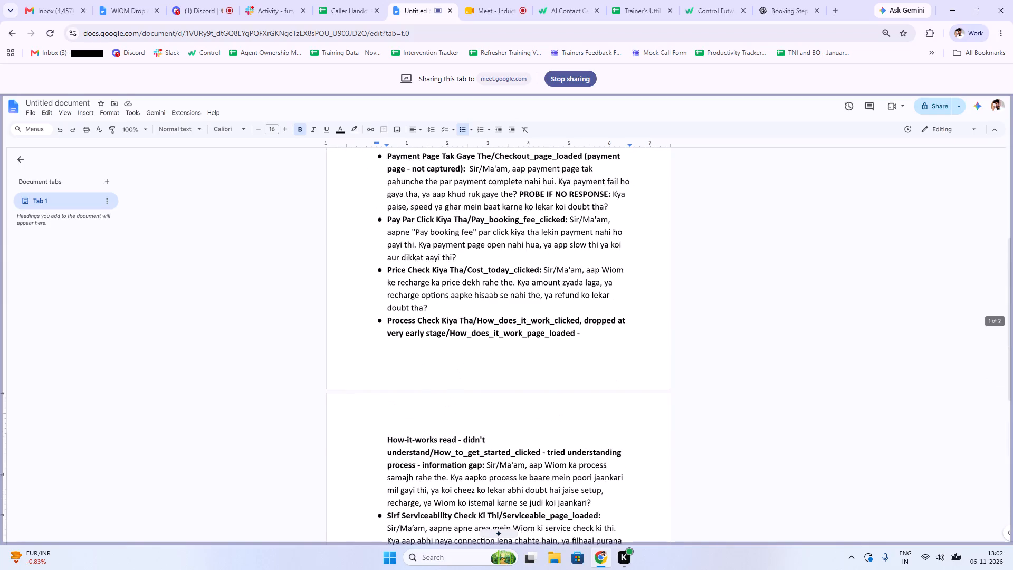
pyautogui.scroll(-6, 631, 249)
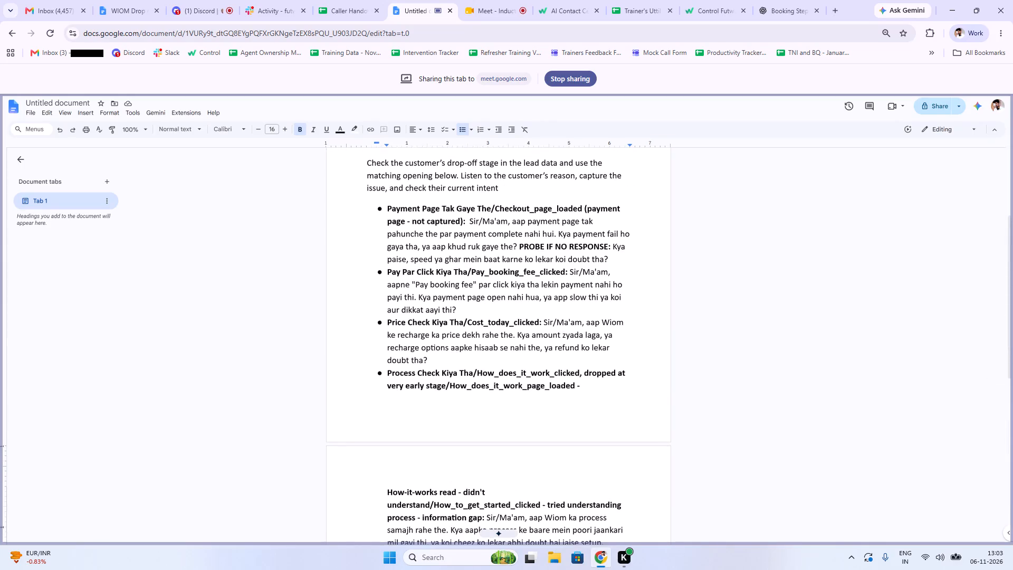
pyautogui.scroll(-1, 620, 251)
# Reduce the gap between the "Sirf Serviceability Check Ki Thi" bullet and the "Sir mai apko bta deta hu ki" paragraph to one blank line.
pyautogui.click(426, 253)
pyautogui.click(410, 256)
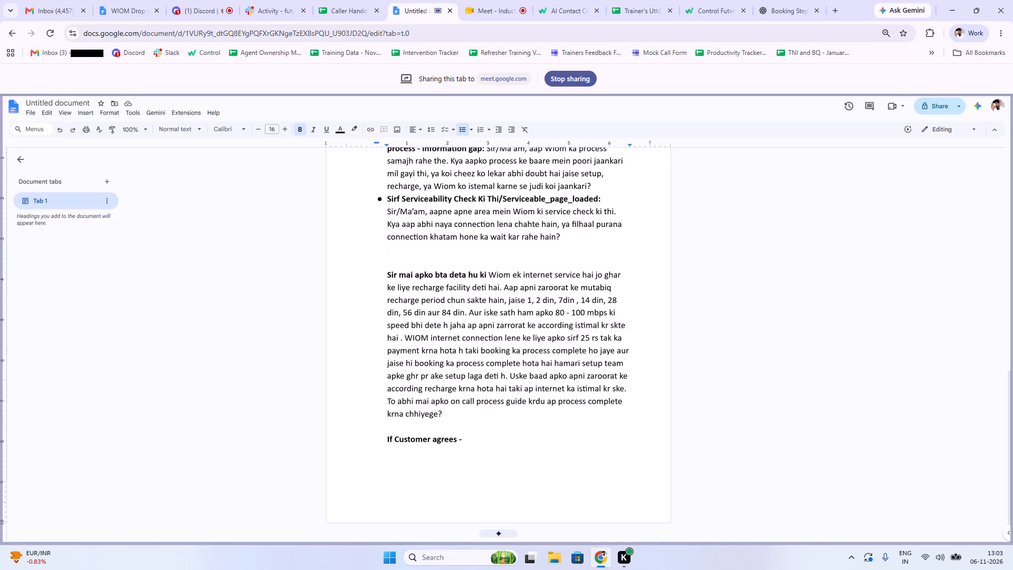
pyautogui.press('BackSpace')
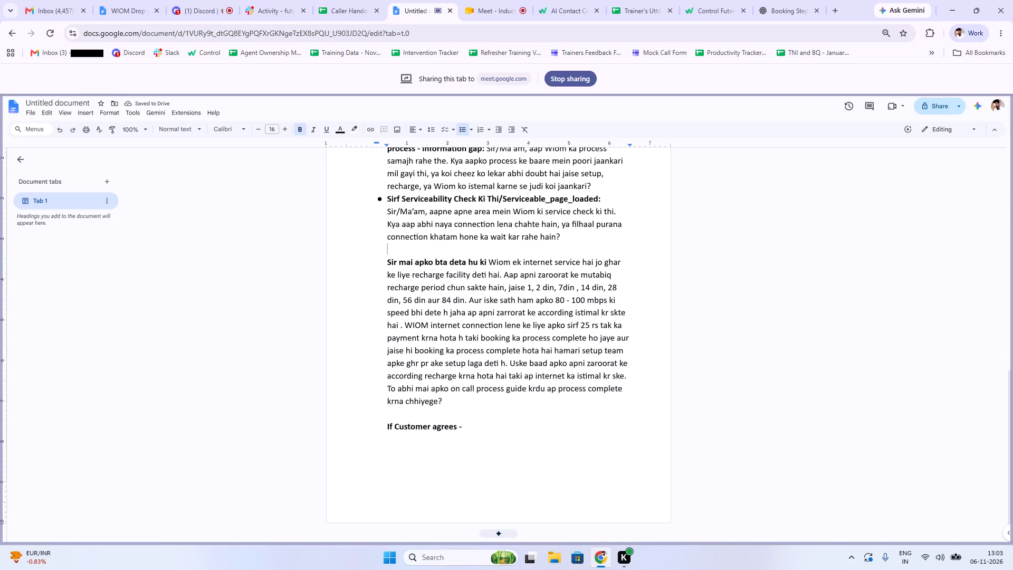
pyautogui.press('Return')
pyautogui.press('BackSpace')
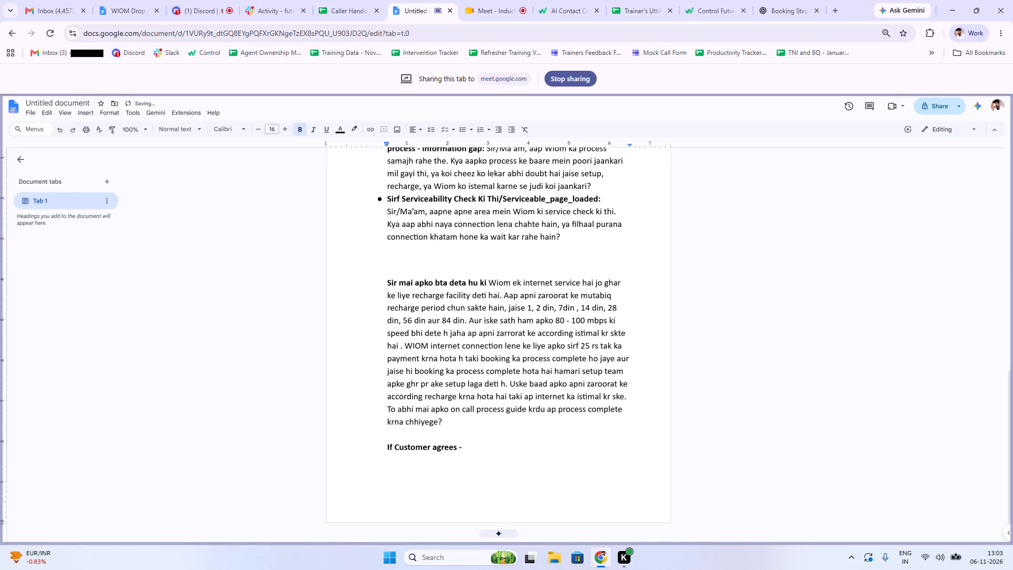
pyautogui.press('BackSpace')
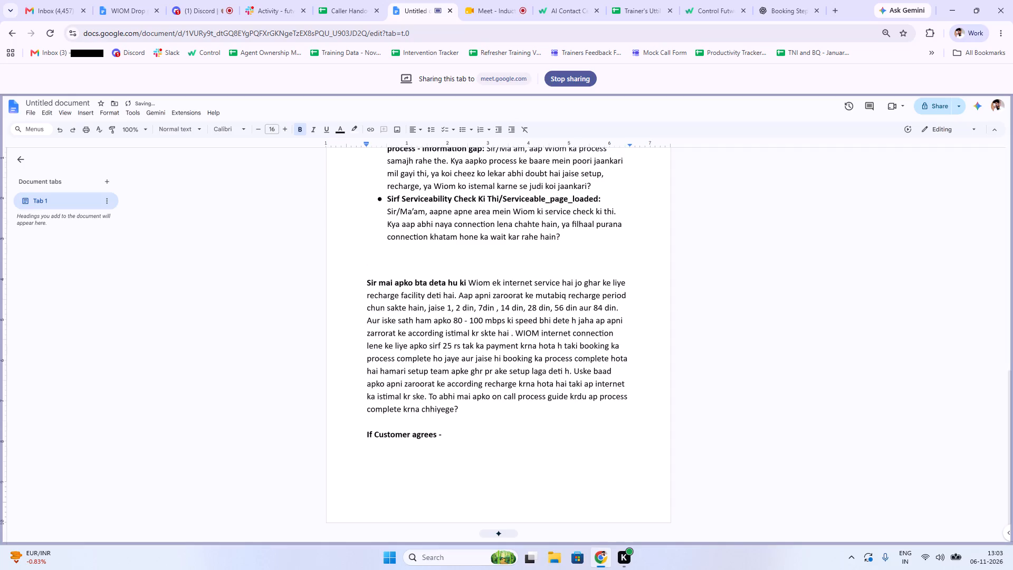
pyautogui.press('BackSpace')
pyautogui.press('BackSpace')
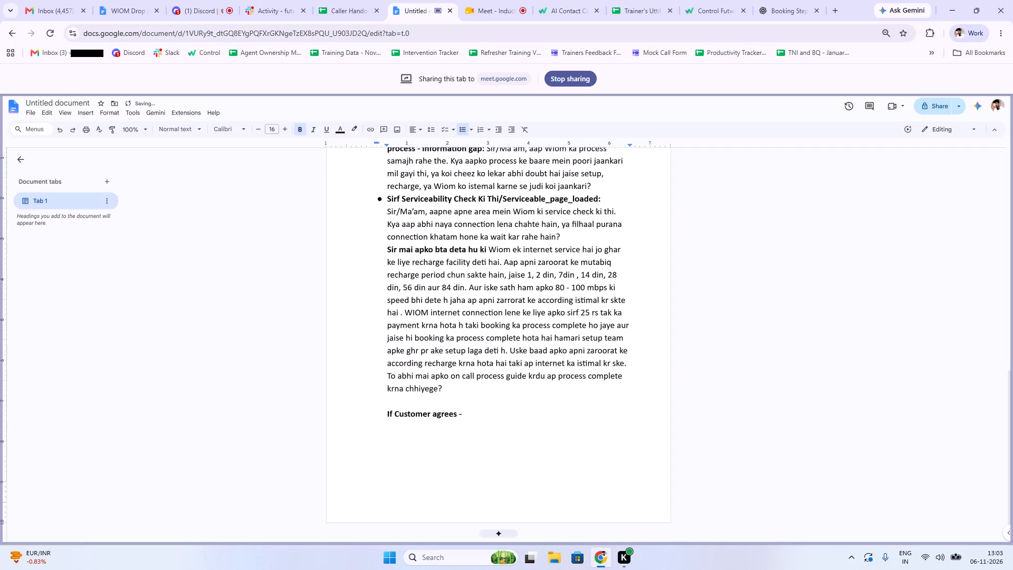
pyautogui.press('Return')
pyautogui.press('BackSpace')
pyautogui.press('Up')
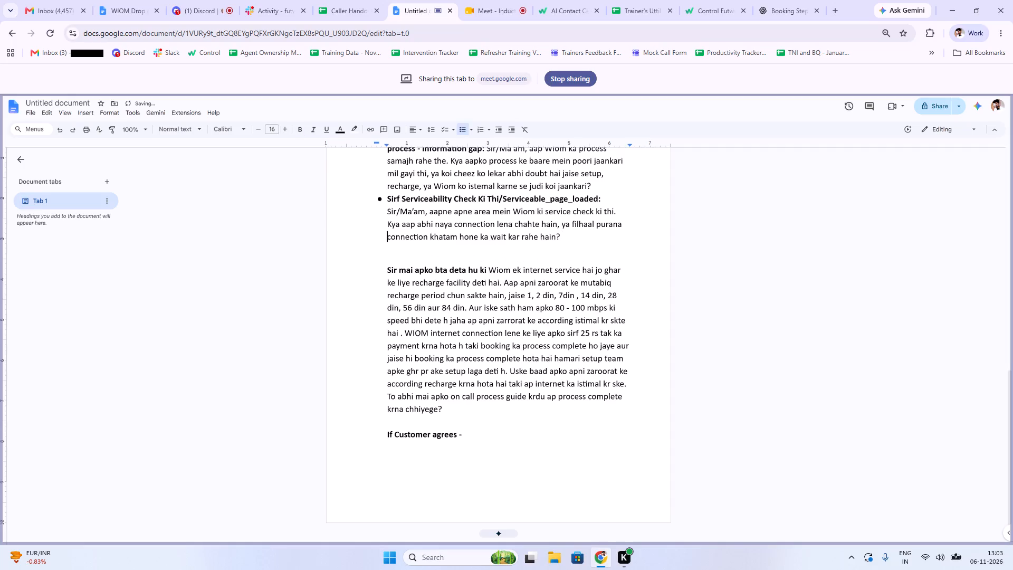
pyautogui.press('Down')
pyautogui.press('Down')
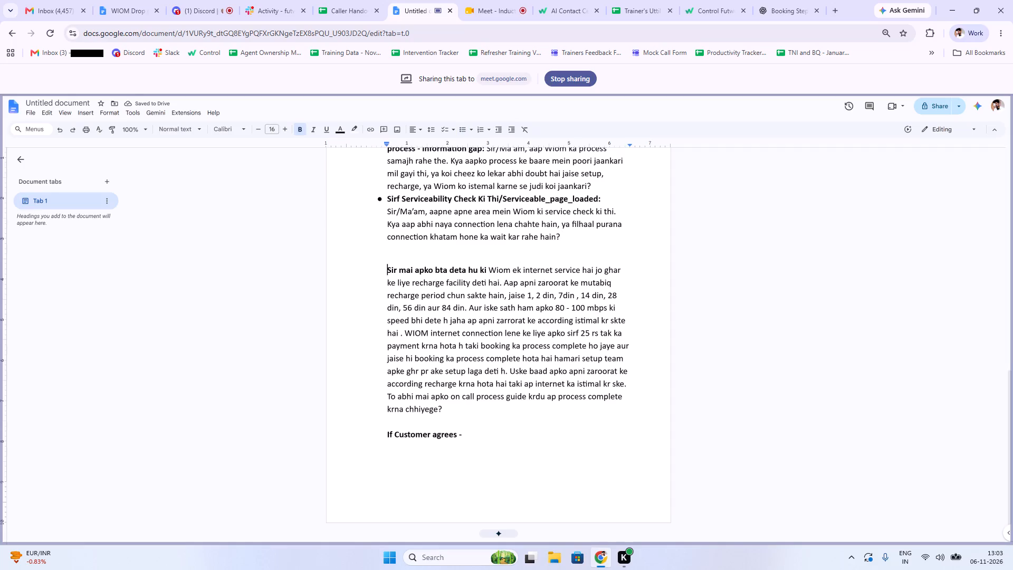
# Read through the service pitch from the recharge periods to the 80 - 100 mbps speed sentence.
pyautogui.keyDown('ctrl'); pyautogui.scroll(1, 532, 316); pyautogui.keyUp('ctrl')
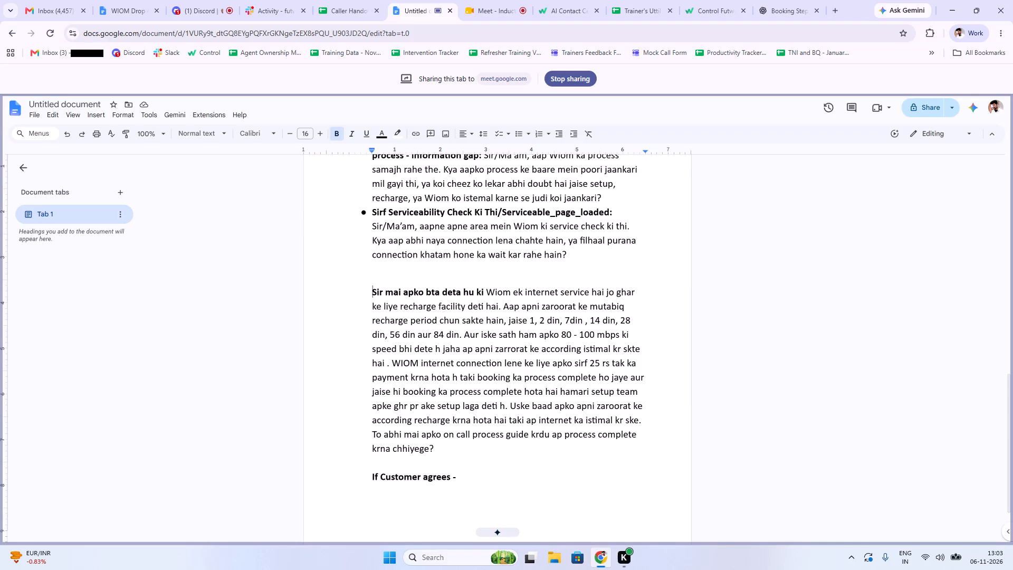
pyautogui.moveTo(607, 323); pyautogui.dragTo(596, 323)
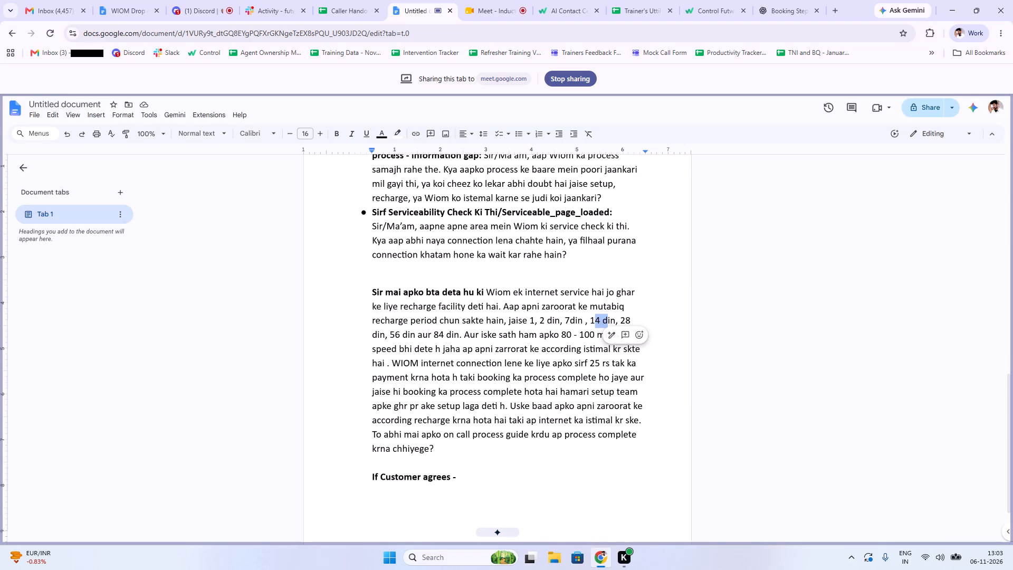
pyautogui.click(448, 338)
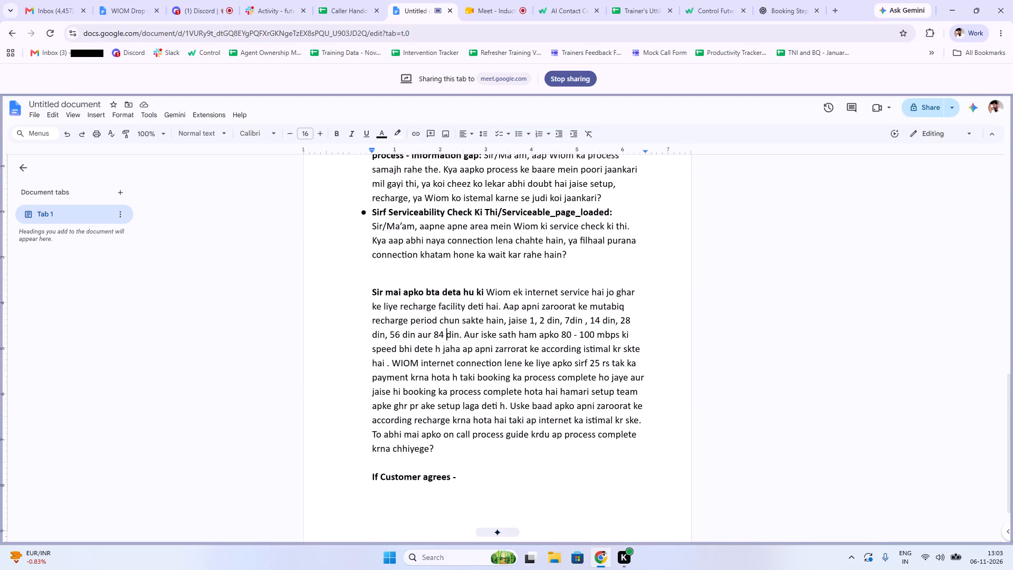
pyautogui.moveTo(445, 337); pyautogui.dragTo(439, 337)
pyautogui.moveTo(439, 337); pyautogui.dragTo(435, 337)
pyautogui.click(552, 344)
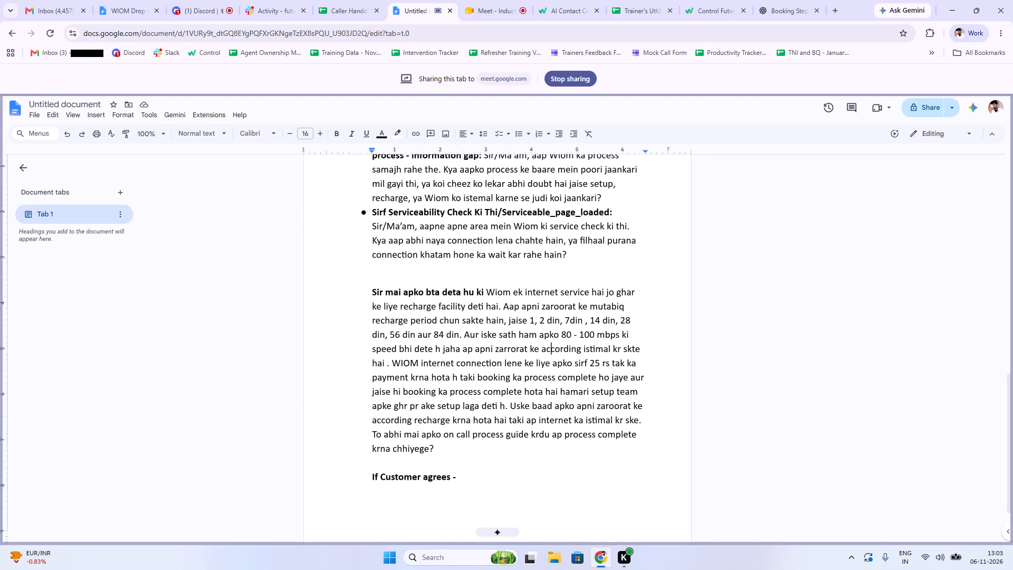
pyautogui.moveTo(482, 336); pyautogui.dragTo(591, 336)
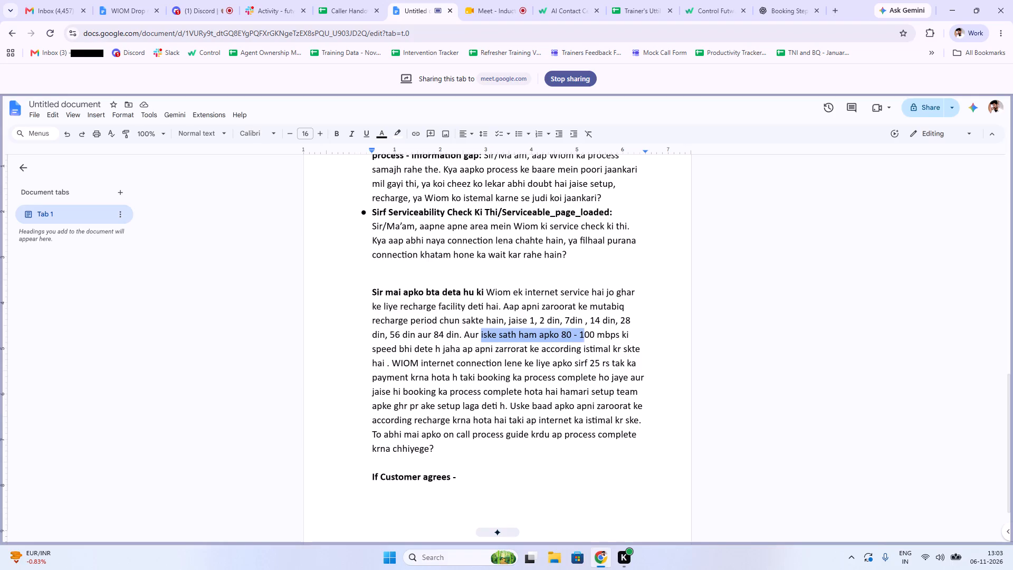
pyautogui.moveTo(591, 336); pyautogui.dragTo(463, 349)
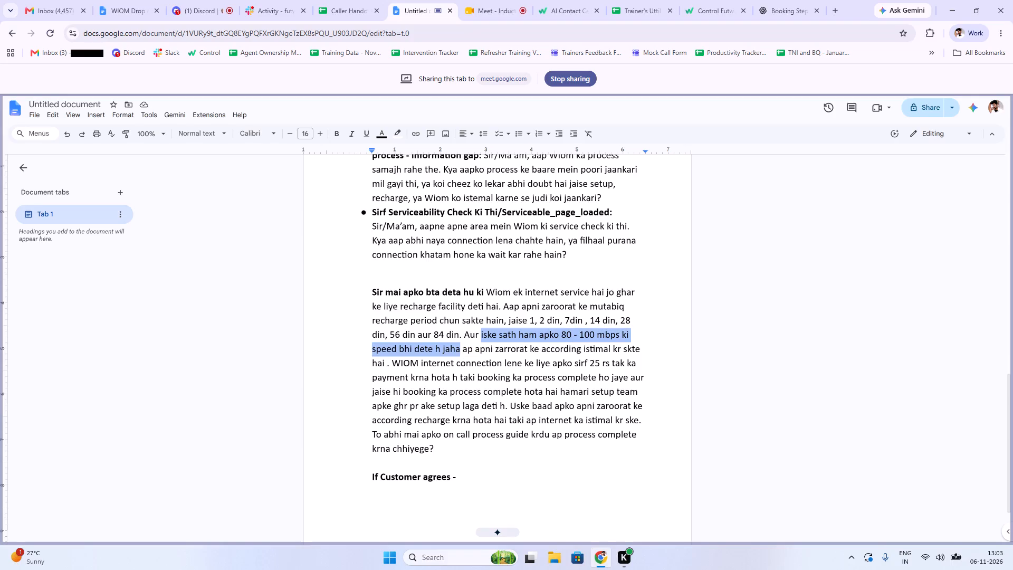
pyautogui.moveTo(463, 349); pyautogui.dragTo(618, 355)
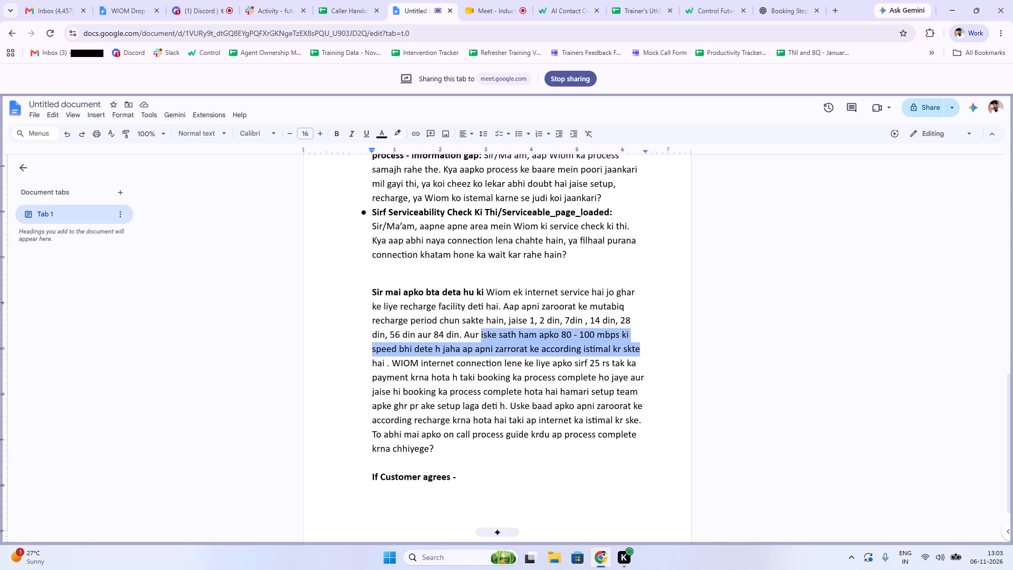
pyautogui.moveTo(618, 355); pyautogui.dragTo(584, 361)
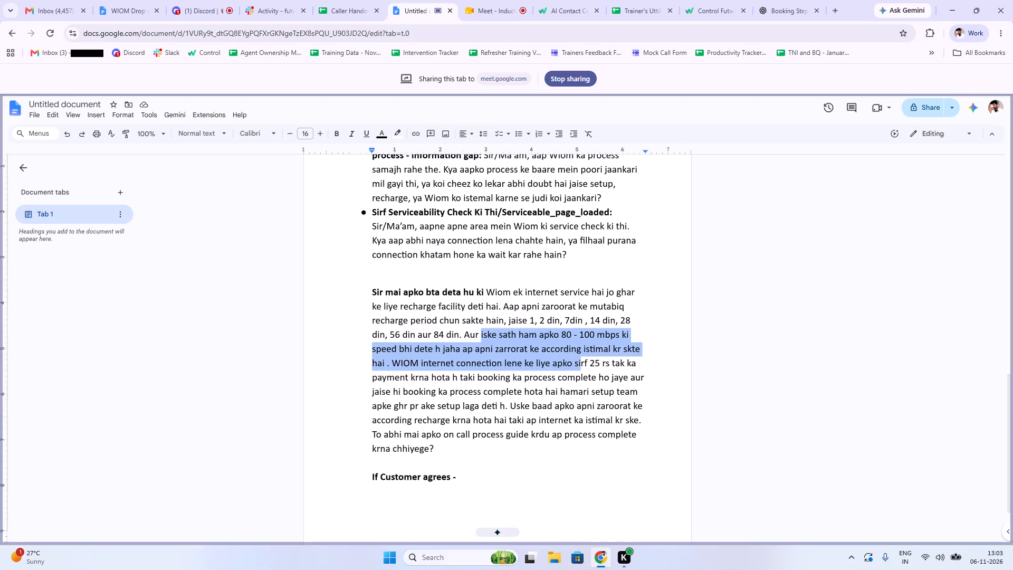
pyautogui.moveTo(584, 361); pyautogui.dragTo(384, 361)
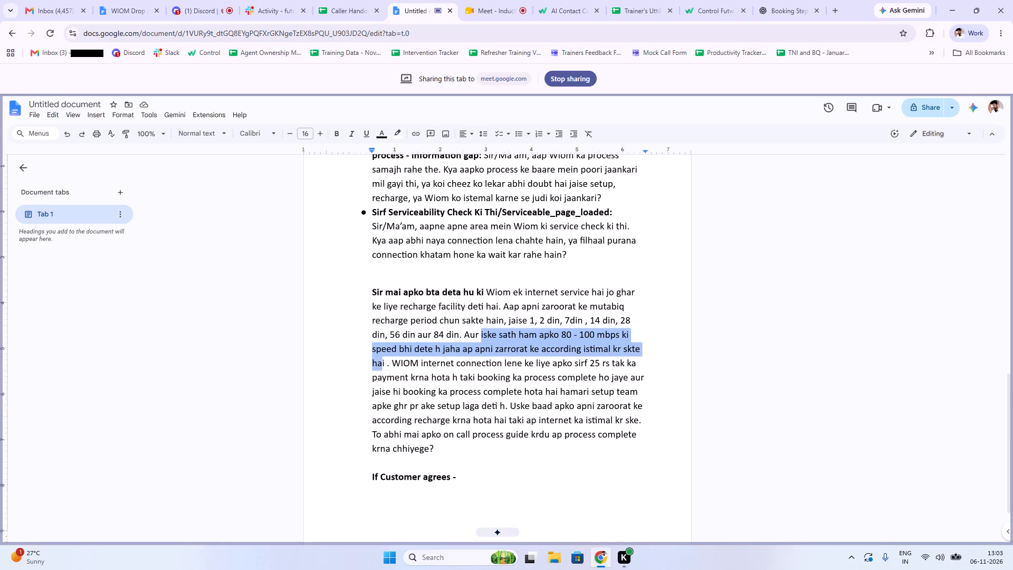
# Split the service pitch so that "WIOM internet connection lene ke liye" starts a new paragraph.
pyautogui.click(388, 362)
pyautogui.press('Right')
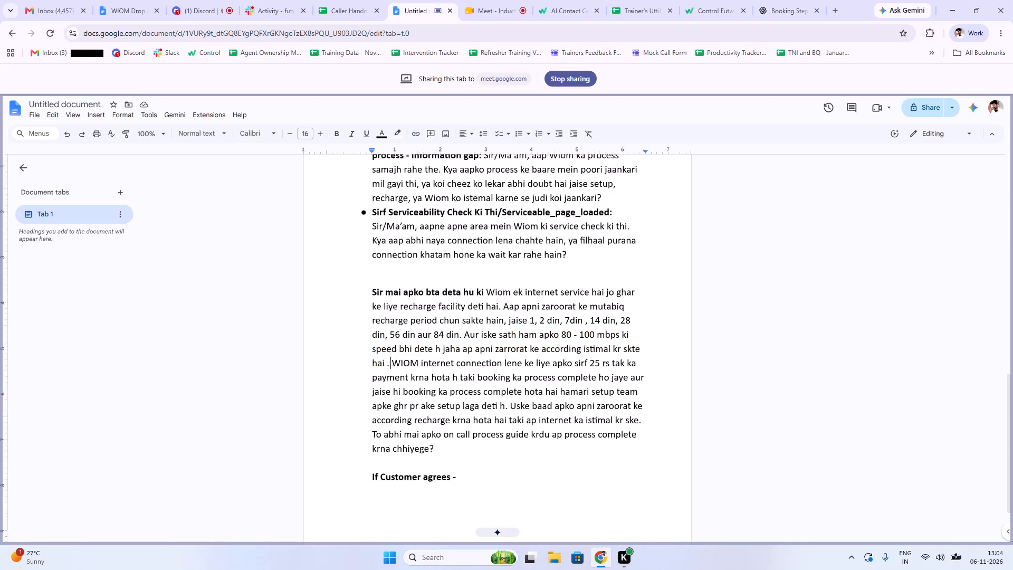
pyautogui.press('Right')
pyautogui.press('Return')
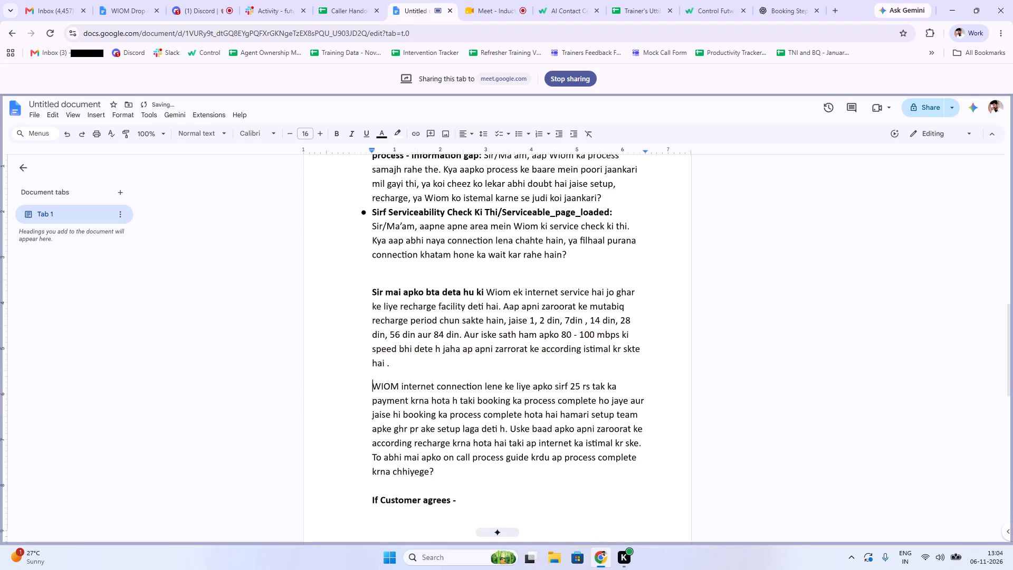
pyautogui.click(403, 370)
# Remove the bold formatting from "Sir mai apko bta deta hu ki" at the start of the service pitch.
pyautogui.click(492, 356)
pyautogui.moveTo(373, 293); pyautogui.dragTo(424, 365)
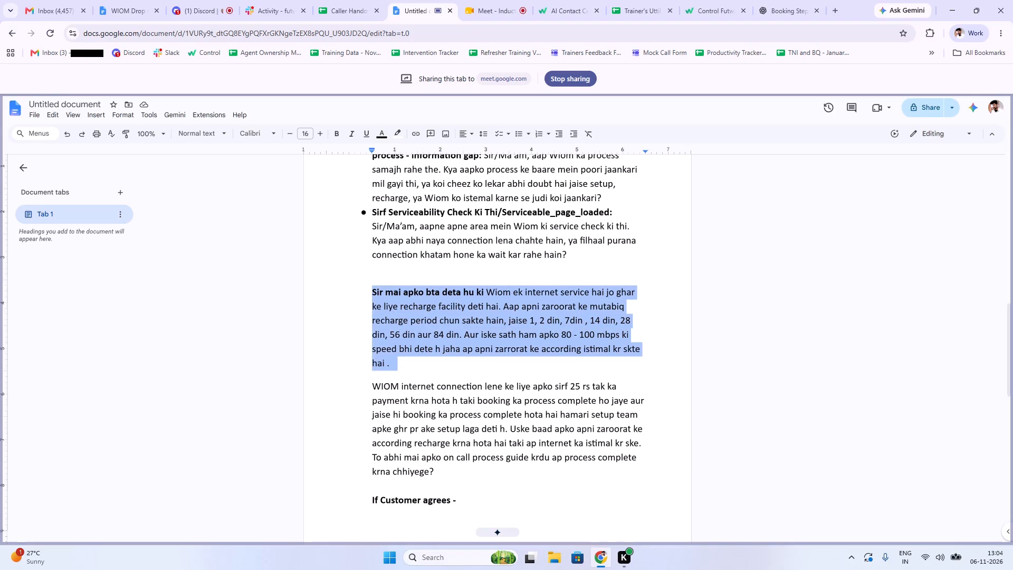
pyautogui.hotkey('ctrl', 'b')
pyautogui.hotkey('ctrl', 'b')
pyautogui.click(423, 363)
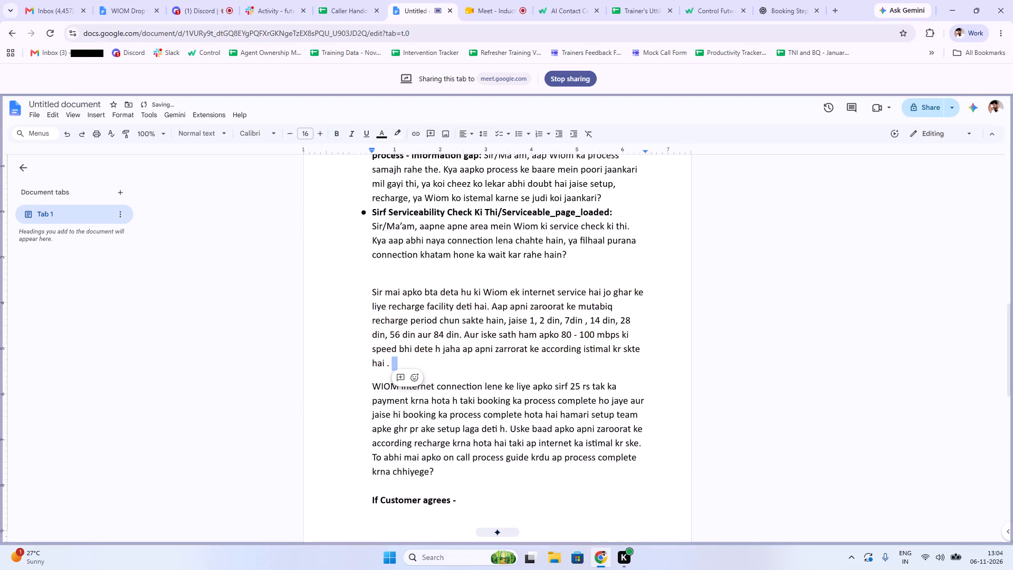
pyautogui.click(446, 364)
pyautogui.scroll(-2, 480, 361)
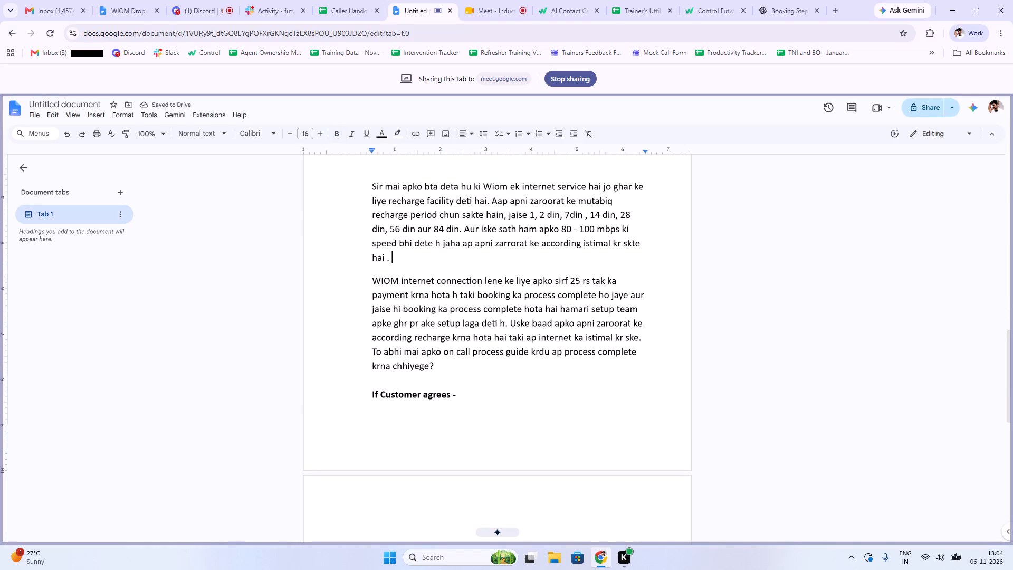
pyautogui.click(410, 265)
pyautogui.click(375, 283)
pyautogui.moveTo(375, 283); pyautogui.dragTo(423, 279)
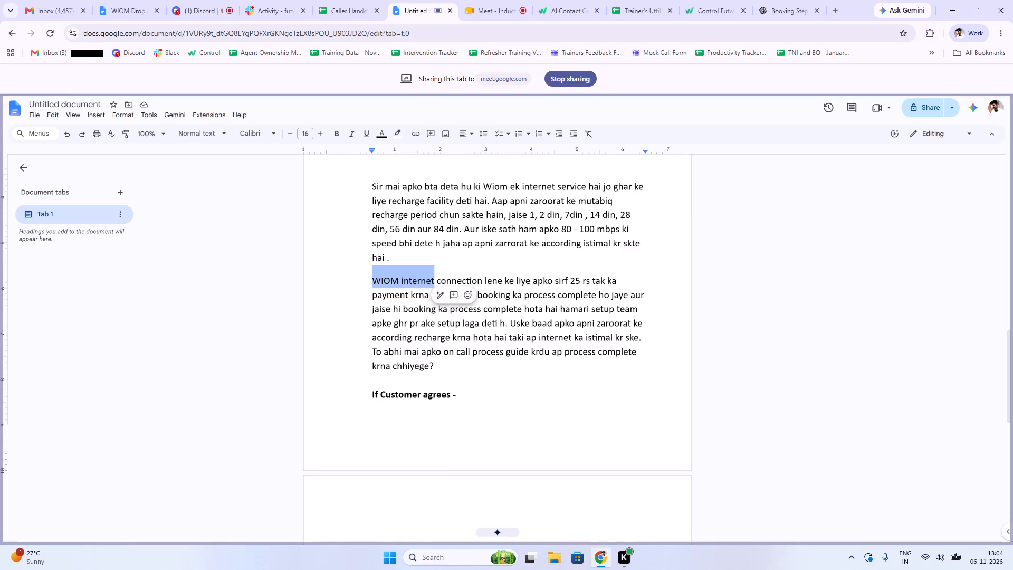
pyautogui.click(520, 285)
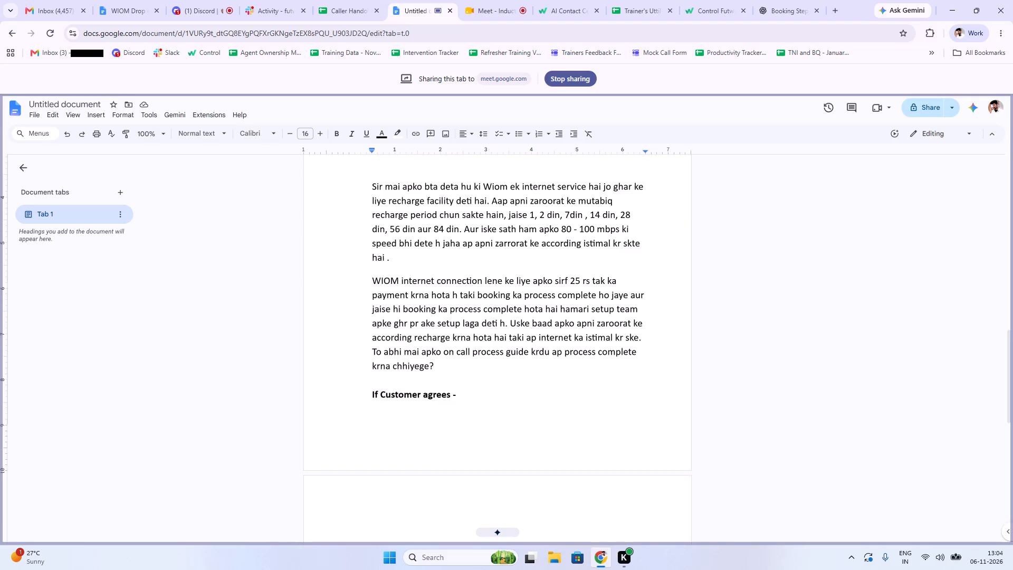
pyautogui.click(451, 367)
pyautogui.click(472, 389)
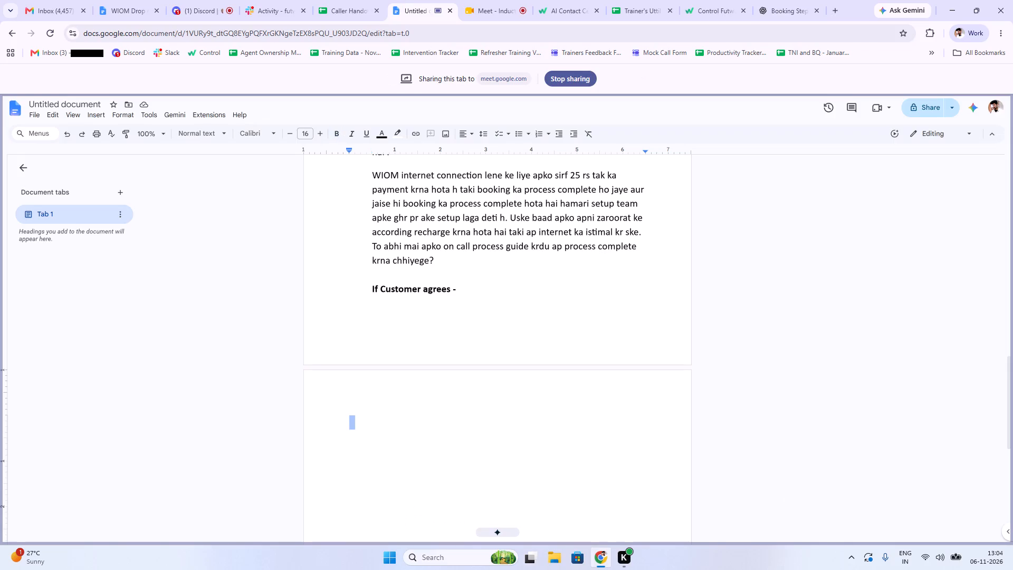
pyautogui.hotkey('ctrl', 'v')
# Delete the "If Customer agrees -" line above the pasted booking section.
pyautogui.scroll(6, 455, 357)
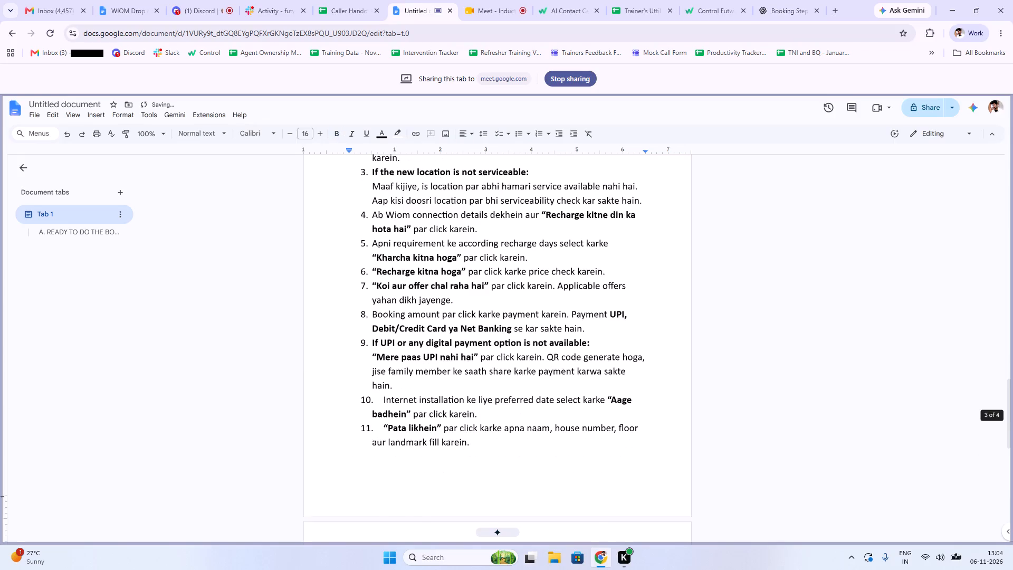
pyautogui.scroll(3, 446, 377)
pyautogui.scroll(2, 421, 277)
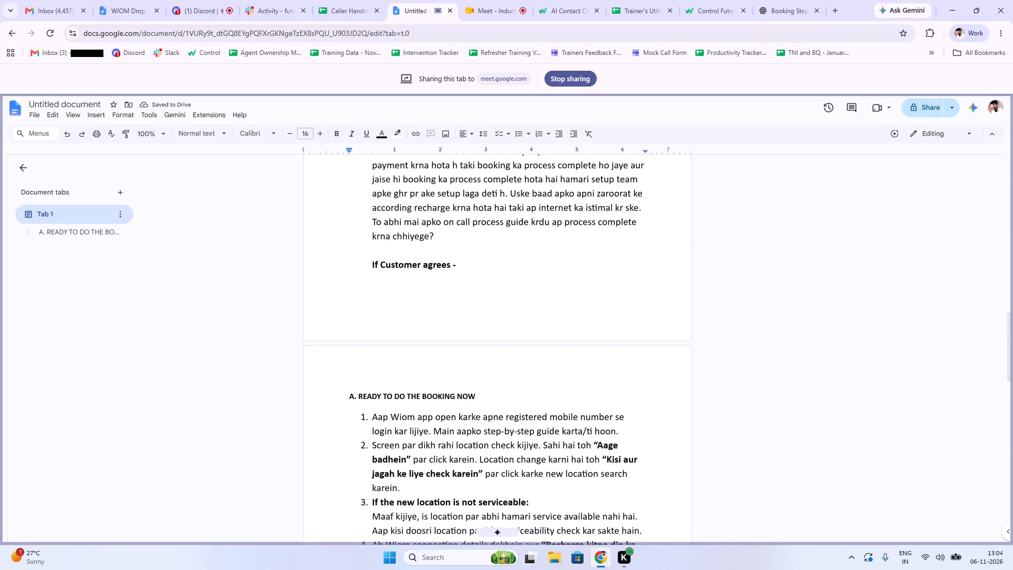
pyautogui.moveTo(365, 265); pyautogui.dragTo(457, 267)
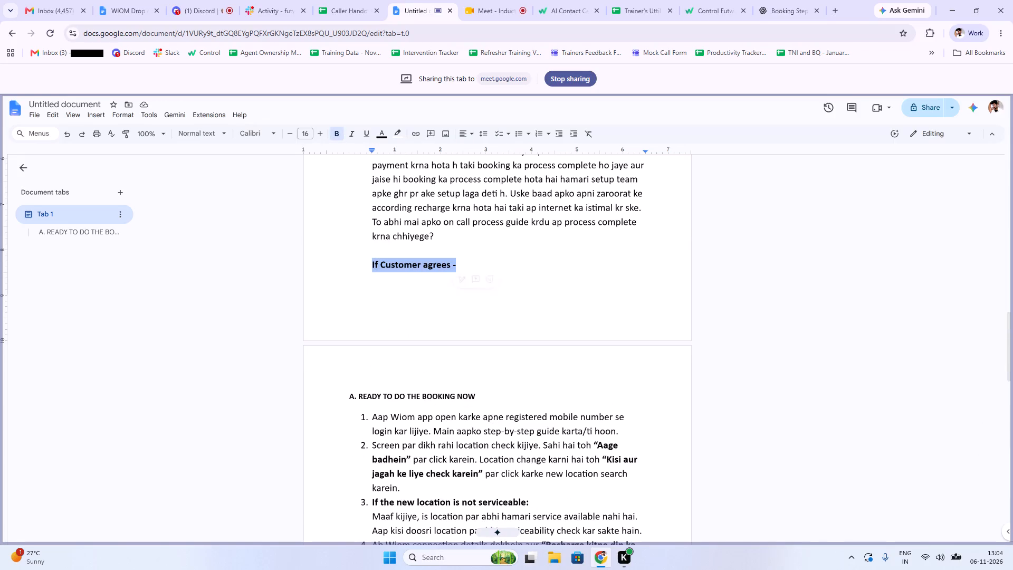
pyautogui.press('BackSpace')
# Read booking items 1 and 2, covering the app login and the location check, in the pasted section.
pyautogui.click(350, 404)
pyautogui.scroll(-1, 350, 404)
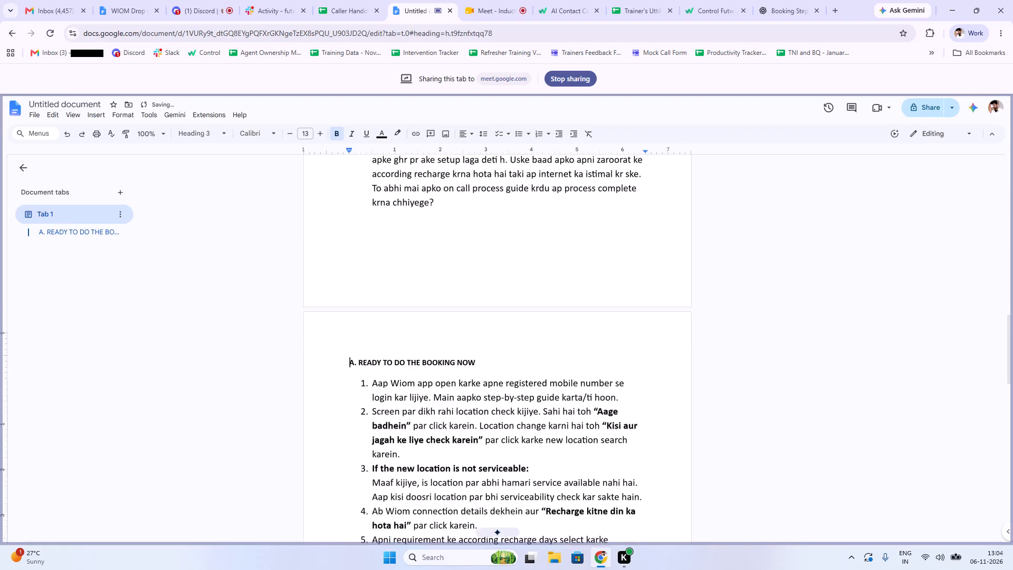
pyautogui.scroll(-2, 361, 336)
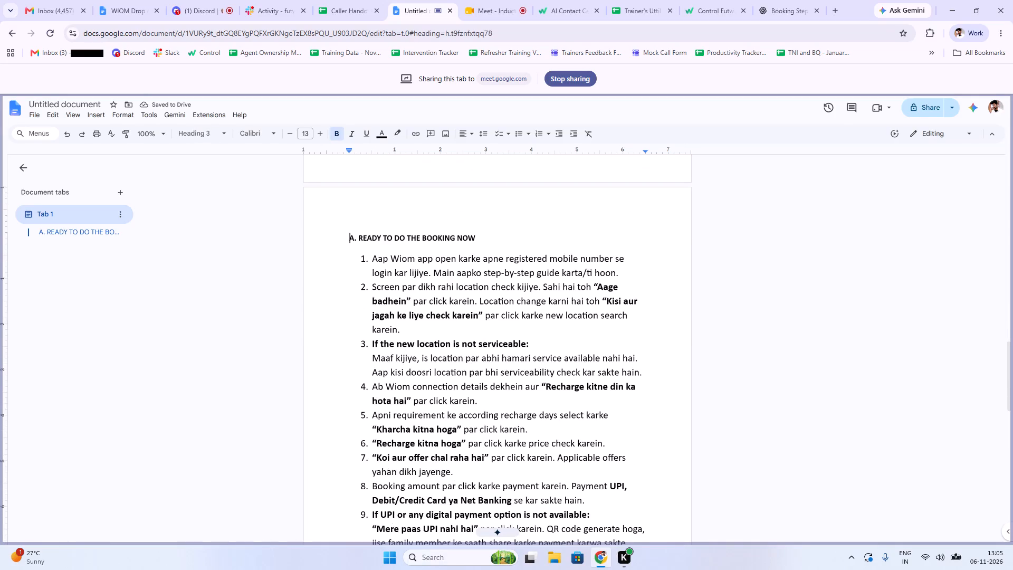
pyautogui.moveTo(376, 258); pyautogui.dragTo(511, 258)
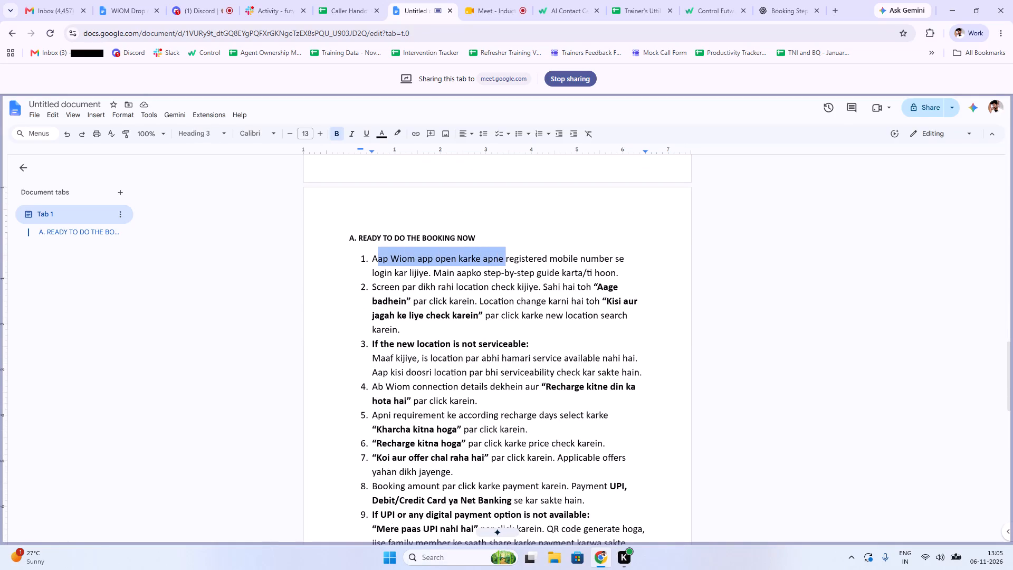
pyautogui.moveTo(511, 258); pyautogui.dragTo(378, 282)
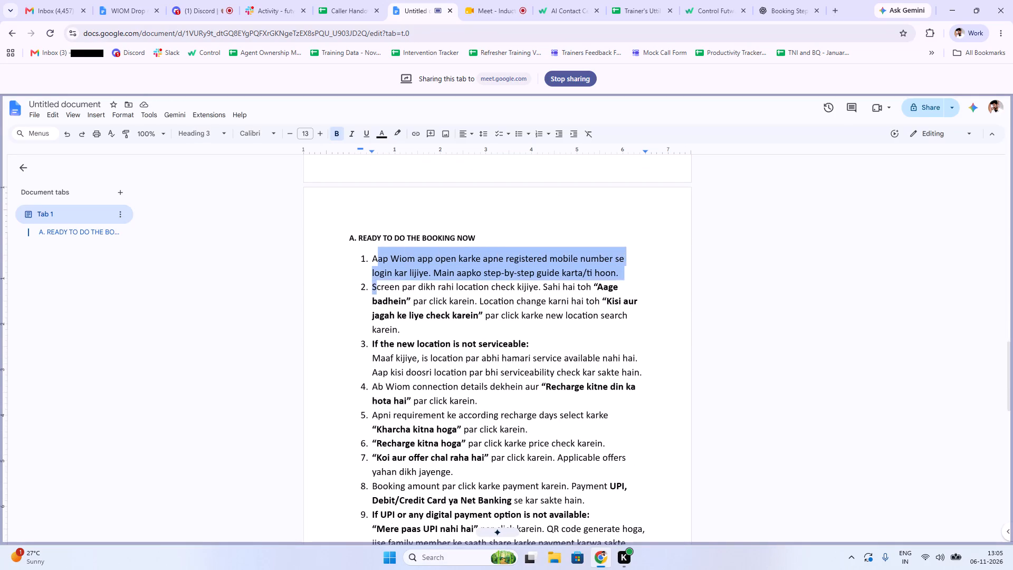
pyautogui.moveTo(378, 282); pyautogui.dragTo(620, 271)
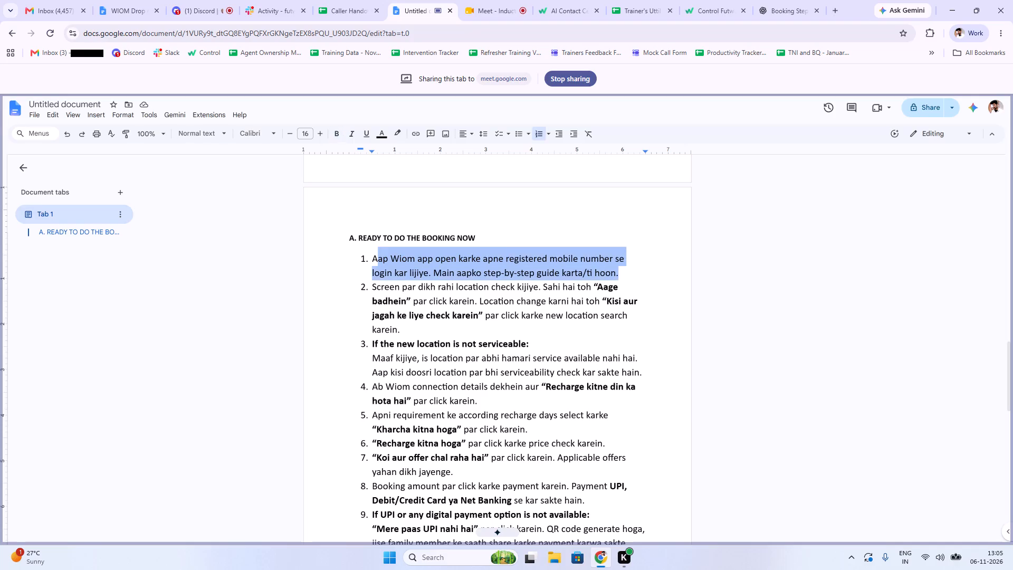
pyautogui.click(636, 274)
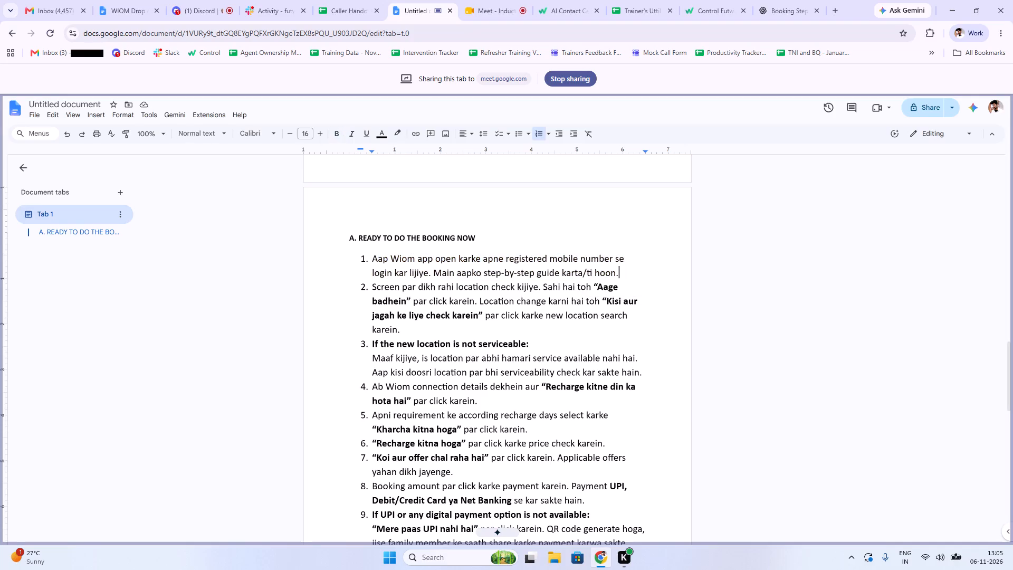
pyautogui.moveTo(407, 288); pyautogui.dragTo(529, 284)
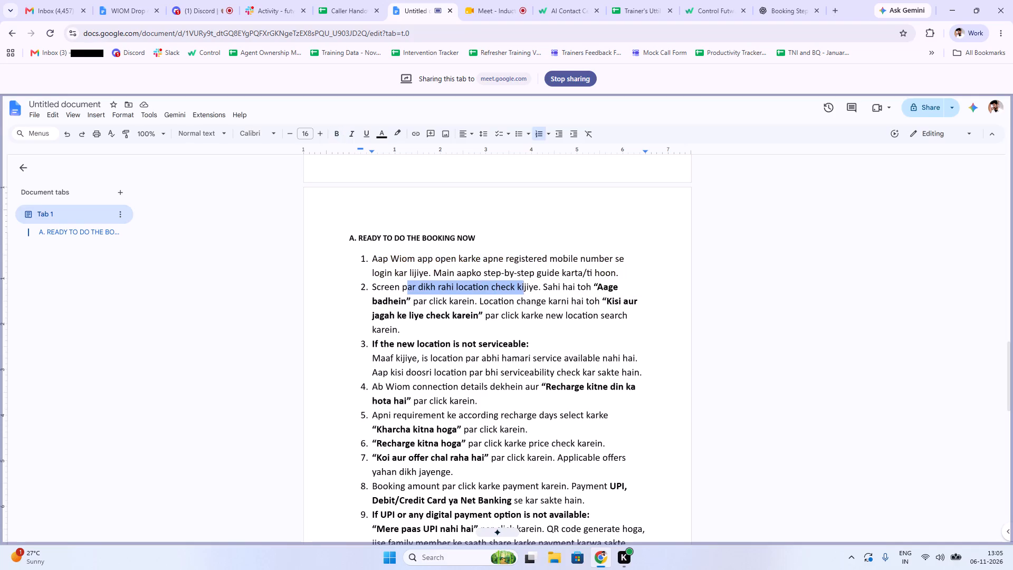
pyautogui.moveTo(529, 284); pyautogui.dragTo(534, 284)
pyautogui.moveTo(553, 286); pyautogui.dragTo(576, 288)
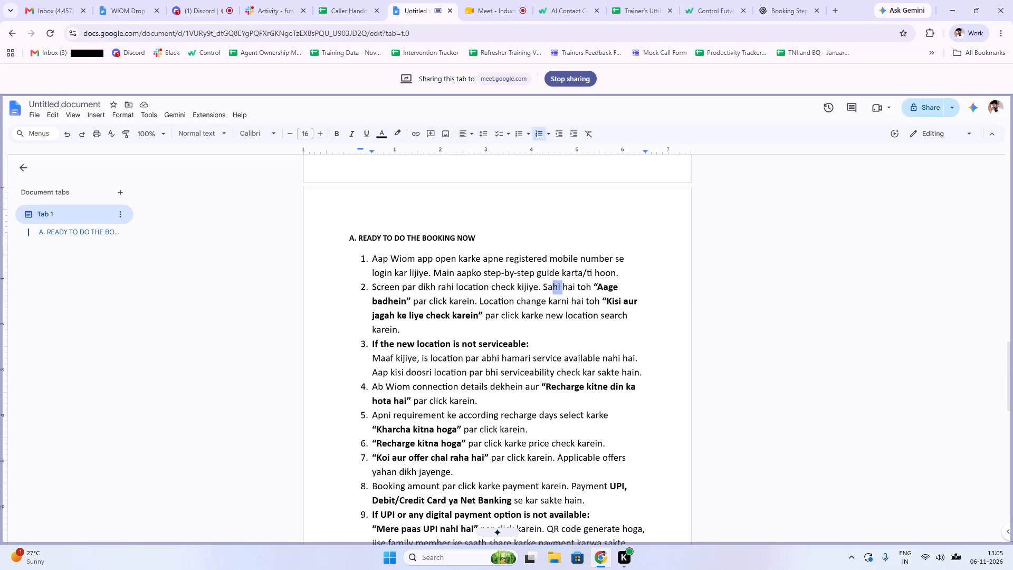
pyautogui.moveTo(576, 288); pyautogui.dragTo(495, 301)
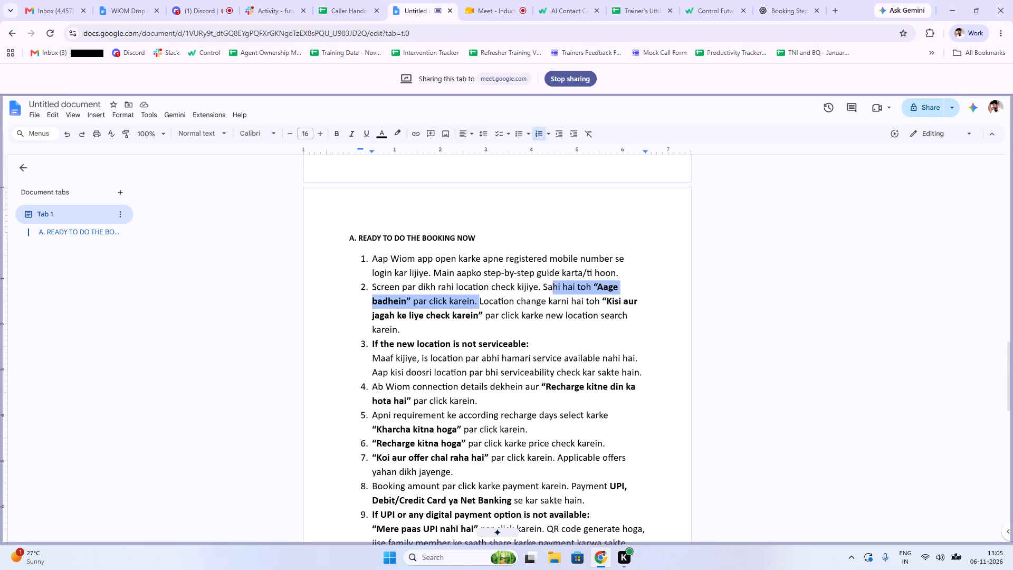
pyautogui.moveTo(495, 301); pyautogui.dragTo(475, 311)
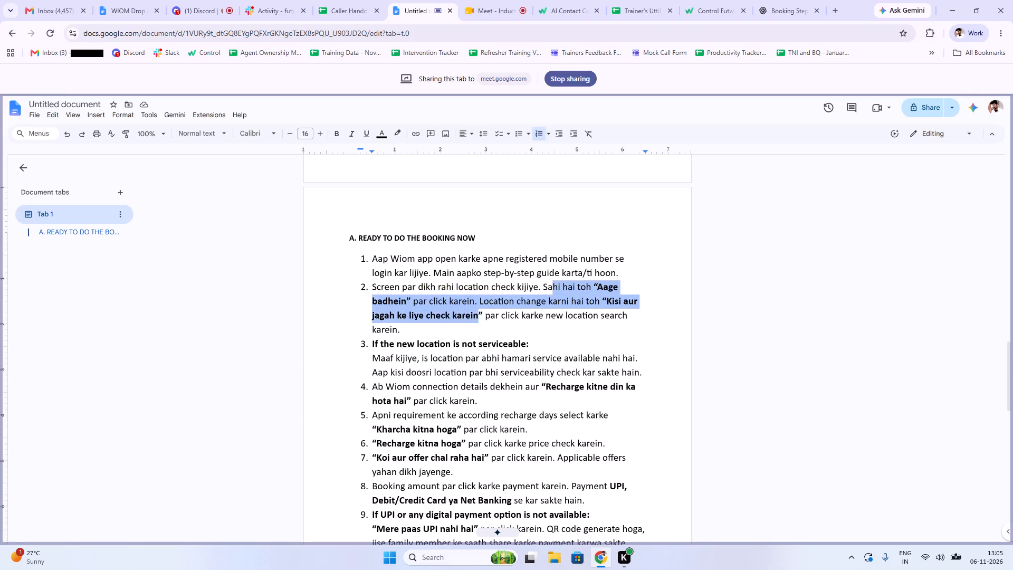
pyautogui.moveTo(475, 311); pyautogui.dragTo(638, 318)
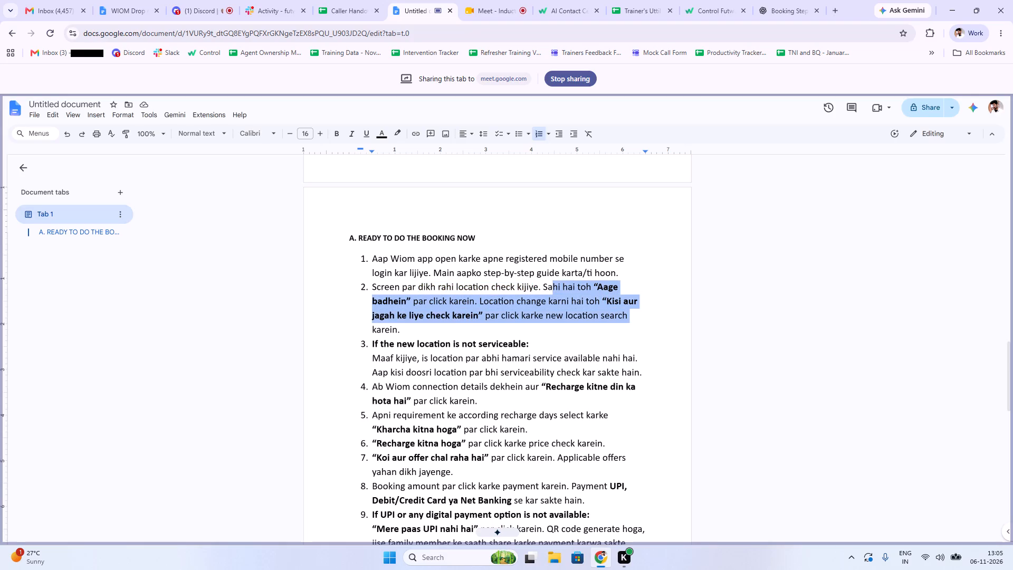
pyautogui.moveTo(638, 318); pyautogui.dragTo(512, 325)
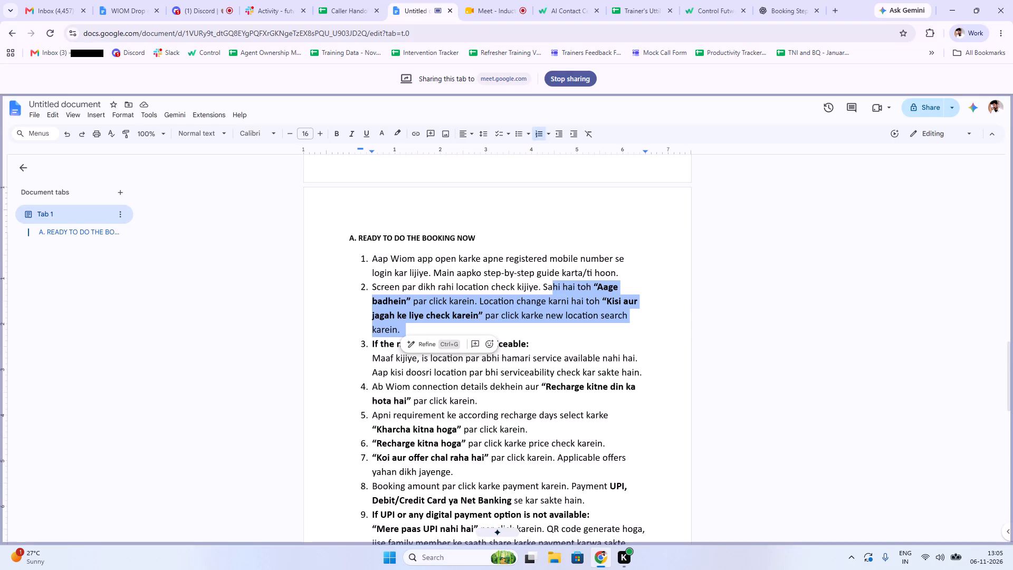
pyautogui.click(571, 337)
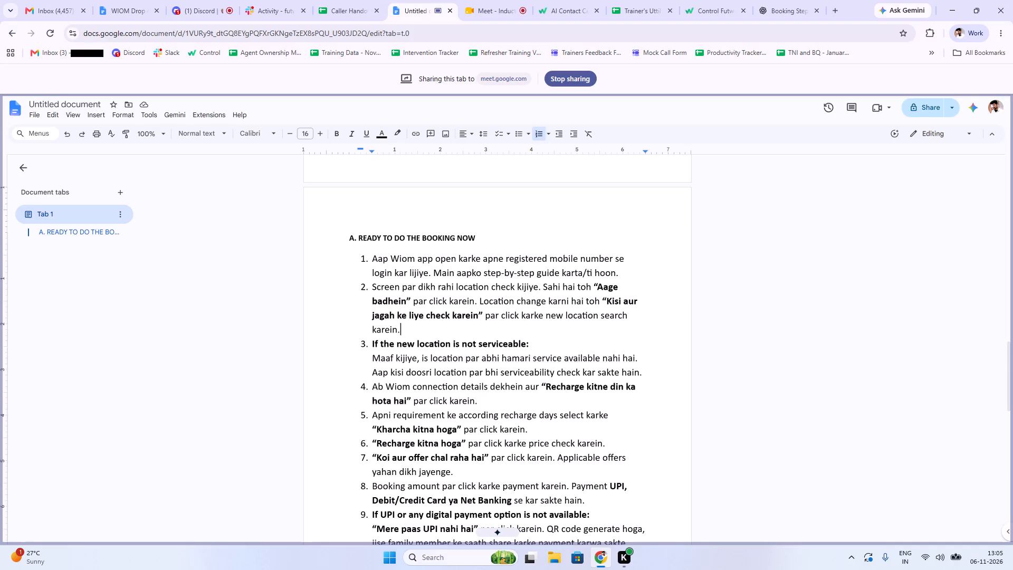
# Read booking item 3, "If the new location is not serviceable:", including its two-line apology text.
pyautogui.moveTo(396, 347); pyautogui.dragTo(457, 349)
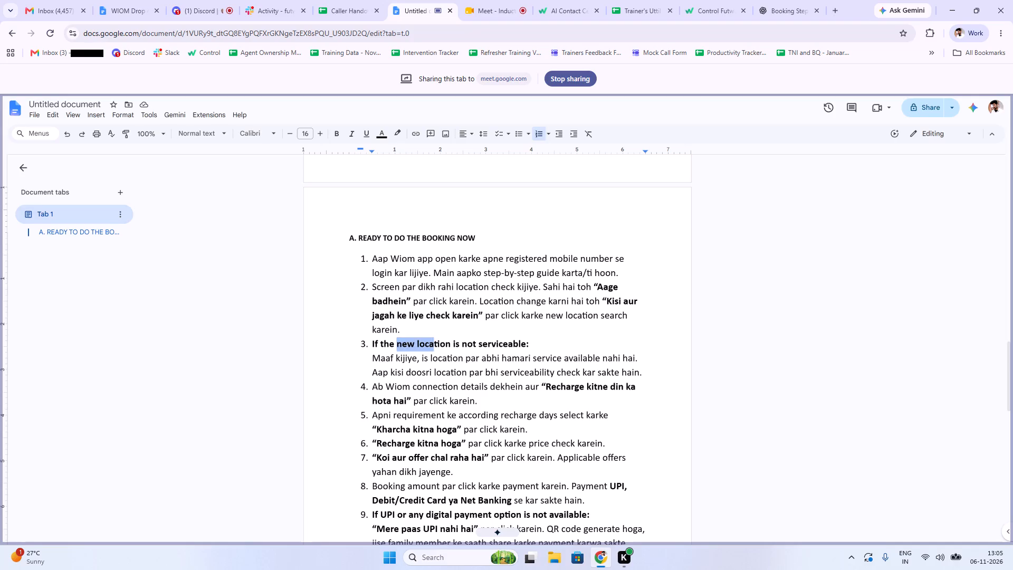
pyautogui.moveTo(457, 349); pyautogui.dragTo(437, 347)
pyautogui.moveTo(541, 345); pyautogui.dragTo(378, 346)
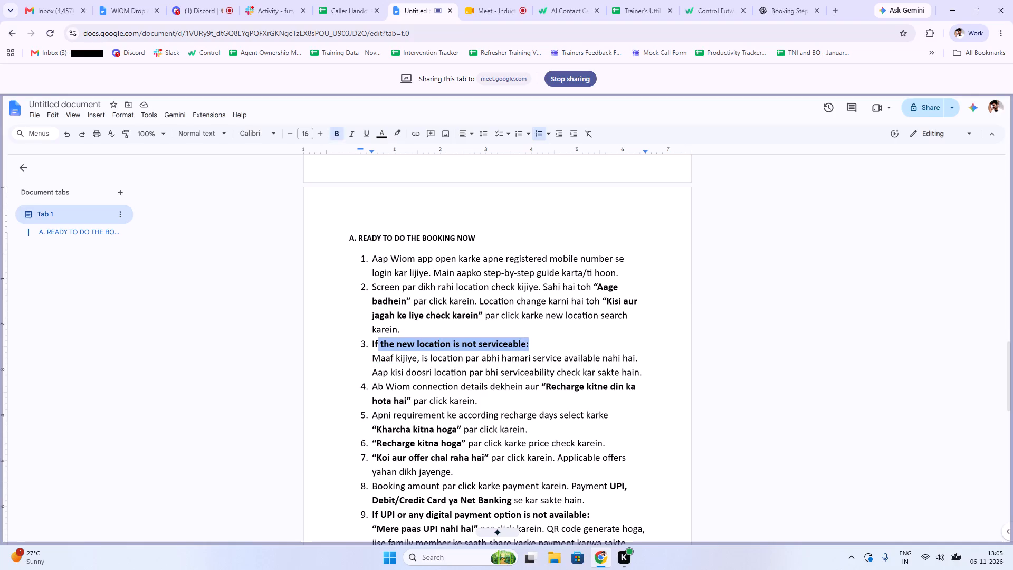
pyautogui.moveTo(378, 346); pyautogui.dragTo(377, 345)
pyautogui.moveTo(373, 359); pyautogui.dragTo(443, 357)
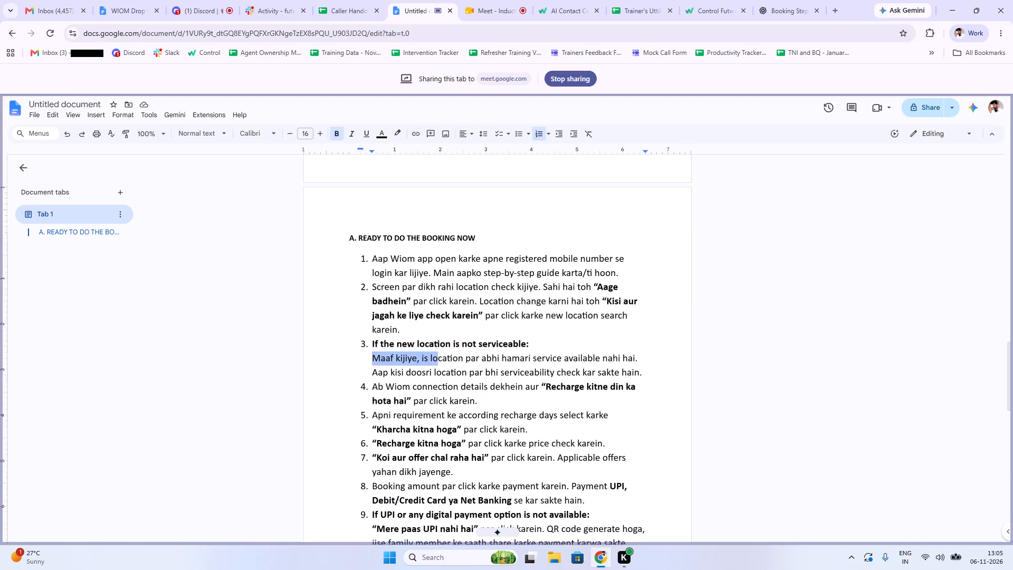
pyautogui.moveTo(443, 357); pyautogui.dragTo(575, 354)
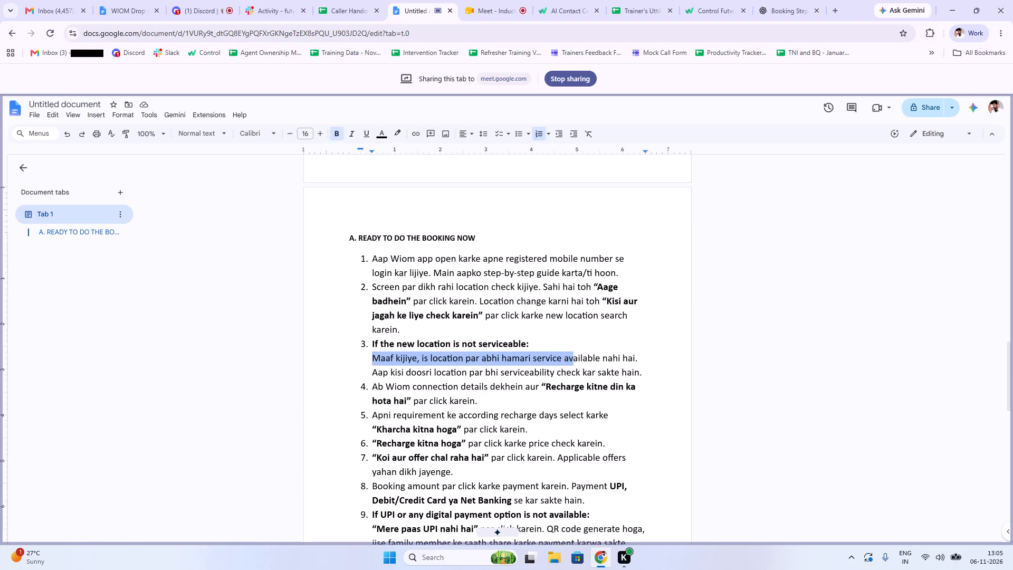
pyautogui.moveTo(575, 354); pyautogui.dragTo(600, 362)
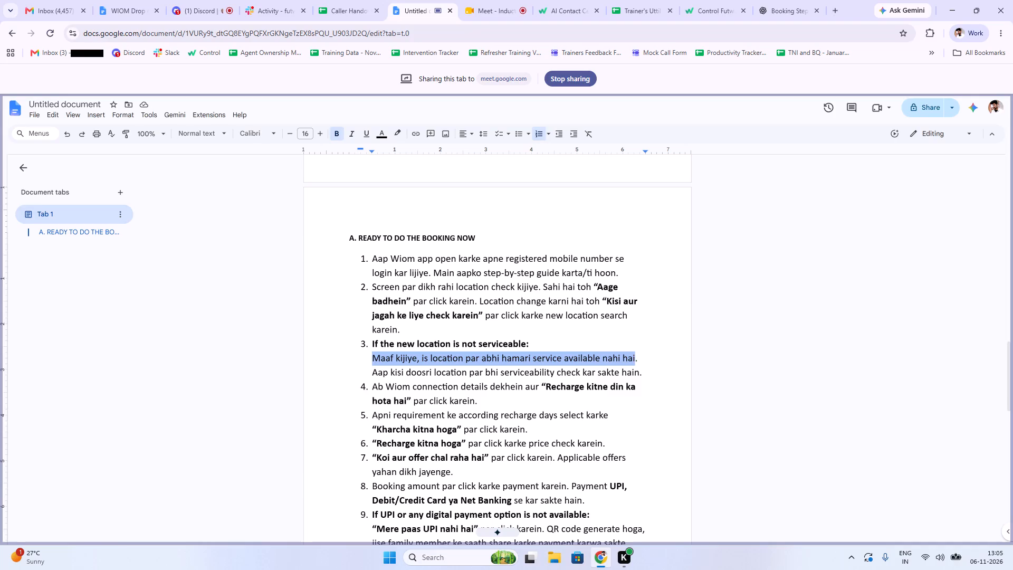
pyautogui.moveTo(600, 362); pyautogui.dragTo(565, 366)
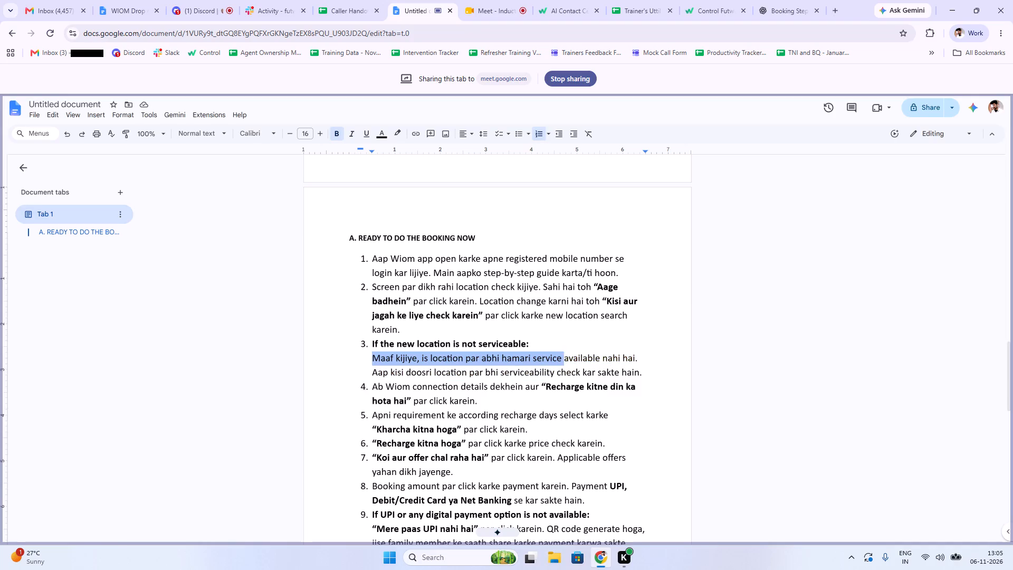
pyautogui.moveTo(565, 366); pyautogui.dragTo(518, 378)
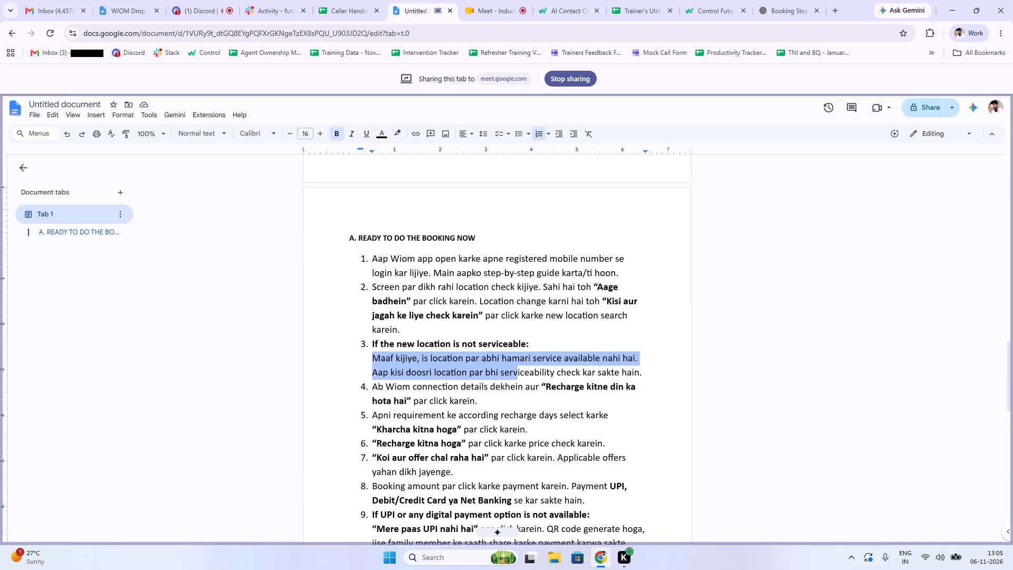
pyautogui.moveTo(518, 378); pyautogui.dragTo(560, 371)
pyautogui.moveTo(560, 371); pyautogui.dragTo(660, 370)
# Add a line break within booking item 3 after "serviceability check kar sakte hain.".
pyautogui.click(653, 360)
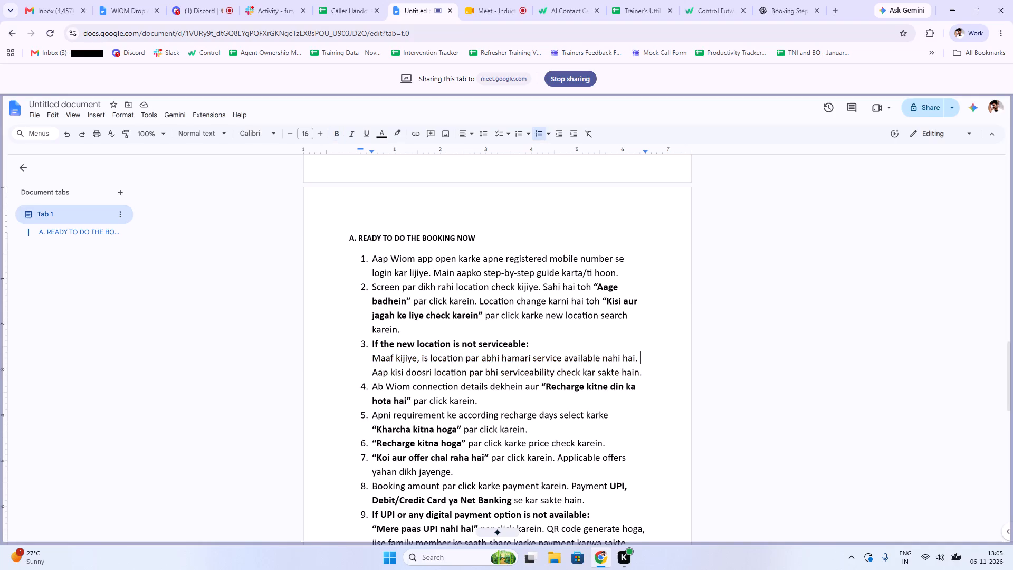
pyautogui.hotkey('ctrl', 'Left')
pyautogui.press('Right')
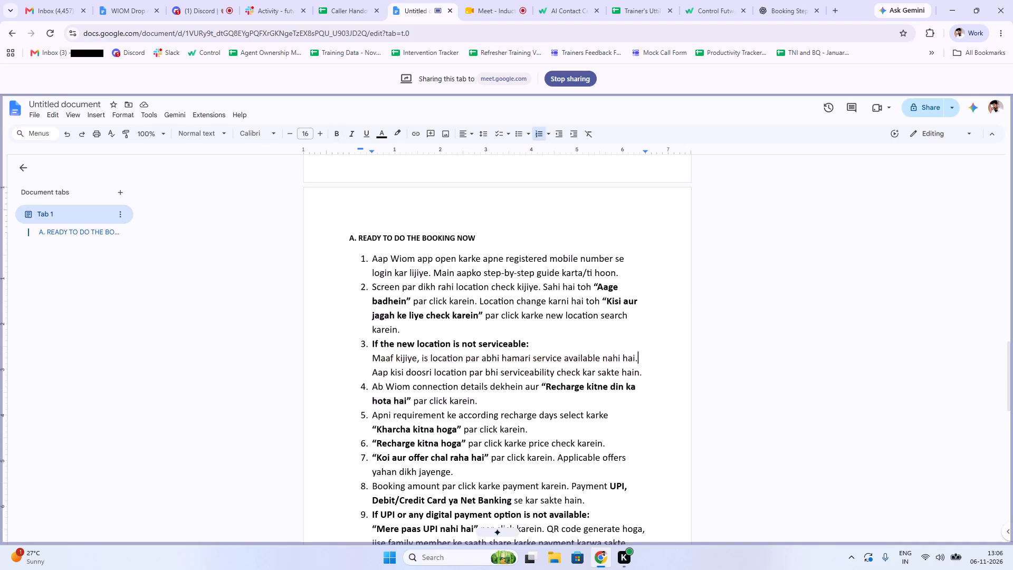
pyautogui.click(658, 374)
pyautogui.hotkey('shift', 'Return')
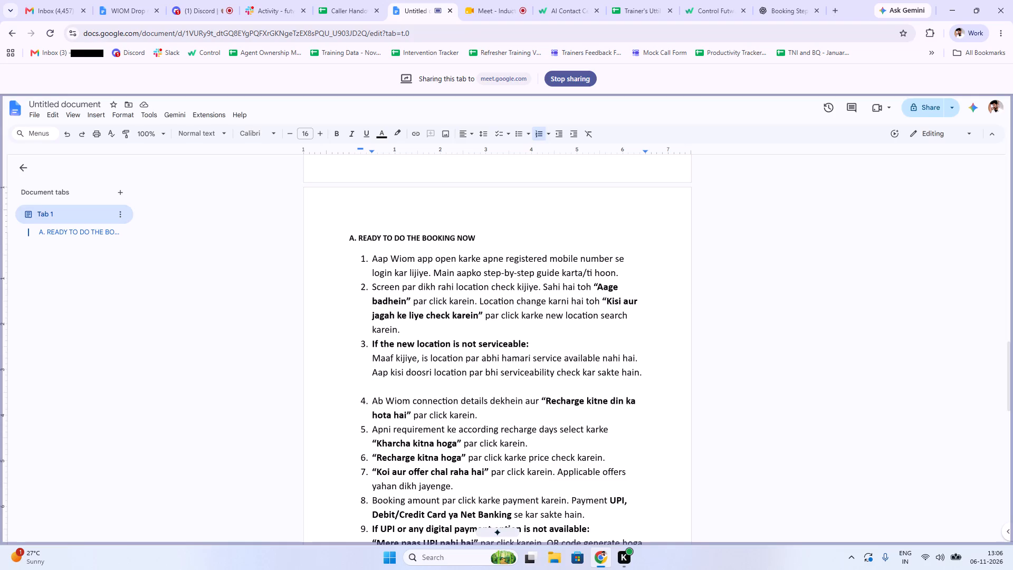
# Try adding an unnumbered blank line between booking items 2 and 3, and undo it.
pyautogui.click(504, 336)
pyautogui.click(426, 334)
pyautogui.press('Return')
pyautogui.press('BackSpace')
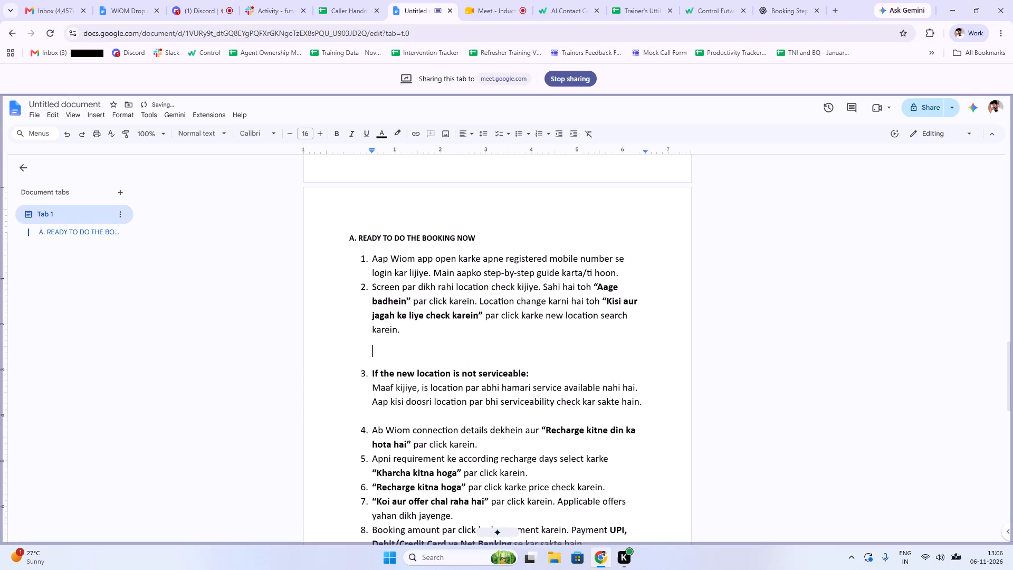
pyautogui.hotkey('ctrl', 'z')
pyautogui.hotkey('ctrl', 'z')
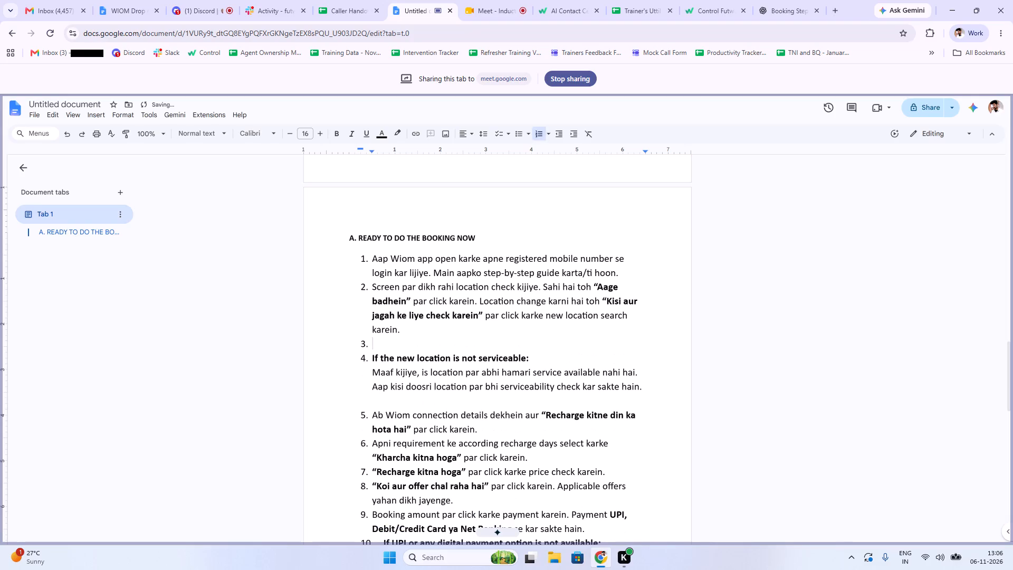
# Replace the line break at the end of booking item 3 with an unnumbered blank paragraph before "Ab Wiom connection details dekhein".
pyautogui.press('Down')
pyautogui.press('Down')
pyautogui.press('Down')
pyautogui.press('Down')
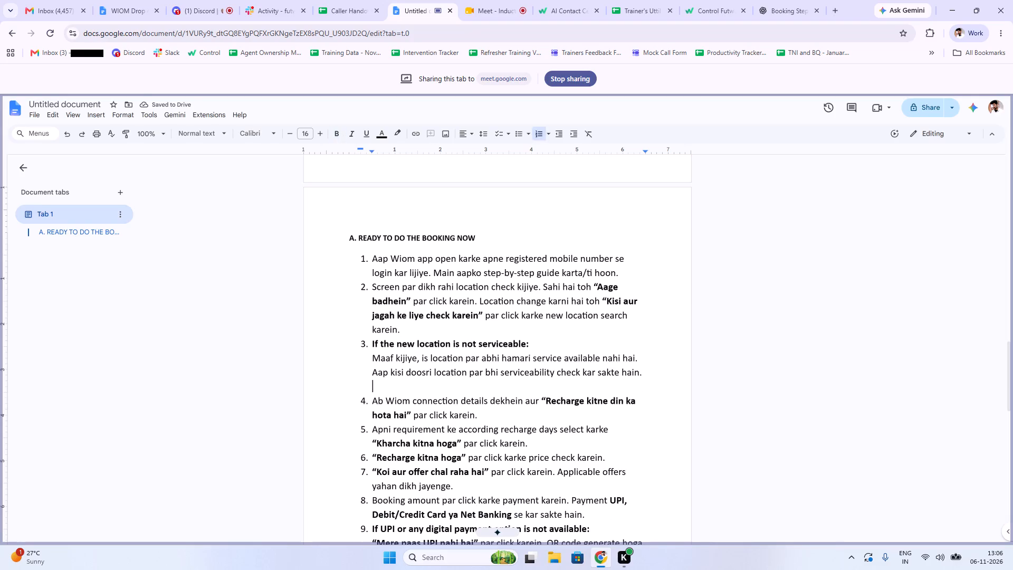
pyautogui.press('BackSpace')
pyautogui.press('Return')
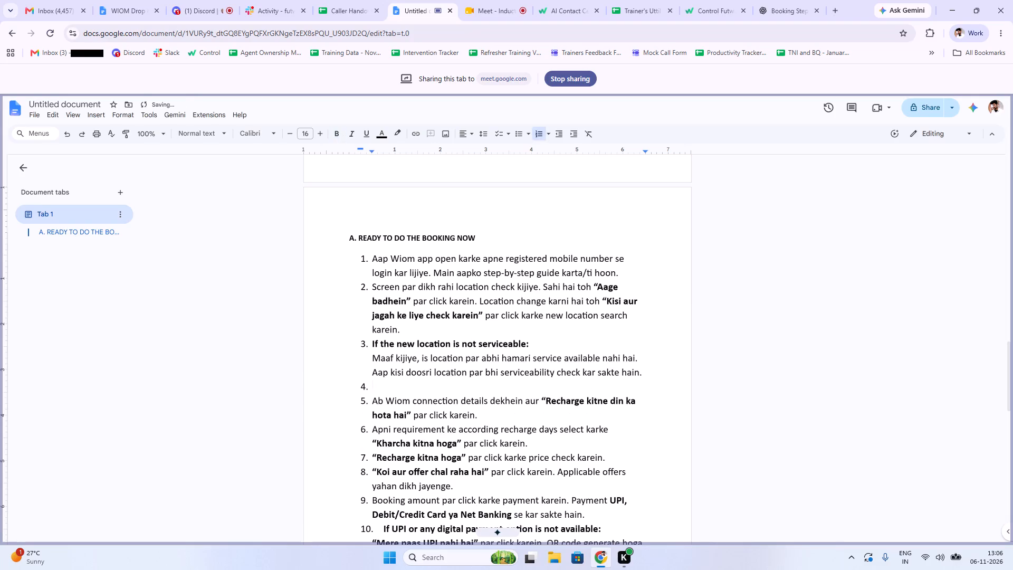
pyautogui.click(418, 389)
pyautogui.press('BackSpace')
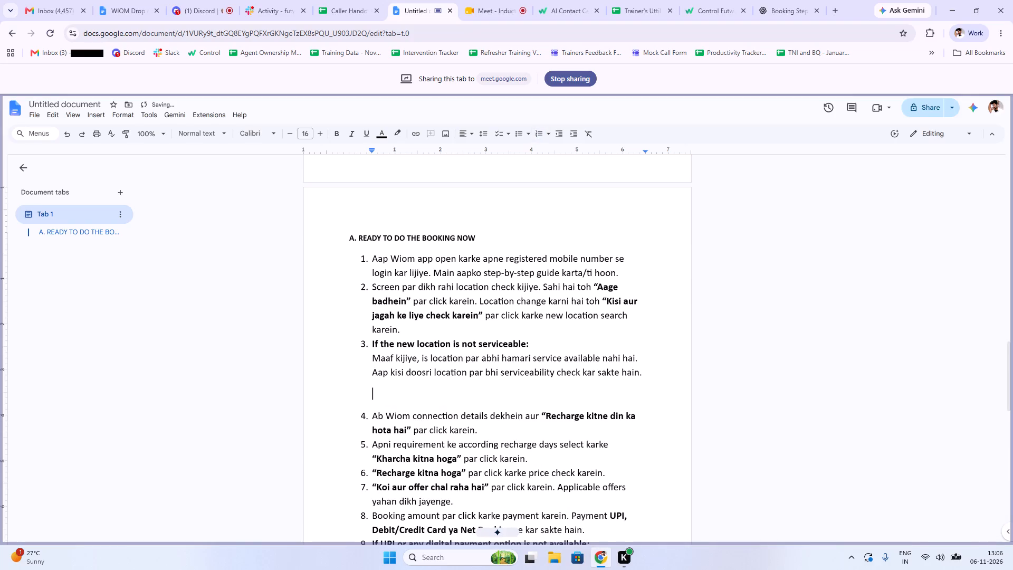
# Place the text cursor at the end of booking item 2, after "new location search karein.".
pyautogui.click(551, 327)
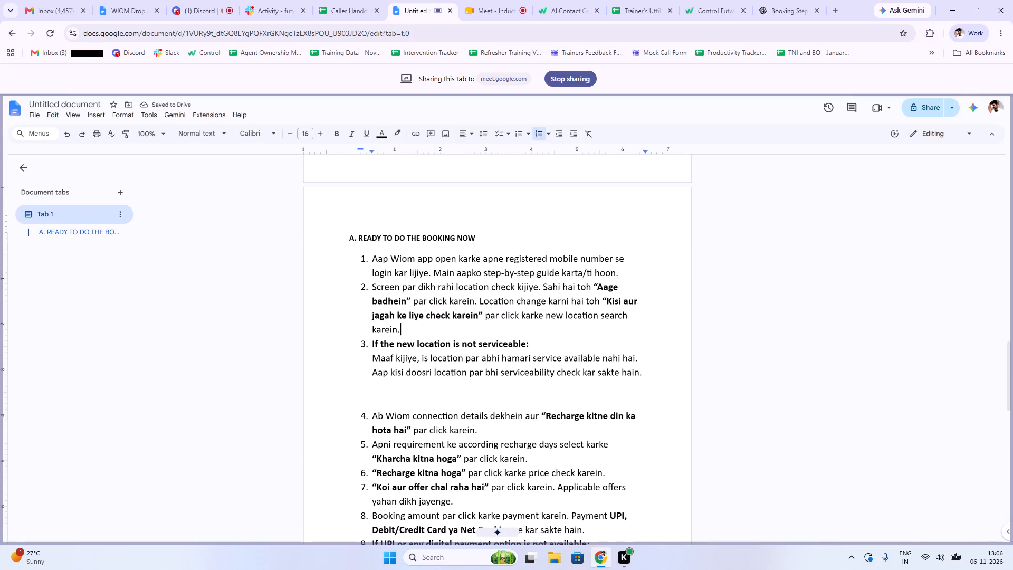
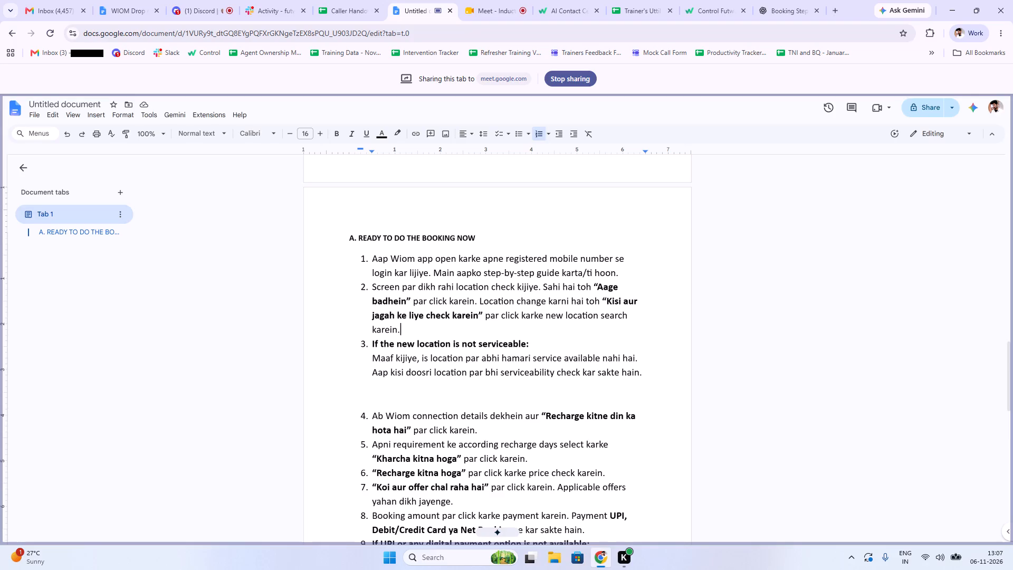
# Delete the "If the new location is not serviceable" item and the blank space after it from the booking list.
pyautogui.moveTo(371, 345); pyautogui.dragTo(578, 392)
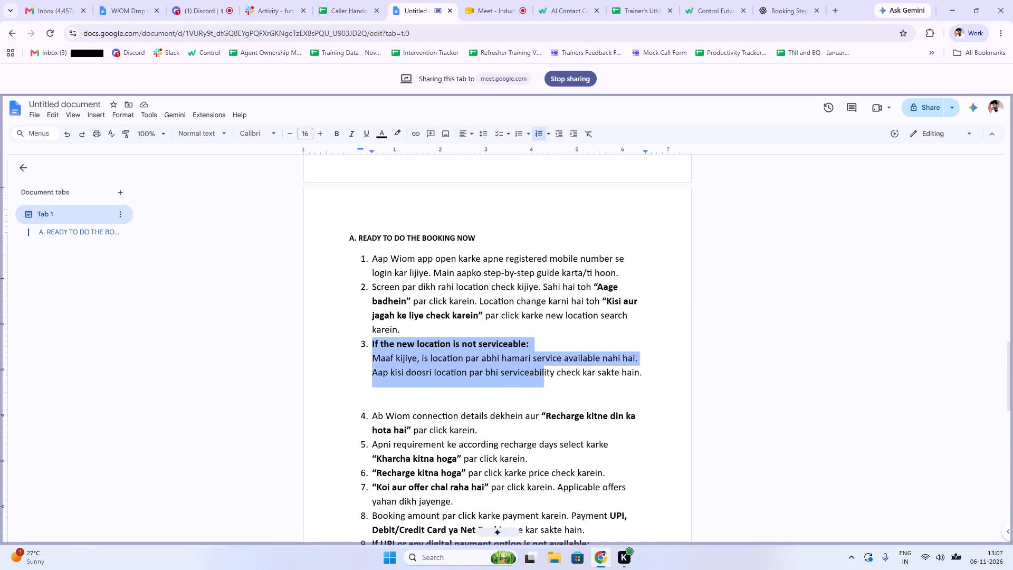
pyautogui.moveTo(578, 392); pyautogui.dragTo(591, 391)
pyautogui.press('BackSpace')
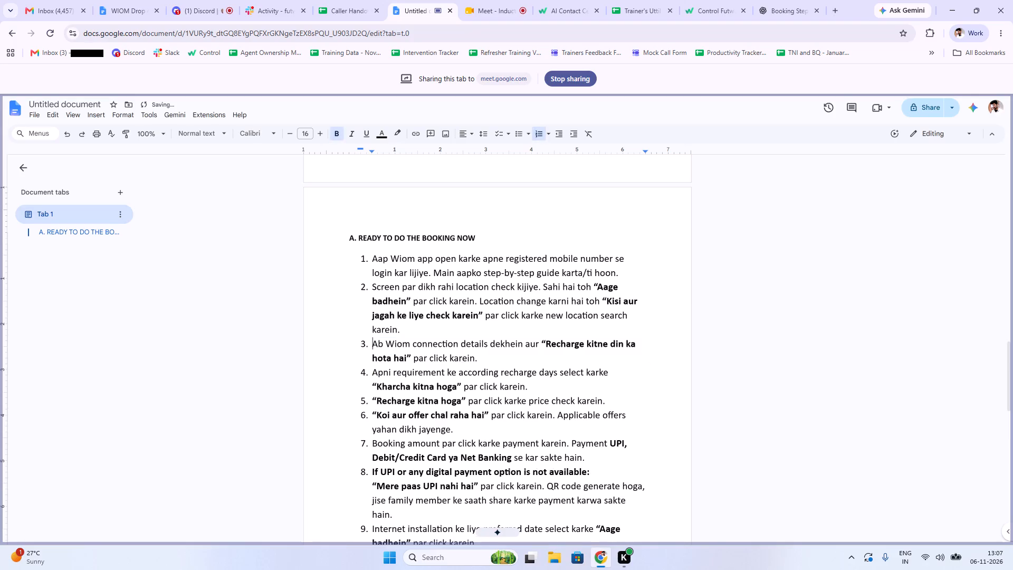
pyautogui.click(420, 327)
# Proofread booking items 3 and 4, from "Ab Wiom connection details dekhein" through the "Kharcha kitna hoga" instruction.
pyautogui.moveTo(396, 347); pyautogui.dragTo(499, 351)
pyautogui.hscroll(1, 489, 353)
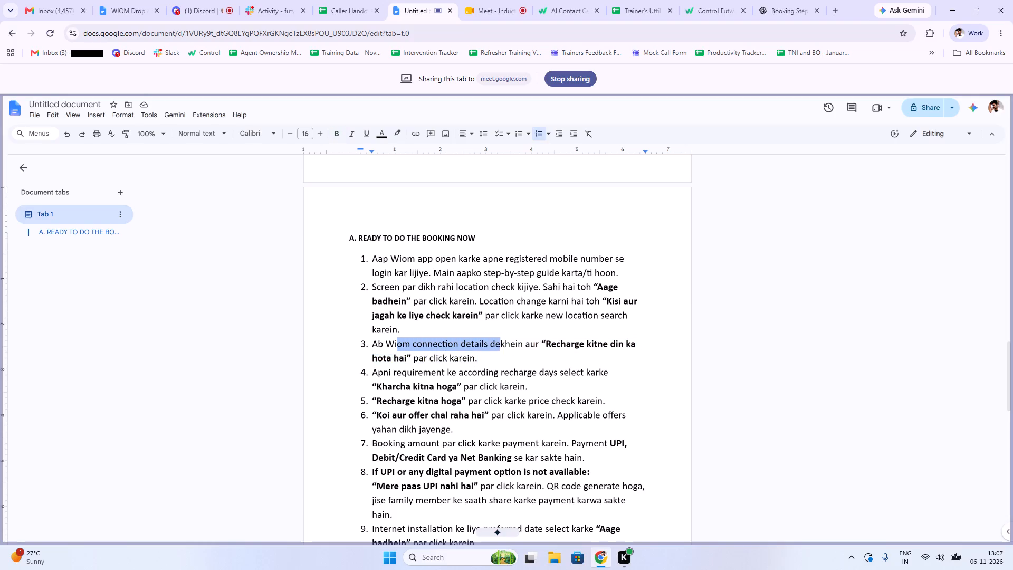
pyautogui.moveTo(499, 351); pyautogui.dragTo(517, 342)
pyautogui.hscroll(1, 499, 351)
pyautogui.click(563, 351)
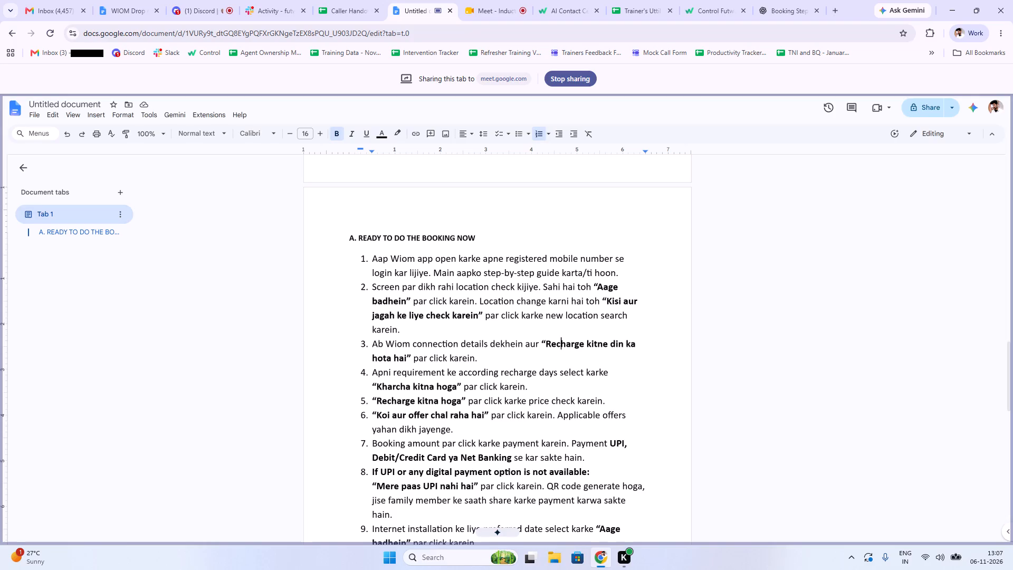
pyautogui.moveTo(475, 357); pyautogui.dragTo(443, 357)
pyautogui.hscroll(-1, 465, 357)
pyautogui.moveTo(443, 357); pyautogui.dragTo(429, 357)
pyautogui.hscroll(-1, 443, 357)
pyautogui.click(473, 357)
pyautogui.moveTo(381, 373); pyautogui.dragTo(398, 373)
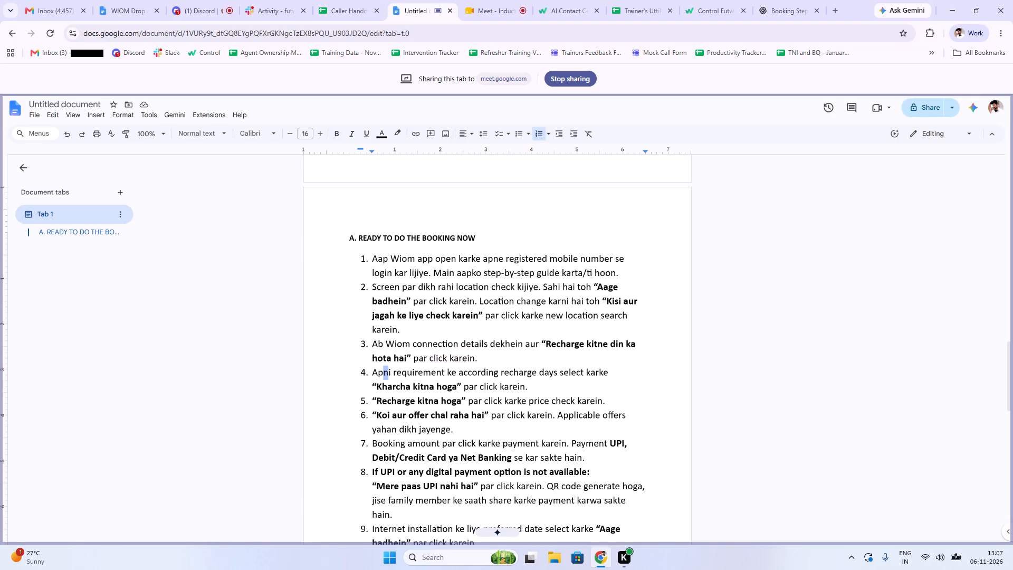
pyautogui.moveTo(398, 373); pyautogui.dragTo(611, 373)
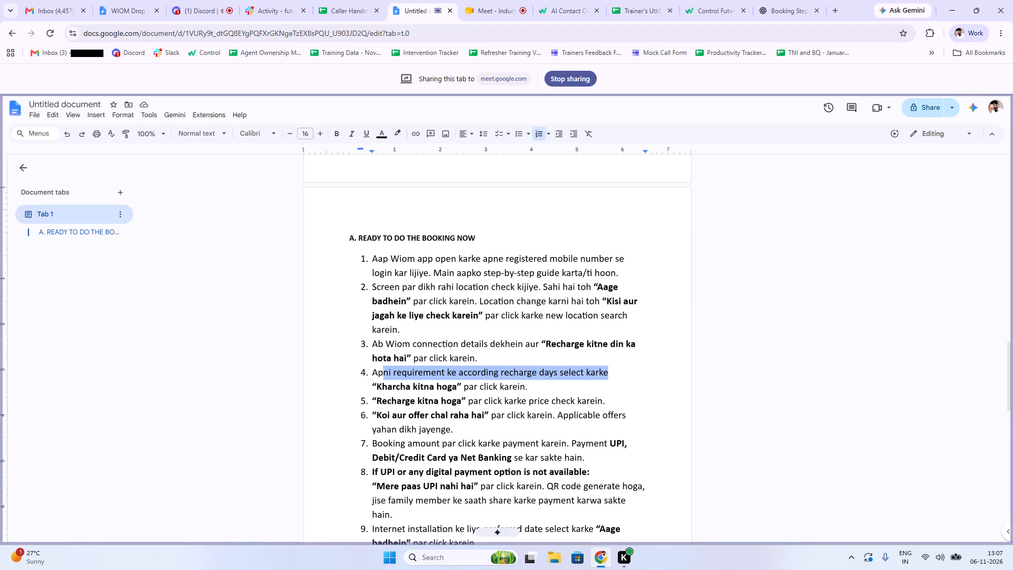
pyautogui.moveTo(611, 373); pyautogui.dragTo(418, 371)
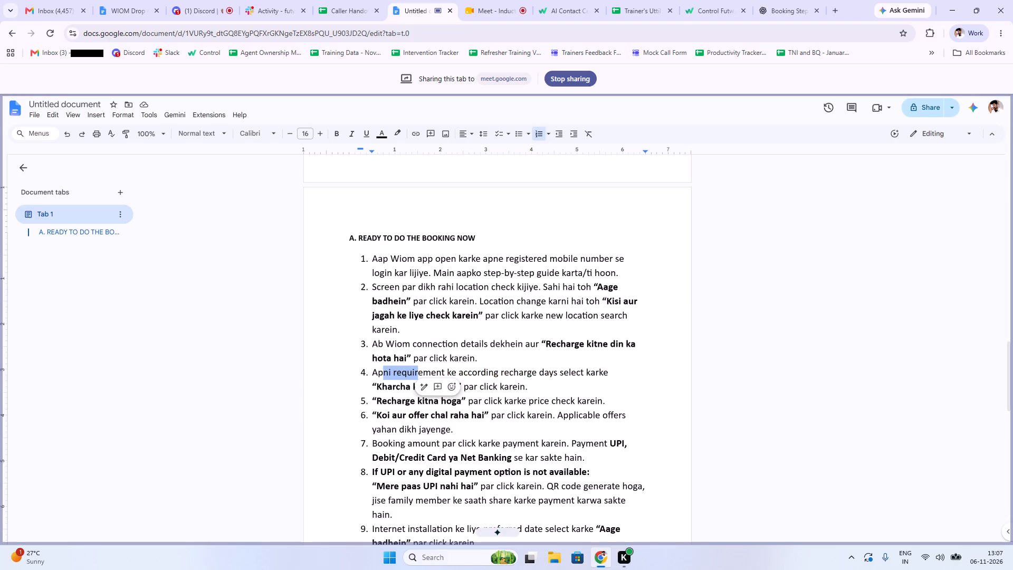
pyautogui.moveTo(396, 386); pyautogui.dragTo(453, 385)
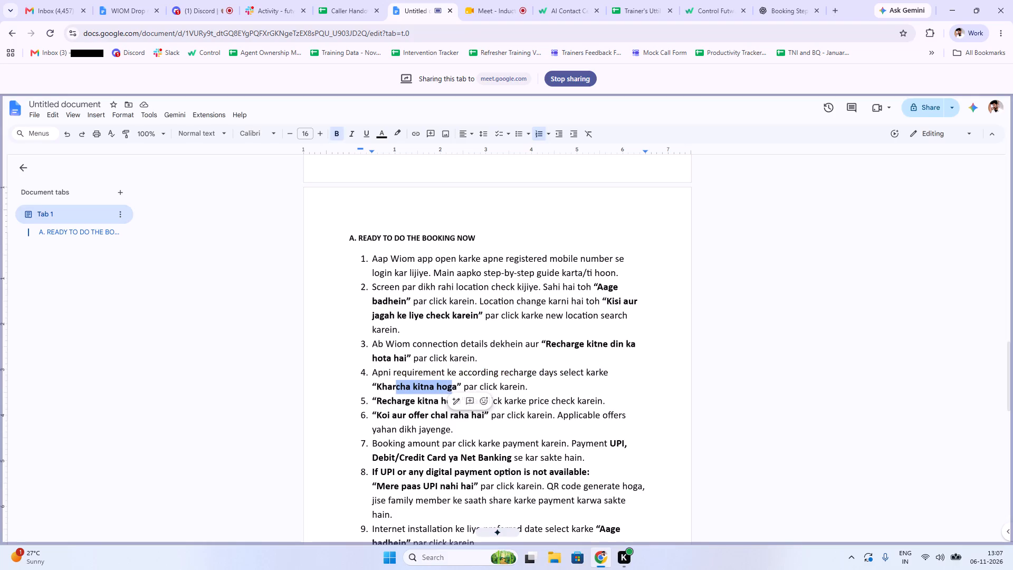
pyautogui.click(533, 387)
# Proofread booking items 5 to 8, focusing on the booking payment instruction and the case where UPI is not available.
pyautogui.scroll(-1, 525, 385)
pyautogui.hscroll(-1, 520, 386)
pyautogui.scroll(-1, 508, 387)
pyautogui.hscroll(-1, 505, 387)
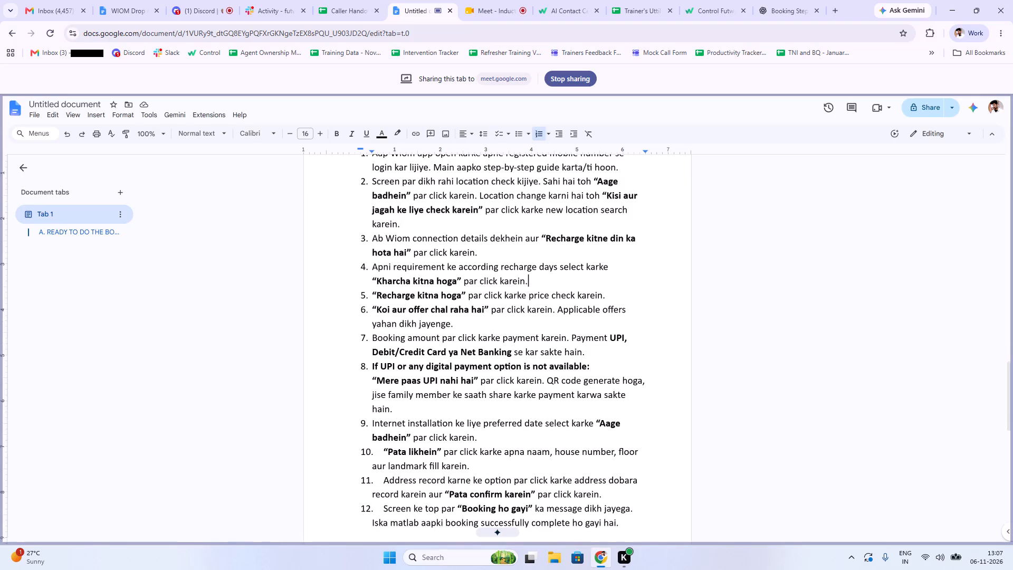
pyautogui.click(484, 317)
pyautogui.moveTo(372, 339); pyautogui.dragTo(396, 338)
pyautogui.moveTo(396, 338); pyautogui.dragTo(528, 338)
pyautogui.click(502, 325)
pyautogui.moveTo(410, 339); pyautogui.dragTo(458, 336)
pyautogui.moveTo(458, 336); pyautogui.dragTo(512, 336)
pyautogui.click(542, 325)
pyautogui.moveTo(405, 339); pyautogui.dragTo(431, 336)
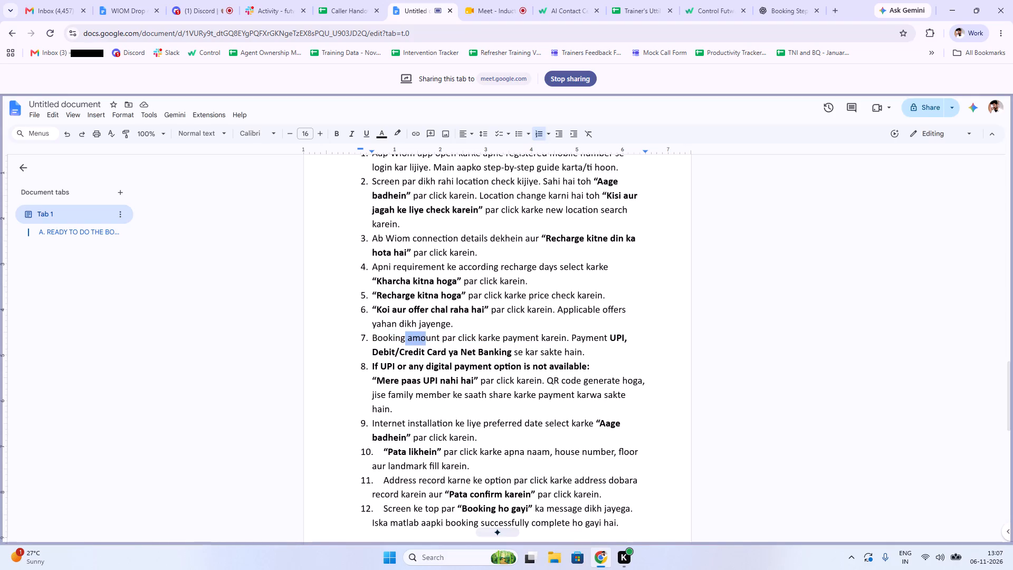
pyautogui.moveTo(431, 336); pyautogui.dragTo(556, 339)
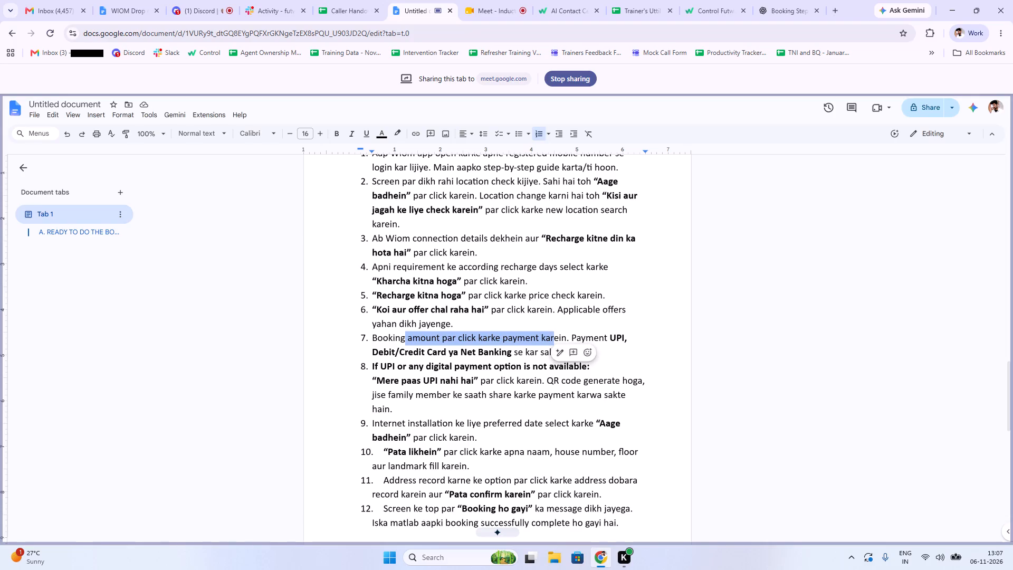
pyautogui.click(584, 327)
pyautogui.moveTo(613, 339); pyautogui.dragTo(630, 337)
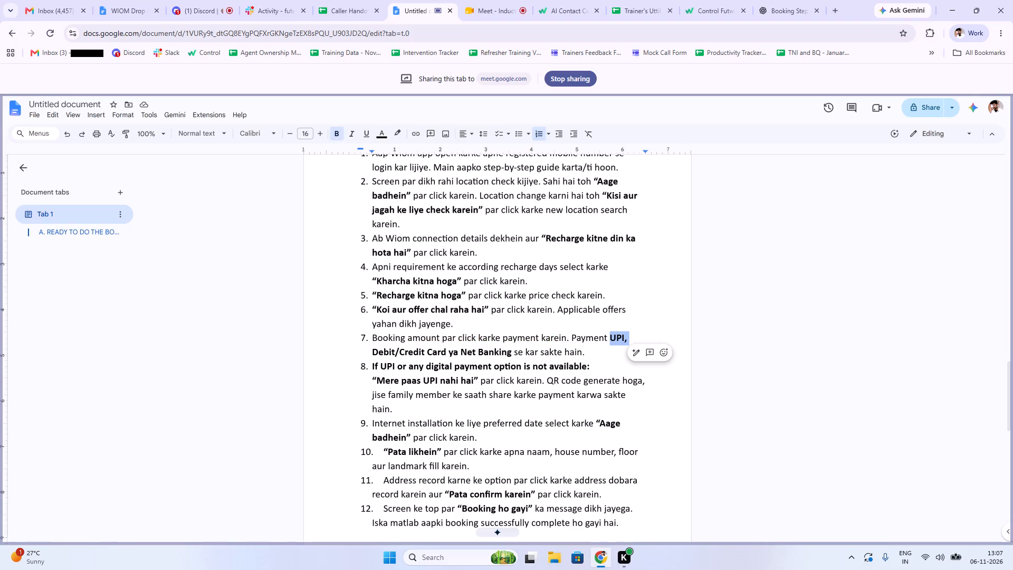
pyautogui.click(392, 354)
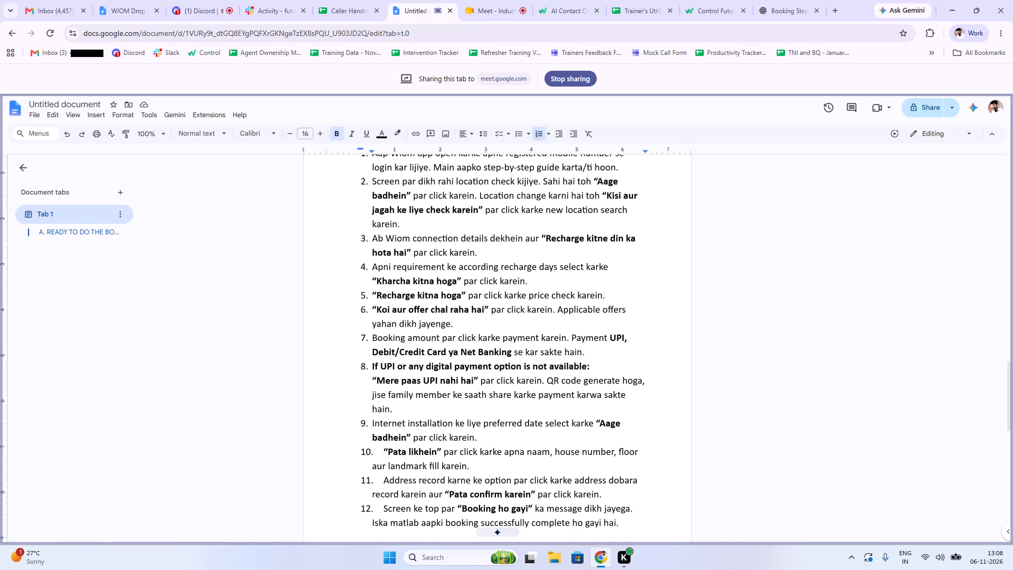
pyautogui.moveTo(590, 355); pyautogui.dragTo(371, 336)
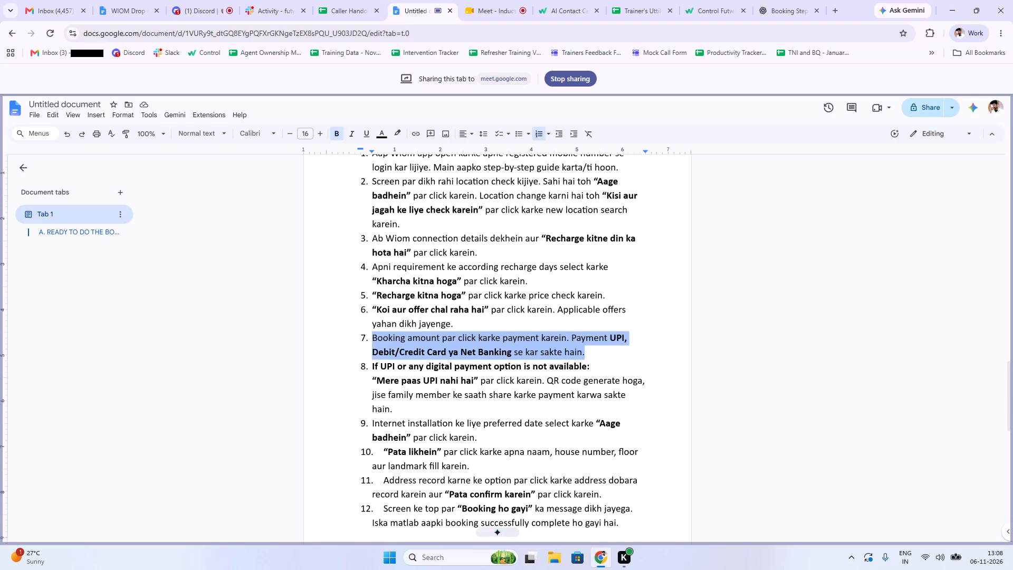
pyautogui.moveTo(371, 336); pyautogui.dragTo(369, 336)
pyautogui.click(487, 328)
pyautogui.moveTo(592, 355); pyautogui.dragTo(401, 316)
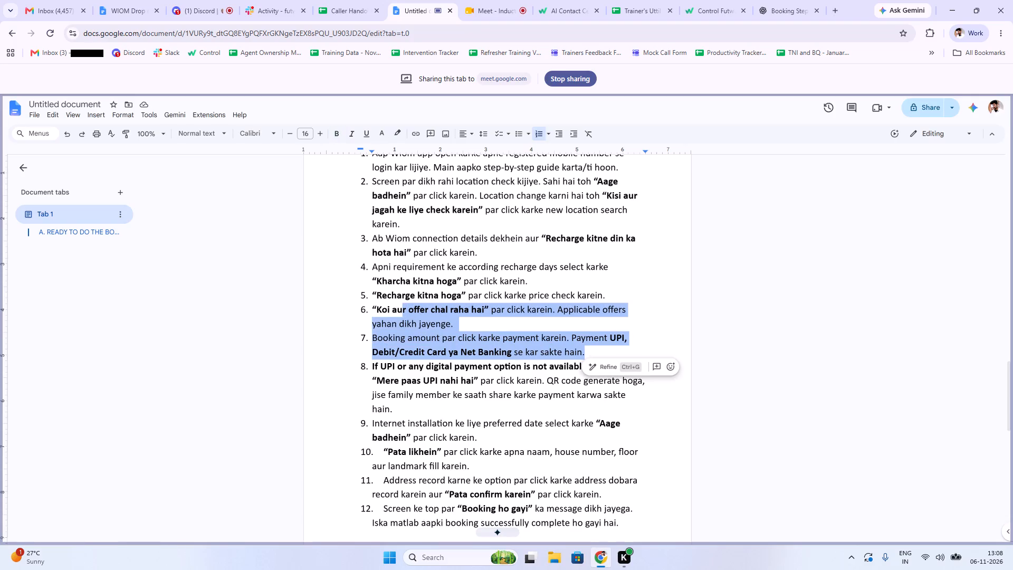
pyautogui.click(520, 372)
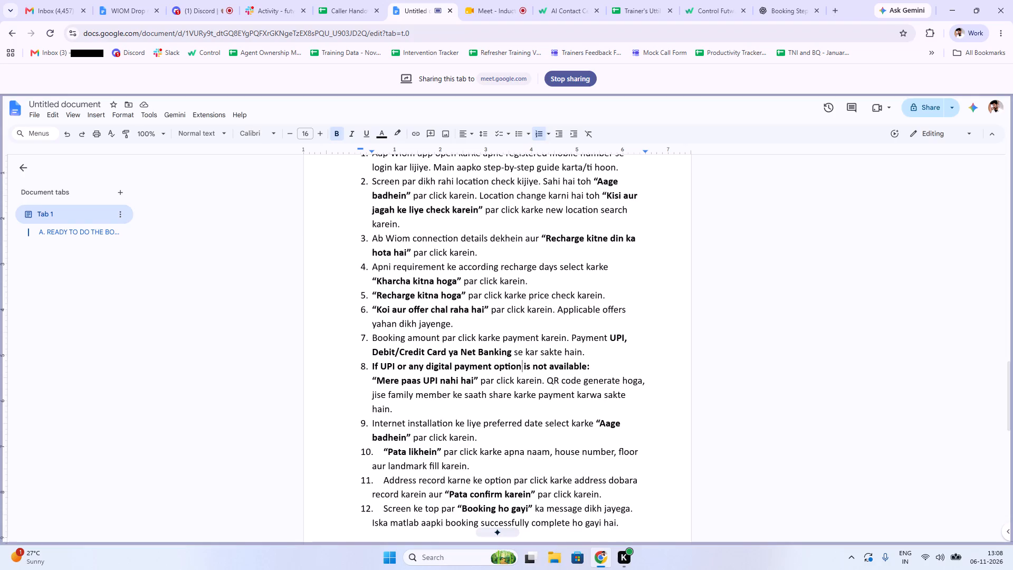
pyautogui.moveTo(403, 411); pyautogui.dragTo(377, 374)
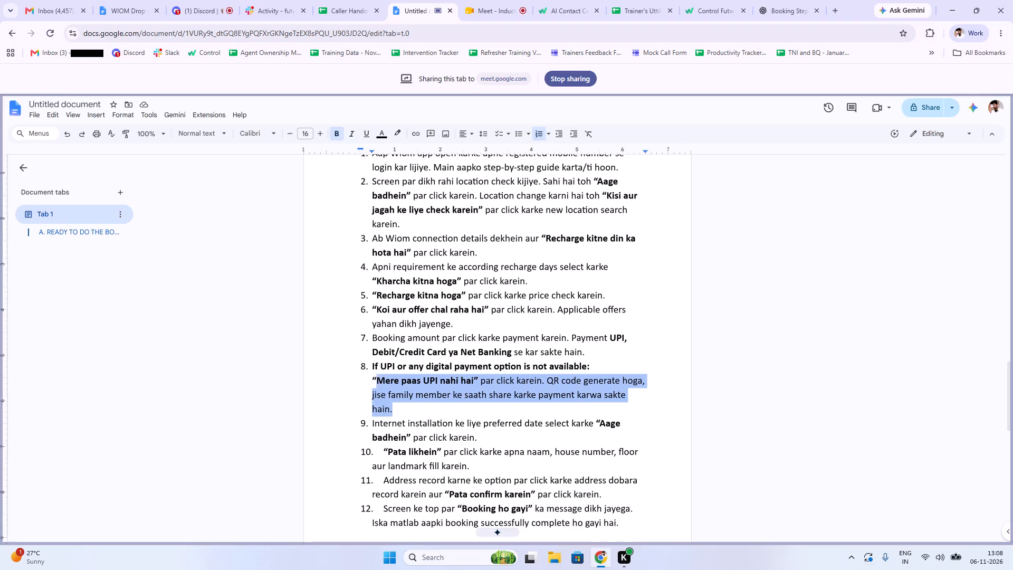
pyautogui.moveTo(377, 374); pyautogui.dragTo(373, 371)
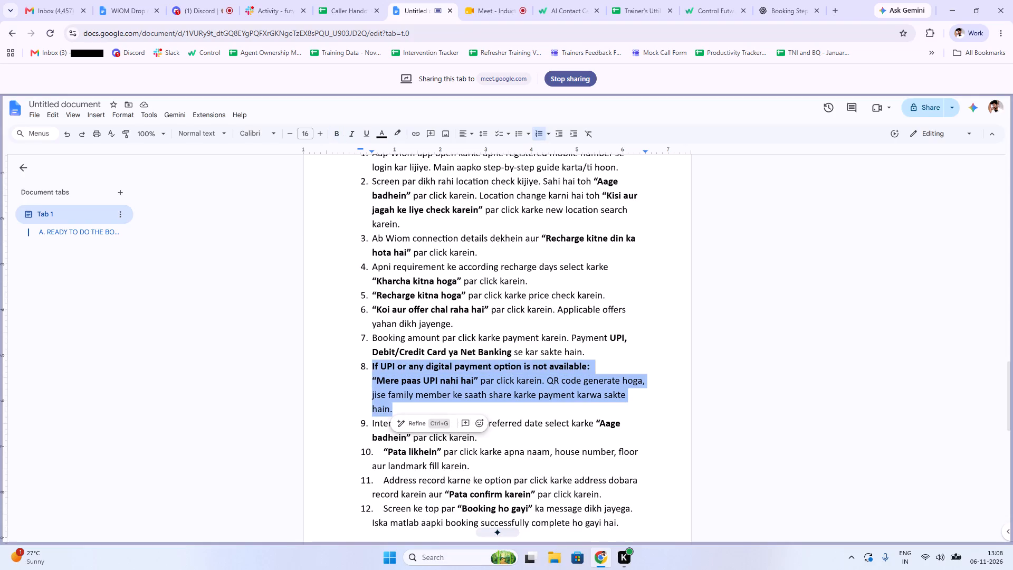
pyautogui.click(572, 417)
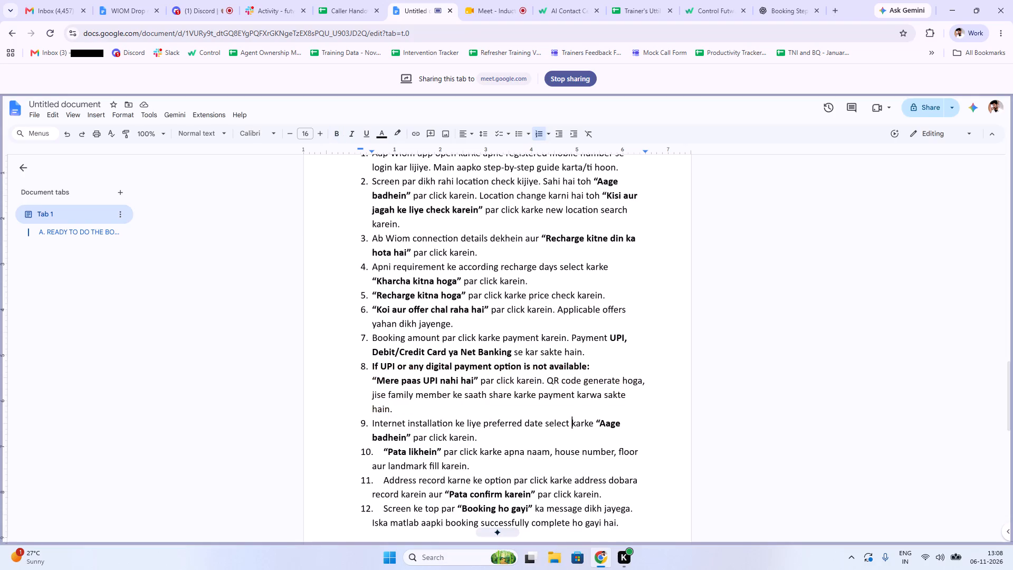
# Replace "installation" with "Setup" in booking item 9, so it starts "Internet Setup ke liye".
pyautogui.scroll(-1, 473, 395)
pyautogui.click(397, 356)
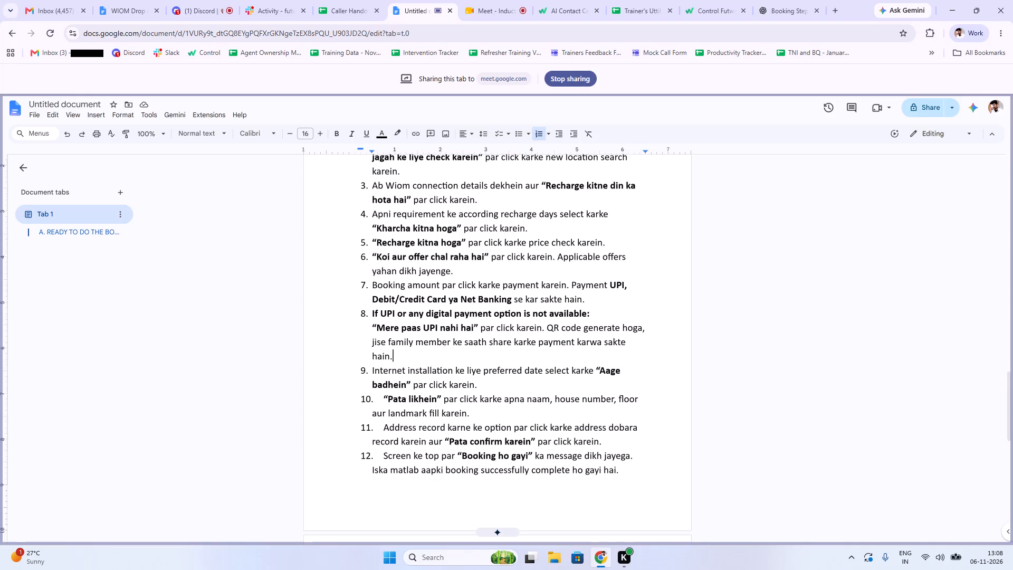
pyautogui.scroll(-1, 395, 352)
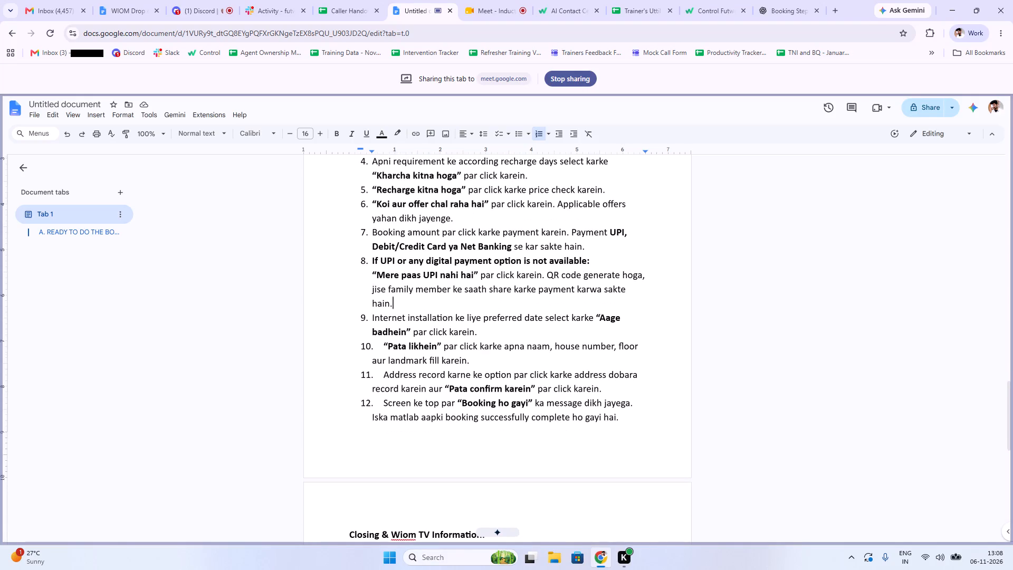
pyautogui.doubleClick(419, 319)
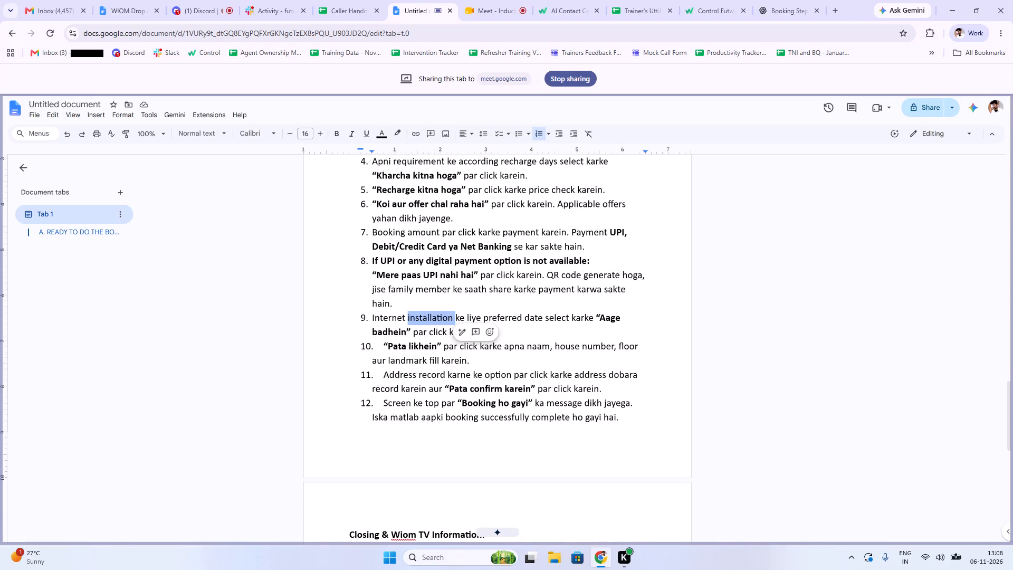
pyautogui.write('Setup')
pyautogui.press('space')
pyautogui.press('Right')
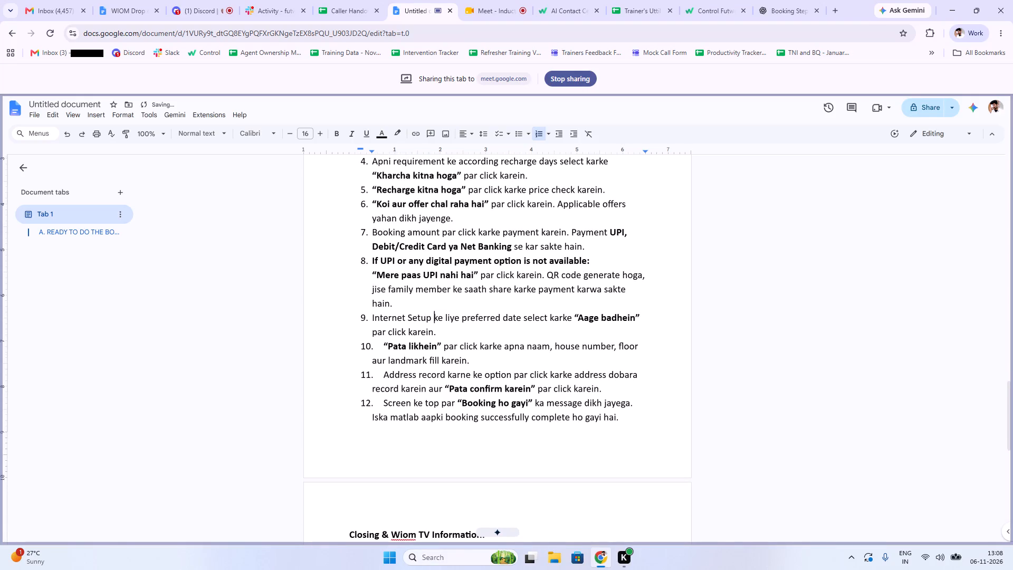
# Read through the rest of booking item 9, from "ke liye preferred date" to its closing "par click karein.".
pyautogui.press('Right')
pyautogui.press('Right')
pyautogui.press('Right')
pyautogui.press('Right')
pyautogui.press('Right')
pyautogui.press('Right')
pyautogui.press('Right')
pyautogui.press('Right')
pyautogui.press('Right')
pyautogui.press('Right')
pyautogui.press('Right')
pyautogui.press('Right')
pyautogui.press('Right')
pyautogui.press('Right')
pyautogui.press('Right')
pyautogui.press('Right')
pyautogui.press('Right')
pyautogui.press('Right')
pyautogui.press('Right')
pyautogui.press('Right')
pyautogui.press('Right')
pyautogui.press('Right')
pyautogui.press('Right')
pyautogui.press('Right')
pyautogui.press('Right')
pyautogui.press('Right')
pyautogui.press('Right')
pyautogui.press('Right')
pyautogui.press('Right')
pyautogui.press('Right')
pyautogui.press('Right')
pyautogui.press('Right')
pyautogui.press('Right')
pyautogui.press('Right')
pyautogui.press('Right')
pyautogui.press('Right')
pyautogui.press('Right')
pyautogui.press('Right')
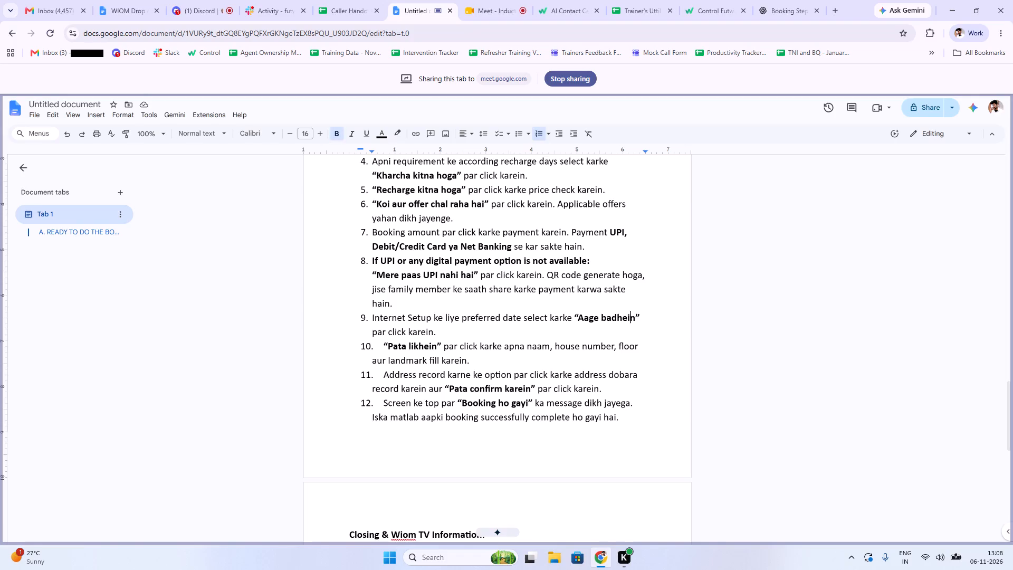
pyautogui.click(535, 333)
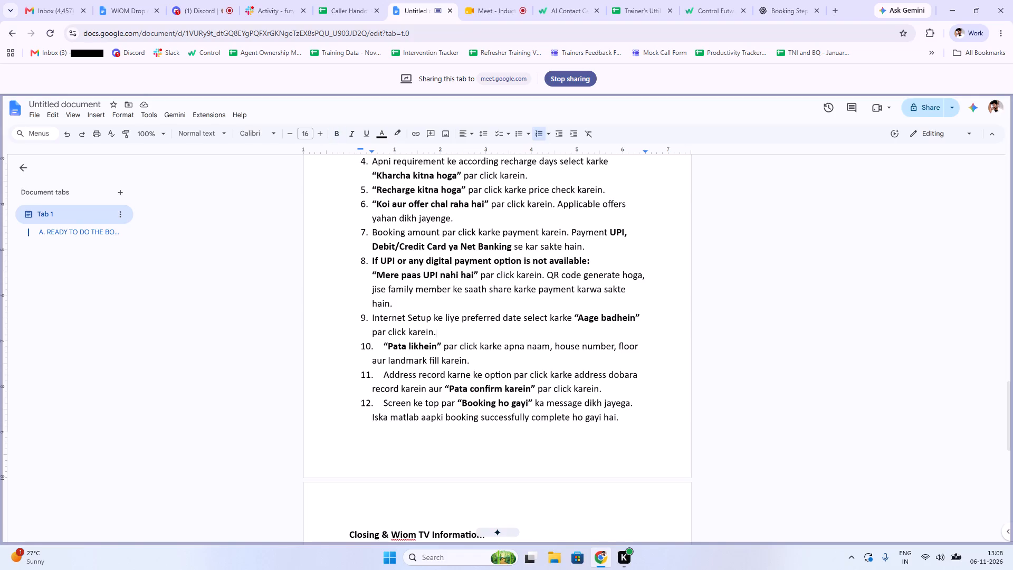
pyautogui.click(468, 332)
# Proofread booking items 10 and 11, from the “Pata likhein” address details through the “Pata confirm karein” instruction.
pyautogui.moveTo(403, 348); pyautogui.dragTo(441, 349)
pyautogui.moveTo(558, 347); pyautogui.dragTo(581, 347)
pyautogui.moveTo(581, 347); pyautogui.dragTo(515, 358)
pyautogui.click(515, 358)
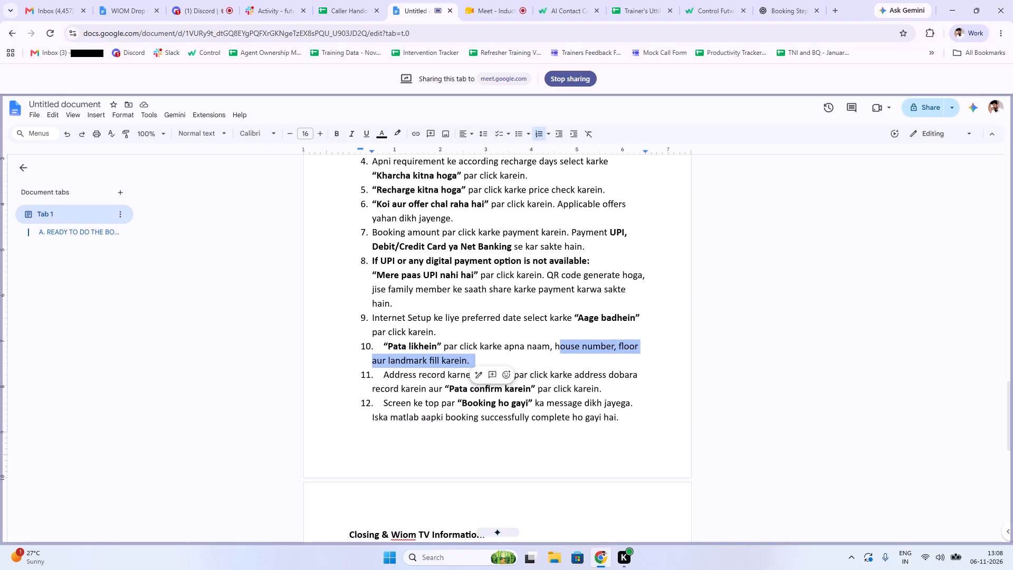
pyautogui.scroll(-1, 515, 358)
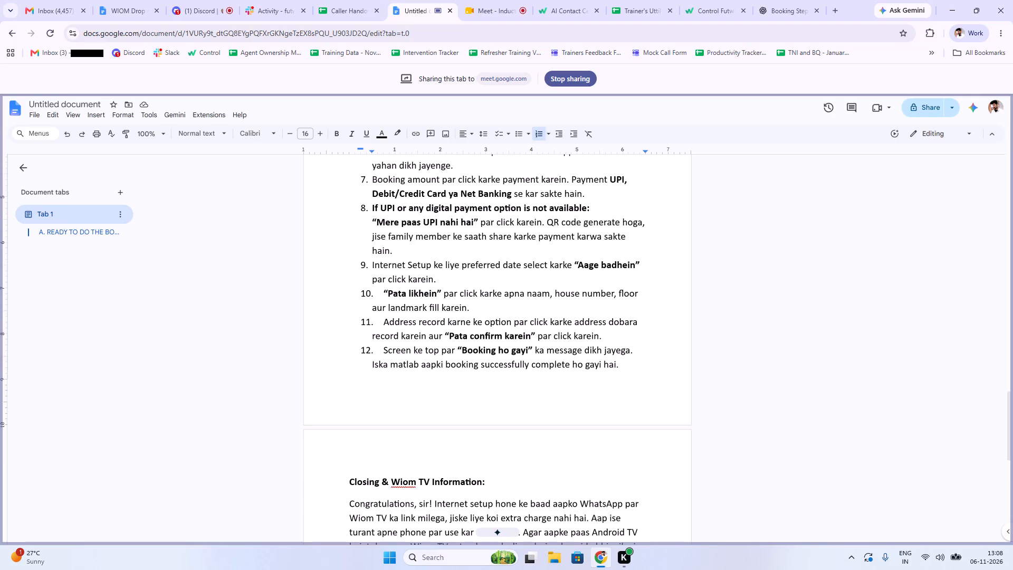
pyautogui.click(482, 305)
pyautogui.moveTo(423, 324); pyautogui.dragTo(536, 319)
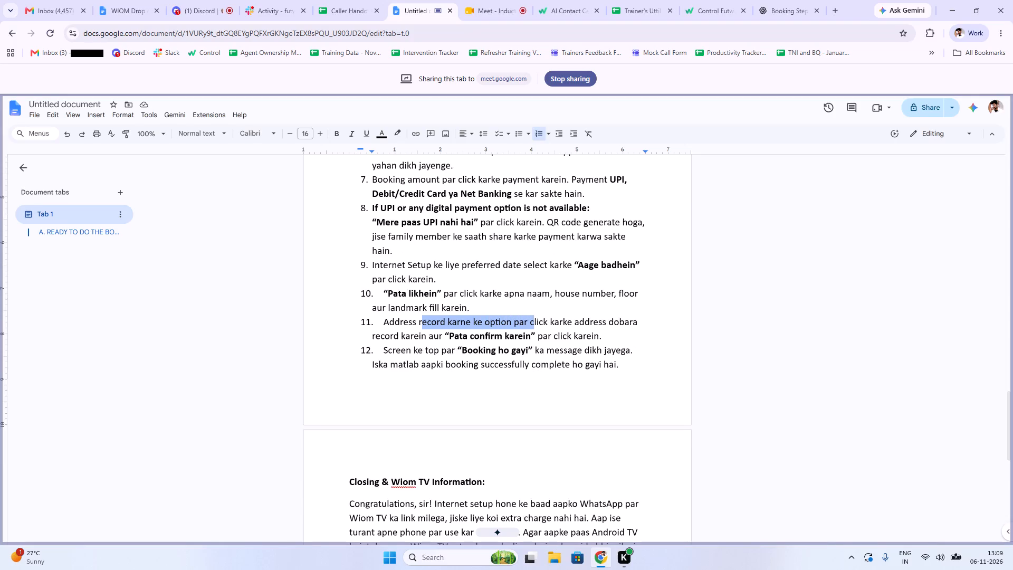
pyautogui.moveTo(536, 319); pyautogui.dragTo(546, 325)
pyautogui.moveTo(546, 325); pyautogui.dragTo(603, 332)
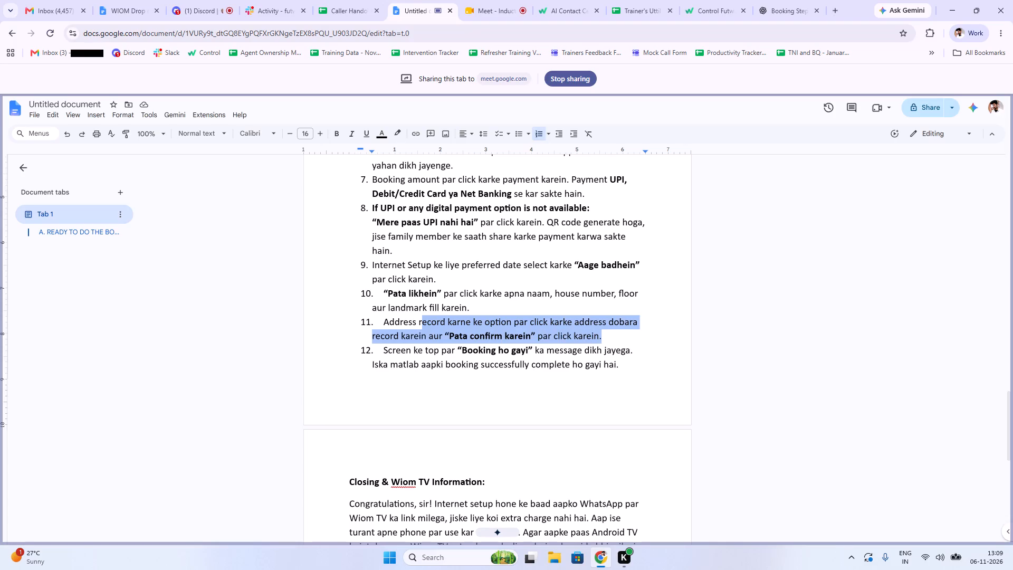
# Proofread the end of the booking list, then the “Closing & Wiom TV Information” paragraph, focusing on the WhatsApp link, extra charge and phone use.
pyautogui.moveTo(603, 332); pyautogui.dragTo(602, 332)
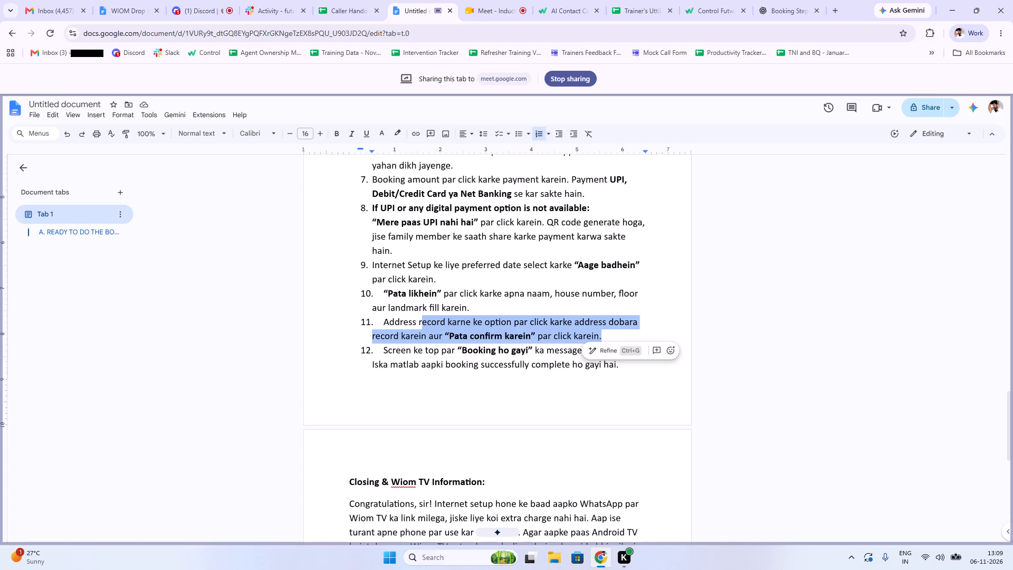
pyautogui.click(616, 329)
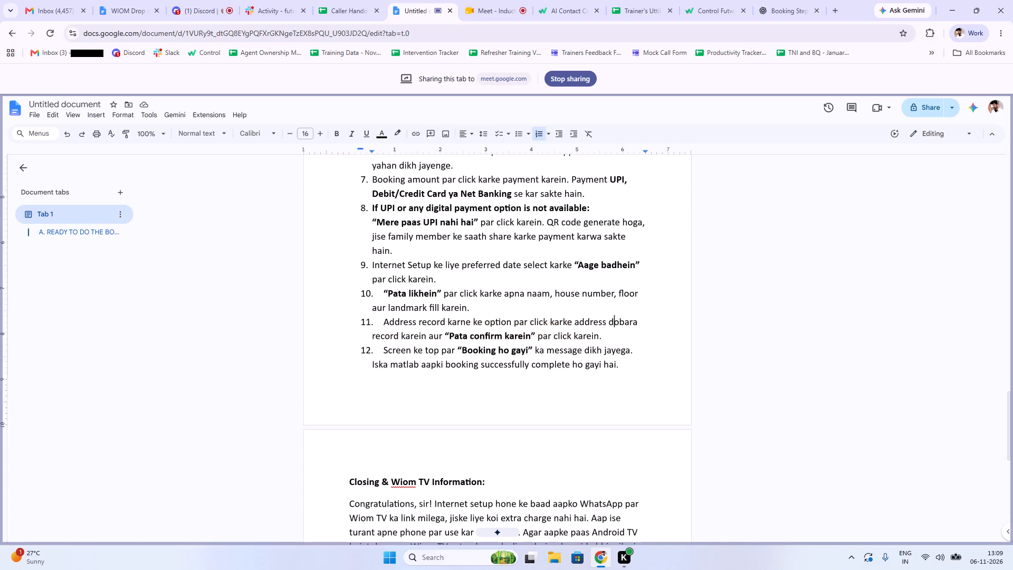
pyautogui.click(453, 397)
pyautogui.scroll(-2, 525, 351)
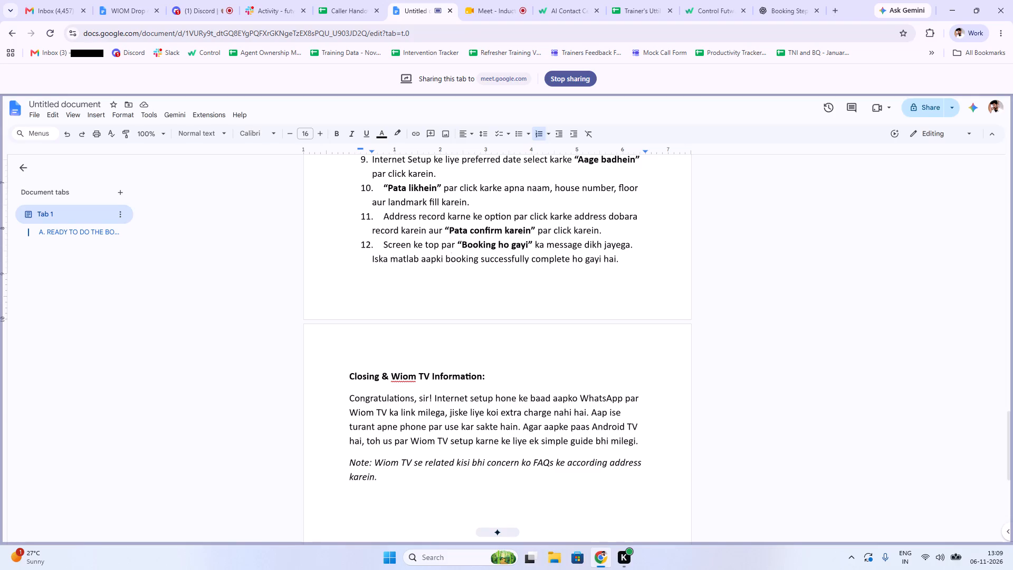
pyautogui.moveTo(519, 396); pyautogui.dragTo(639, 398)
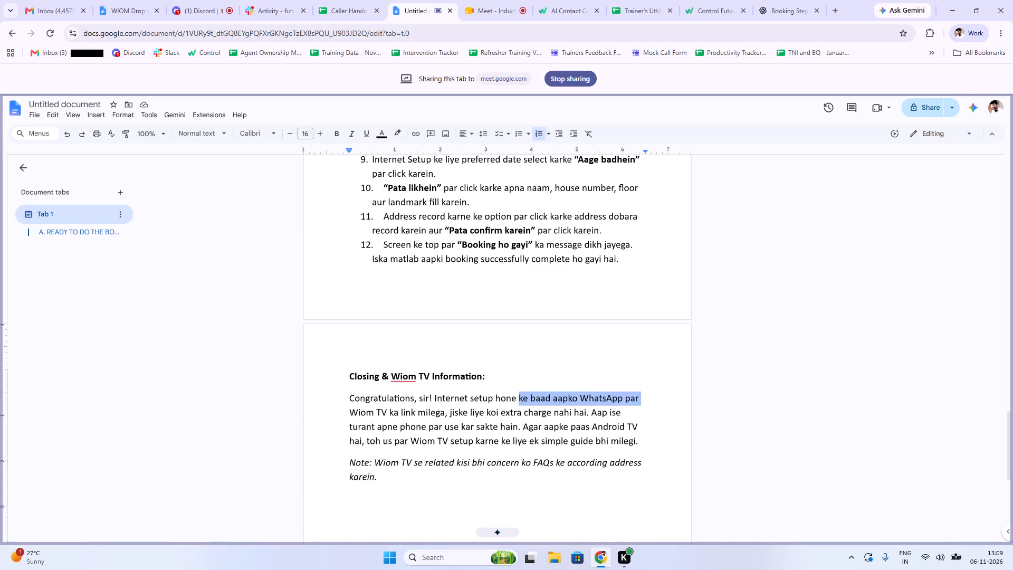
pyautogui.moveTo(639, 398); pyautogui.dragTo(447, 412)
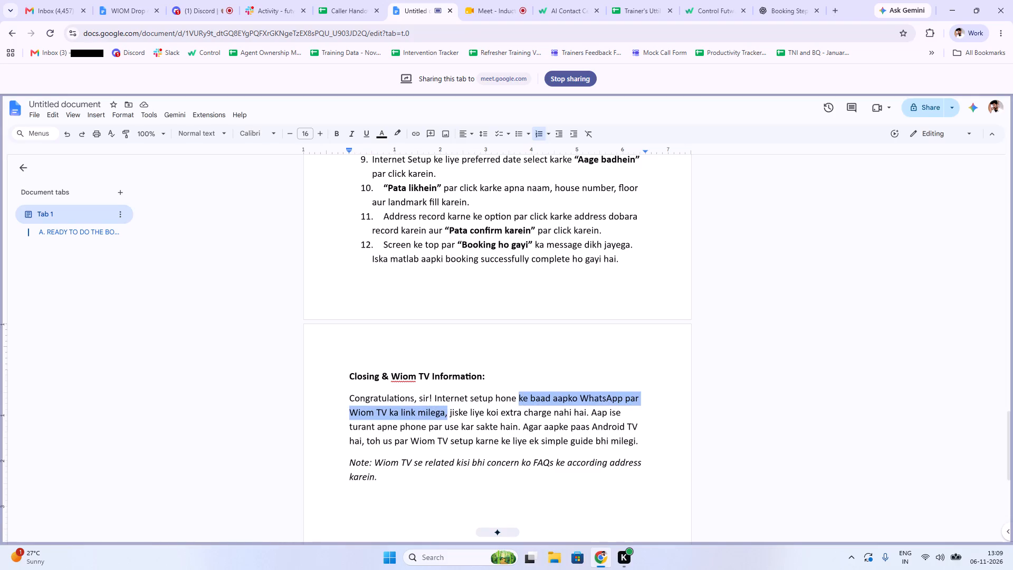
pyautogui.moveTo(447, 412); pyautogui.dragTo(588, 412)
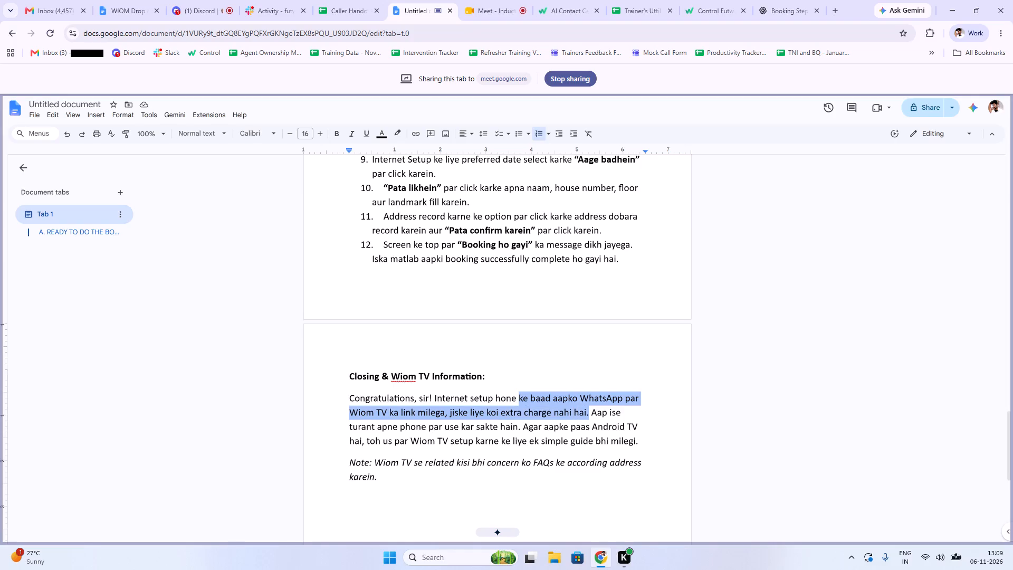
pyautogui.moveTo(588, 412); pyautogui.dragTo(449, 432)
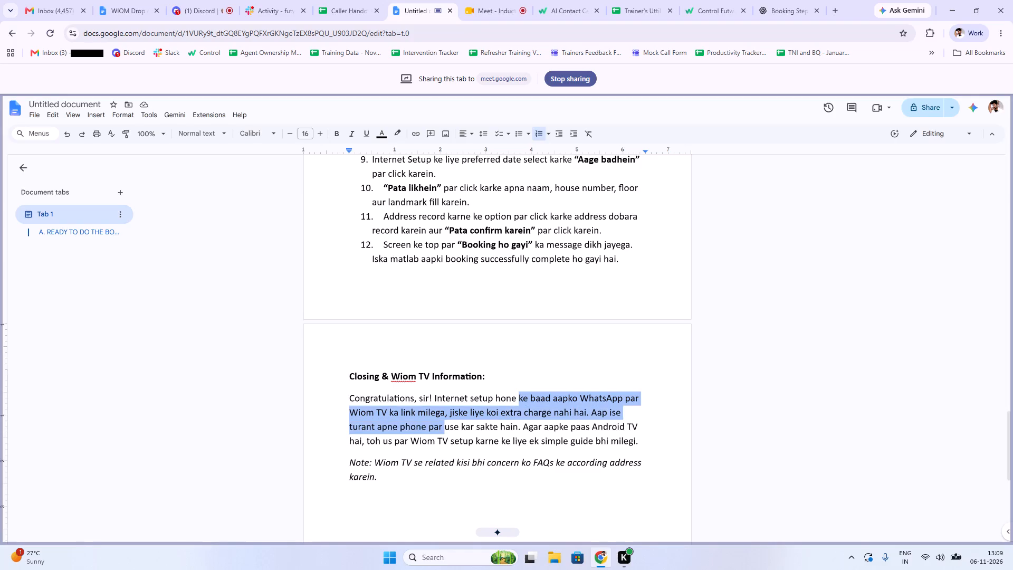
pyautogui.moveTo(449, 432); pyautogui.dragTo(517, 430)
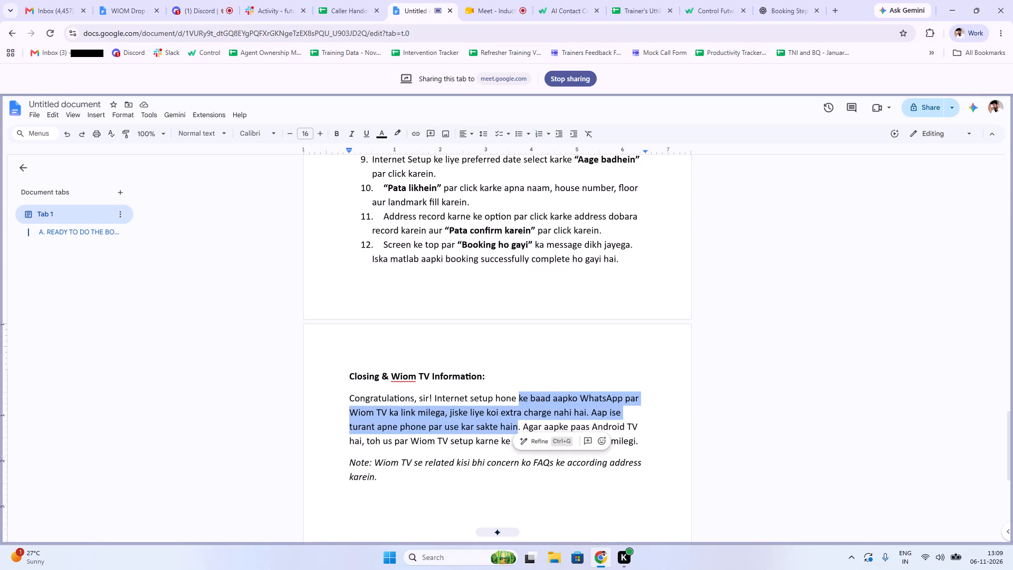
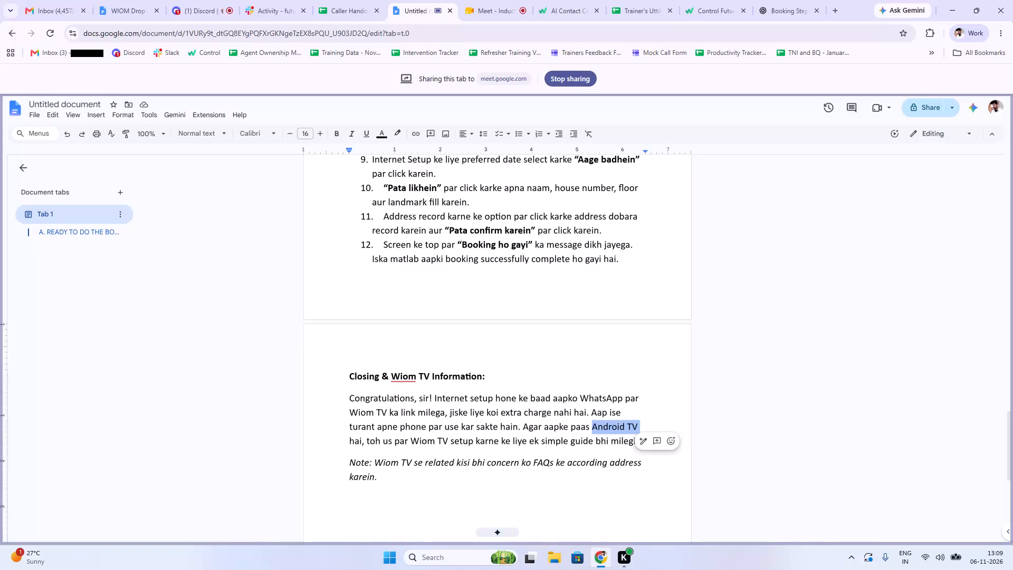
# Proofread the end of the Closing & Wiom TV Information section, from the Android TV setup guide sentence through the closing FAQs note.
pyautogui.moveTo(457, 442); pyautogui.dragTo(551, 446)
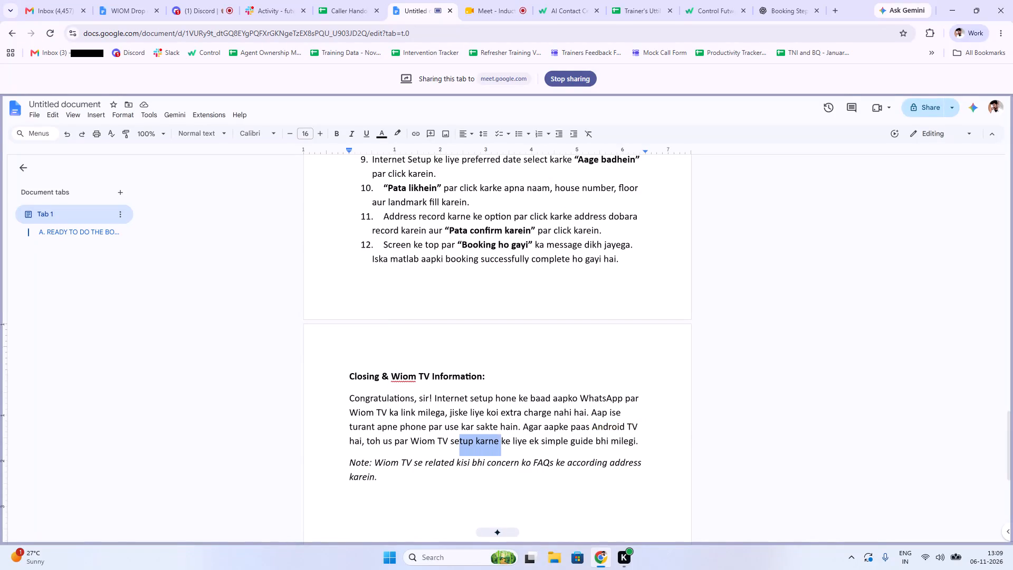
pyautogui.moveTo(551, 446); pyautogui.dragTo(639, 444)
pyautogui.click(655, 433)
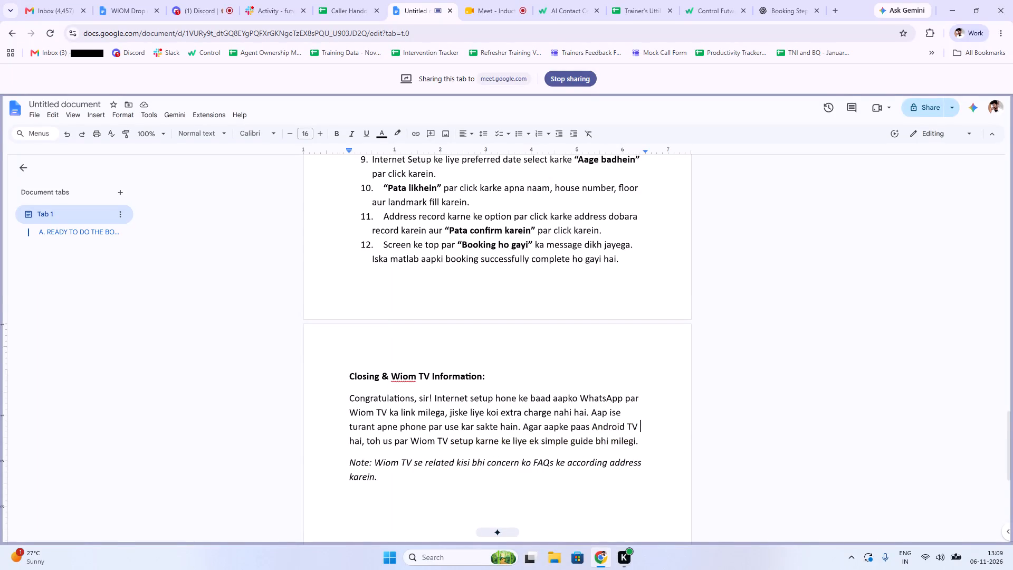
pyautogui.scroll(-2, 644, 433)
pyautogui.scroll(-1, 579, 365)
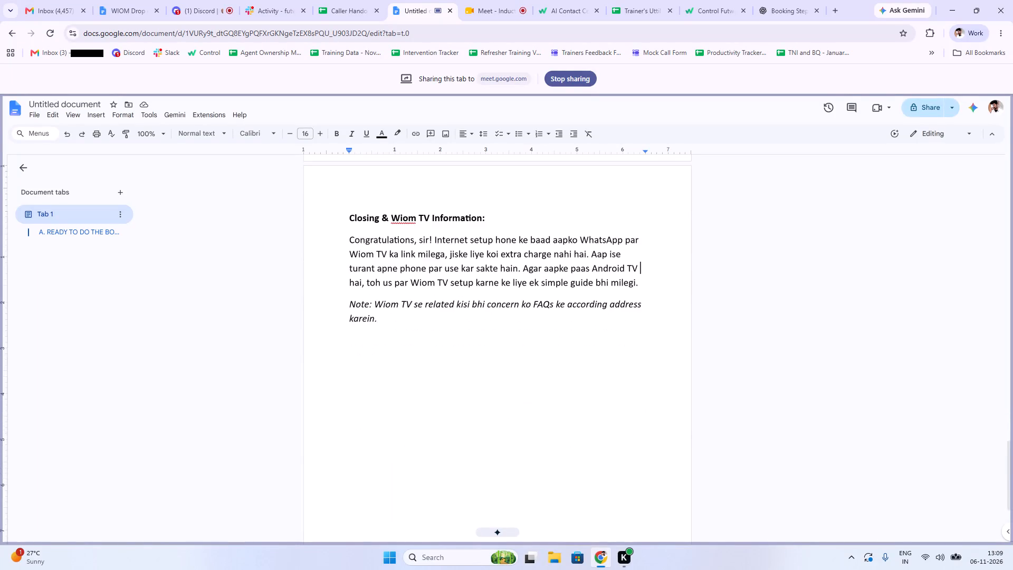
pyautogui.scroll(-2, 525, 368)
pyautogui.click(648, 180)
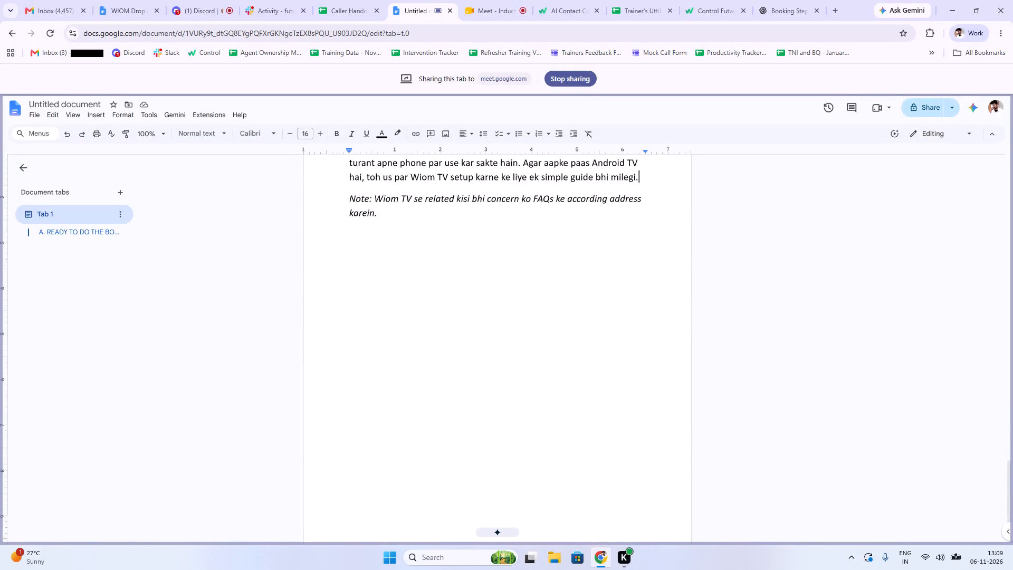
pyautogui.scroll(1, 567, 216)
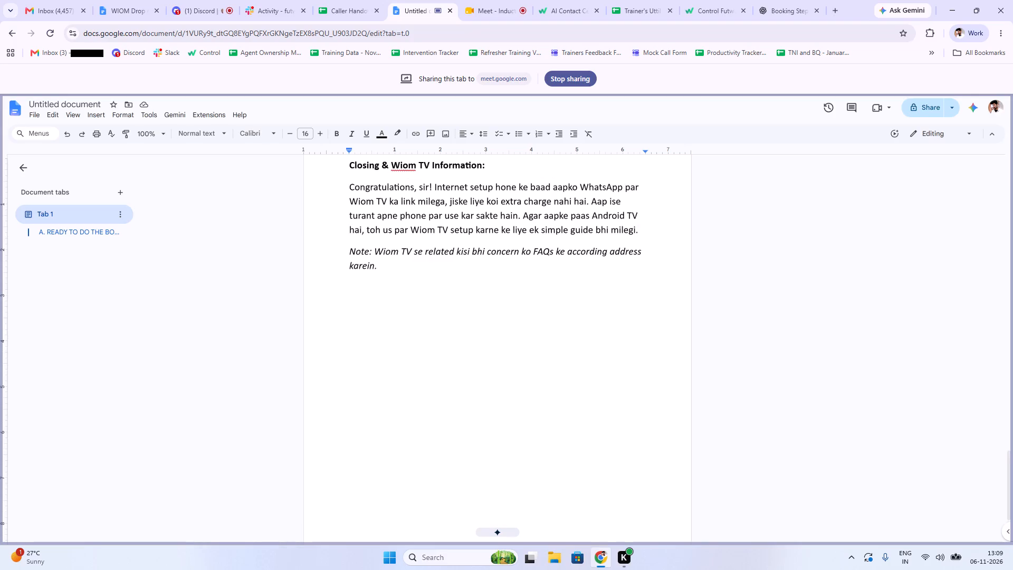
# Leave the FAQs in the script preview and advance from the Payment Page stage through Payment Done On Call and Booking Completed On Call.
pyautogui.scroll(-2, 538, 242)
pyautogui.scroll(2, 520, 293)
pyautogui.click(580, 0)
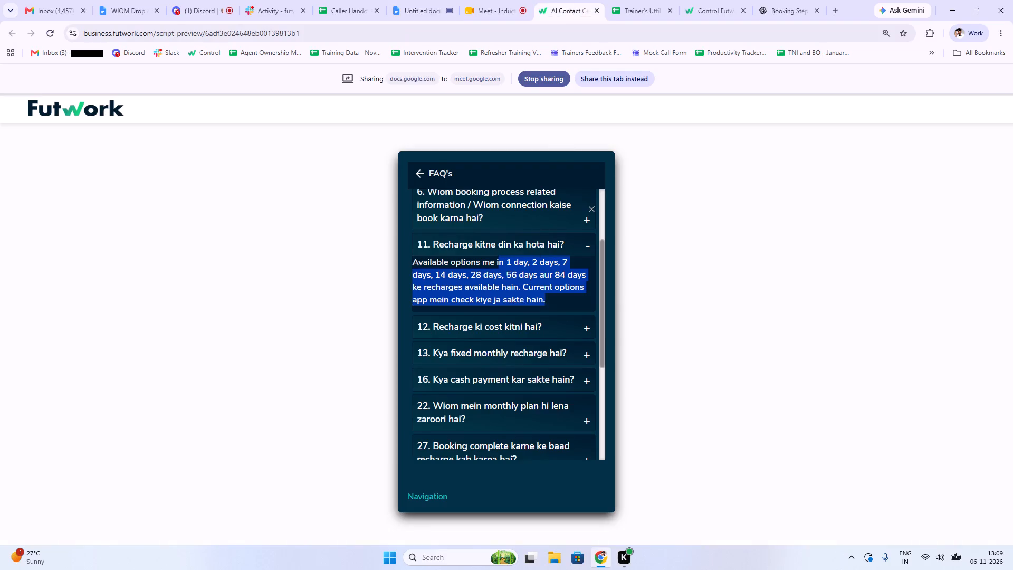
pyautogui.click(422, 169)
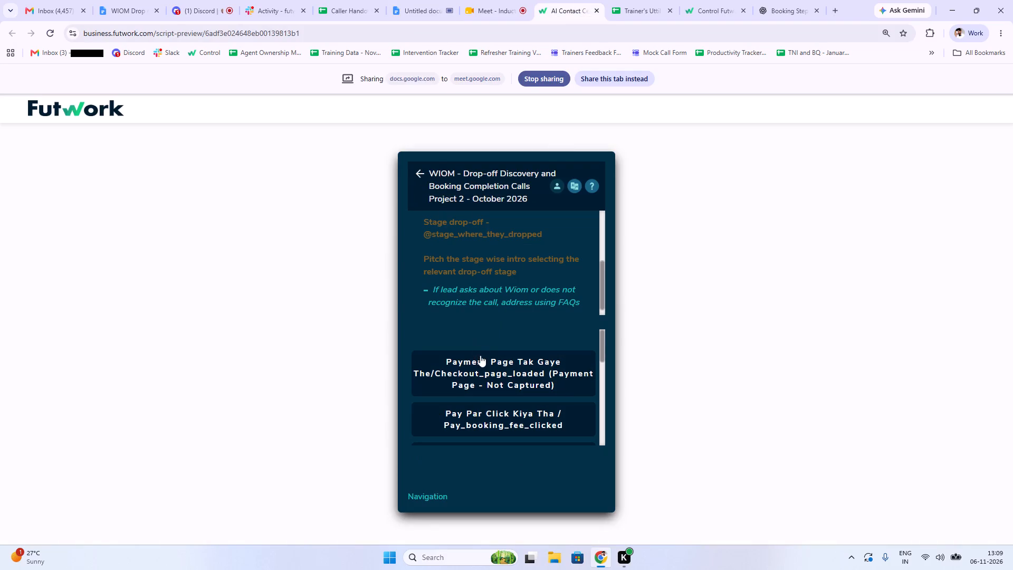
pyautogui.click(481, 359)
pyautogui.click(481, 359)
pyautogui.doubleClick(481, 359)
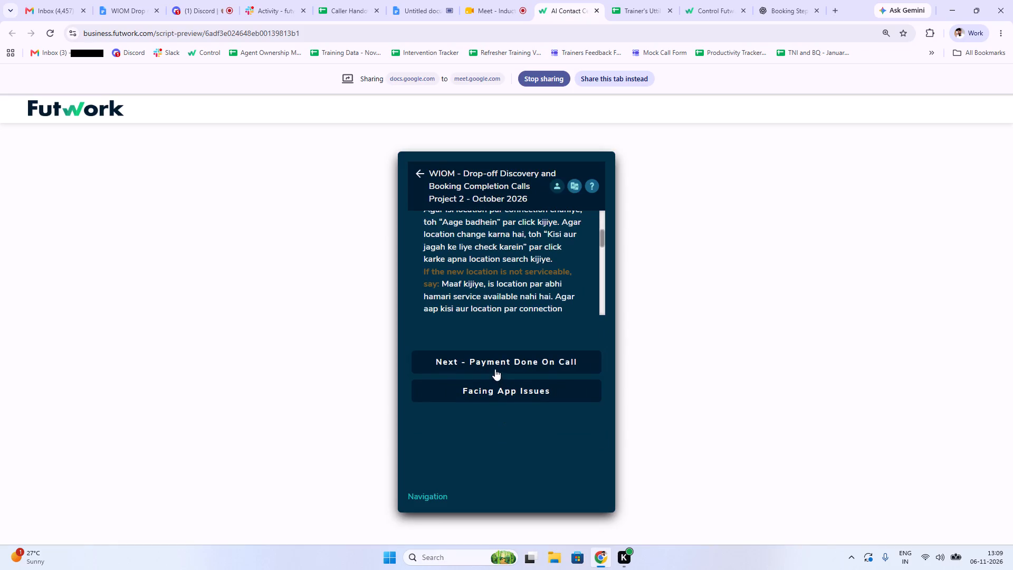
pyautogui.click(495, 369)
pyautogui.scroll(3, 488, 317)
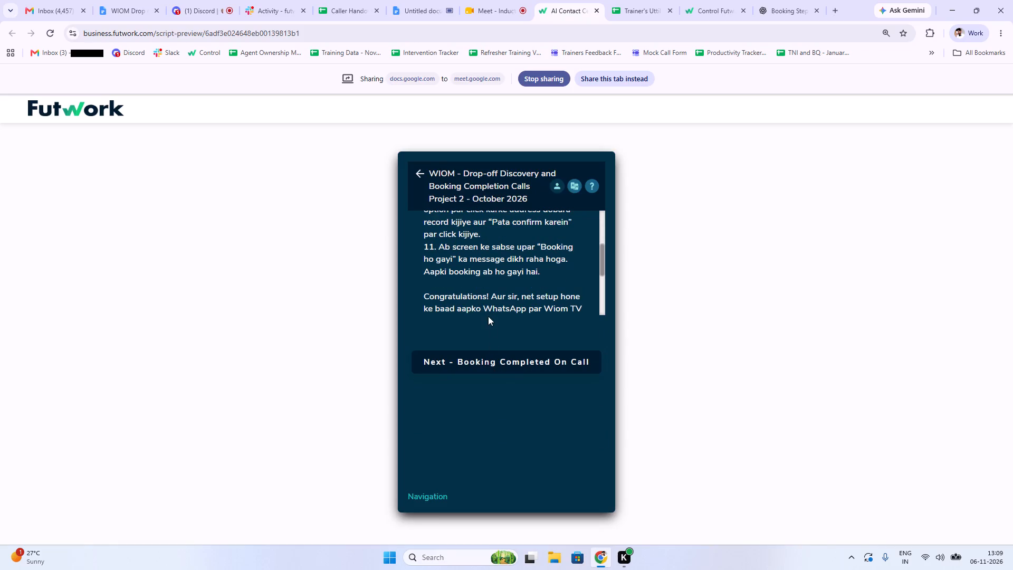
pyautogui.click(495, 359)
pyautogui.scroll(5, 475, 271)
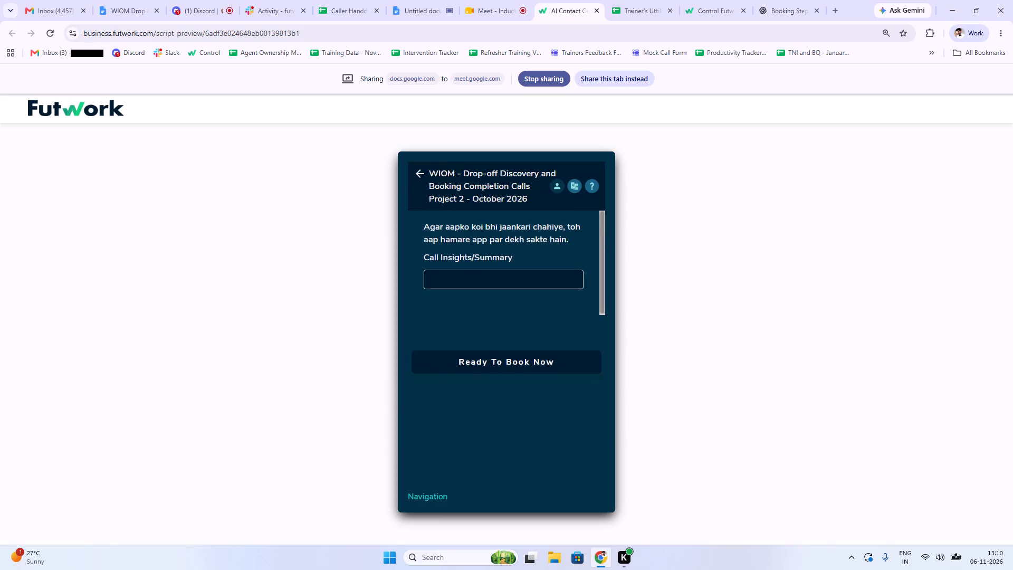
# Copy “Agar aapko koi bhi jaankari chahiye, toh aap hamare app par dekh sakte hain.” to below the untitled document's Wiom TV note.
pyautogui.tripleClick(448, 230)
pyautogui.hotkey('ctrl', 'c')
pyautogui.hotkey('ctrl', 'c')
pyautogui.hotkey('ctrl', 'c')
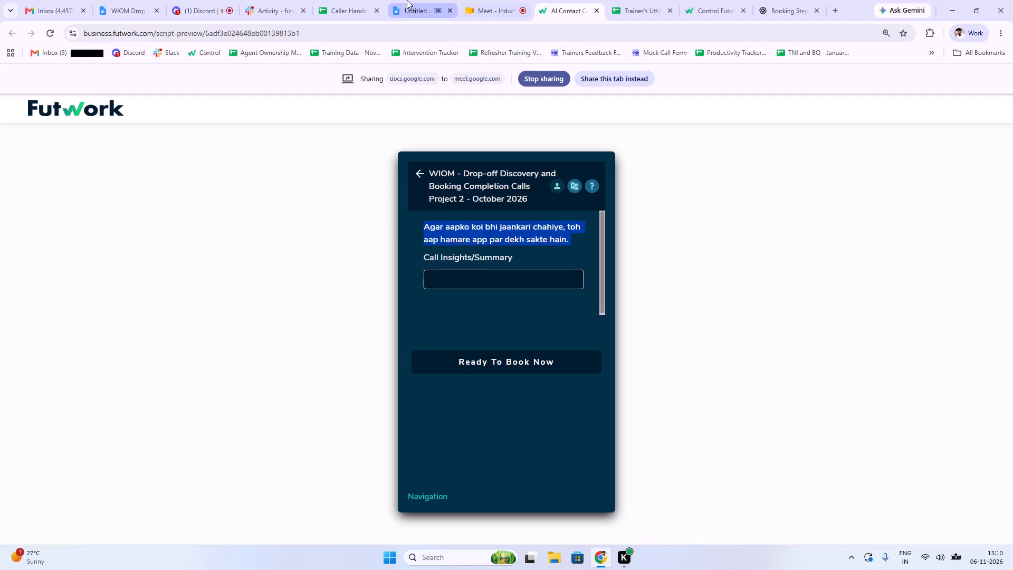
pyautogui.click(148, 0)
pyautogui.scroll(-5, 562, 457)
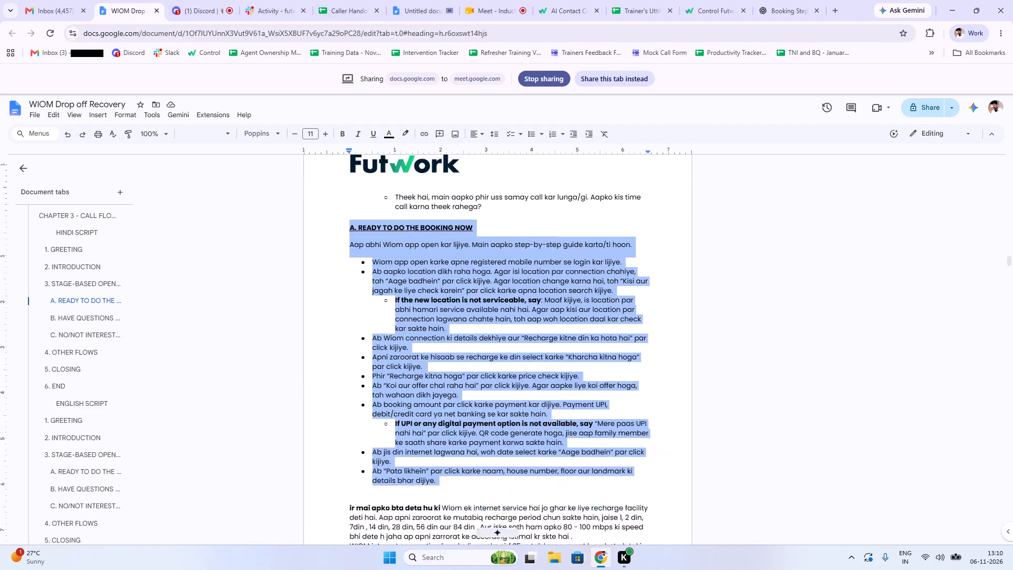
pyautogui.scroll(-1, 556, 443)
pyautogui.scroll(-7, 484, 364)
pyautogui.click(397, 0)
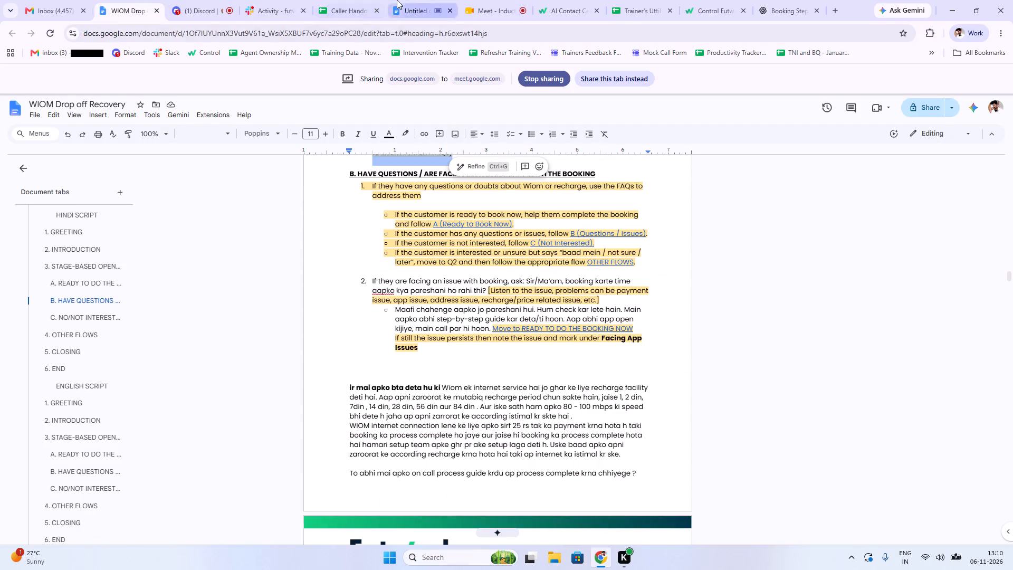
pyautogui.click(467, 350)
pyautogui.hotkey('ctrl', 'v')
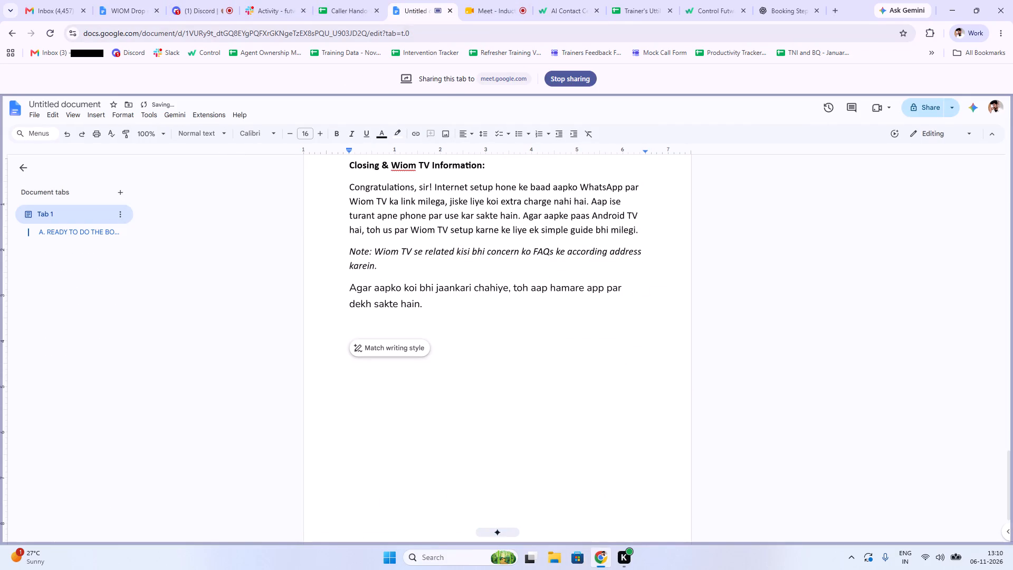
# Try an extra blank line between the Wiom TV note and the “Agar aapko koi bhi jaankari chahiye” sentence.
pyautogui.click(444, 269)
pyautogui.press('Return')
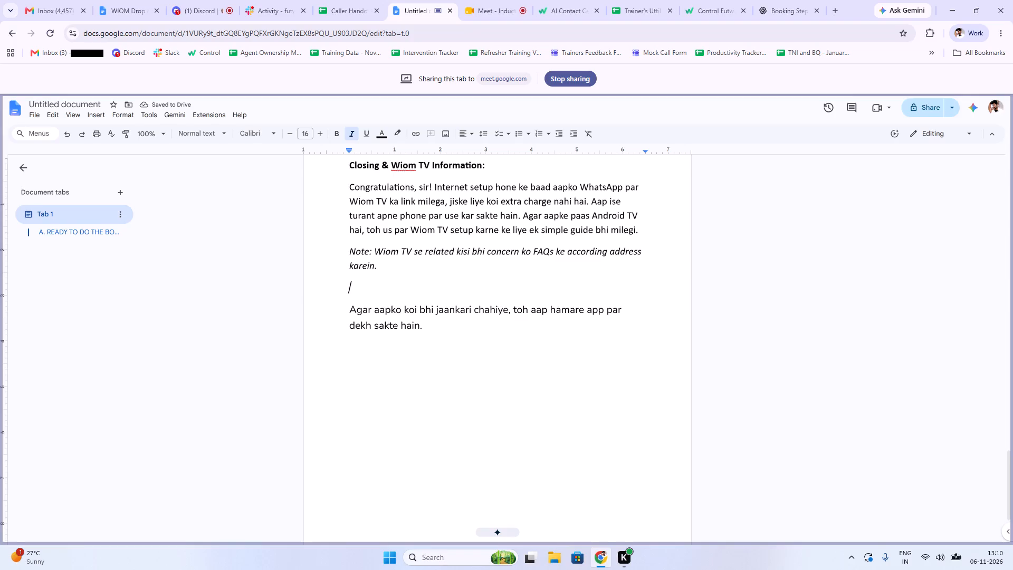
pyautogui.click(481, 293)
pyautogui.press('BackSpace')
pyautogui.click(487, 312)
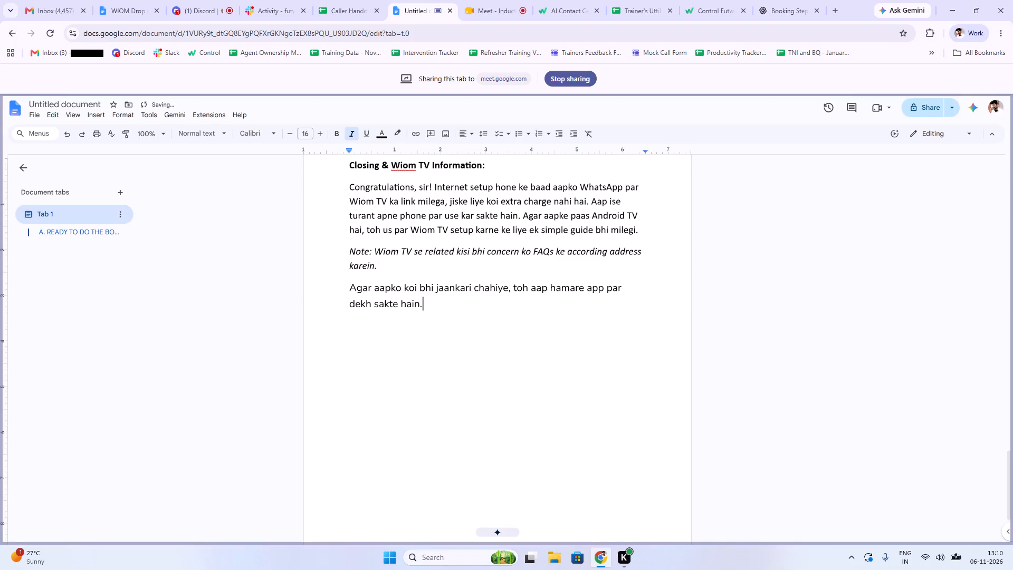
# Advance the script preview through Ready To Book Now and copy its thank-you message.
pyautogui.click(604, 0)
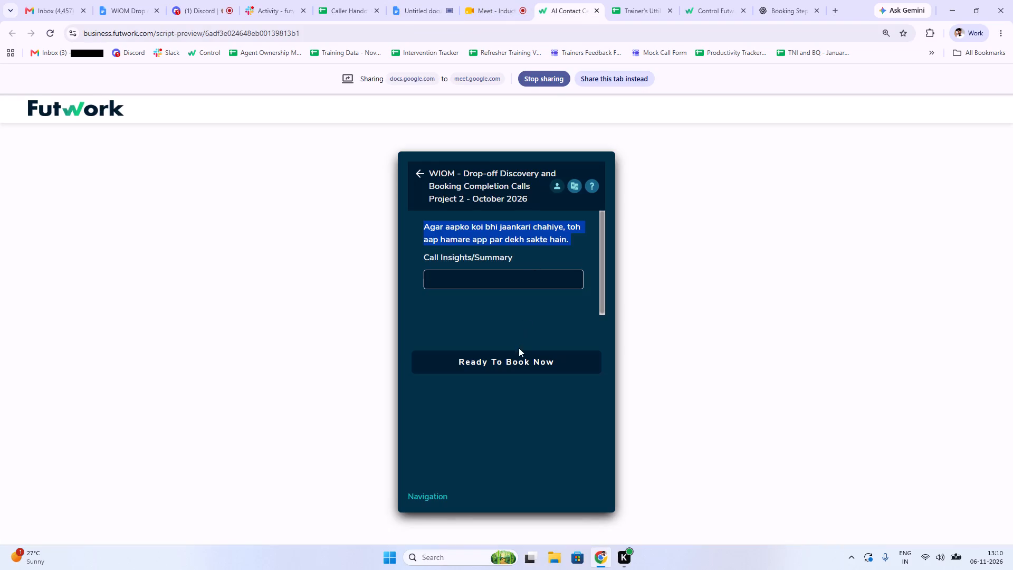
pyautogui.click(517, 359)
pyautogui.tripleClick(463, 229)
pyautogui.hotkey('ctrl', 'c')
pyautogui.hotkey('ctrl', 'c')
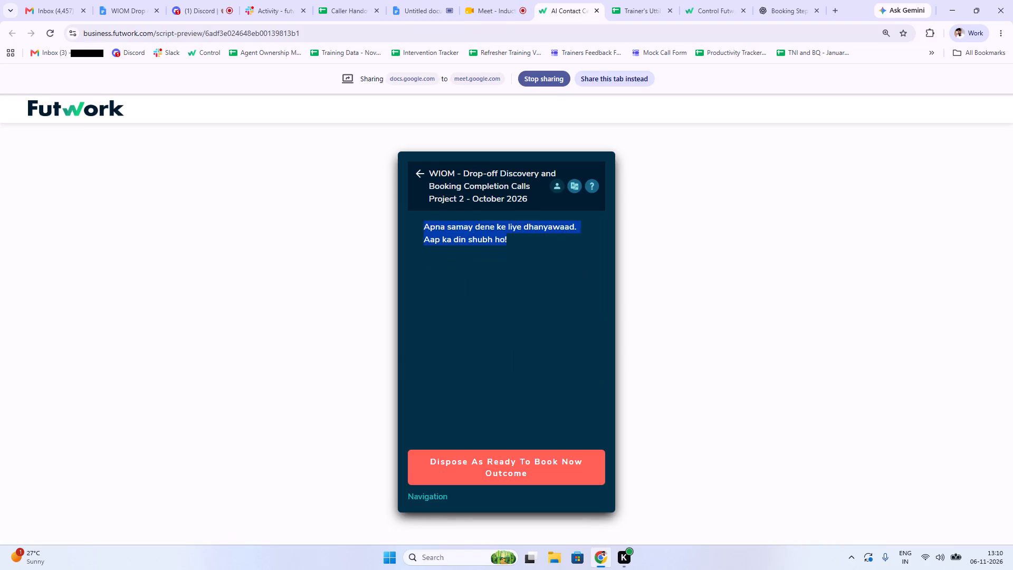
pyautogui.hotkey('ctrl', 'c')
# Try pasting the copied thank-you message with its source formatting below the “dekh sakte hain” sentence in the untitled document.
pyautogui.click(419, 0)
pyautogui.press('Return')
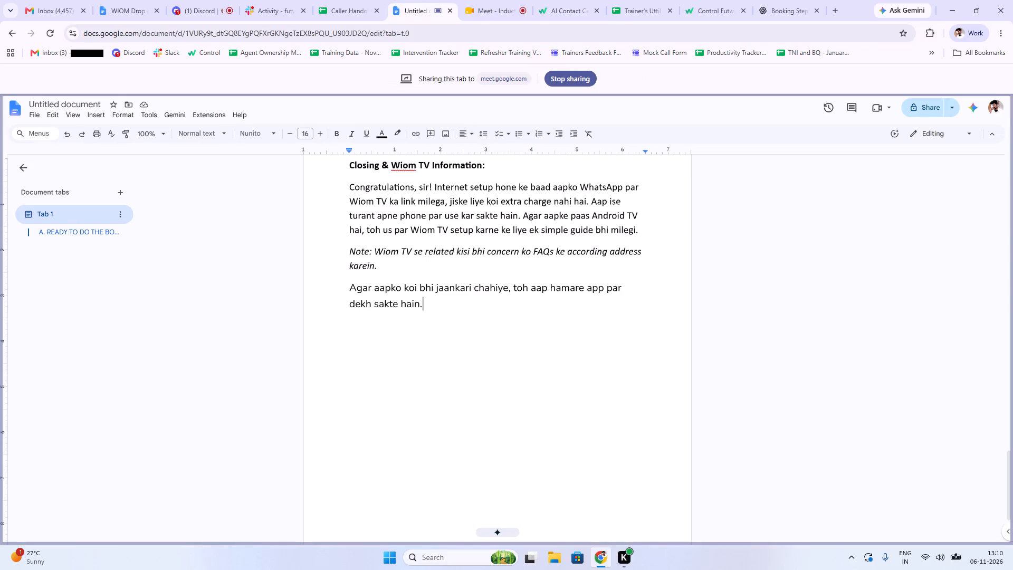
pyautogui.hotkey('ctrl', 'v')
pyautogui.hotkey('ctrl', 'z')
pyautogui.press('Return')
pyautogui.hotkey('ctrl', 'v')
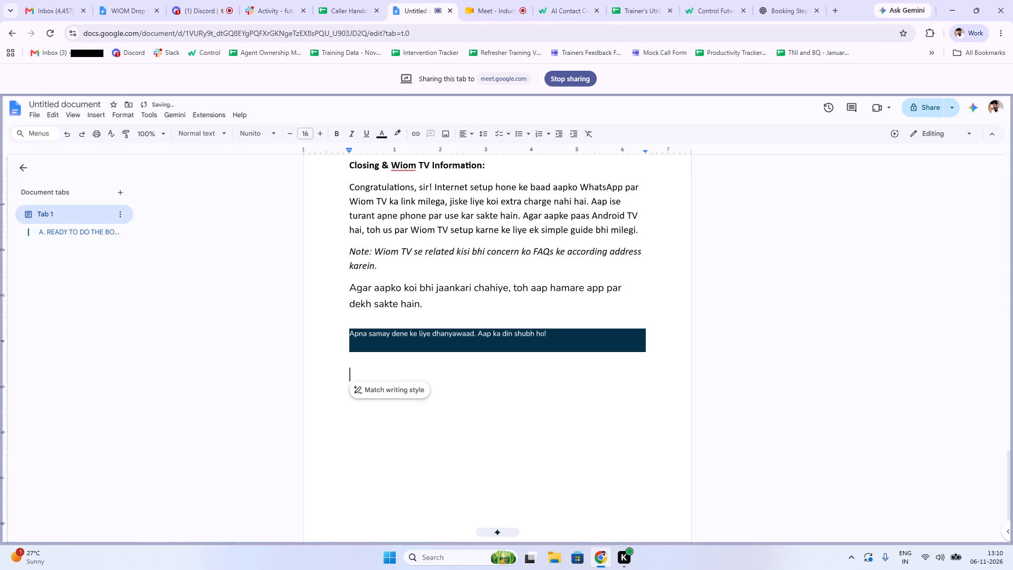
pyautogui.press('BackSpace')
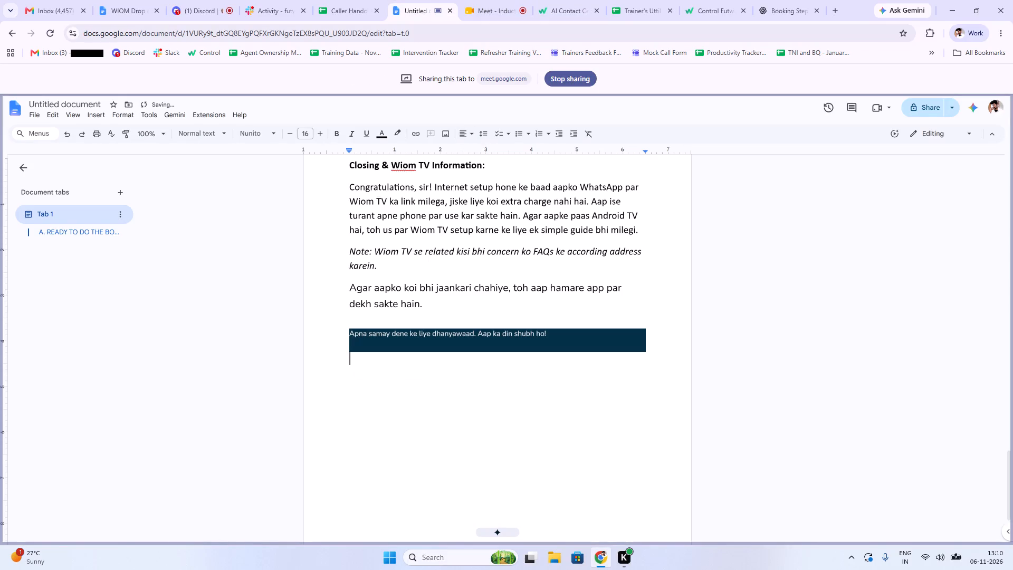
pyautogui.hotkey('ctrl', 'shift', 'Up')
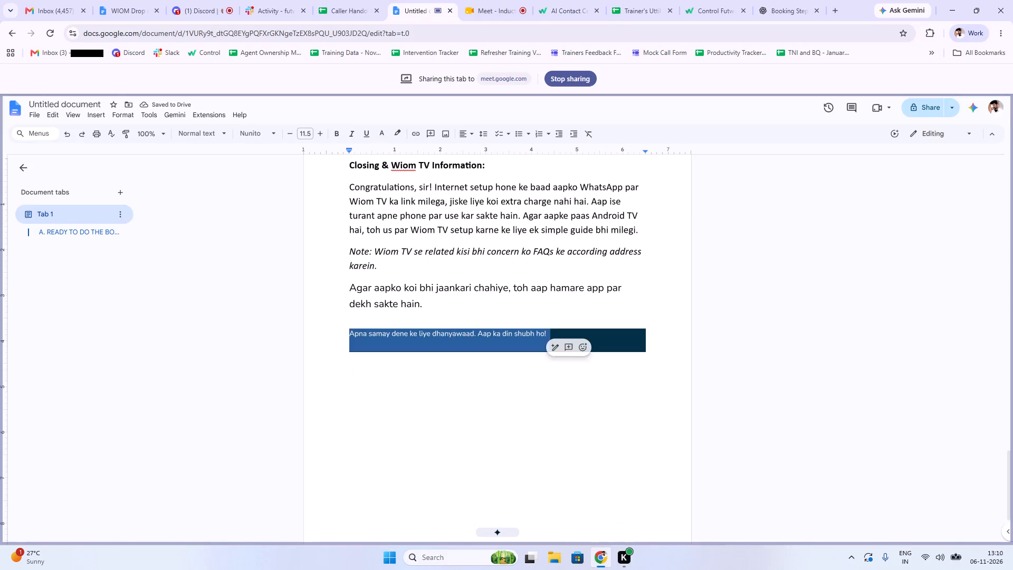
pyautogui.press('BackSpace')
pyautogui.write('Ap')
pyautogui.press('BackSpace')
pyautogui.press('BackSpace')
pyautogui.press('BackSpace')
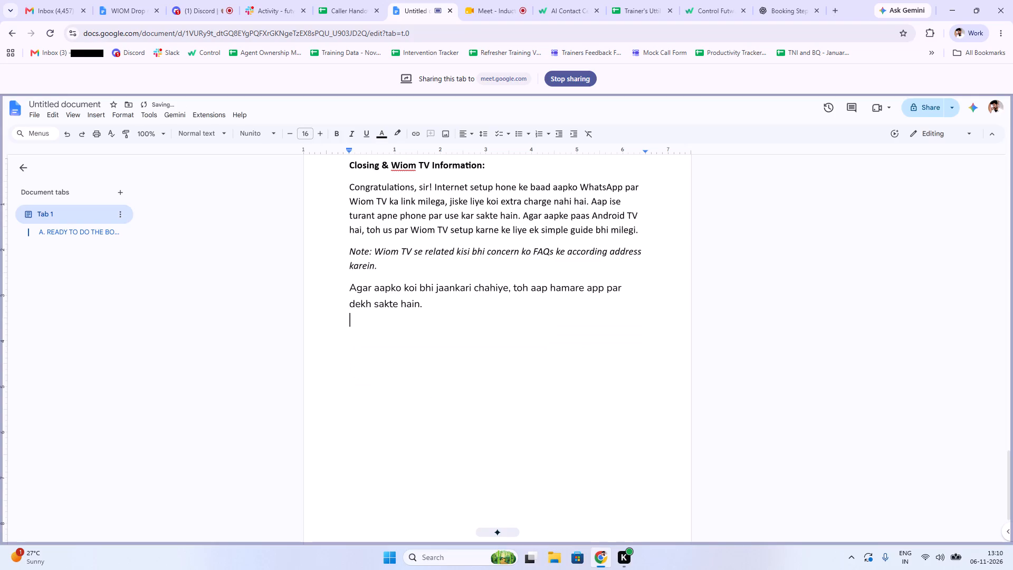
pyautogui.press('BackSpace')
# Leave a blank line after “dekh sakte hain.” and write “Apna samay dene ke liye dhanyawad apka din shubh ho”.
pyautogui.hotkey('shift', 'Return')
pyautogui.hotkey('shift', 'Return')
pyautogui.write('Apna samay s')
pyautogui.press('BackSpace')
pyautogui.write('dene ke liye dhanyawad apka din shubh ho')
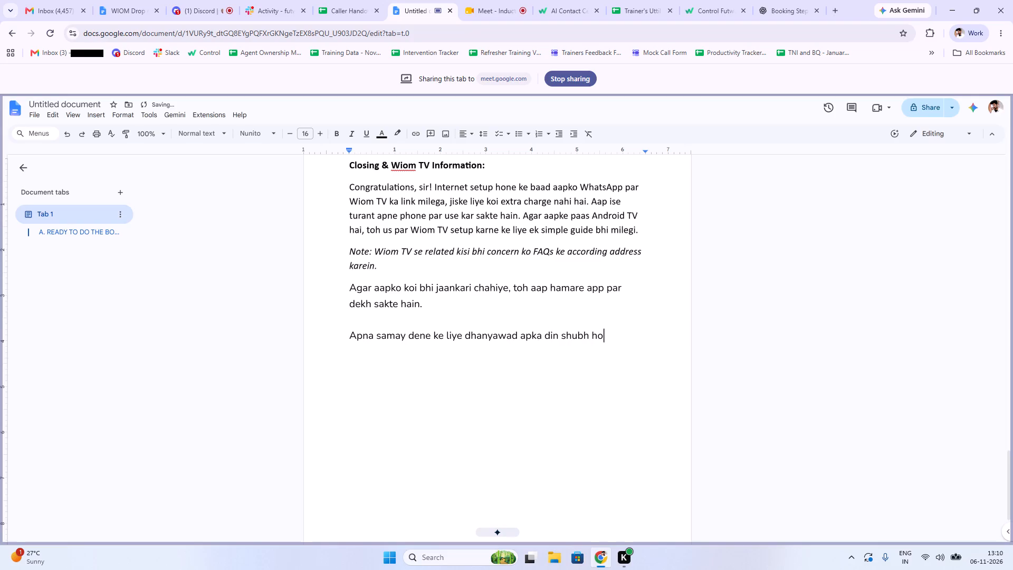
pyautogui.press('space')
pyautogui.click(596, 366)
pyautogui.click(475, 324)
pyautogui.click(615, 365)
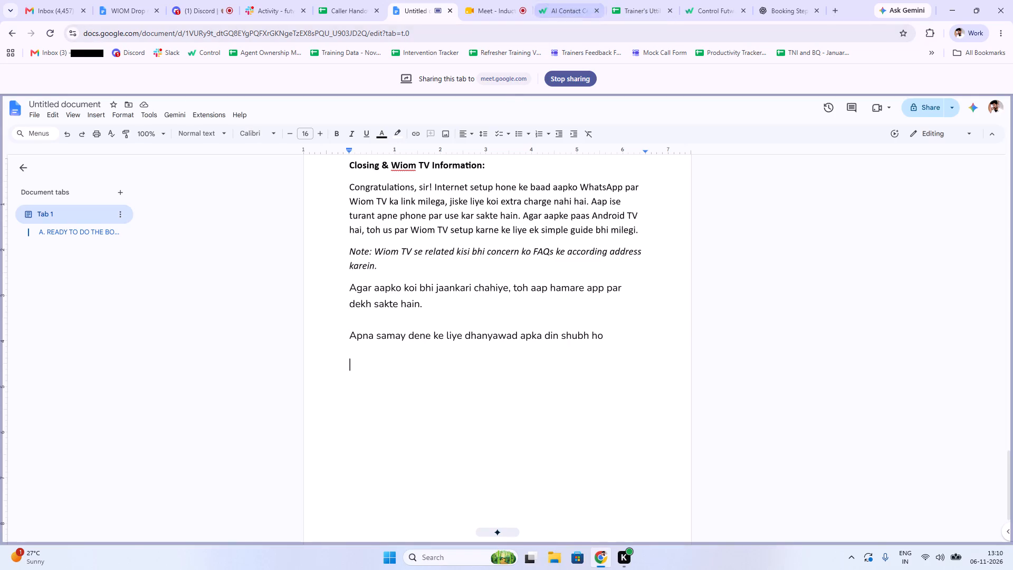
# Copy the script preview's thank-you message again, passing it through the Windows search box to obtain unformatted text.
pyautogui.click(572, 0)
pyautogui.tripleClick(499, 232)
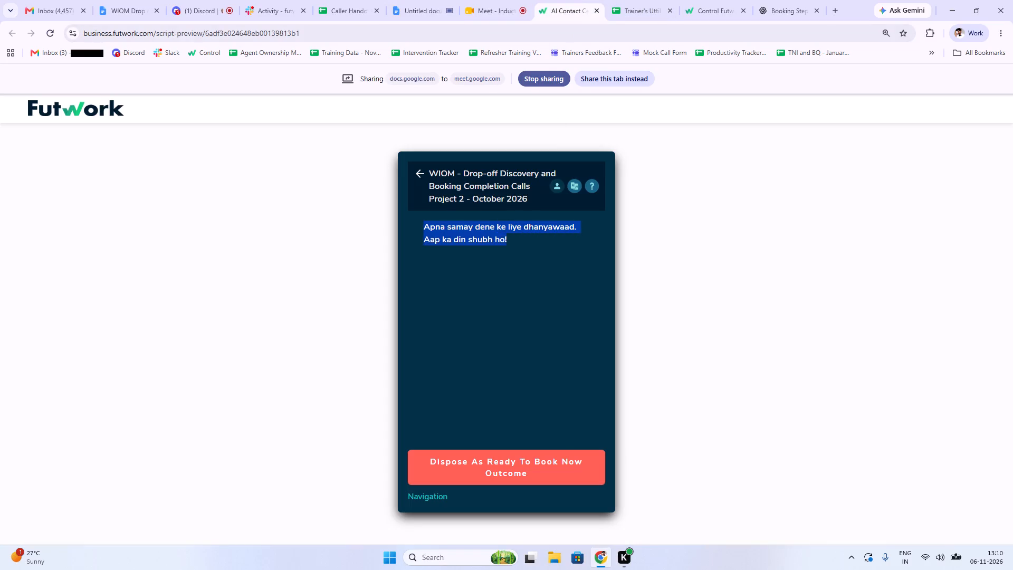
pyautogui.hotkey('ctrl', 'c')
pyautogui.hotkey('ctrl', 'c')
pyautogui.click(462, 551)
pyautogui.hotkey('ctrl', 'v')
pyautogui.hotkey('ctrl', 'v')
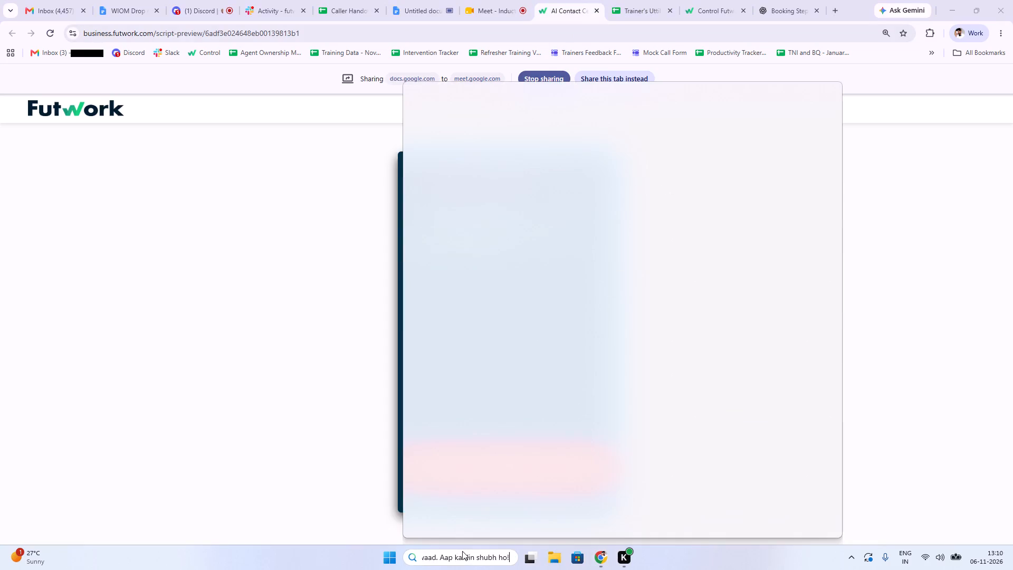
pyautogui.hotkey('ctrl', 'a')
pyautogui.hotkey('ctrl', 'v')
pyautogui.hotkey('ctrl', 'a')
pyautogui.hotkey('ctrl', 'v')
pyautogui.hotkey('ctrl', 'a')
pyautogui.hotkey('ctrl', 'v')
pyautogui.hotkey('ctrl', 'a')
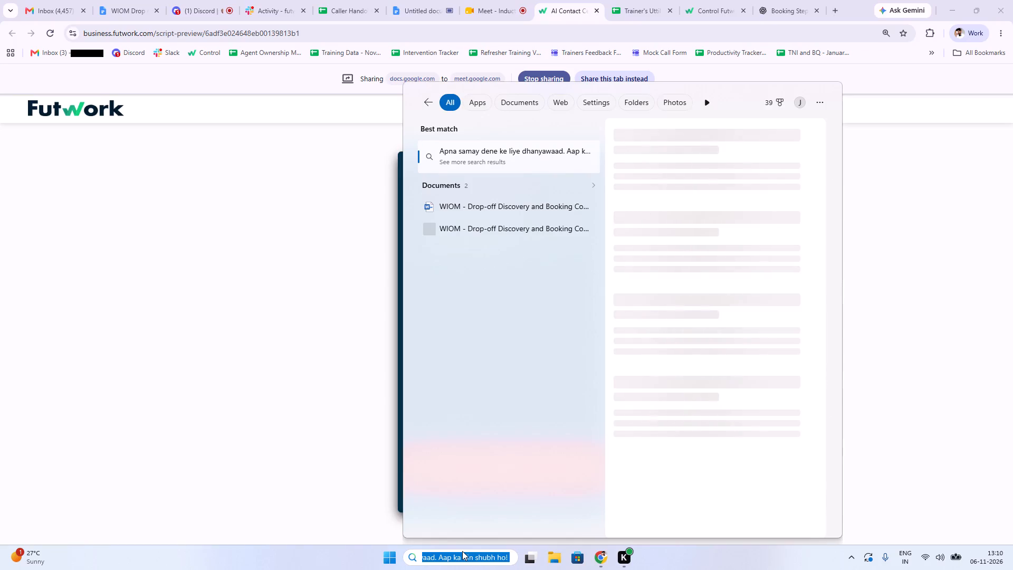
pyautogui.hotkey('ctrl', 'c')
pyautogui.hotkey('ctrl', 'c')
pyautogui.click(299, 268)
# Replace the hand-written thank-you line in the untitled document with “Apna samay dene ke liye dhanyawaad. Aap ka din shubh ho!”.
pyautogui.click(414, 0)
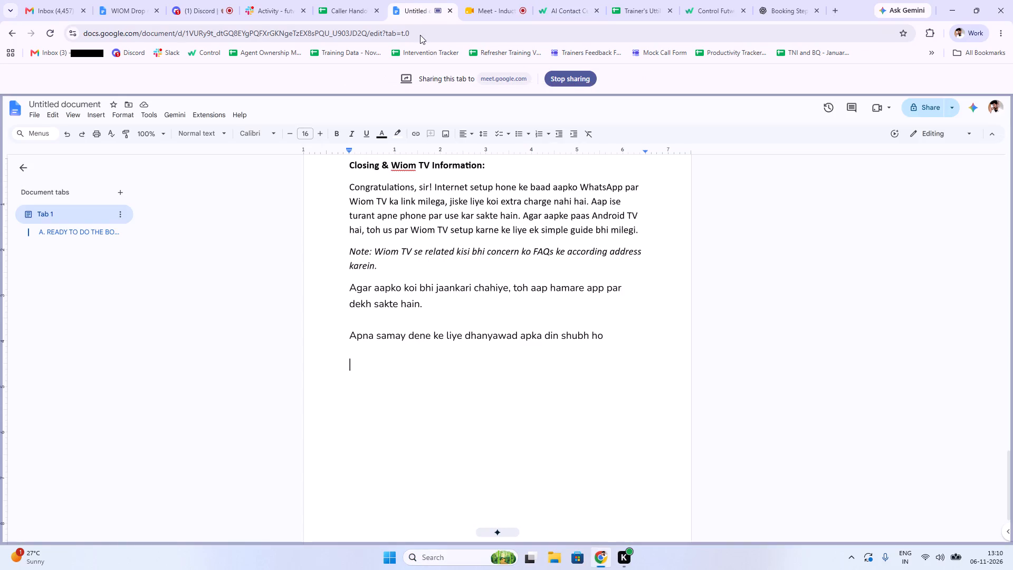
pyautogui.tripleClick(416, 338)
pyautogui.click(420, 355)
pyautogui.hotkey('shift', 'Up')
pyautogui.hotkey('ctrl', 'v')
pyautogui.click(523, 397)
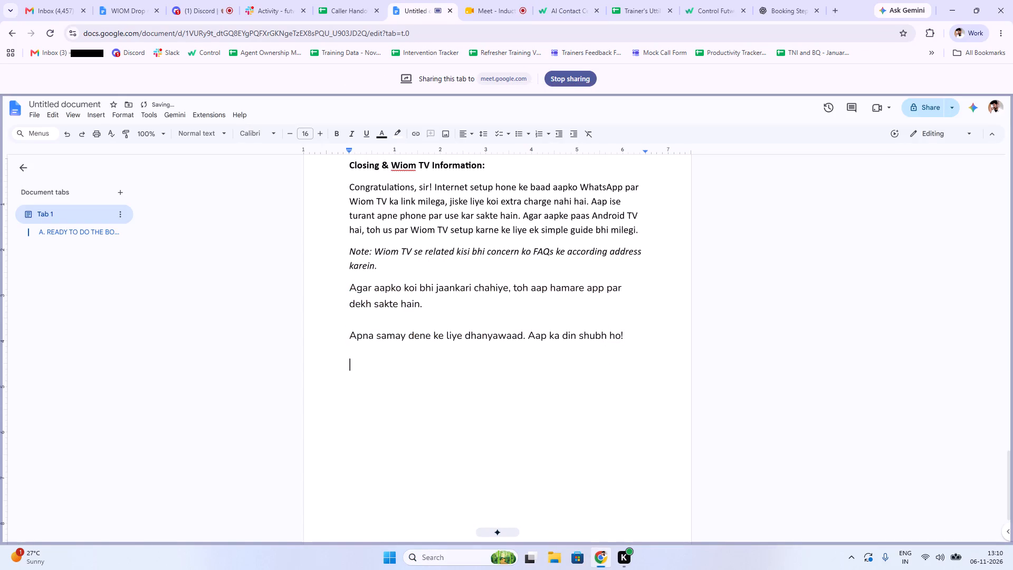
# Clear the spelling flag on “Wiom” in the “Closing & Wiom TV Information:” heading.
pyautogui.scroll(4, 468, 304)
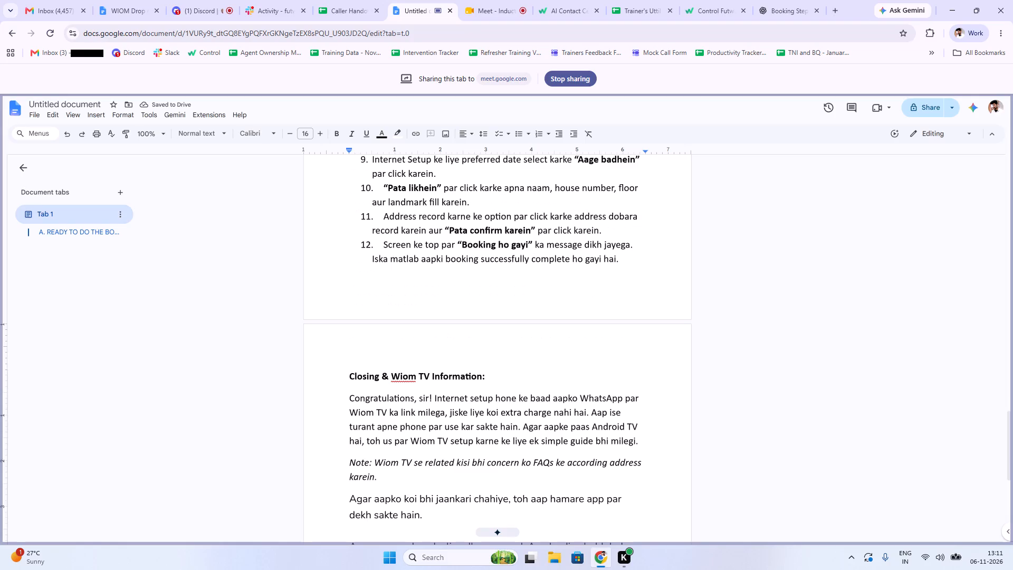
pyautogui.rightClick(407, 378)
pyautogui.click(447, 422)
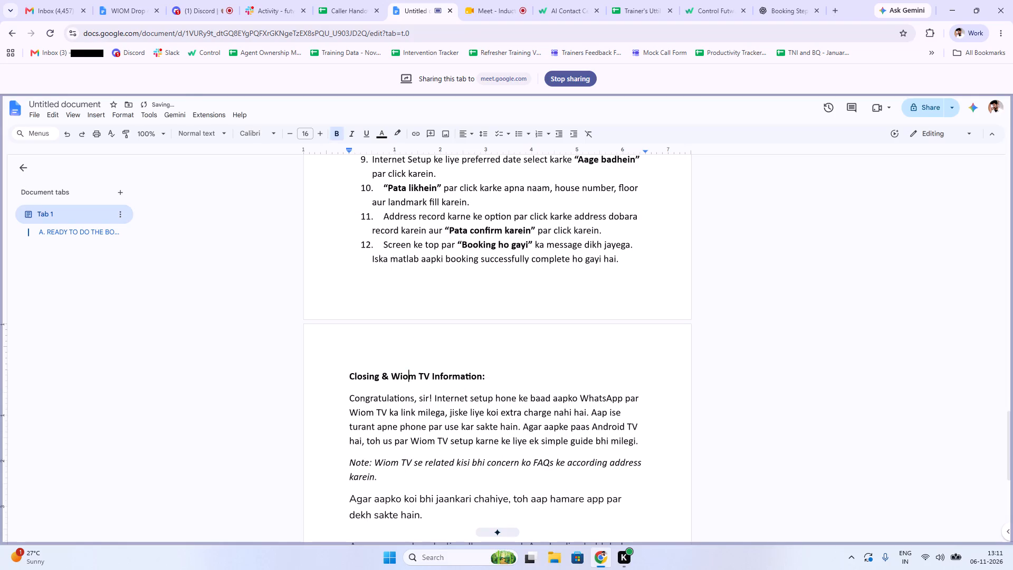
pyautogui.click(383, 359)
# Review the untitled calling script from the greeting and stage-based questions through to the final thank-you line.
pyautogui.scroll(13, 395, 356)
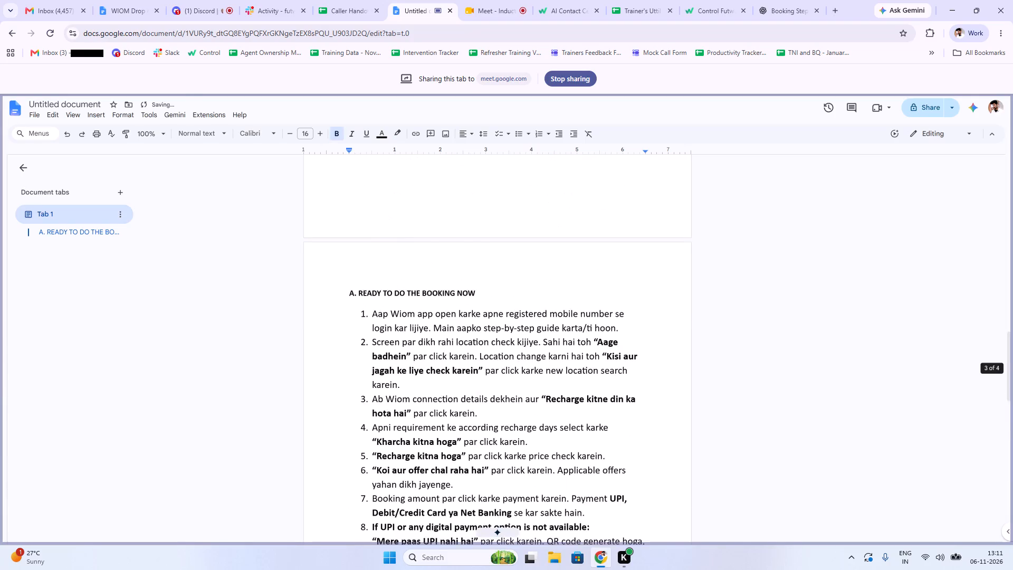
pyautogui.scroll(4, 442, 337)
pyautogui.scroll(12, 398, 368)
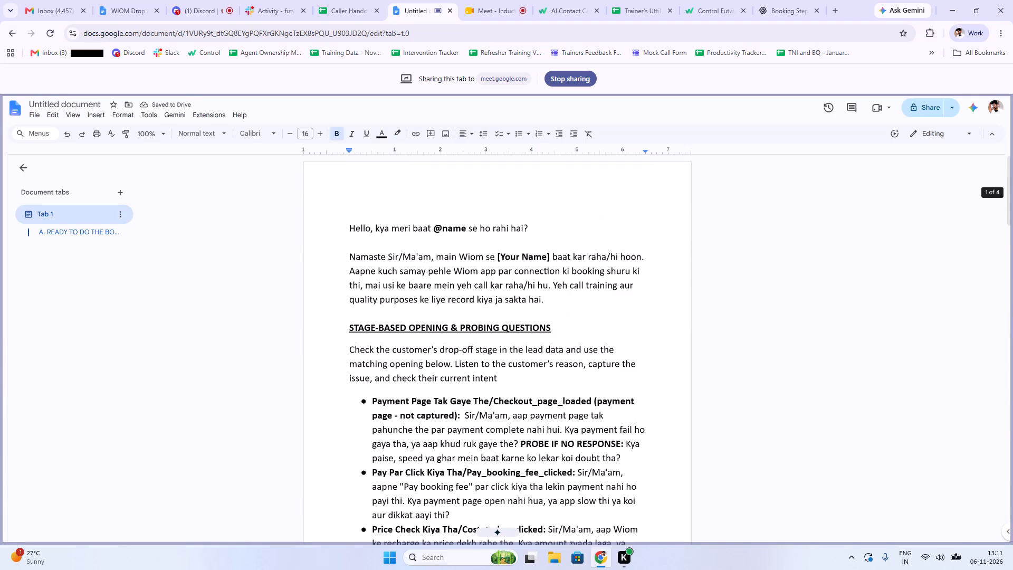
pyautogui.scroll(5, 467, 291)
pyautogui.scroll(-2, 446, 288)
pyautogui.scroll(4, 431, 288)
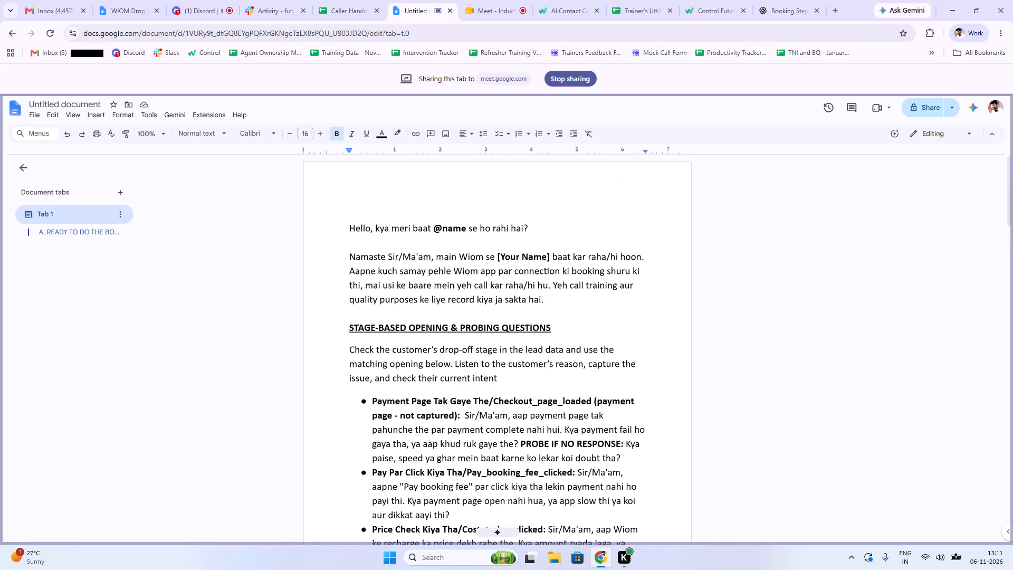
pyautogui.moveTo(340, 222); pyautogui.dragTo(443, 420)
pyautogui.scroll(-7, 411, 320)
pyautogui.scroll(-8, 443, 418)
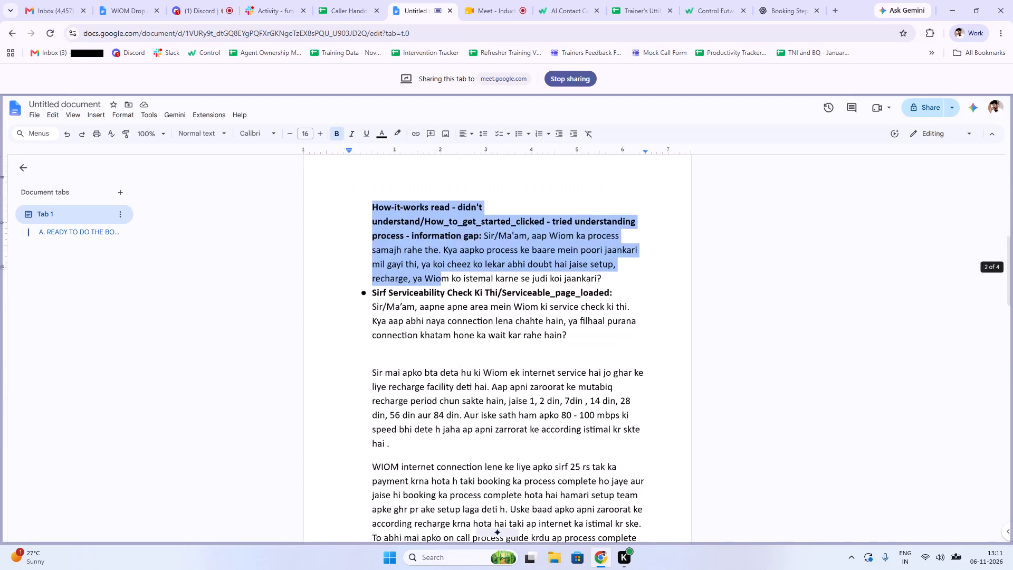
pyautogui.moveTo(443, 420); pyautogui.dragTo(443, 410)
pyautogui.click(870, 272)
pyautogui.scroll(8, 897, 171)
pyautogui.scroll(-2, 493, 313)
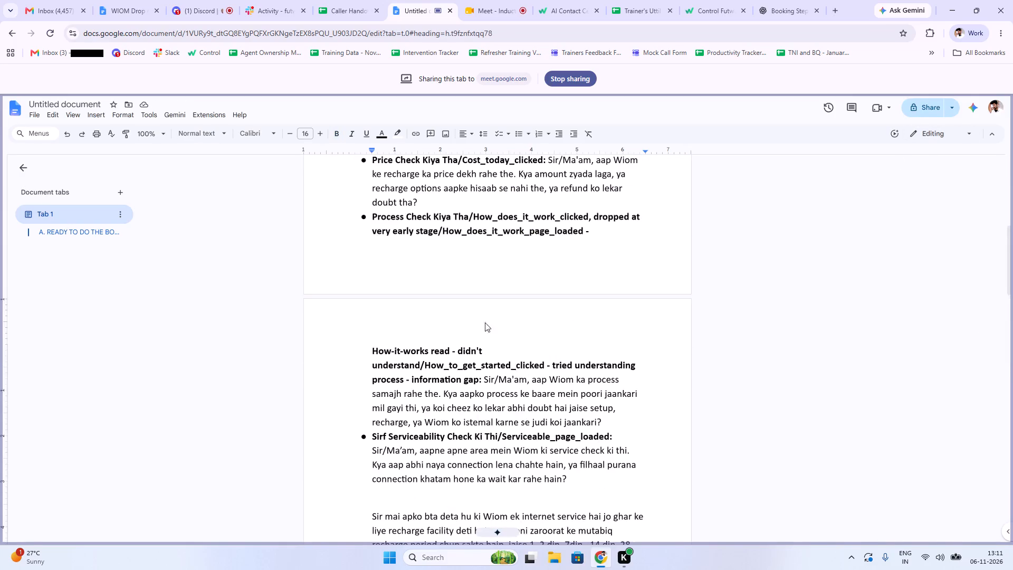
pyautogui.scroll(-5, 485, 322)
pyautogui.scroll(-8, 425, 286)
pyautogui.scroll(-8, 443, 400)
pyautogui.moveTo(442, 349); pyautogui.dragTo(439, 348)
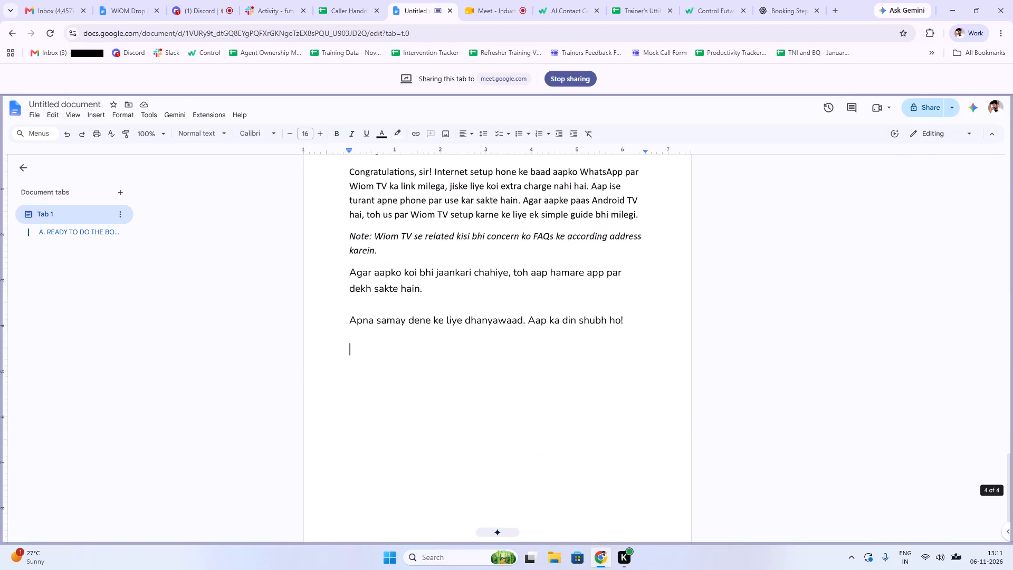
pyautogui.moveTo(439, 348); pyautogui.dragTo(347, 220)
# Add the bold label “Not Interested - ” below the thank-you line, leaving a blank line between them.
pyautogui.click(396, 381)
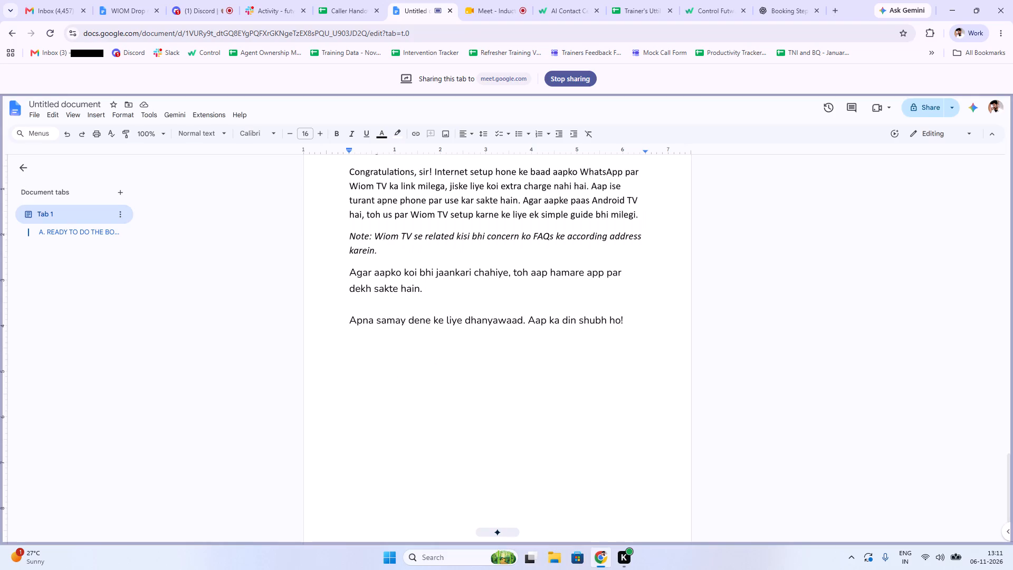
pyautogui.hotkey('shift', 'Return')
pyautogui.write('Not Interested -')
pyautogui.press('space')
pyautogui.hotkey('ctrl', 'shift', 'Left')
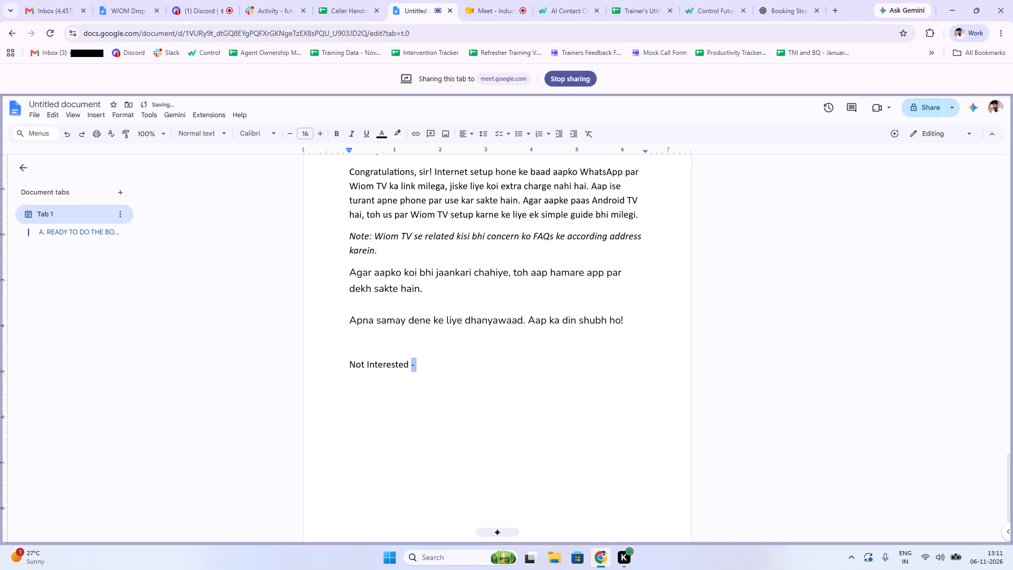
pyautogui.hotkey('ctrl', 'shift', 'Left')
pyautogui.hotkey('ctrl', 'shift', 'Up')
pyautogui.hotkey('ctrl', 'b')
pyautogui.press('Right')
pyautogui.press('Right')
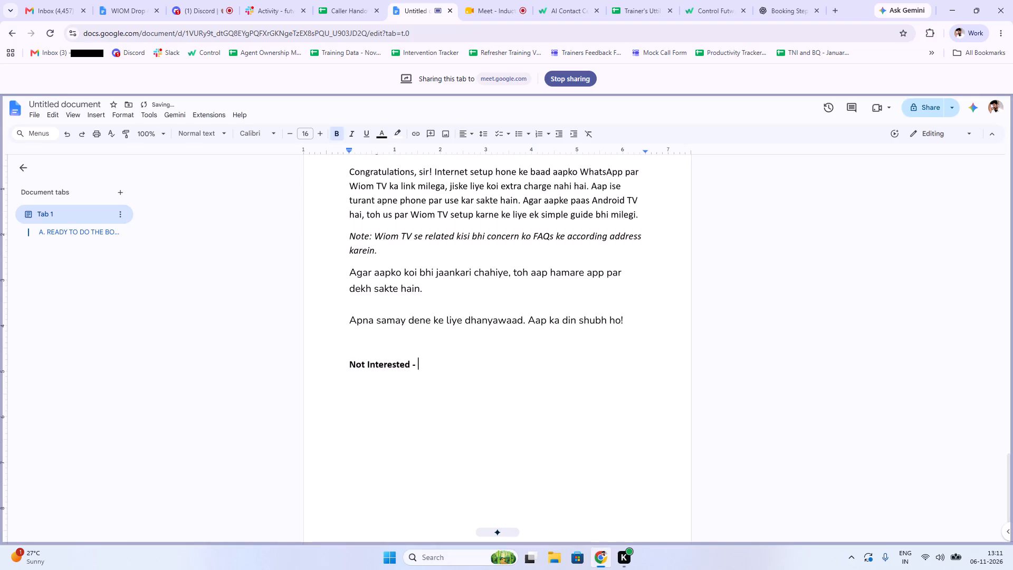
# After the label, write “Kya mai jaan skta hu ki ap kyu nhi interested hai ?” in bold, correcting the flagged spelling of “interested”.
pyautogui.write('Kya mai jaan skta hu ki ap kyu nhi interste')
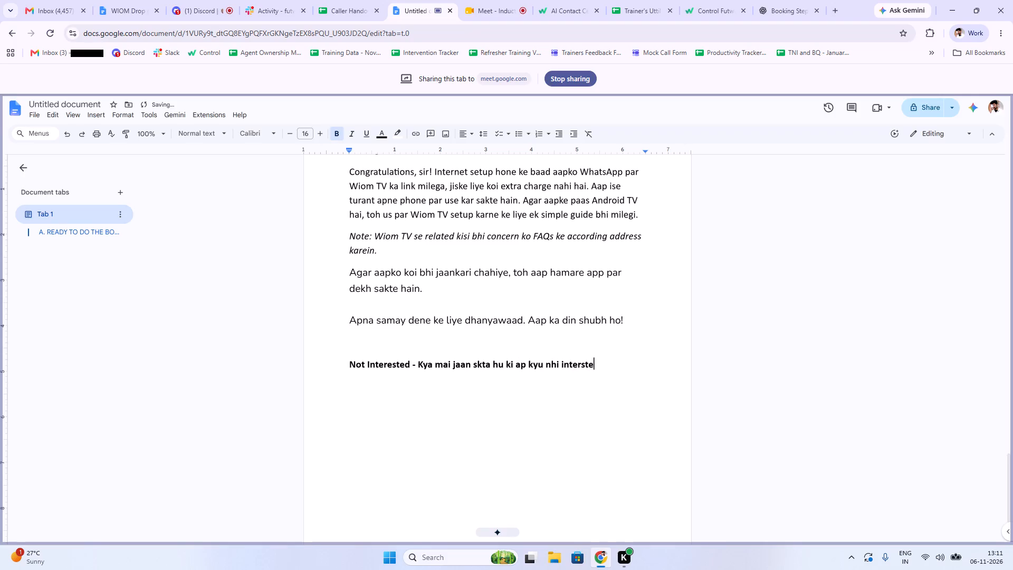
pyautogui.write('d hai ?')
pyautogui.press('space')
pyautogui.rightClick(578, 365)
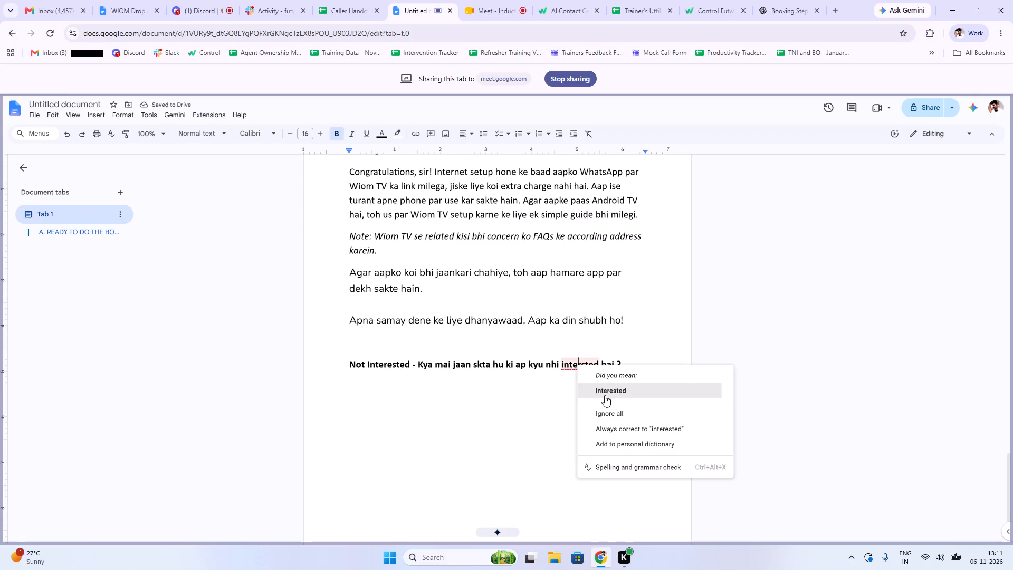
pyautogui.click(605, 394)
pyautogui.click(550, 400)
# Switch to the WIOM Drop off Recovery document and look through it for the English script's reason-based probing questions.
pyautogui.scroll(6, 401, 339)
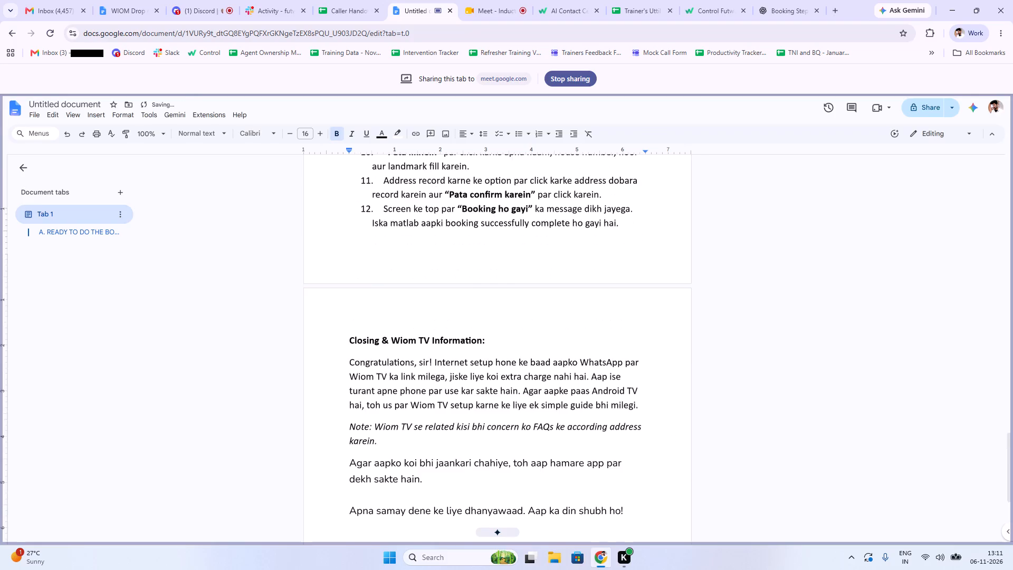
pyautogui.scroll(4, 400, 311)
pyautogui.scroll(-5, 407, 303)
pyautogui.click(128, 0)
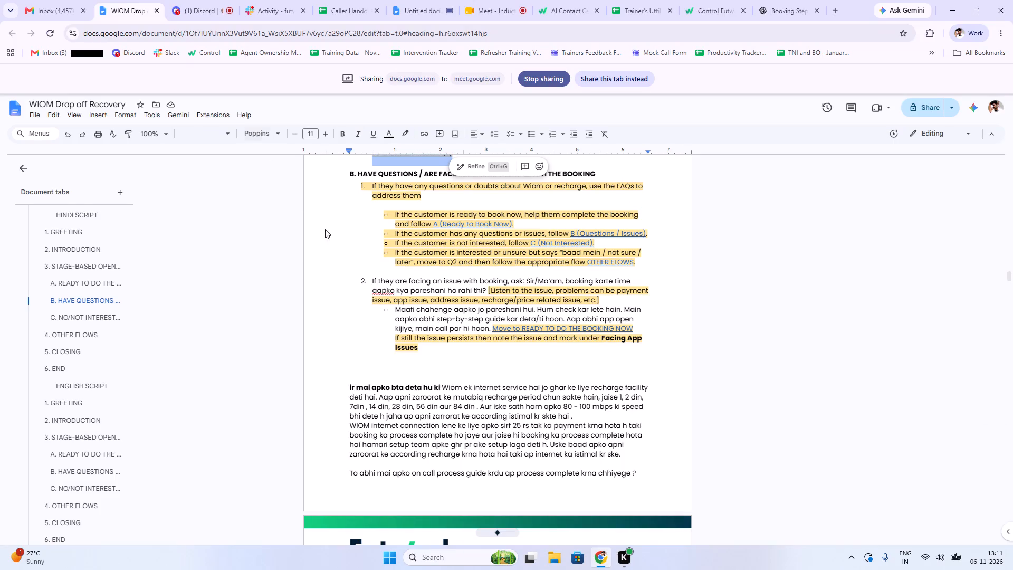
pyautogui.click(426, 336)
pyautogui.scroll(-10, 426, 336)
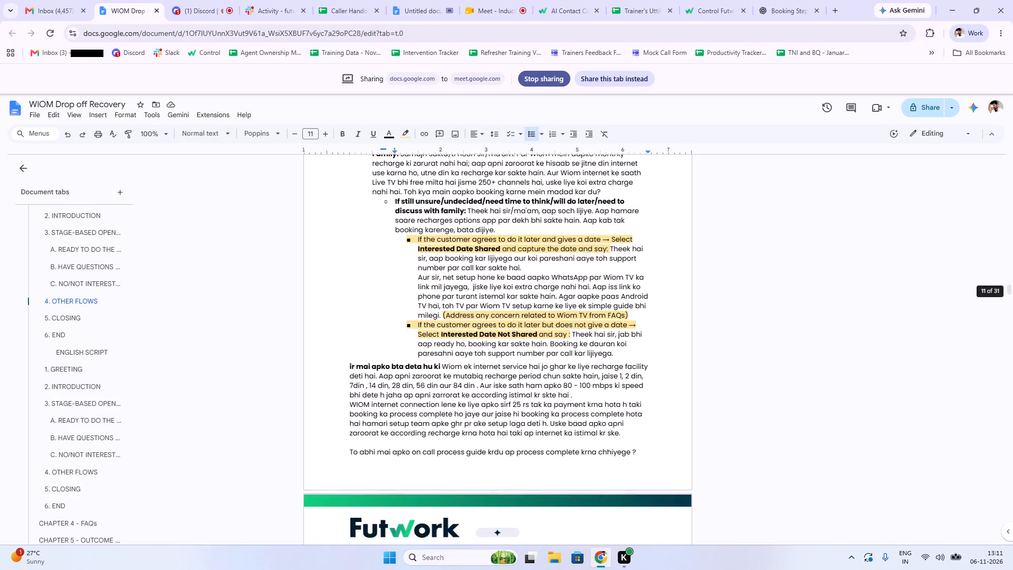
pyautogui.scroll(-8, 397, 338)
pyautogui.scroll(-5, 450, 306)
pyautogui.scroll(-5, 405, 288)
pyautogui.hscroll(-1, 442, 304)
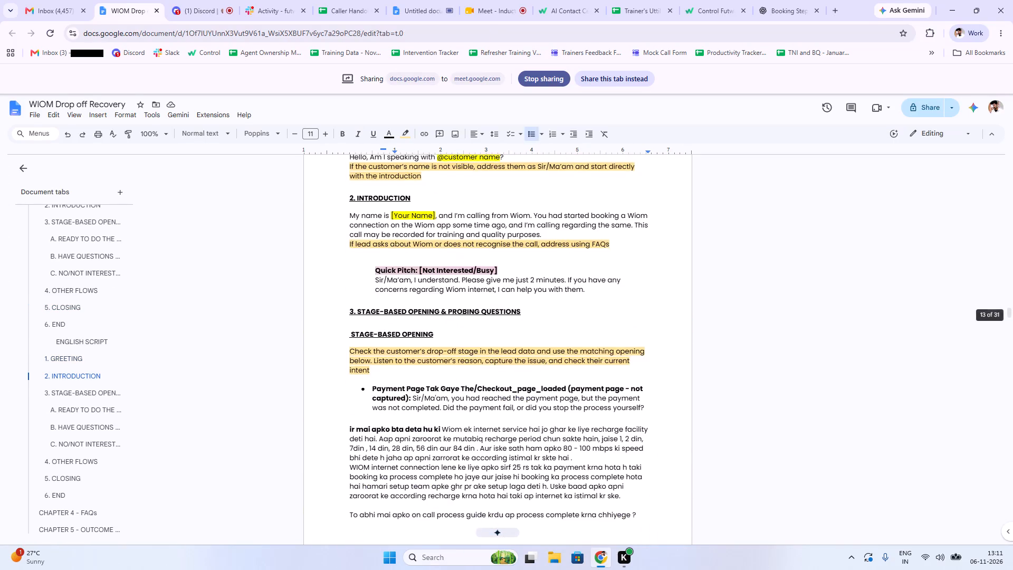
pyautogui.scroll(-13, 419, 285)
pyautogui.scroll(-6, 402, 340)
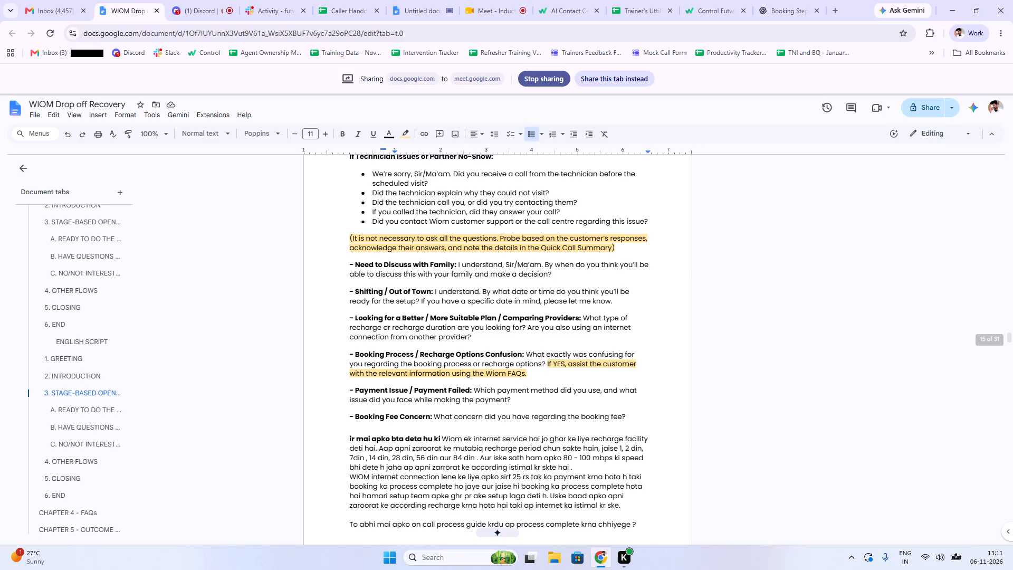
# Read the English script's probing questions from “Looking for a Better / More Suitable Plan” through “OTT Requirement”.
pyautogui.moveTo(356, 320); pyautogui.dragTo(510, 323)
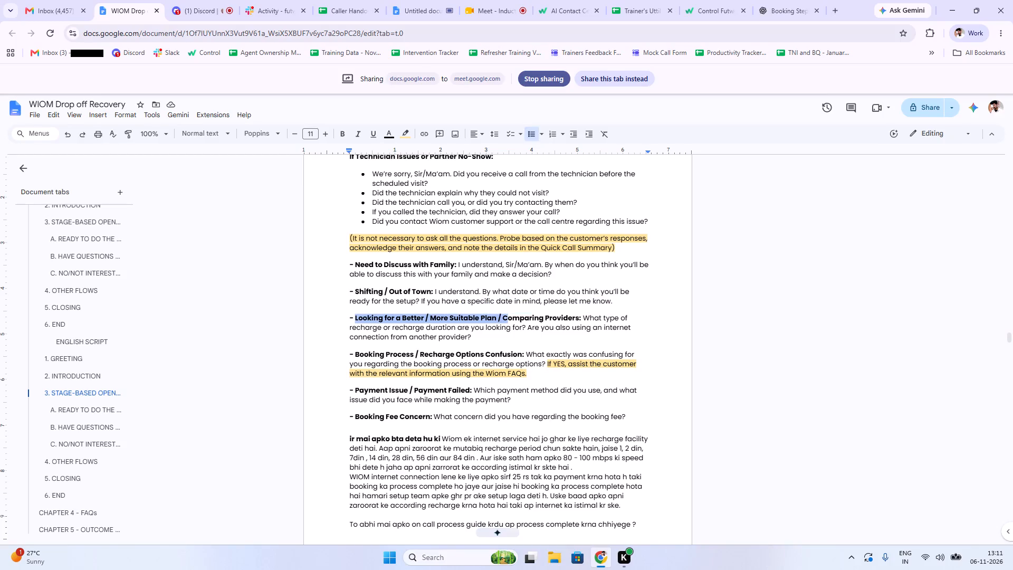
pyautogui.moveTo(510, 323); pyautogui.dragTo(554, 325)
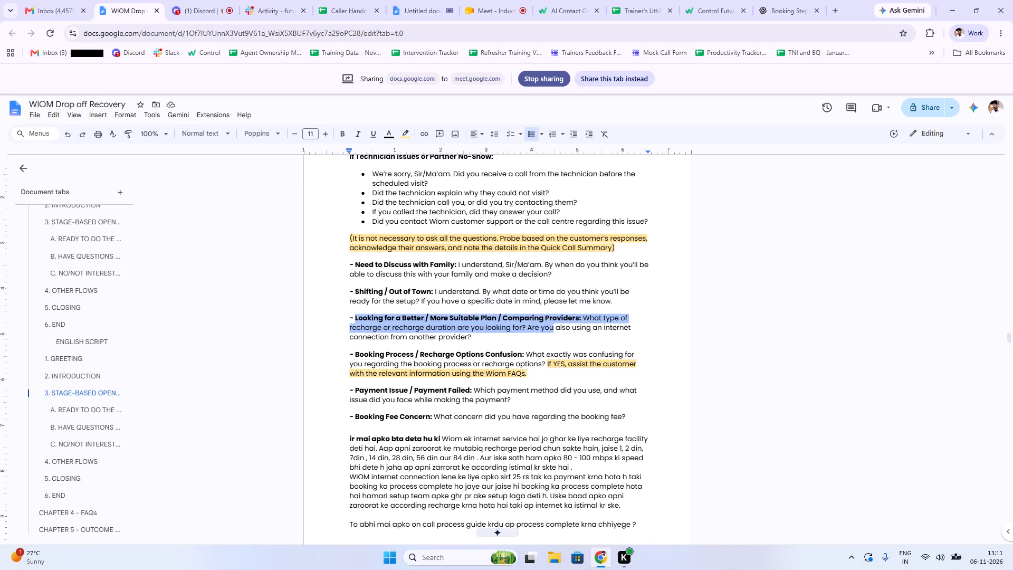
pyautogui.moveTo(554, 325); pyautogui.dragTo(570, 331)
pyautogui.moveTo(570, 331); pyautogui.dragTo(568, 335)
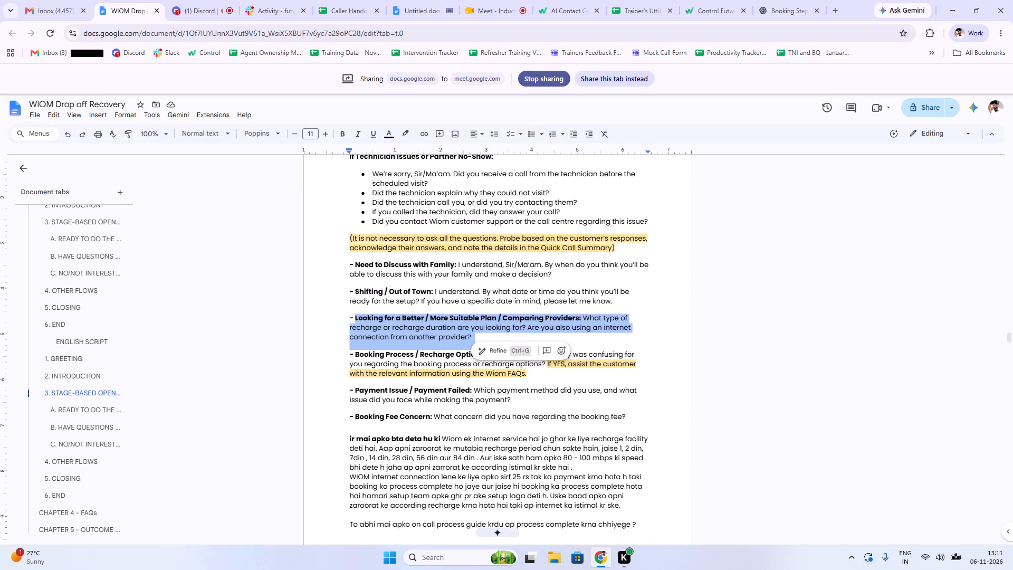
pyautogui.click(412, 384)
pyautogui.scroll(-2, 425, 386)
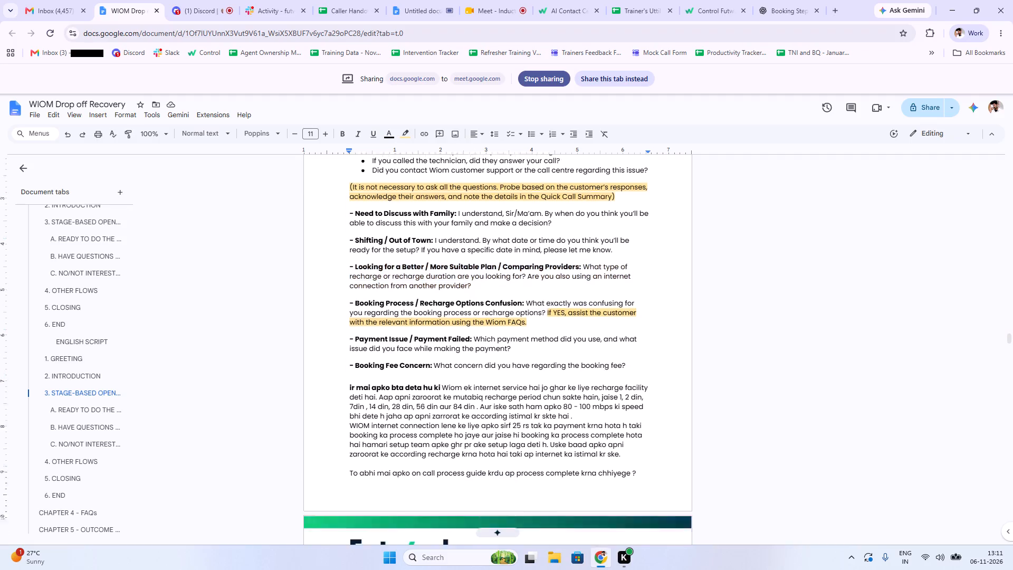
pyautogui.moveTo(356, 310); pyautogui.dragTo(429, 309)
pyautogui.click(439, 280)
pyautogui.scroll(-3, 436, 313)
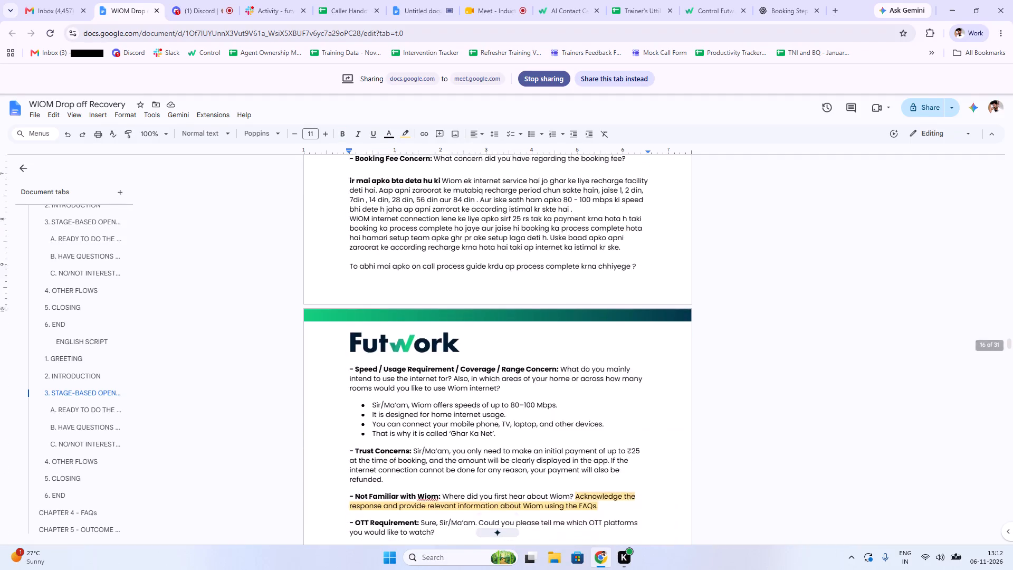
pyautogui.scroll(-2, 455, 267)
pyautogui.scroll(-3, 449, 336)
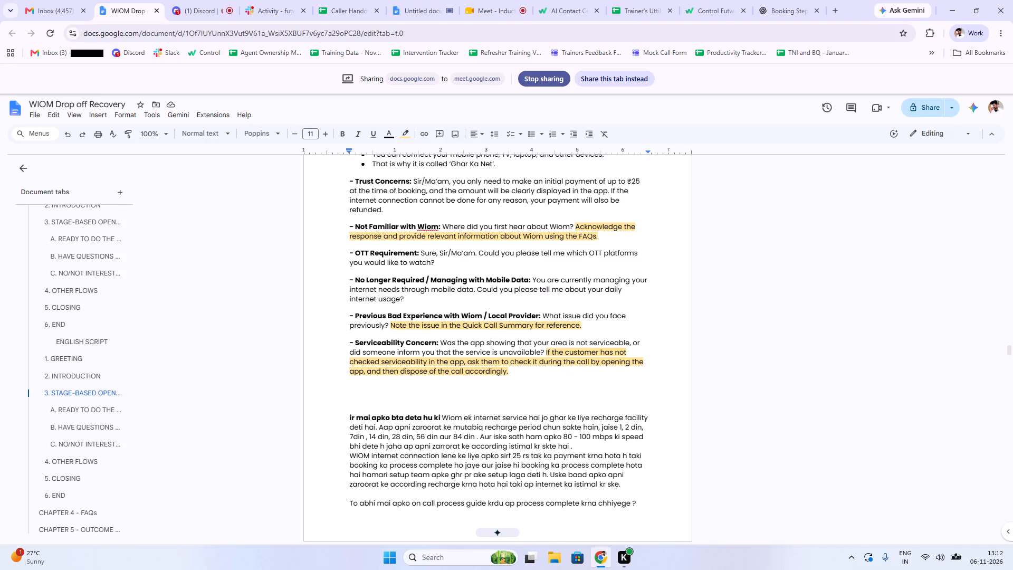
pyautogui.scroll(-1, 409, 289)
pyautogui.moveTo(447, 207); pyautogui.dragTo(421, 201)
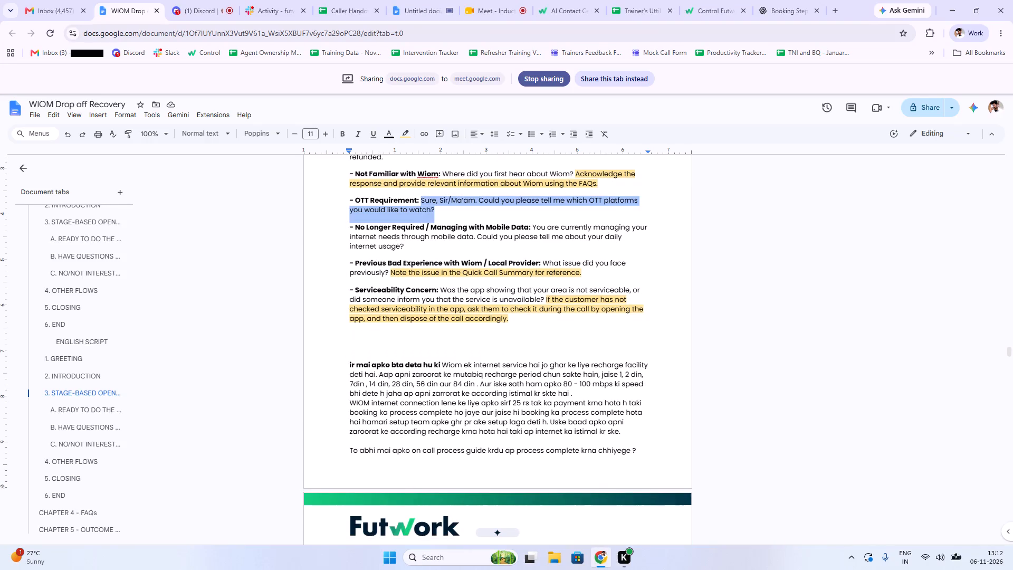
pyautogui.moveTo(421, 201); pyautogui.dragTo(422, 198)
pyautogui.click(467, 213)
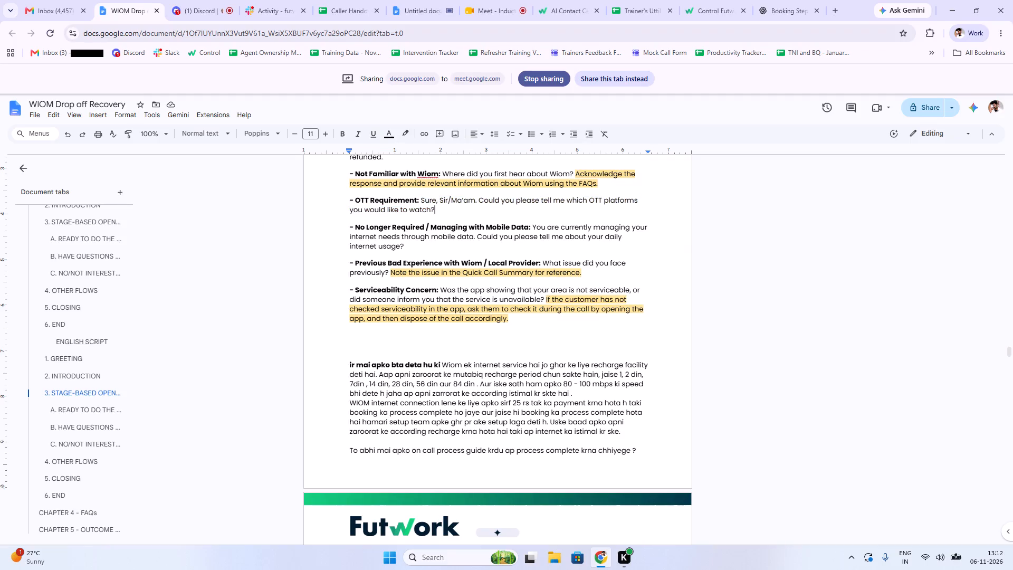
# Ignore all spelling flags on “Wiom”, starting from the “Not Familiar with Wiom:” line.
pyautogui.rightClick(432, 177)
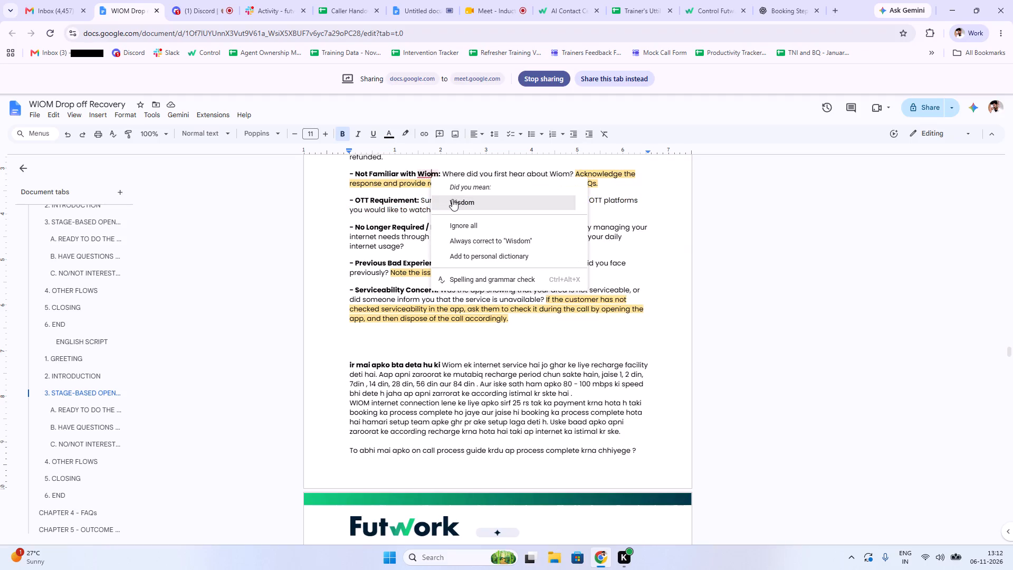
pyautogui.click(474, 224)
# Examine the “OTT Requirement” question and the probing questions that follow it.
pyautogui.click(460, 197)
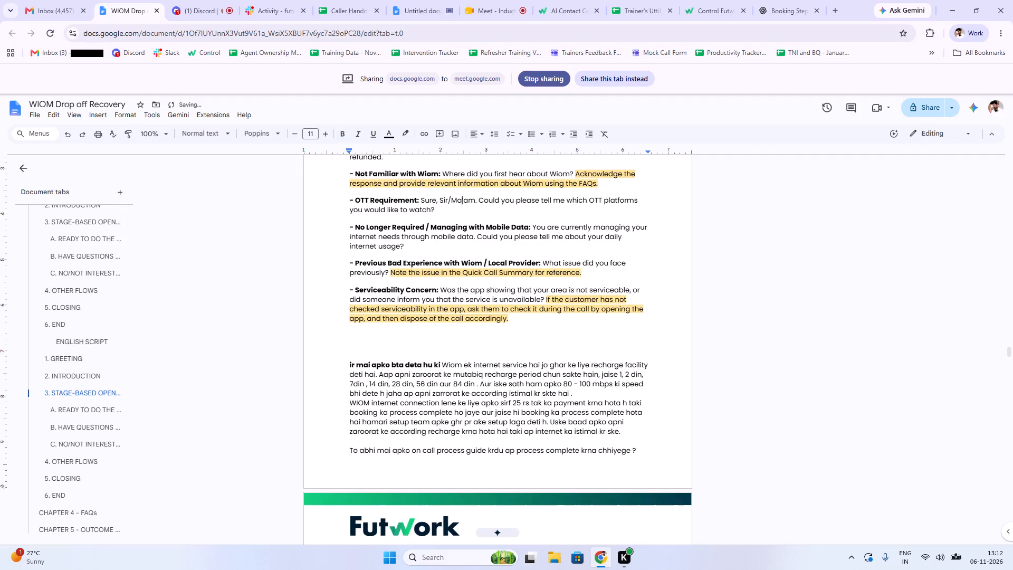
pyautogui.click(468, 210)
pyautogui.moveTo(423, 198); pyautogui.dragTo(451, 208)
pyautogui.click(472, 215)
pyautogui.click(495, 213)
pyautogui.click(463, 206)
pyautogui.scroll(-1, 451, 291)
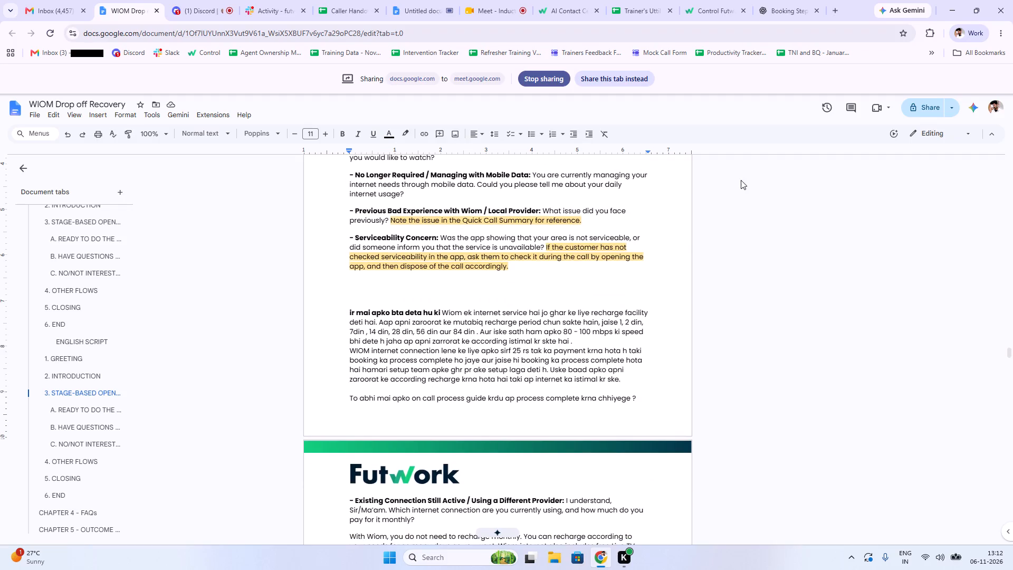
# Open the file-level options for the WIOM Drop off Recovery document.
pyautogui.click(28, 115)
pyautogui.click(32, 114)
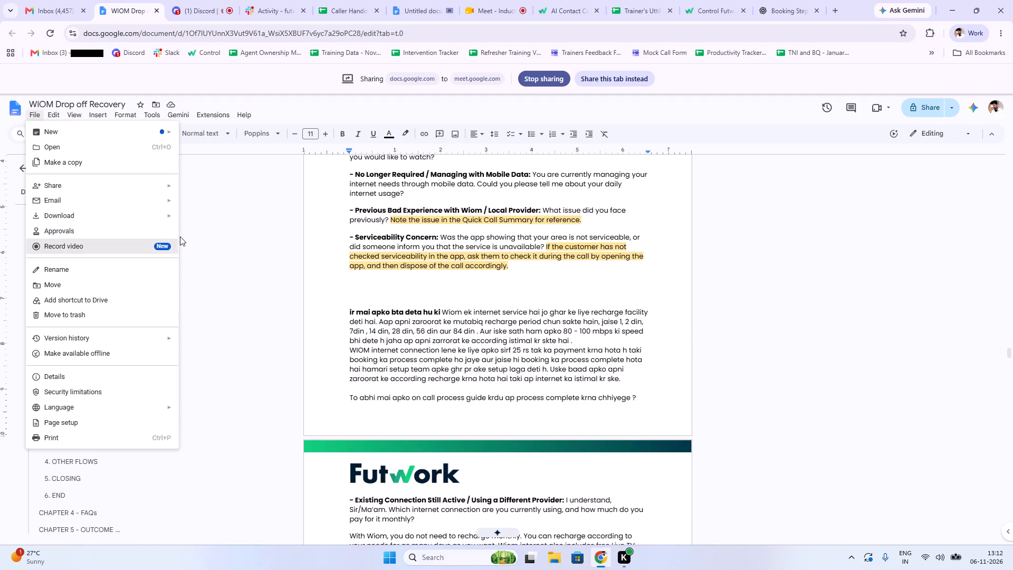
# Examine the English script from “Setup Challenges” through “OTHER FLOWS” to the Chapter 4 FAQs, including the footer passage repeated on each page.
pyautogui.click(237, 209)
pyautogui.scroll(9, 628, 293)
pyautogui.scroll(8, 559, 354)
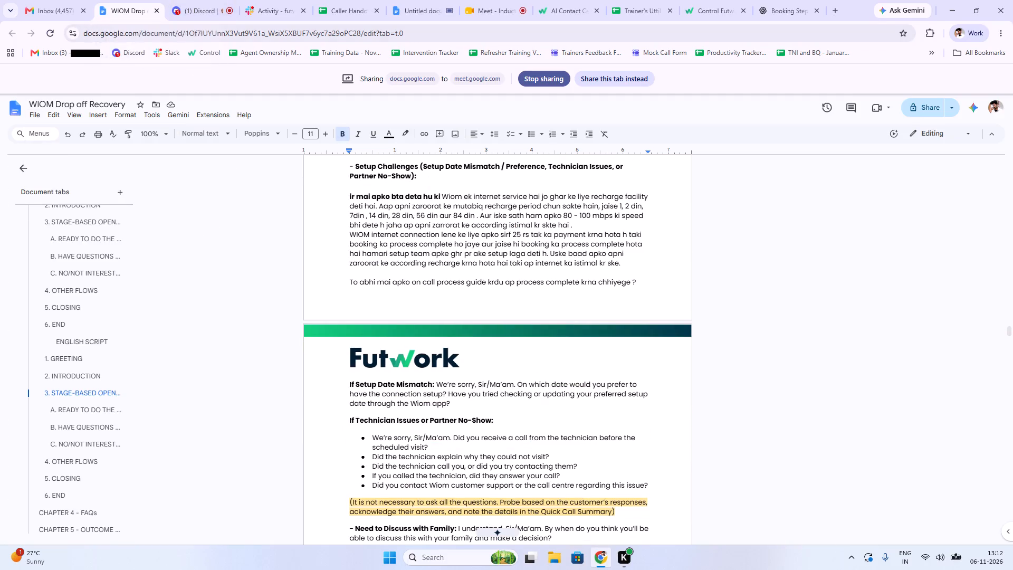
pyautogui.scroll(-7, 419, 271)
pyautogui.scroll(-17, 454, 387)
pyautogui.scroll(-4, 425, 395)
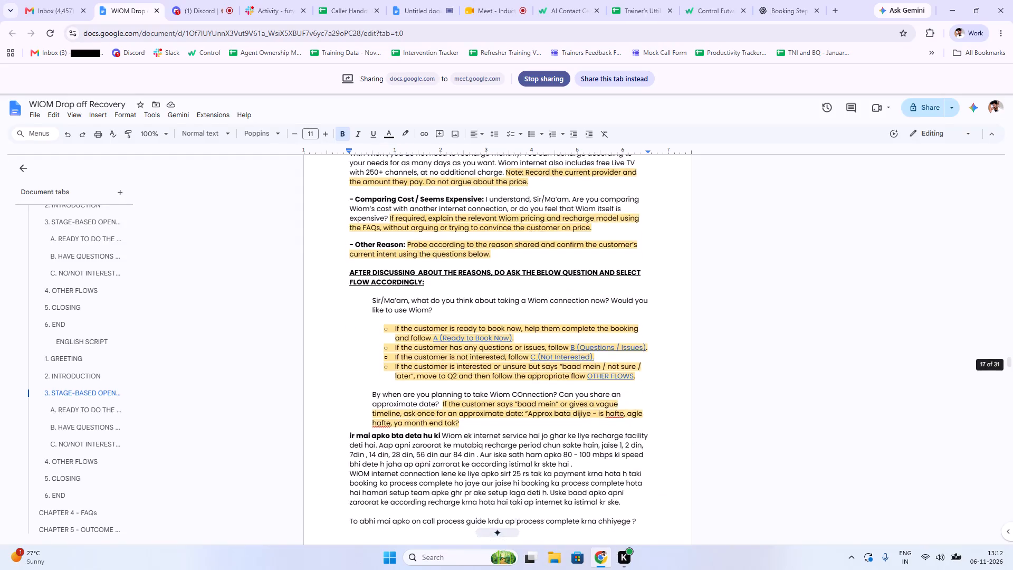
pyautogui.scroll(-13, 443, 370)
pyautogui.scroll(-7, 402, 353)
pyautogui.scroll(-8, 470, 369)
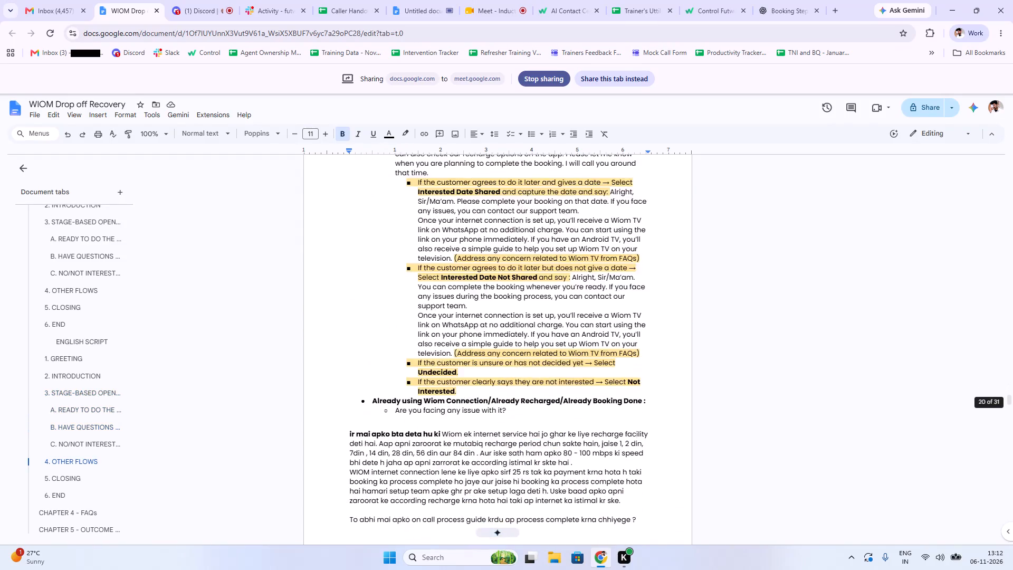
pyautogui.scroll(-10, 453, 340)
# Select the FAQ text from the “CHAPTER 4 – FAQs” heading through the first bullet under “Wiom USPs and Benefits”.
pyautogui.scroll(2, 425, 334)
pyautogui.scroll(-8, 415, 330)
pyautogui.scroll(5, 422, 316)
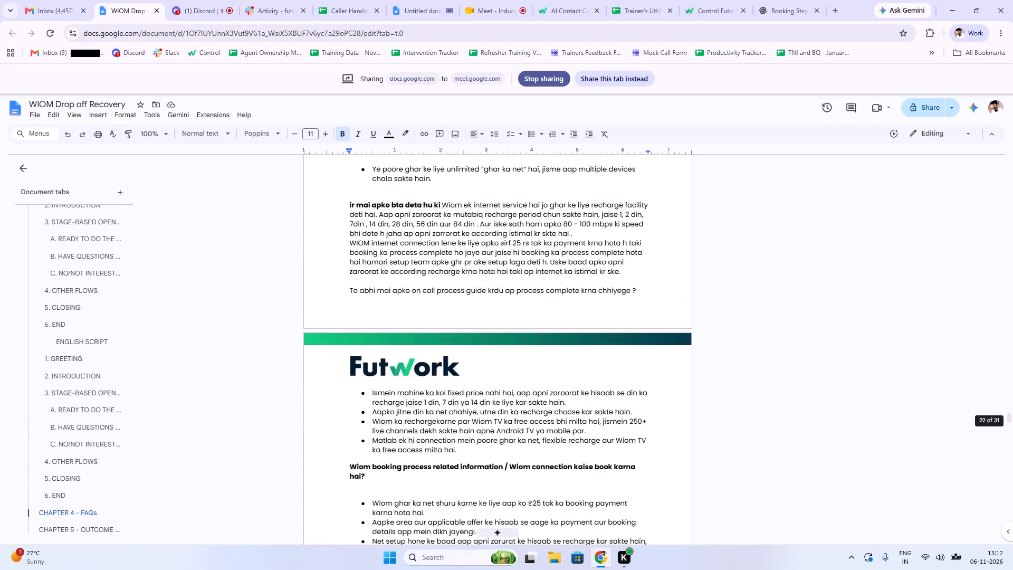
pyautogui.scroll(2, 403, 299)
pyautogui.click(349, 224)
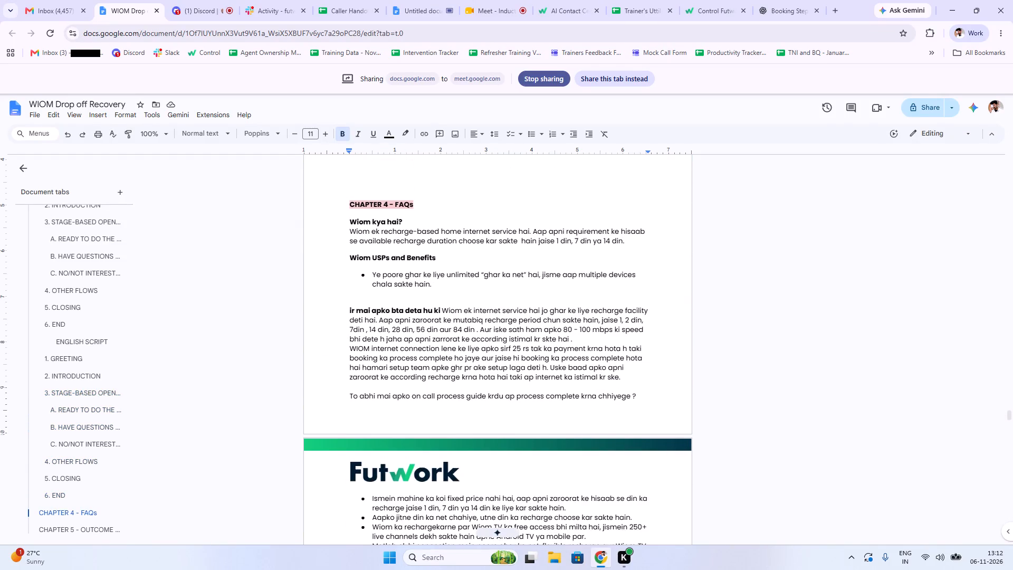
pyautogui.moveTo(346, 205); pyautogui.dragTo(421, 294)
pyautogui.scroll(-4, 433, 293)
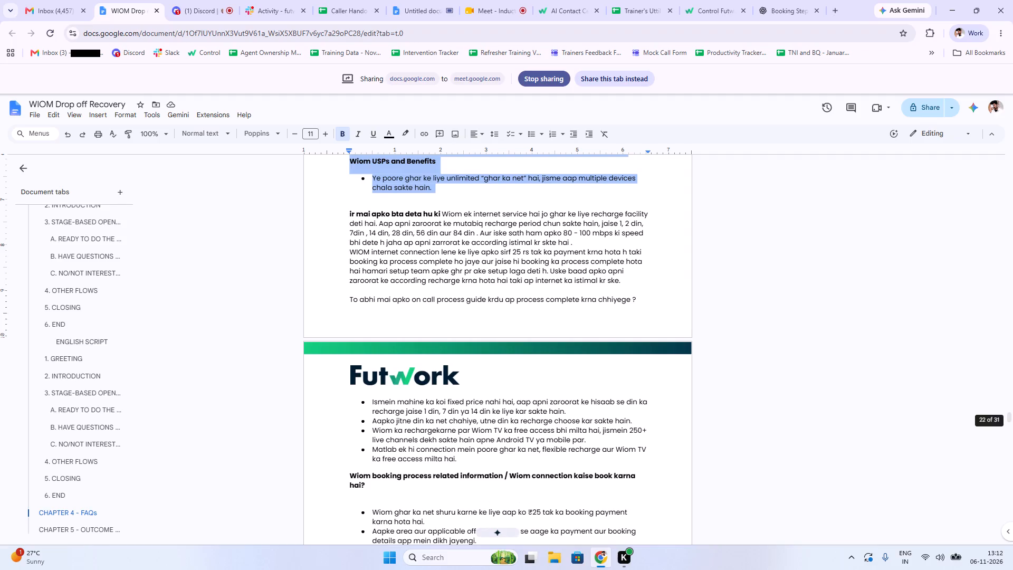
pyautogui.moveTo(421, 294); pyautogui.dragTo(444, 365)
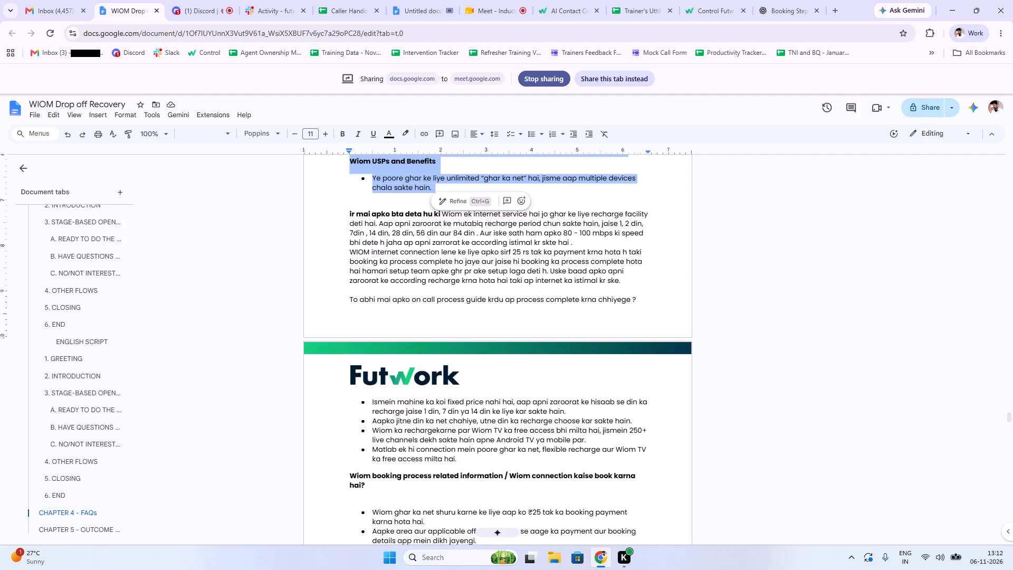
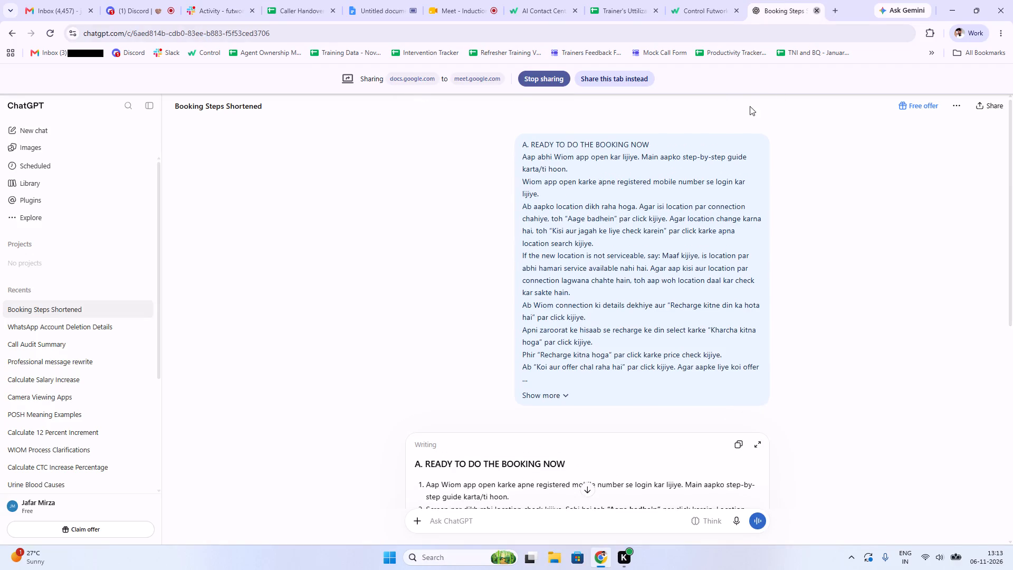
# Close the Booking Steps Shortened chat and return to the WIOM hiring projects list.
pyautogui.click(461, 221)
pyautogui.click(607, 307)
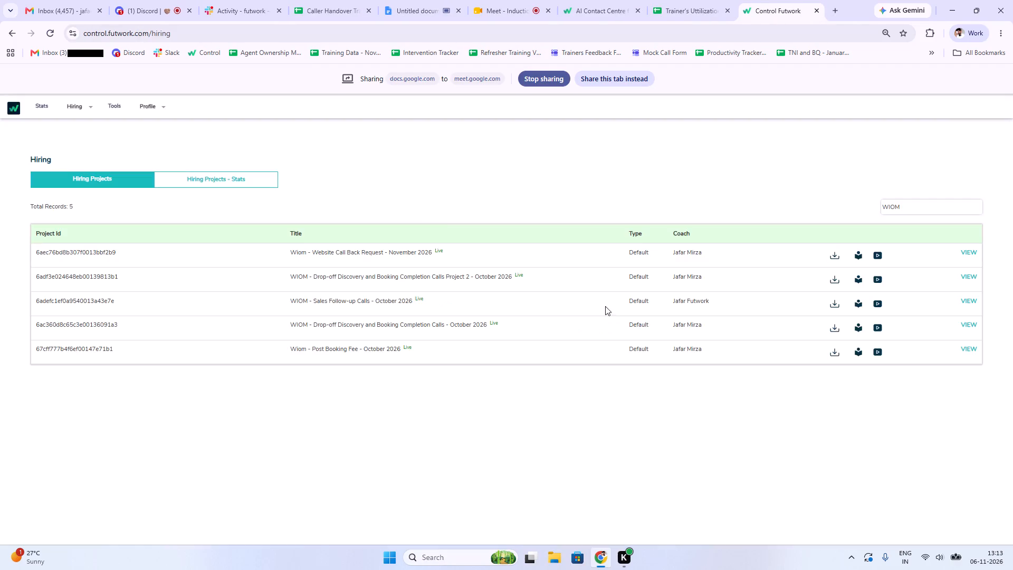
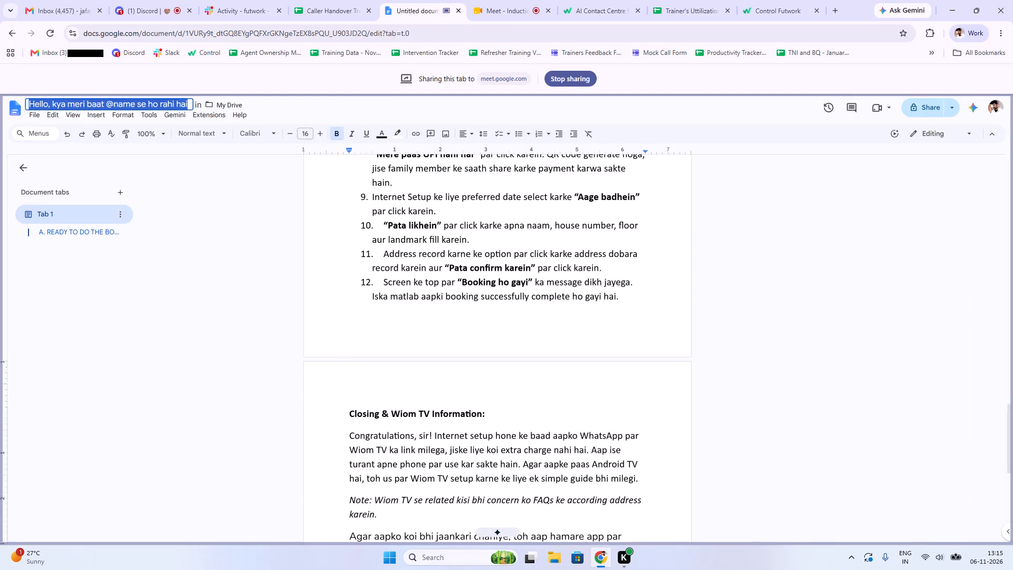
# Rename the calling script document as WIOM Calling Process.
pyautogui.write('IOM Call')
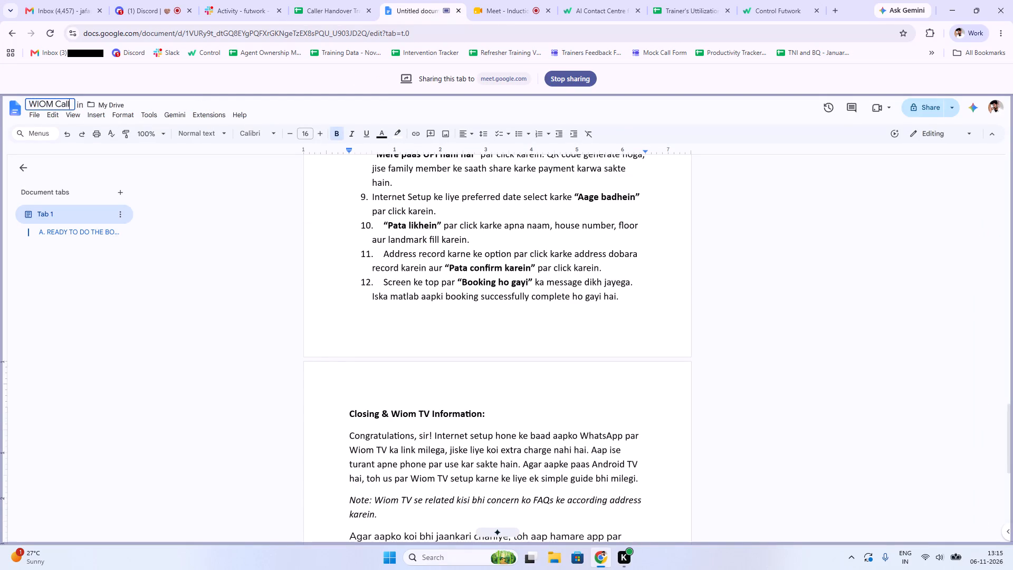
pyautogui.write('ing')
pyautogui.press('space')
pyautogui.write('Process')
pyautogui.click(181, 240)
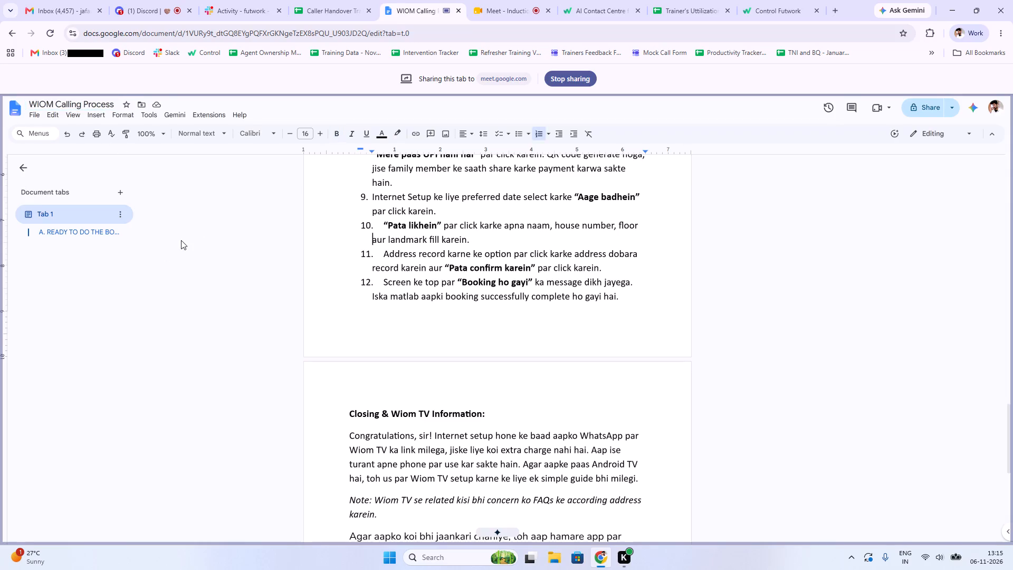
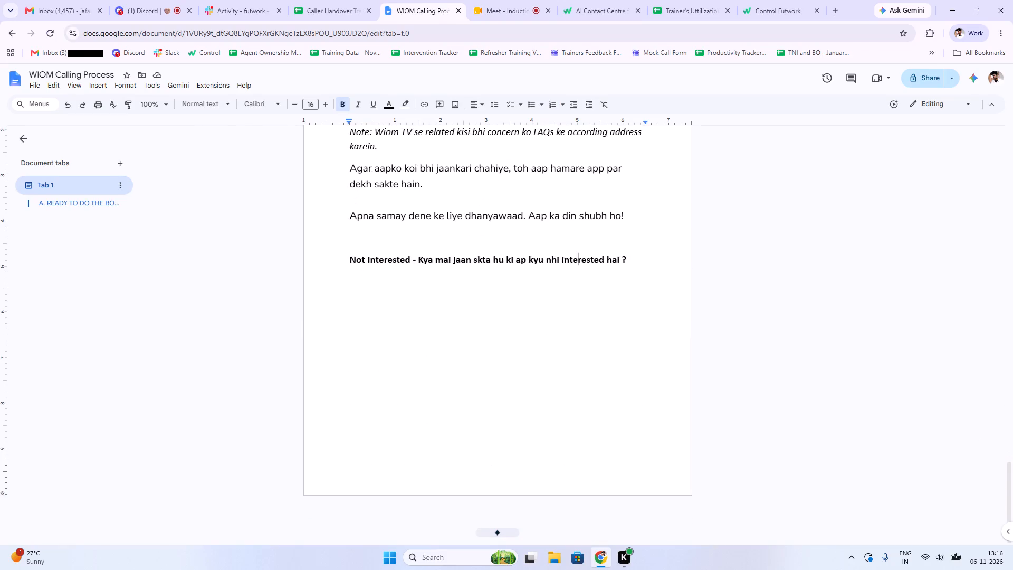
# Start a new line directly below the Not Interested question at the end of the script.
pyautogui.click(521, 317)
pyautogui.click(666, 270)
pyautogui.hotkey('shift', 'Return')
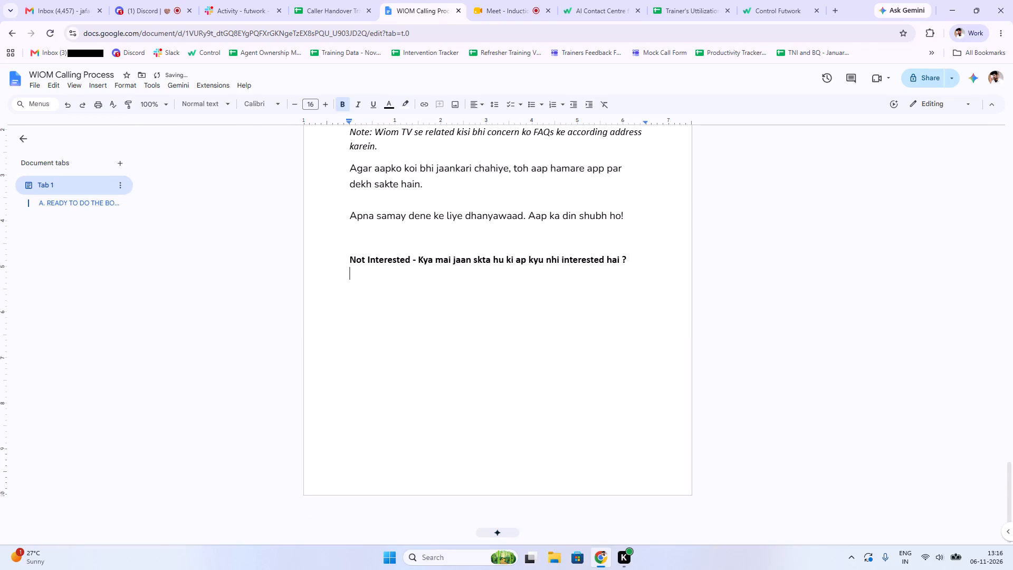
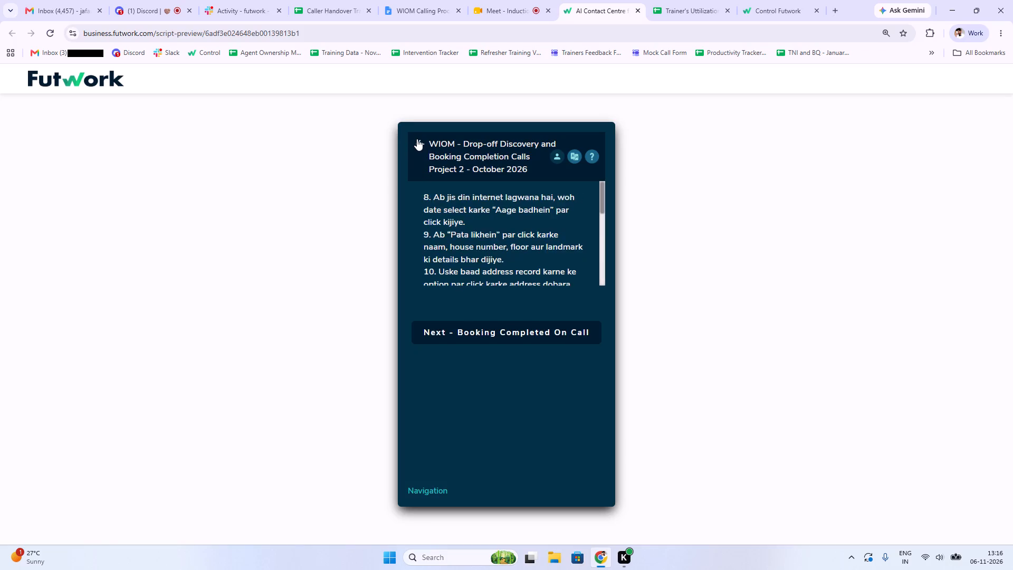
# Return in the script preview to the question asking whether the customer is considering Wiom or just viewing options, and review its wording.
pyautogui.click(417, 139)
pyautogui.click(417, 138)
pyautogui.click(415, 136)
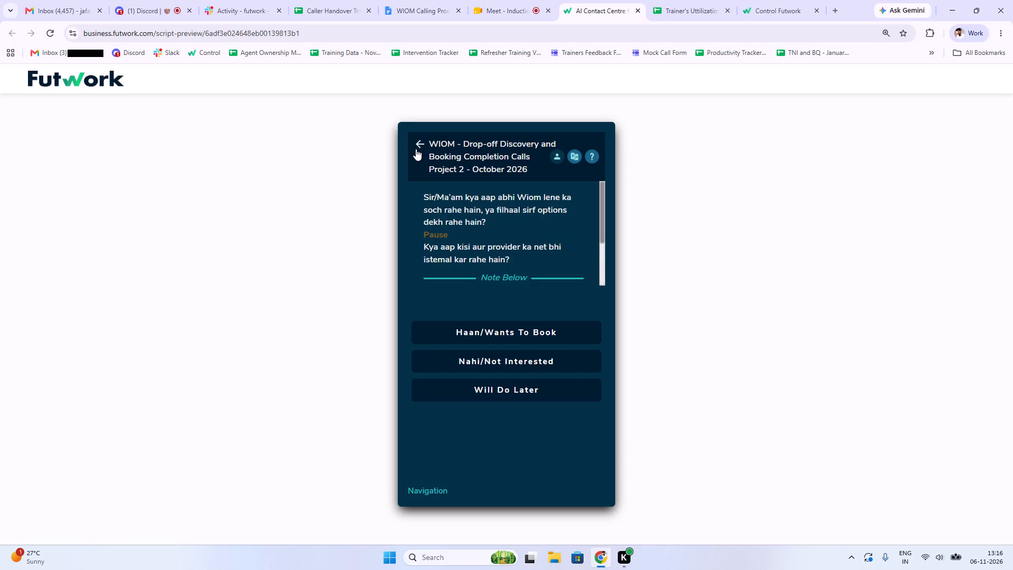
pyautogui.click(419, 147)
pyautogui.click(487, 331)
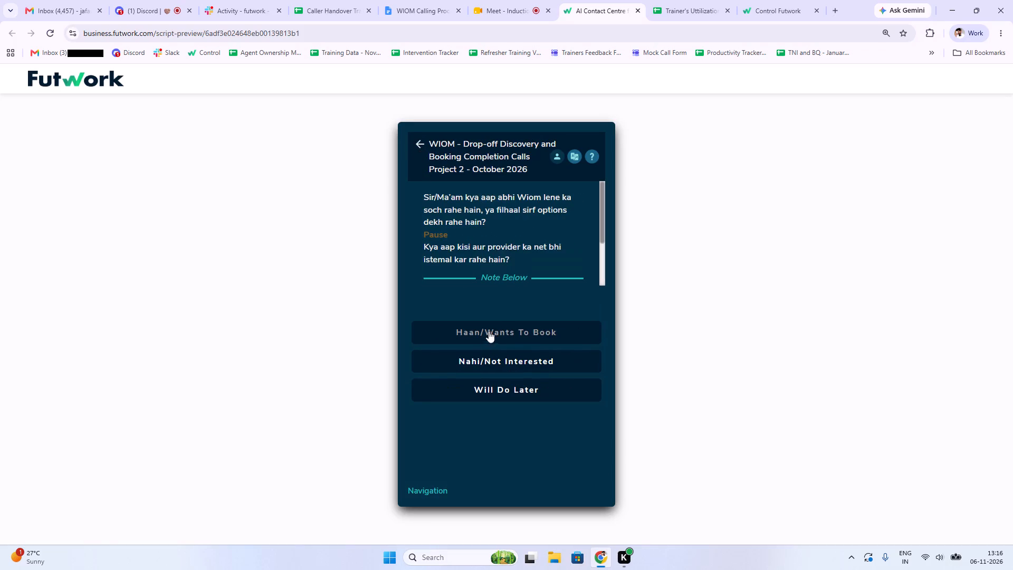
pyautogui.scroll(8, 492, 265)
pyautogui.tripleClick(482, 205)
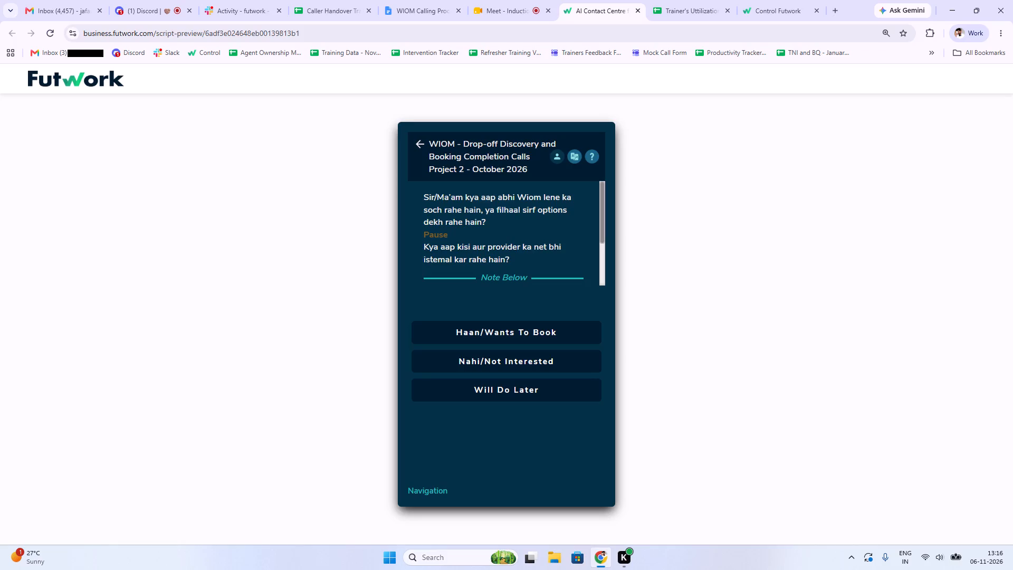
pyautogui.click(522, 233)
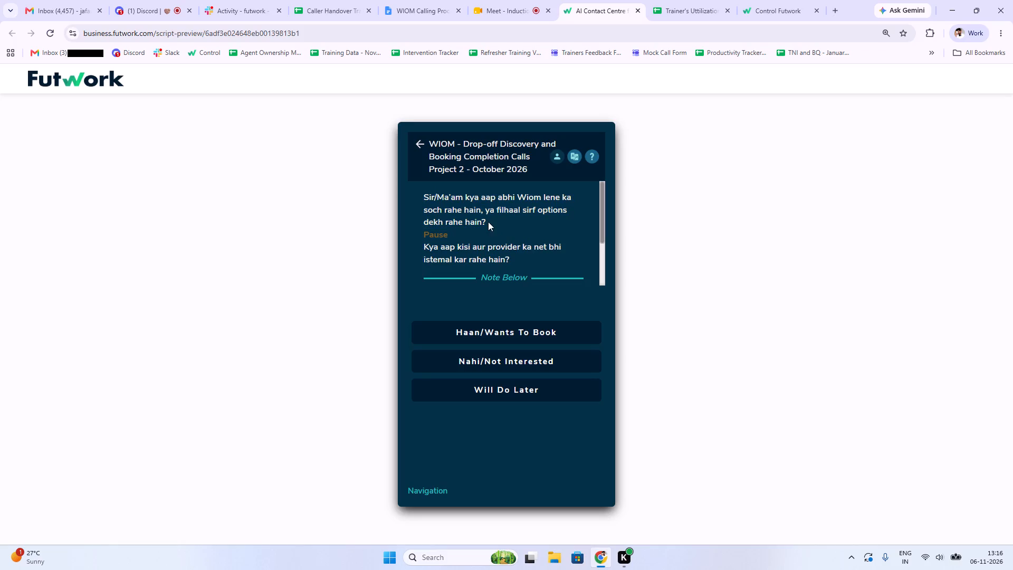
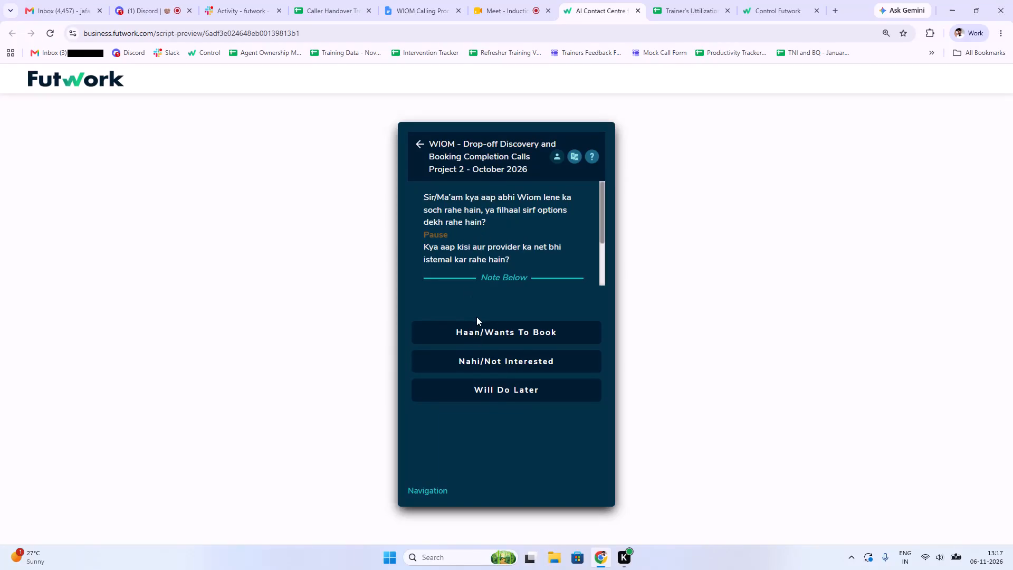
# Follow the Nahi/Not Interested branch in the script preview and review its reason question, closing line and Not interested Reason options.
pyautogui.click(503, 367)
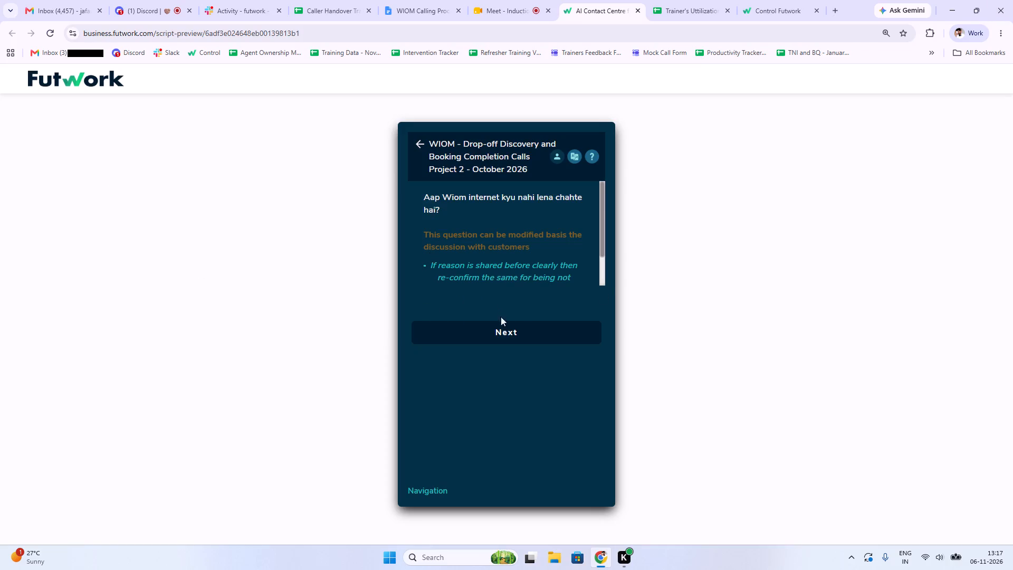
pyautogui.scroll(-1, 527, 278)
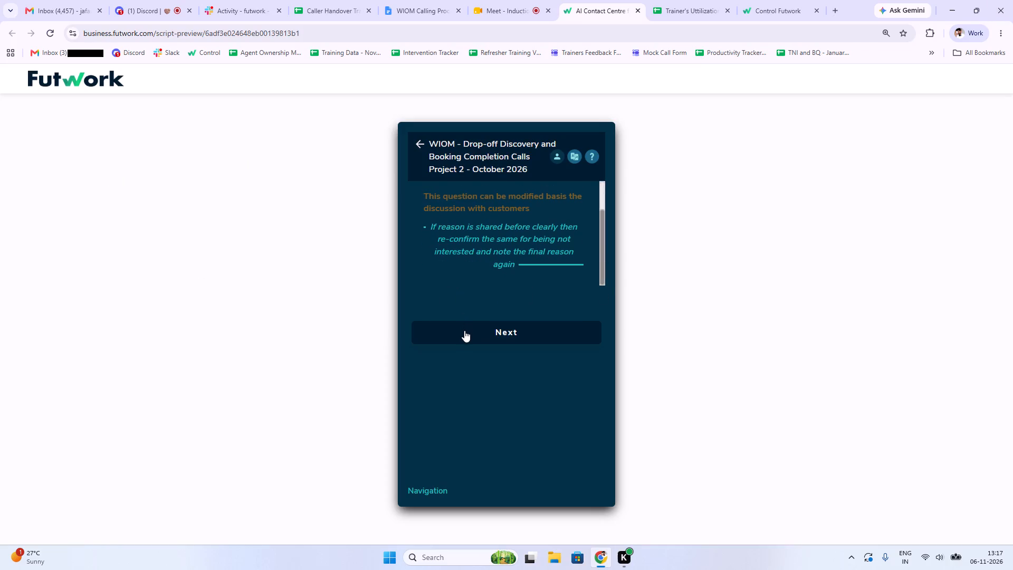
pyautogui.click(464, 330)
pyautogui.scroll(6, 510, 226)
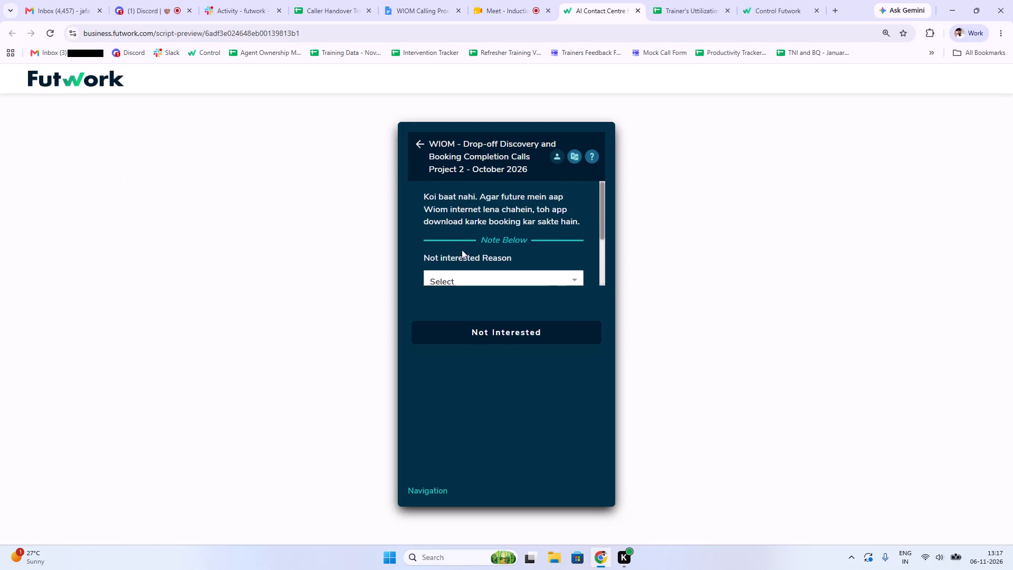
pyautogui.click(491, 274)
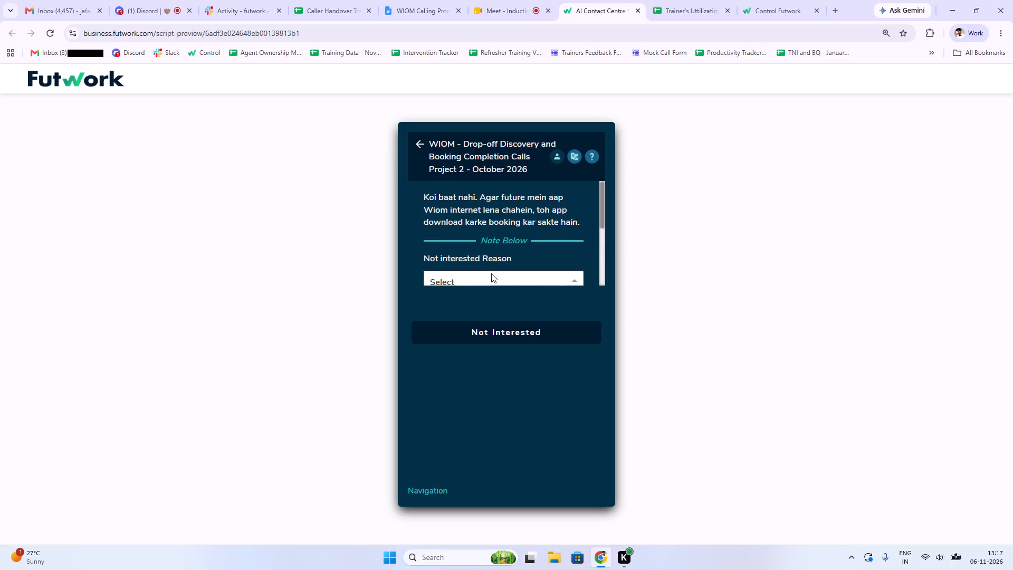
pyautogui.click(491, 273)
pyautogui.click(491, 277)
pyautogui.scroll(-2, 493, 269)
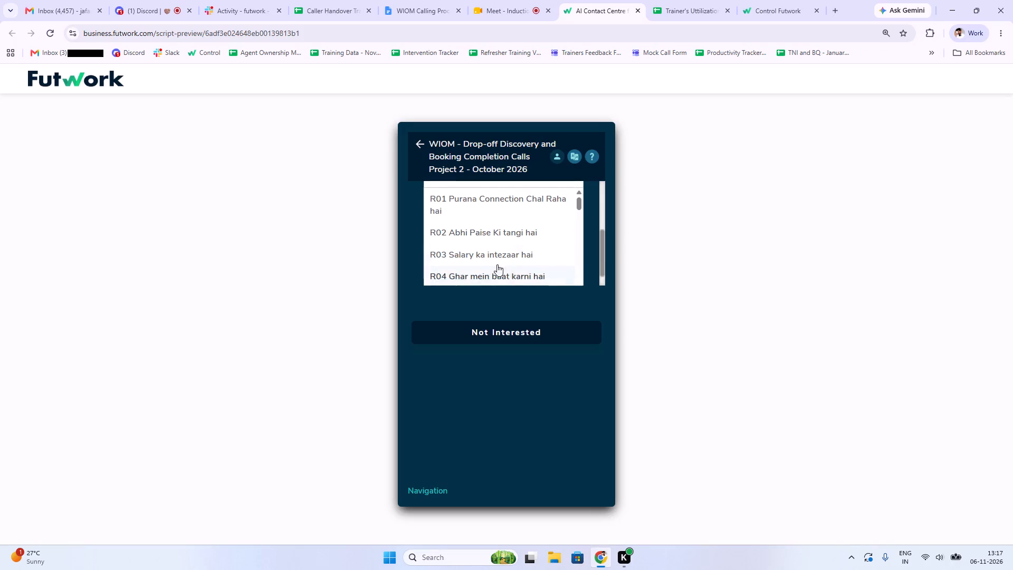
pyautogui.tripleClick(424, 142)
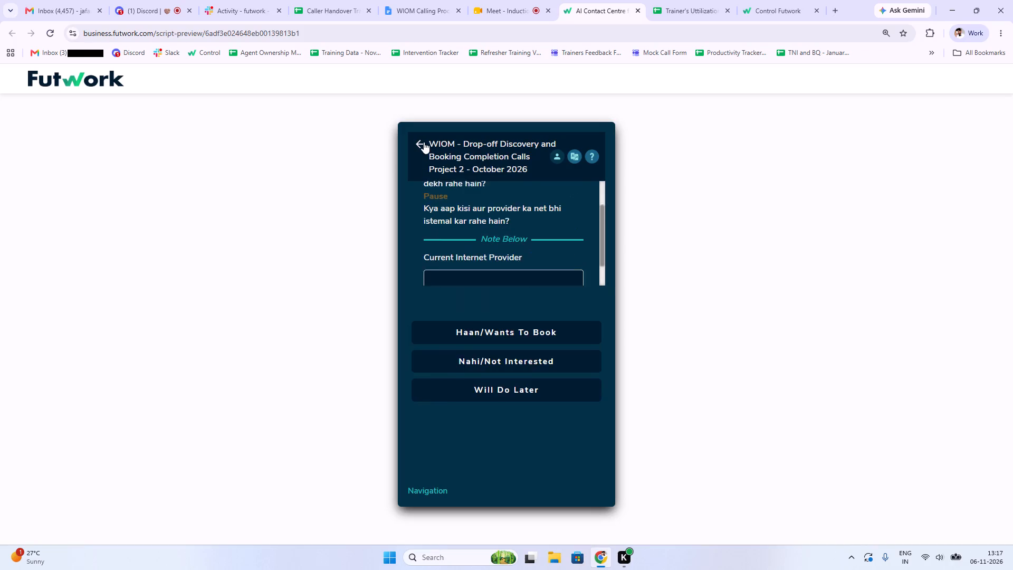
# Reopen the Just Exploring / Not Ready Yet flow and review its questions and the Current Internet Provider field.
pyautogui.click(491, 335)
pyautogui.scroll(3, 479, 239)
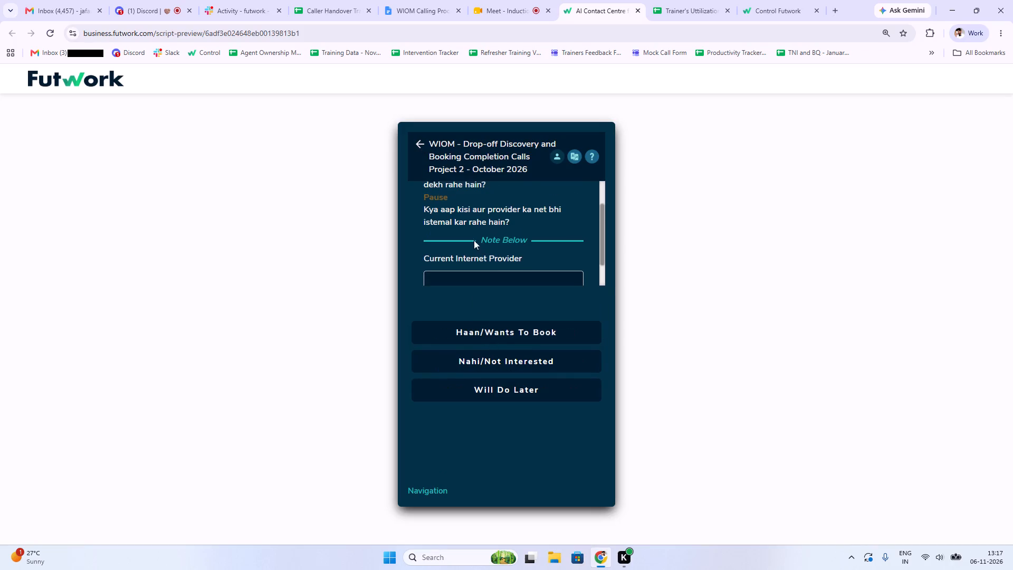
pyautogui.scroll(4, 474, 240)
pyautogui.scroll(-4, 442, 211)
pyautogui.click(456, 242)
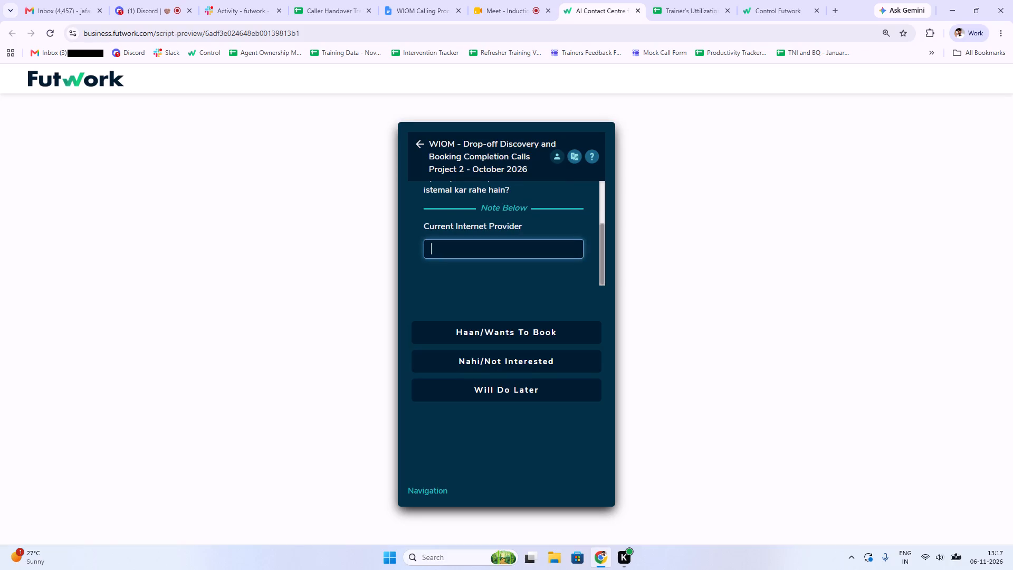
pyautogui.moveTo(456, 248); pyautogui.dragTo(468, 248)
pyautogui.scroll(7, 443, 244)
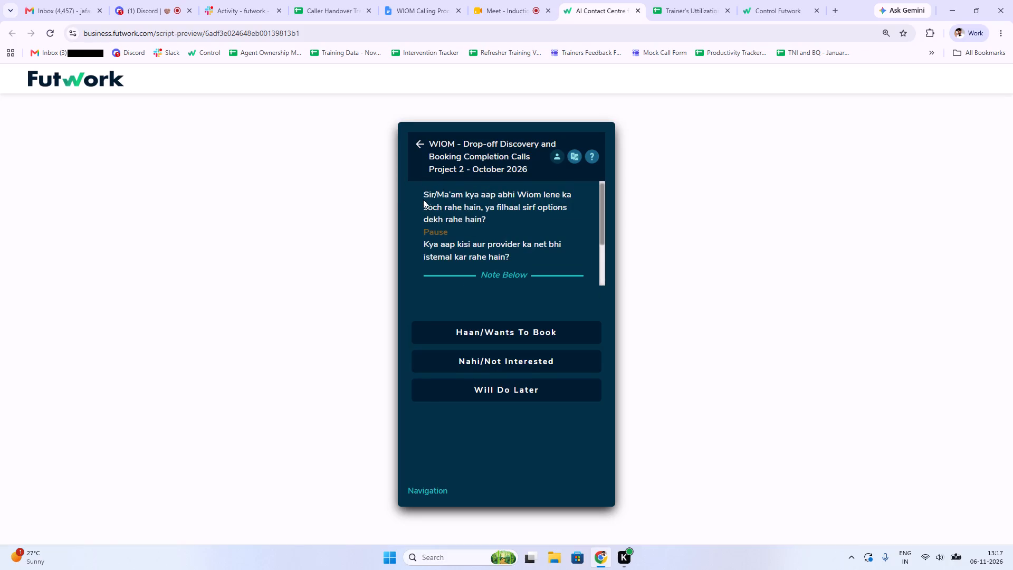
pyautogui.moveTo(418, 204); pyautogui.dragTo(508, 213)
pyautogui.click(500, 230)
# Open the Financial Constraint / Waiting For Salary flow from the drop-off reasons and read its full pitch.
pyautogui.click(416, 145)
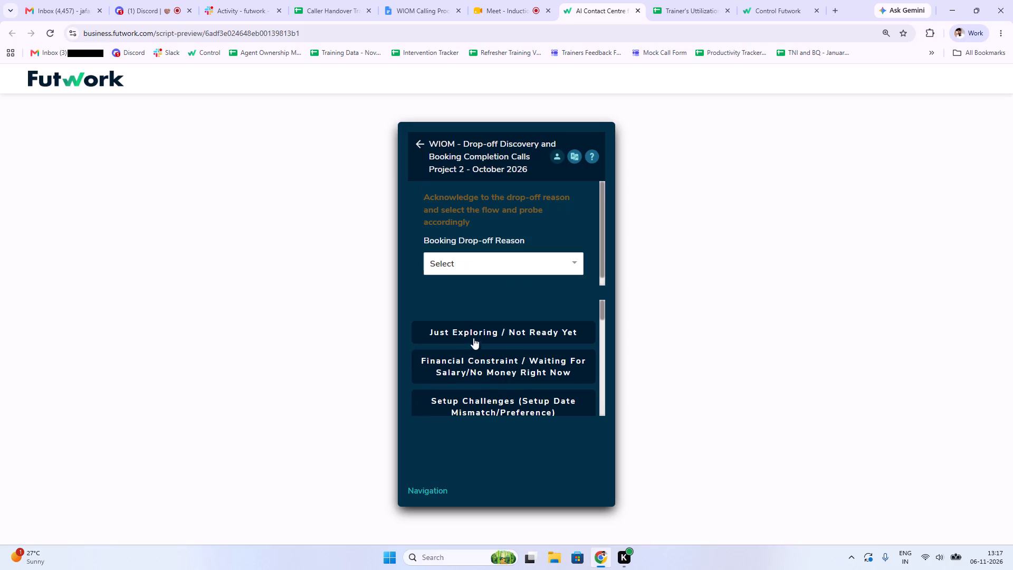
pyautogui.click(488, 372)
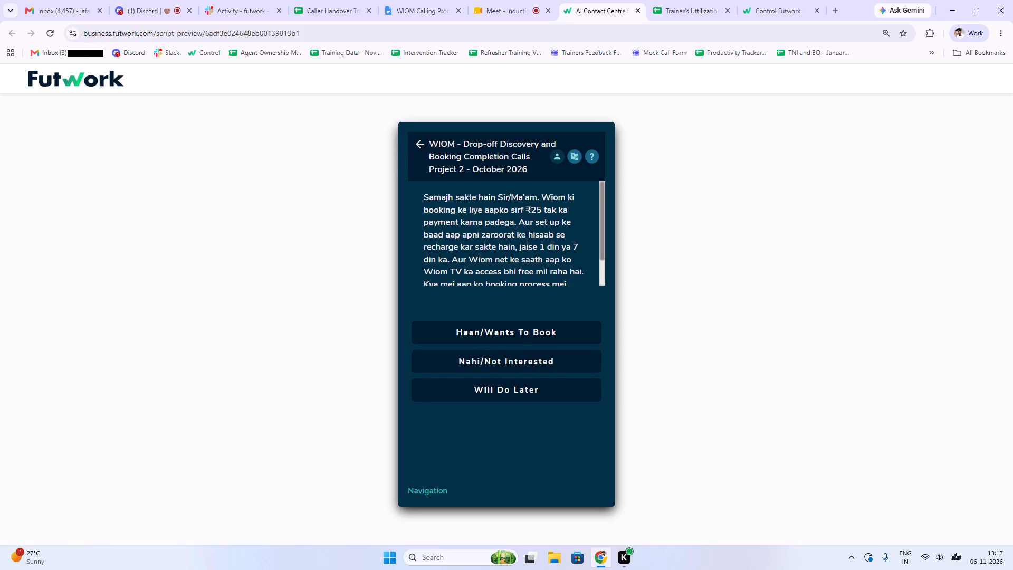
pyautogui.scroll(-1, 494, 252)
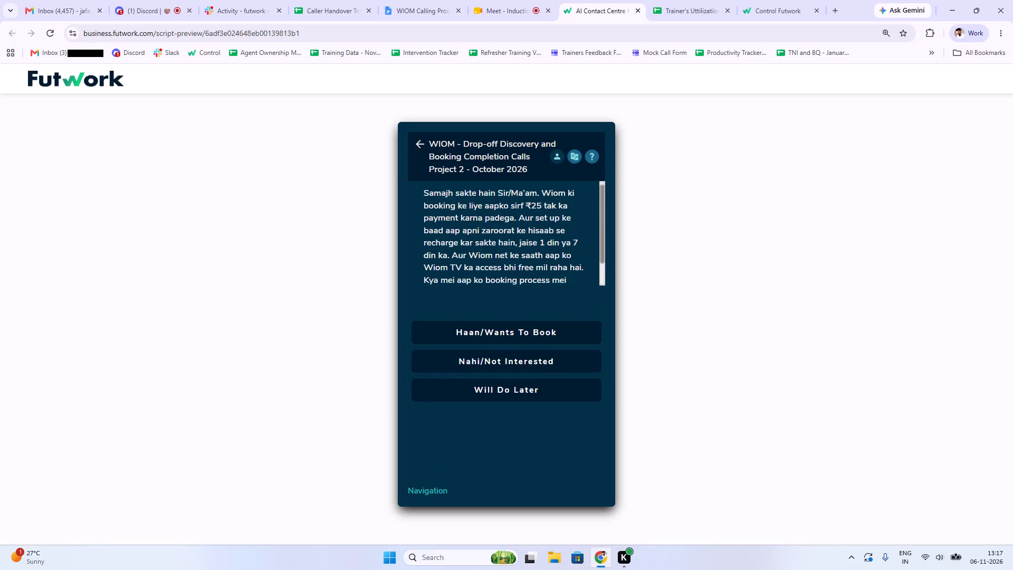
pyautogui.scroll(-1, 494, 252)
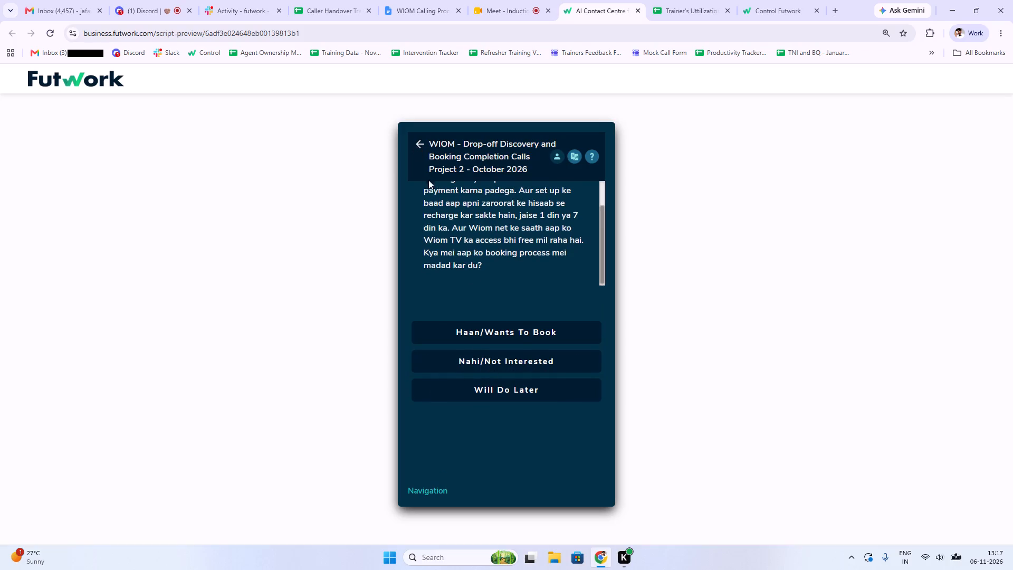
# Open the Setup Challenges (Setup Date Mismatch/Preference) flow and read its date questions and the response for an unchecked setup date.
pyautogui.click(418, 145)
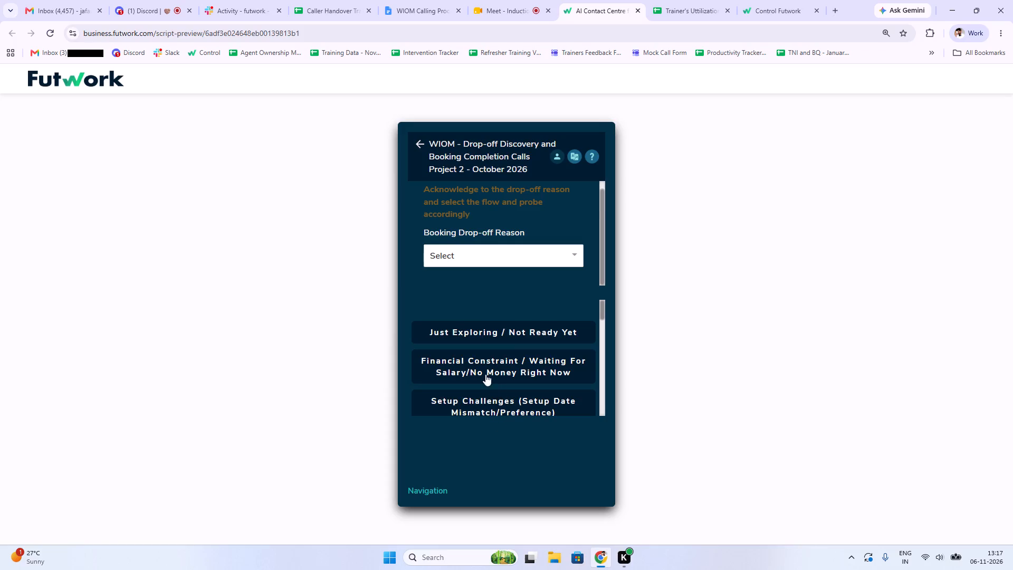
pyautogui.click(482, 403)
pyautogui.scroll(7, 480, 236)
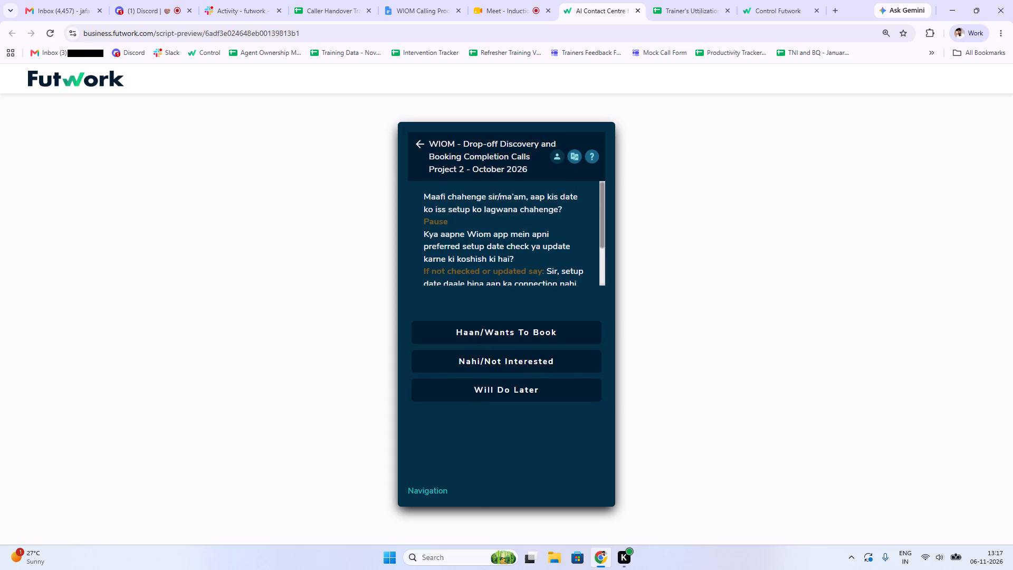
pyautogui.click(421, 148)
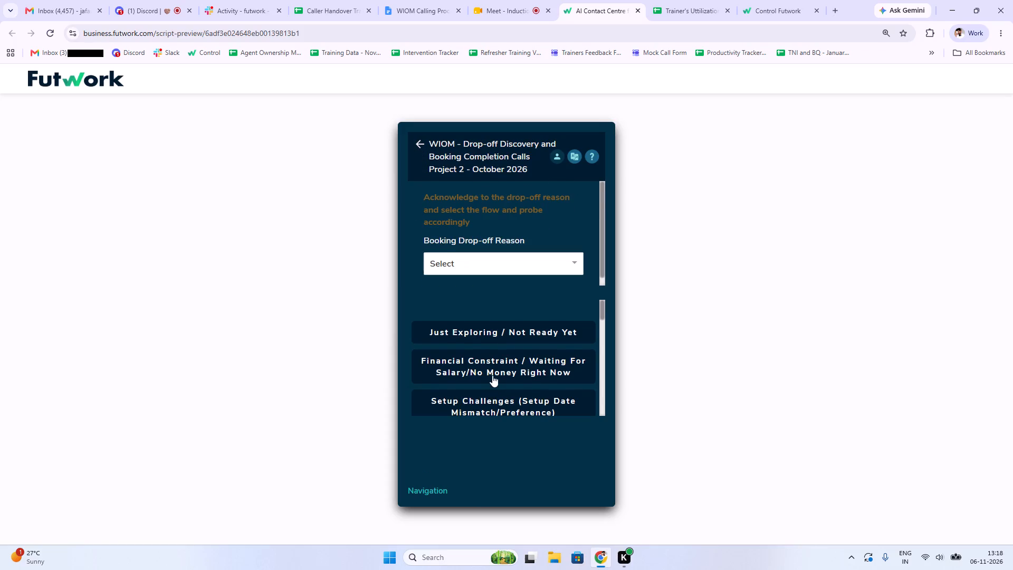
pyautogui.scroll(3, 492, 375)
pyautogui.click(492, 402)
pyautogui.scroll(5, 483, 292)
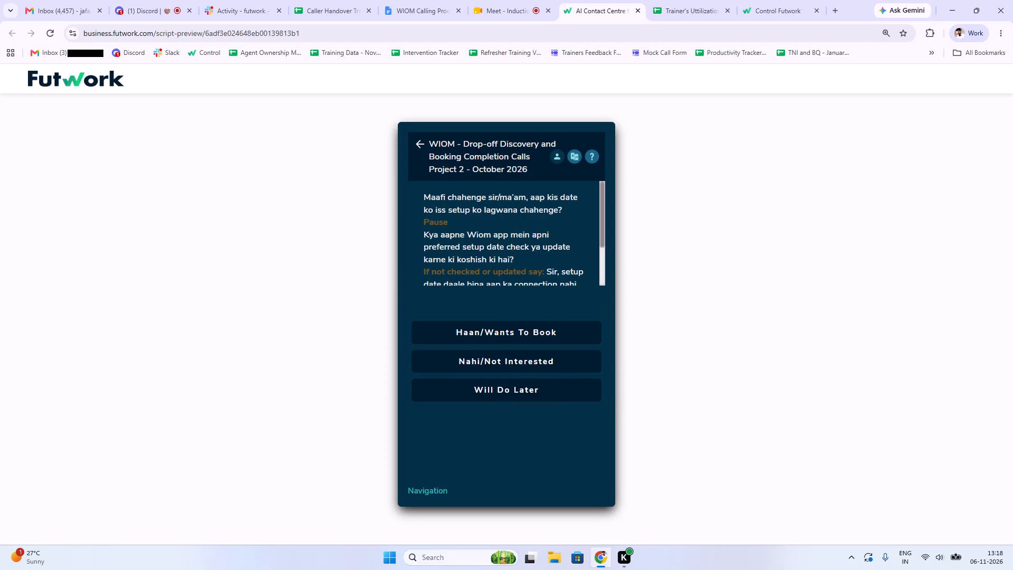
pyautogui.scroll(-3, 485, 243)
pyautogui.scroll(2, 485, 243)
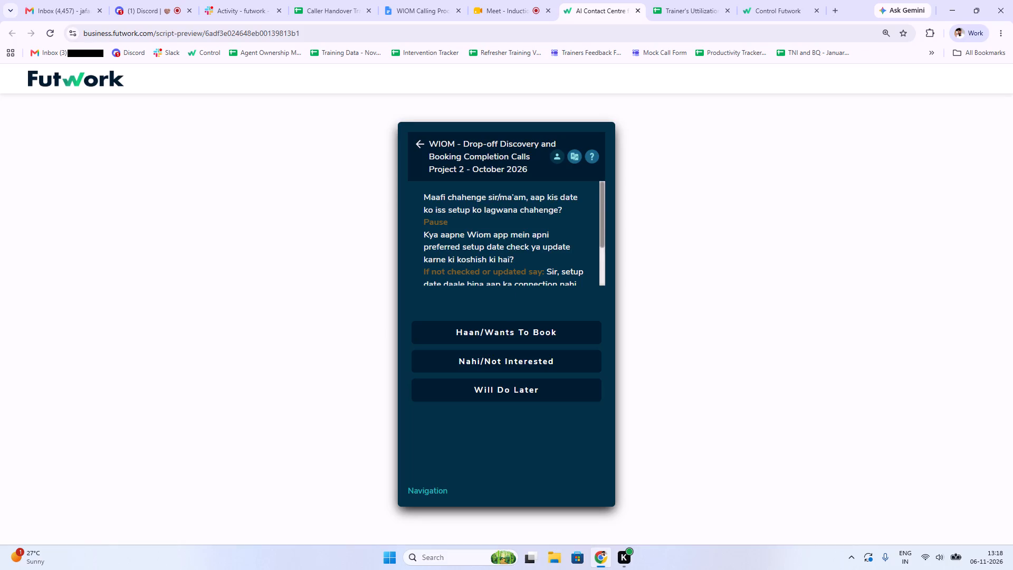
pyautogui.scroll(-1, 517, 262)
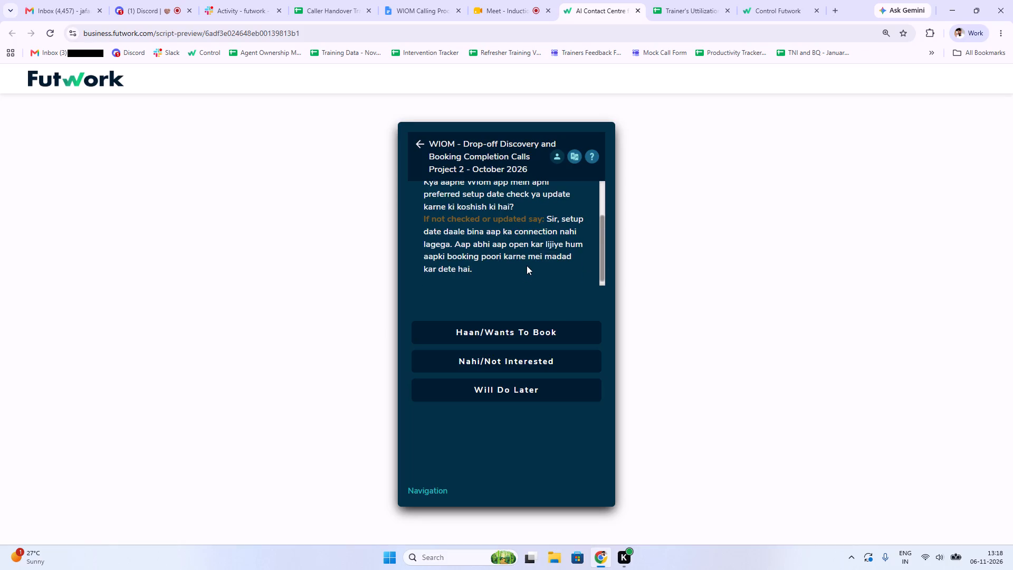
# Open the Setup Challenges (Technician Issues, Or Partner No-Show) flow and review its opening technician questions.
pyautogui.click(418, 148)
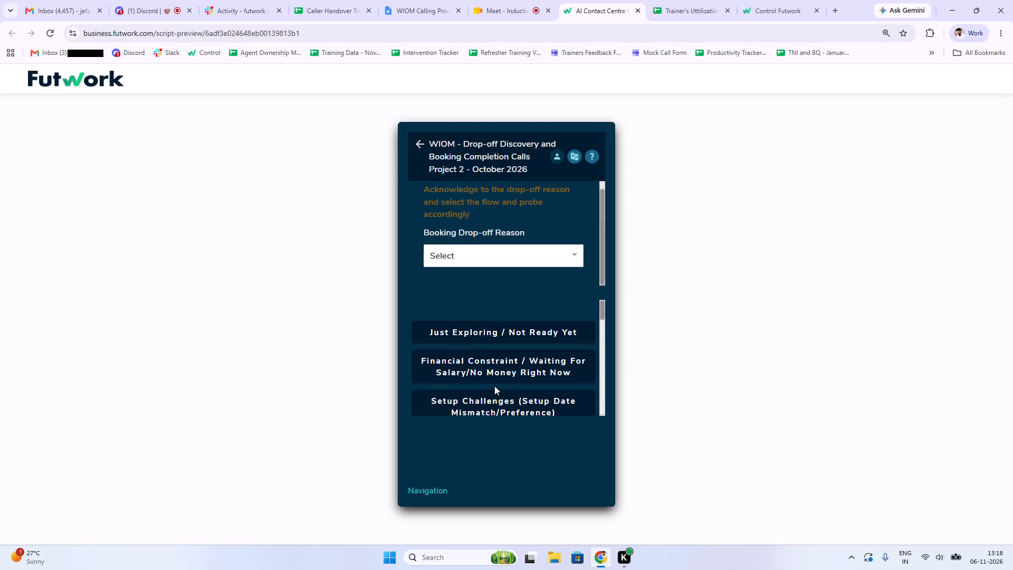
pyautogui.scroll(-1, 511, 382)
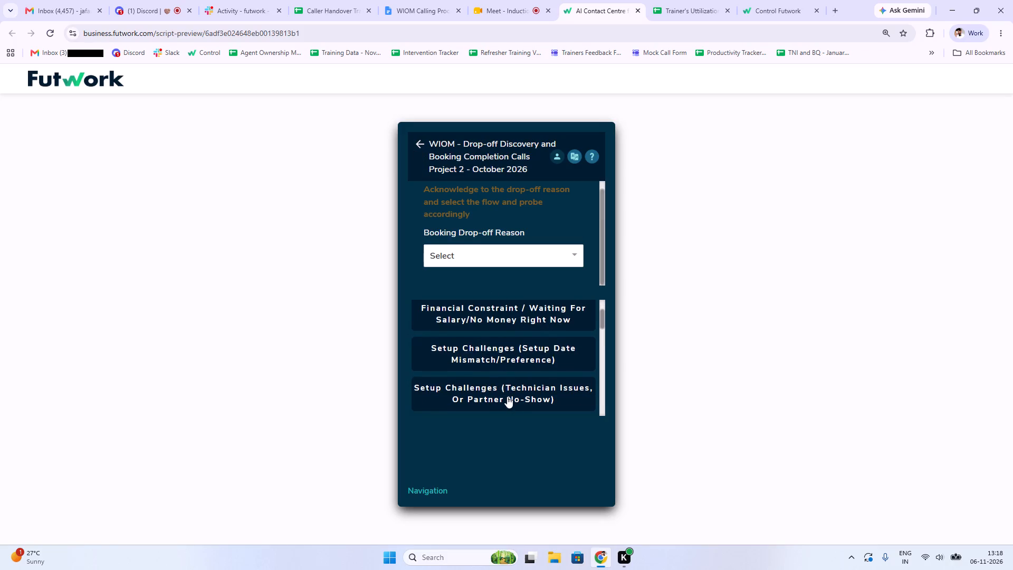
pyautogui.click(542, 395)
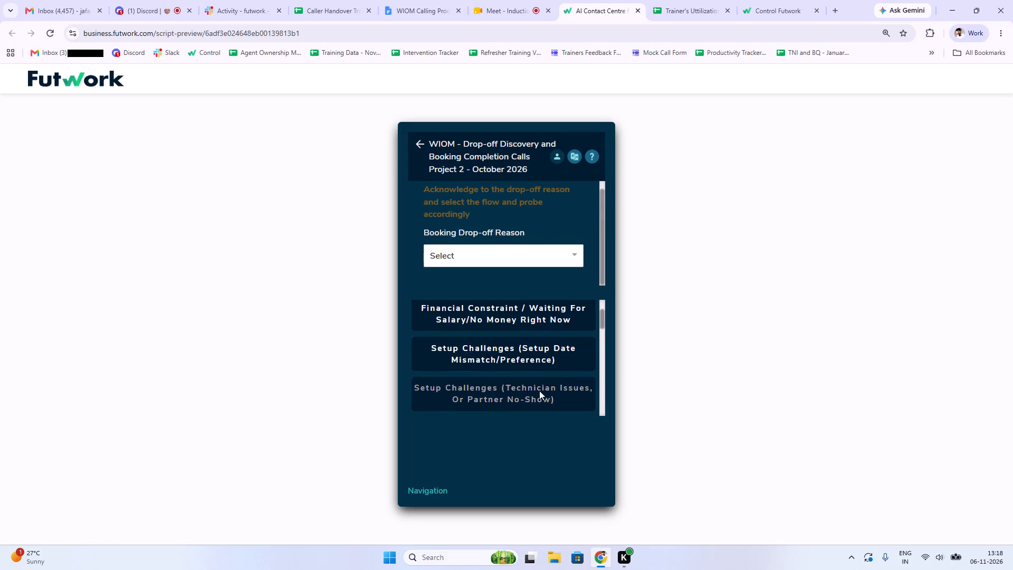
pyautogui.scroll(8, 506, 240)
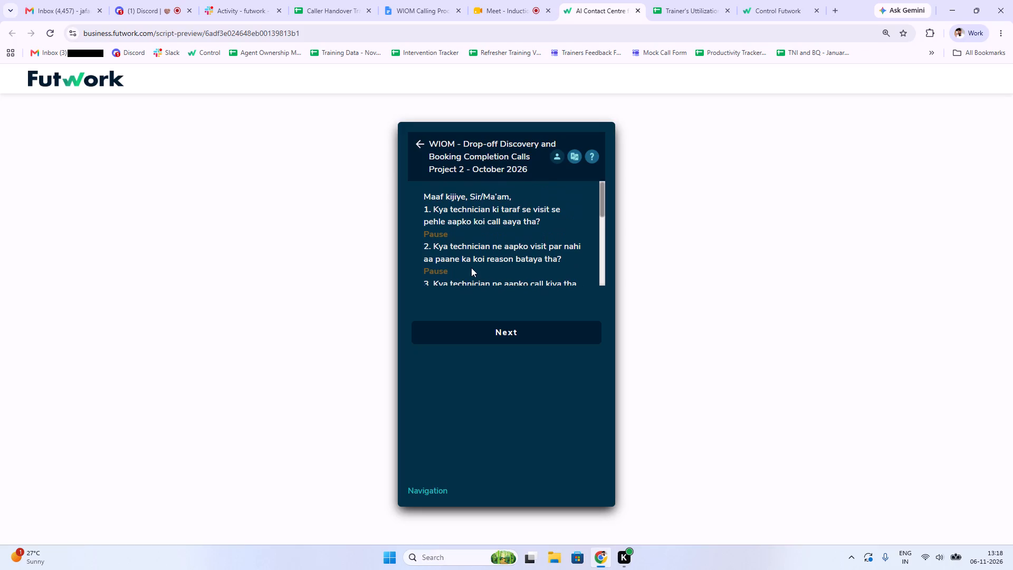
# Return to the Setup Challenges (Setup Date Mismatch/Preference) flow and recheck its wording.
pyautogui.click(421, 144)
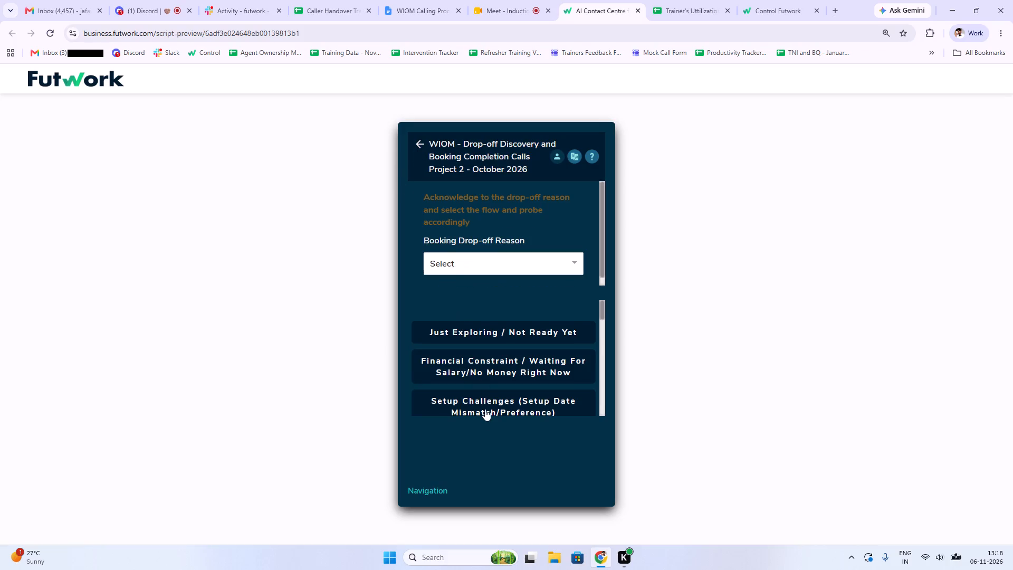
pyautogui.scroll(-1, 489, 393)
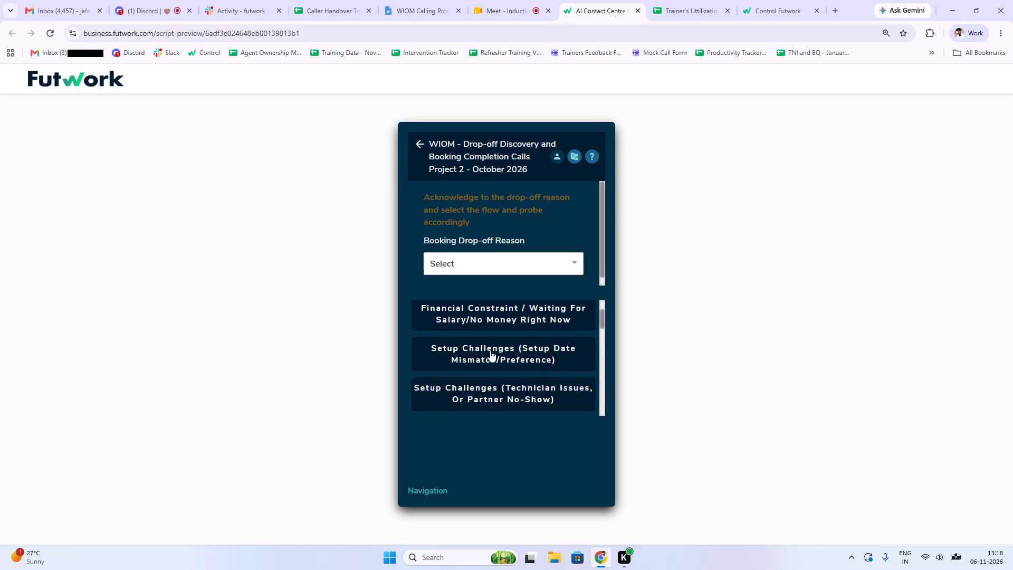
pyautogui.click(530, 354)
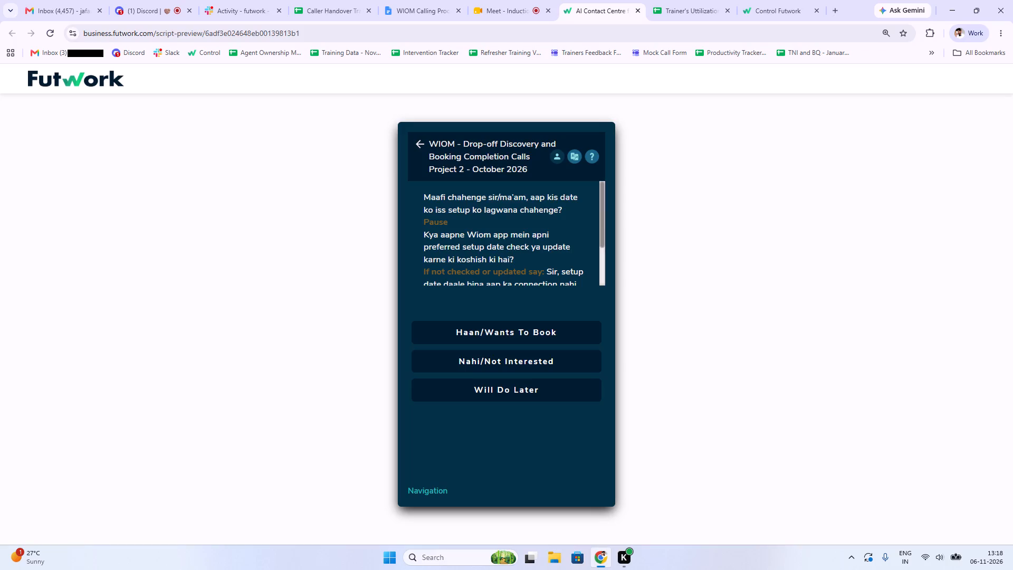
pyautogui.scroll(-1, 482, 262)
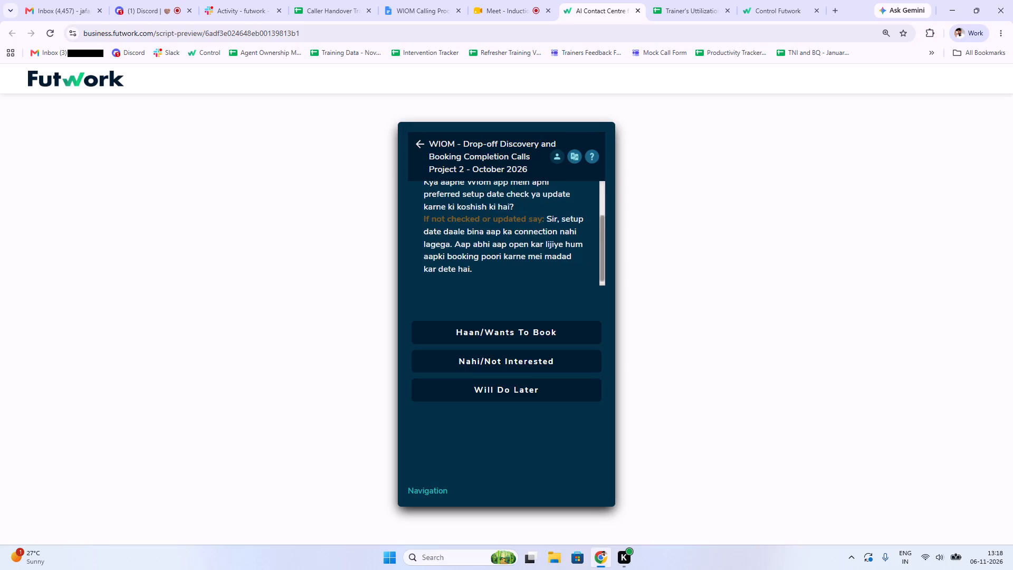
pyautogui.scroll(5, 482, 262)
pyautogui.click(421, 144)
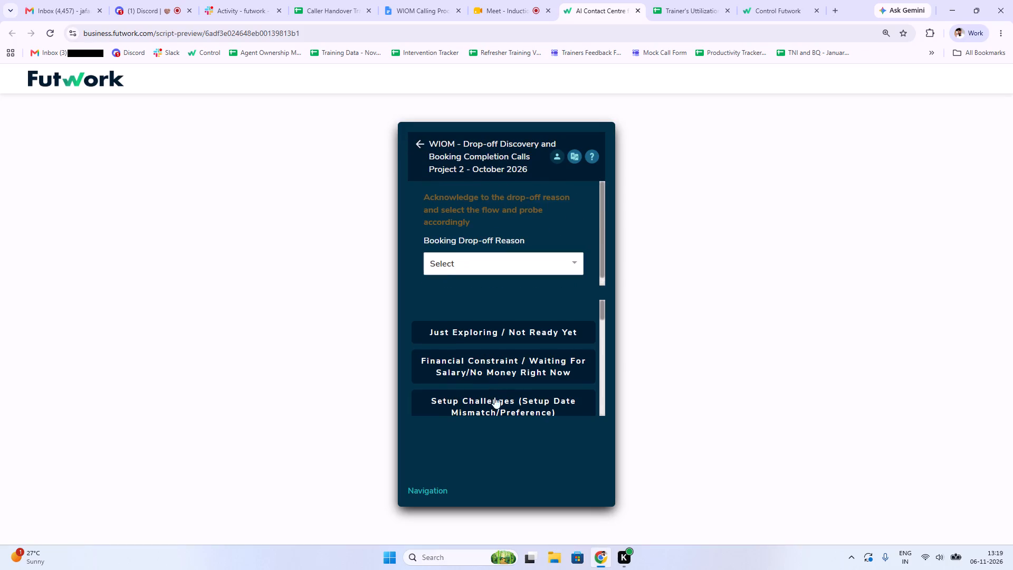
pyautogui.scroll(-1, 494, 405)
pyautogui.click(501, 360)
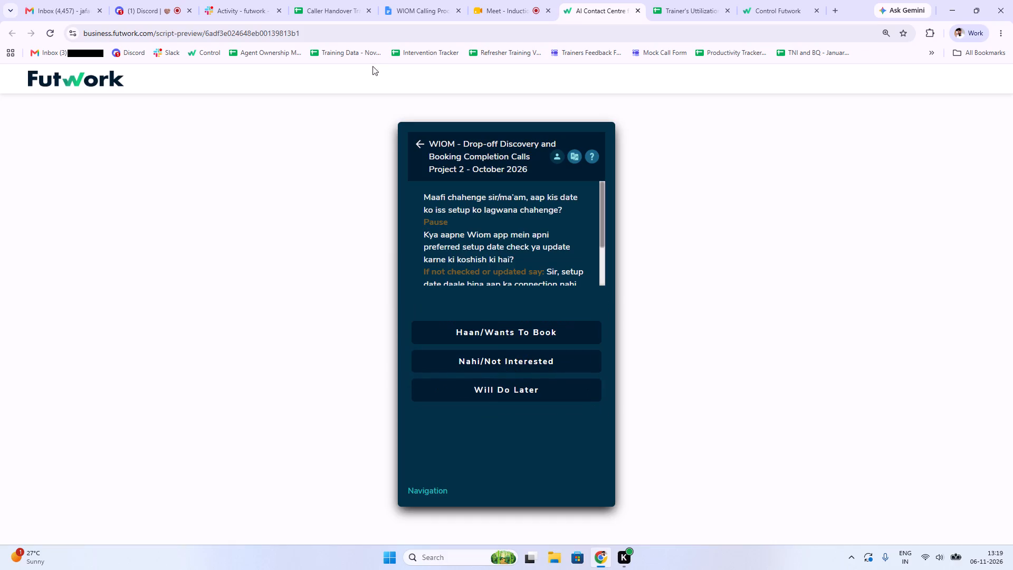
# Reopen the Setup Challenges (Technician Issues, Or Partner No-Show) flow and read all its probing questions and the agent note.
pyautogui.click(418, 148)
pyautogui.scroll(-1, 527, 377)
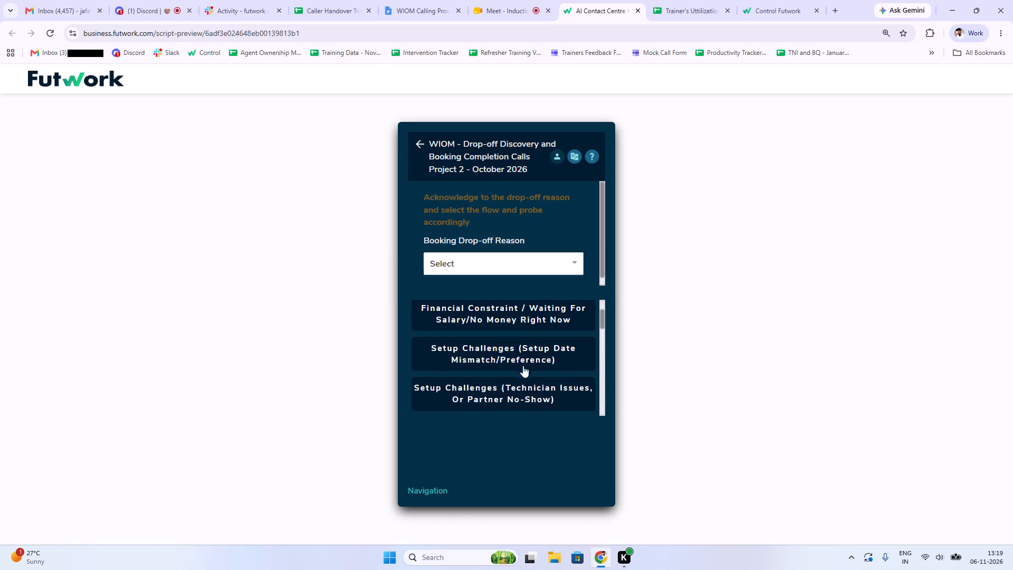
pyautogui.click(515, 389)
pyautogui.scroll(3, 474, 254)
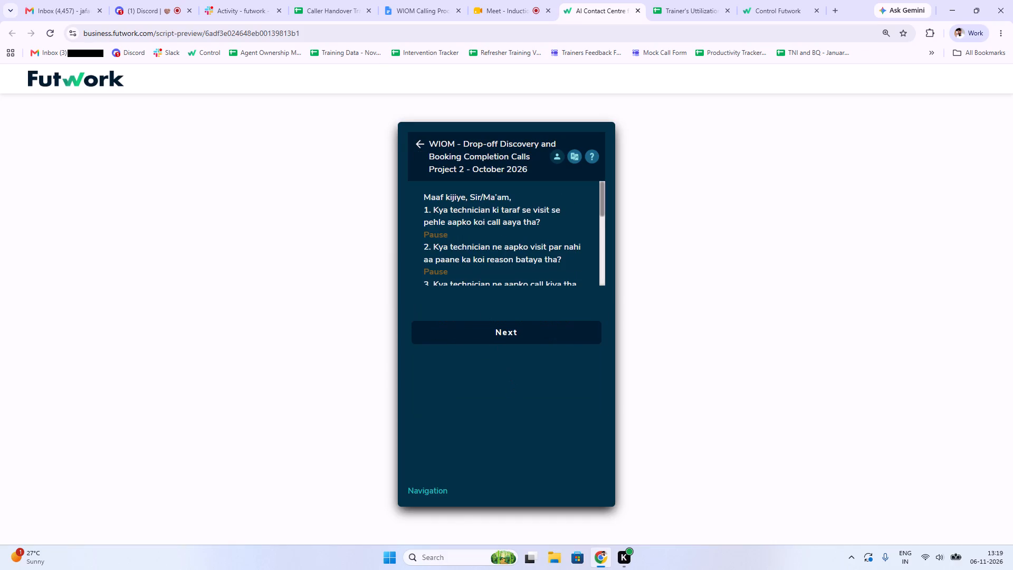
pyautogui.scroll(-7, 474, 254)
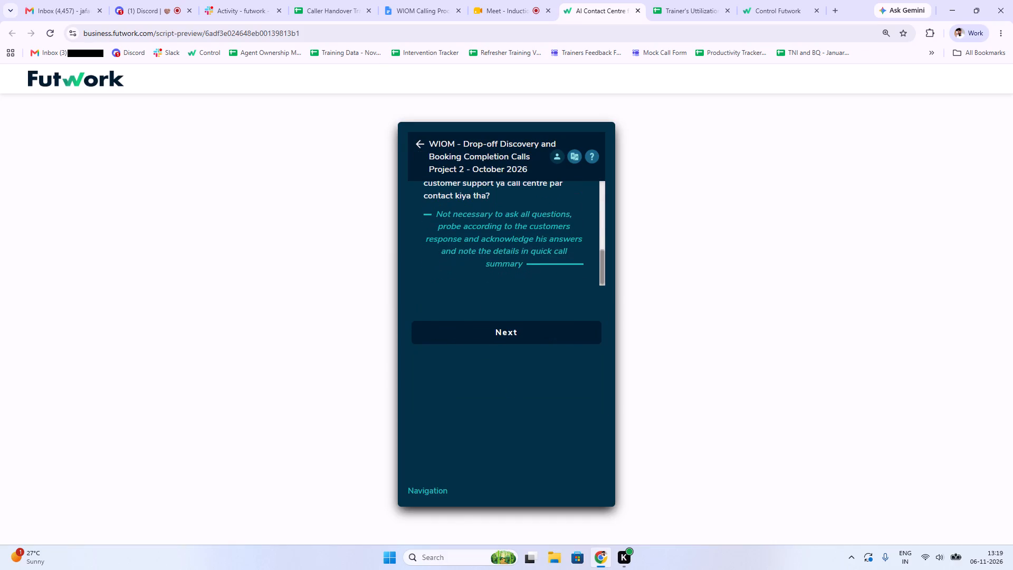
pyautogui.scroll(3, 474, 254)
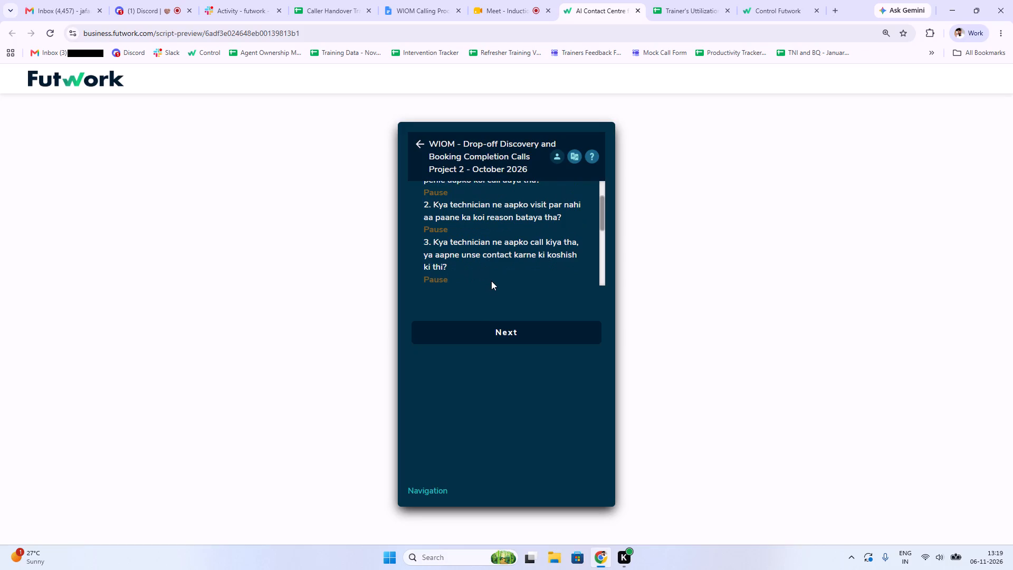
pyautogui.scroll(-2, 522, 259)
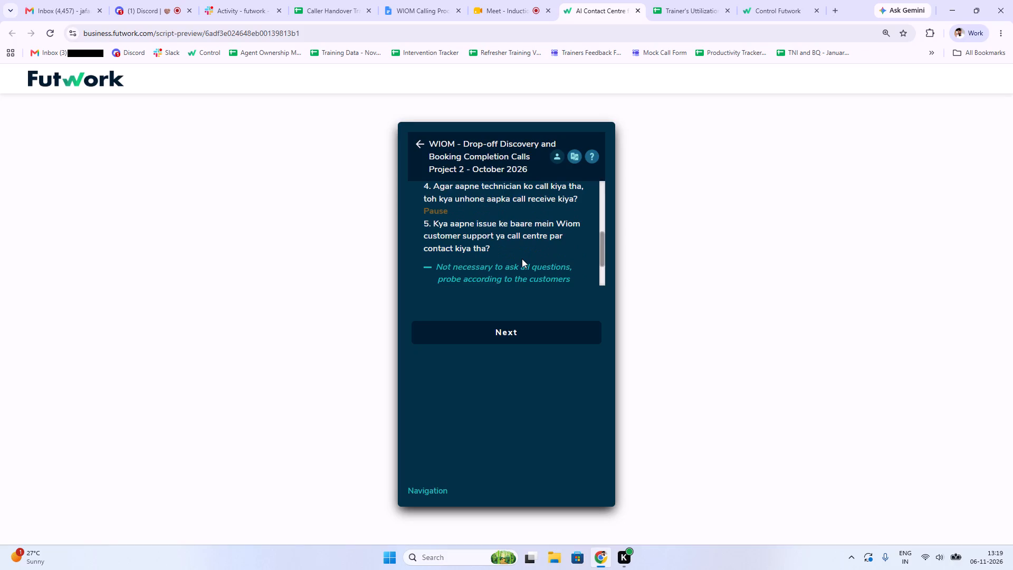
pyautogui.scroll(-2, 522, 259)
pyautogui.scroll(5, 522, 259)
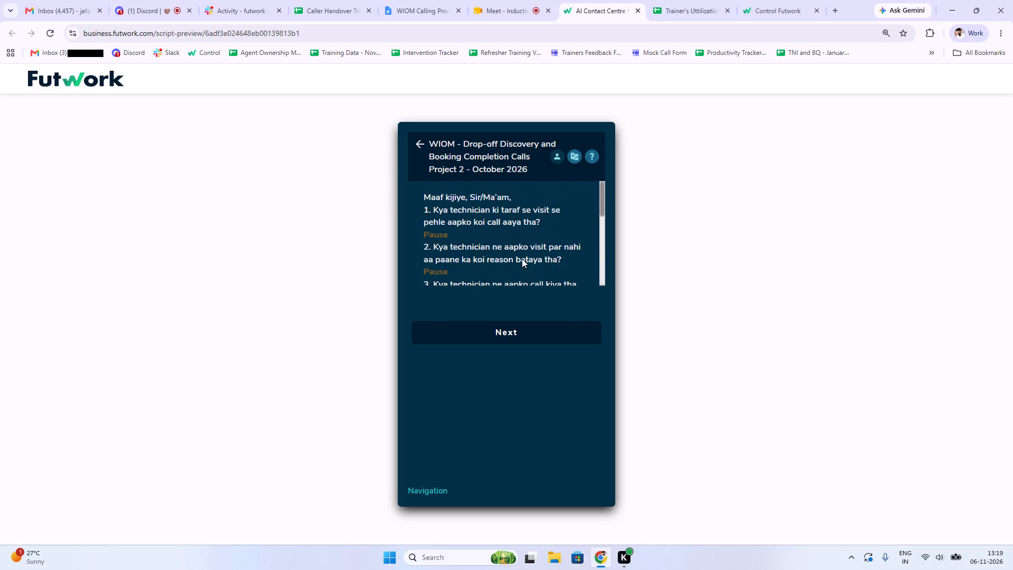
# Continue the technician issues flow to the Wiom interest question and review its Haan/Wants To Book branch with the app booking guidance.
pyautogui.click(514, 334)
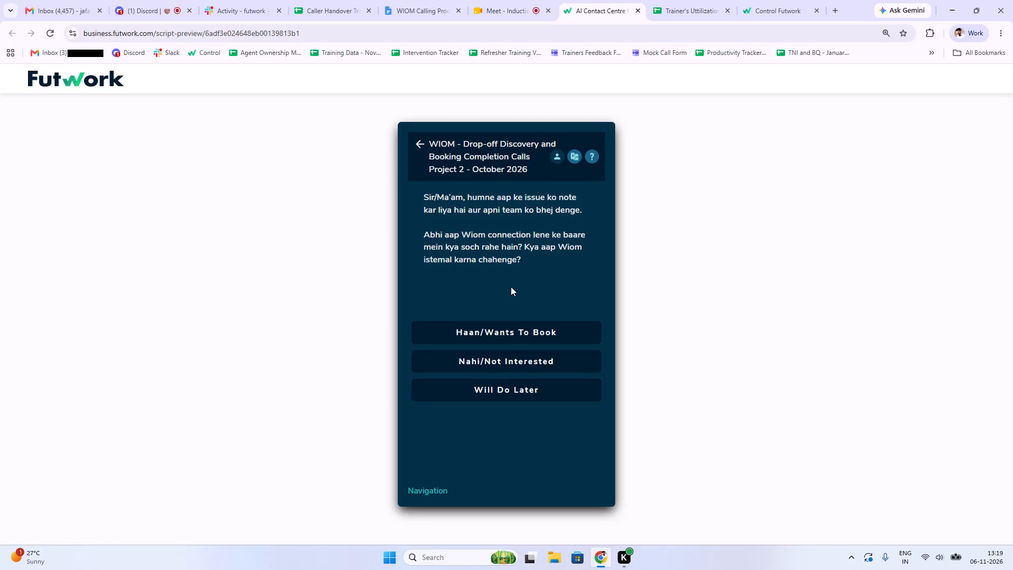
pyautogui.scroll(-2, 511, 287)
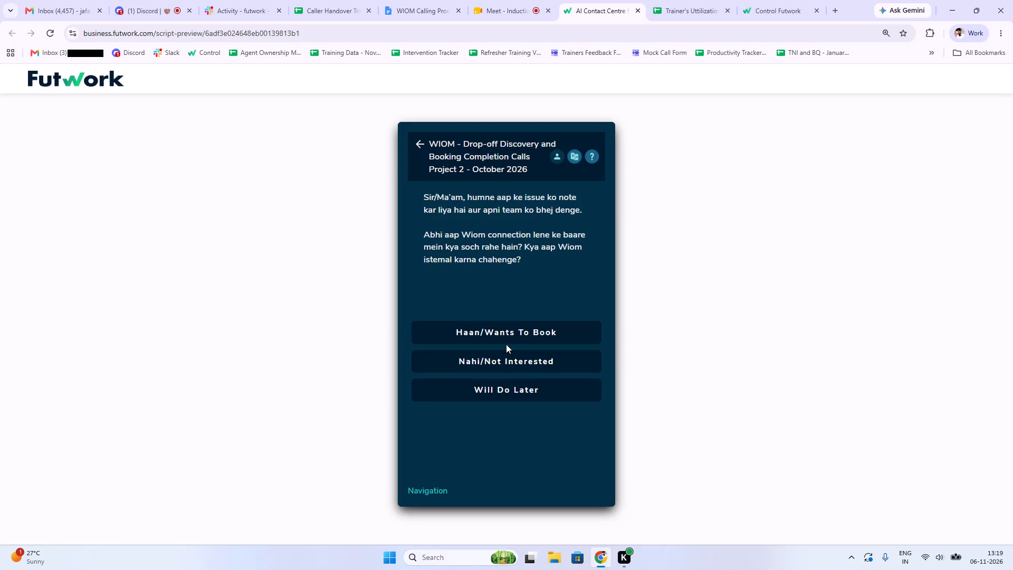
pyautogui.click(505, 336)
pyautogui.scroll(3, 508, 277)
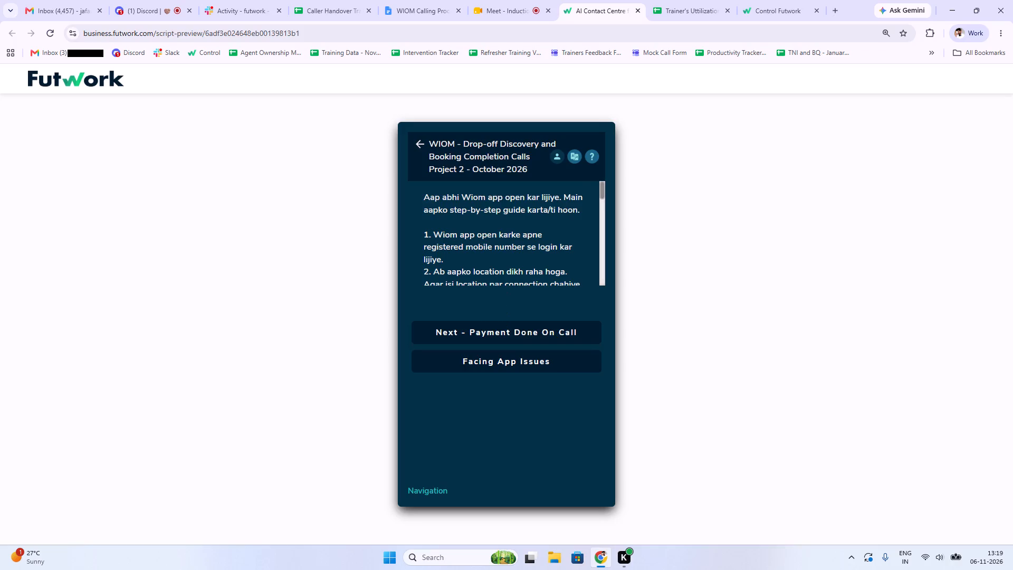
pyautogui.scroll(-2, 508, 277)
pyautogui.click(418, 144)
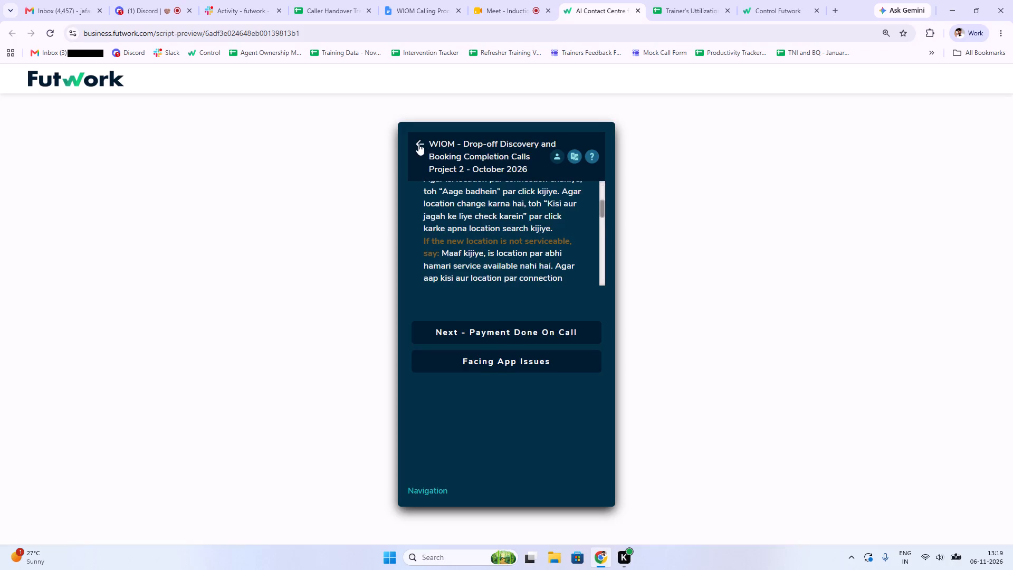
# Review the Nahi/Not Interested branch of the technician issues flow, including the question about why Wiom is declined.
pyautogui.click(505, 363)
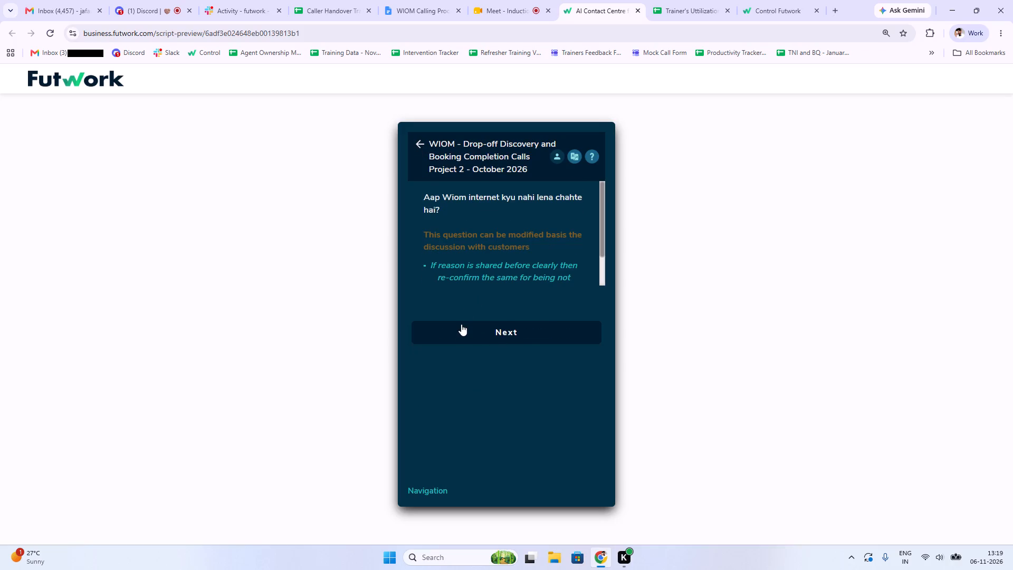
pyautogui.click(460, 330)
pyautogui.click(423, 150)
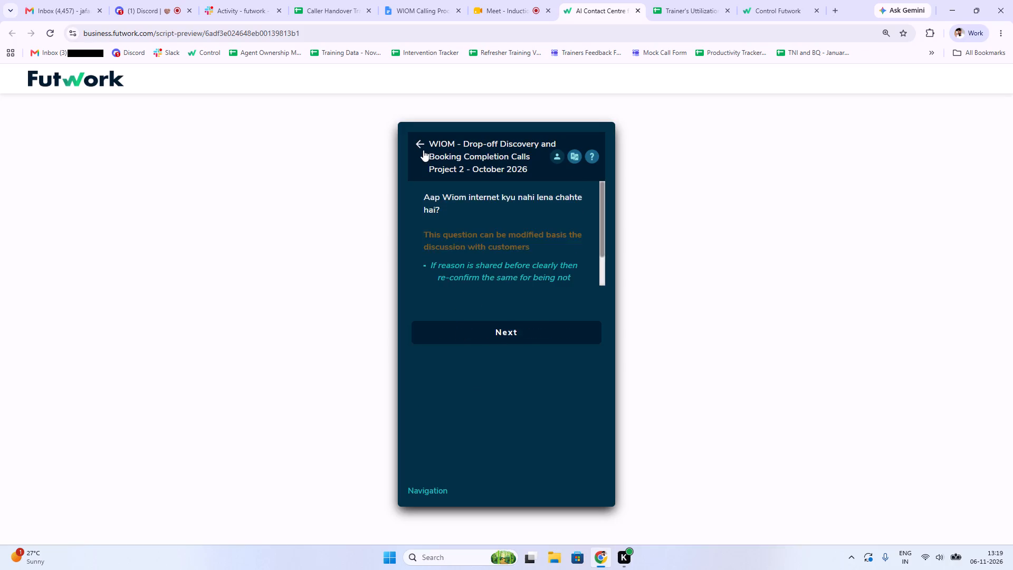
pyautogui.click(423, 150)
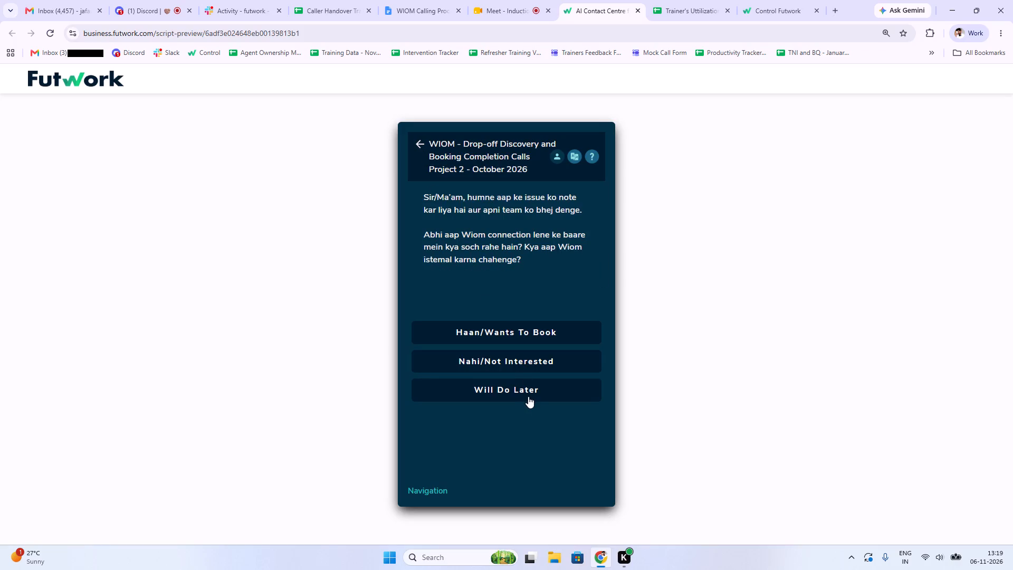
# Read the Will Do Later branch of the technician issues flow and return to the drop-off reason list.
pyautogui.click(527, 387)
pyautogui.scroll(-1, 493, 252)
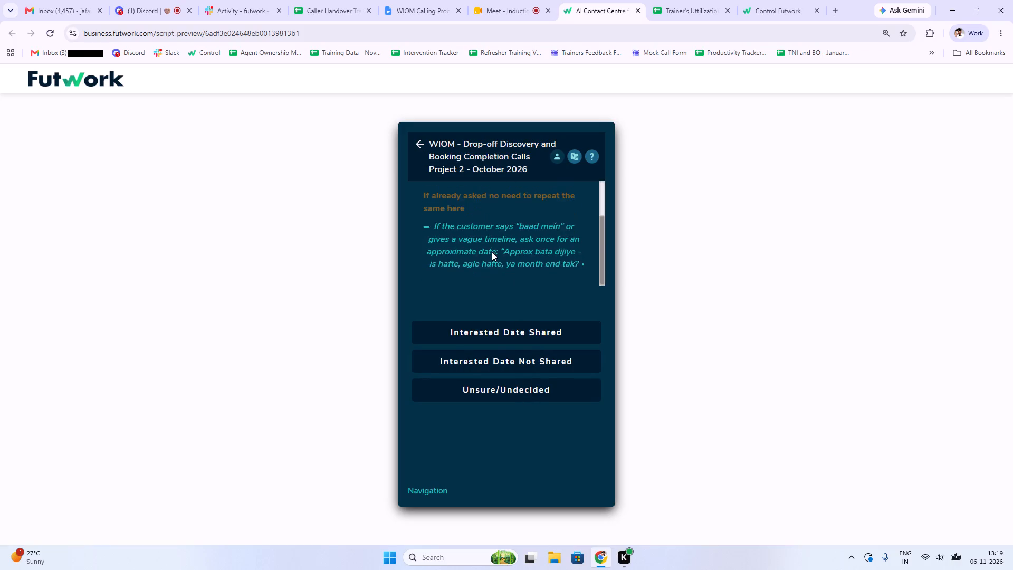
pyautogui.scroll(3, 492, 252)
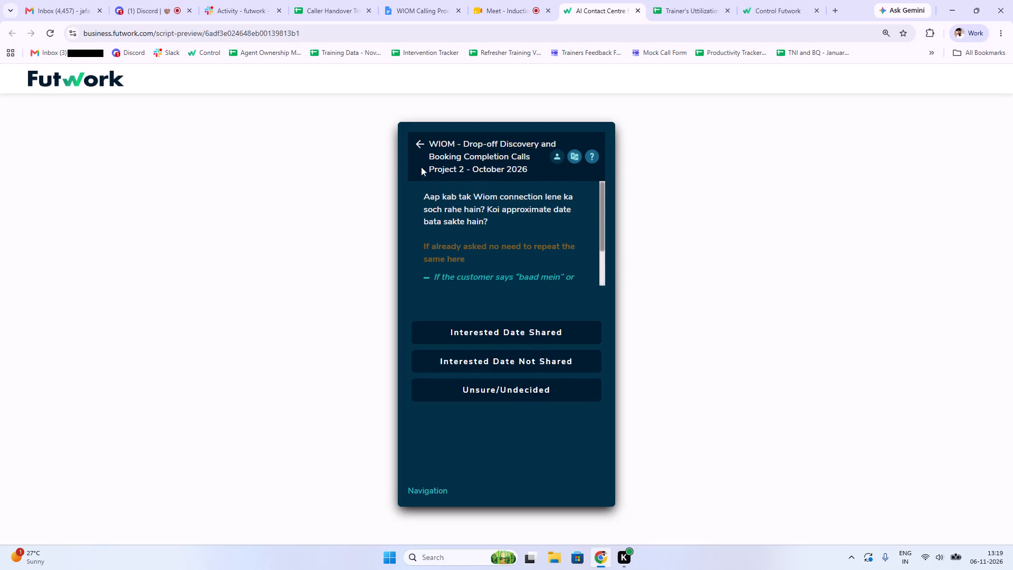
pyautogui.click(417, 145)
pyautogui.click(417, 145)
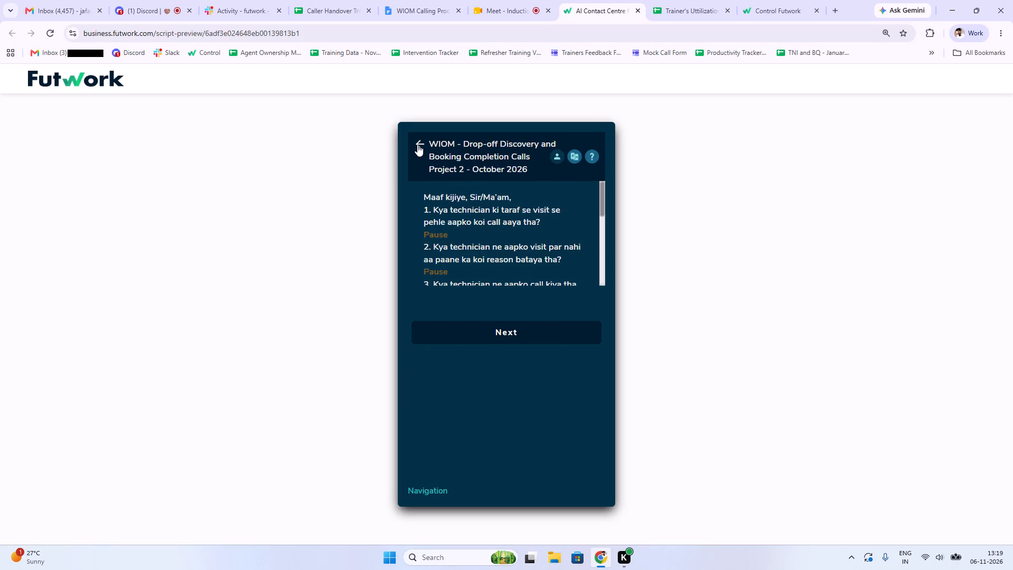
pyautogui.click(417, 145)
# Open the Need To Discuss With Family/Shifting / Out Of Town flow and read its setup date and connection timeline questions.
pyautogui.scroll(-1, 547, 394)
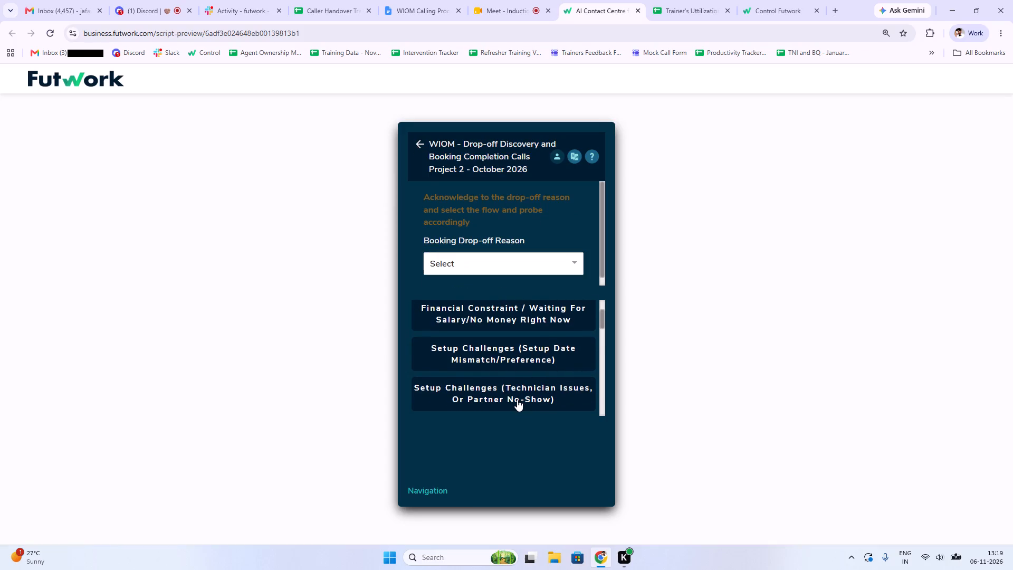
pyautogui.scroll(-1, 517, 401)
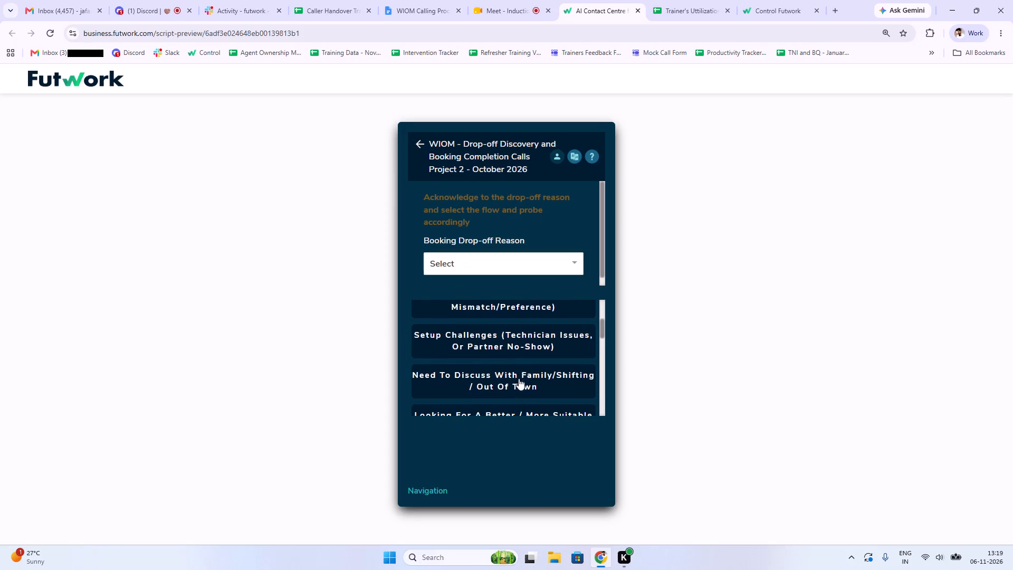
pyautogui.click(519, 379)
pyautogui.scroll(4, 505, 279)
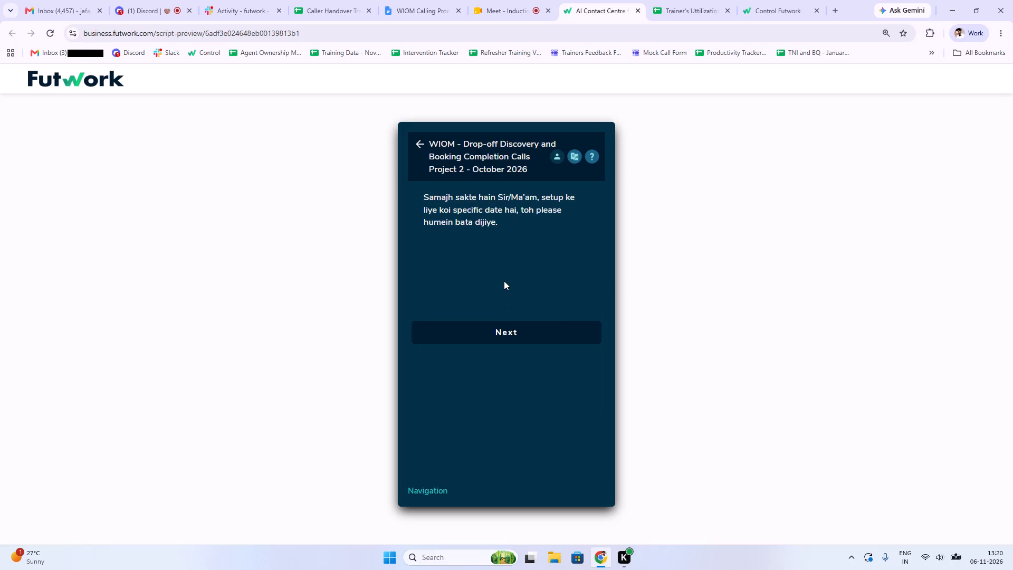
pyautogui.click(504, 334)
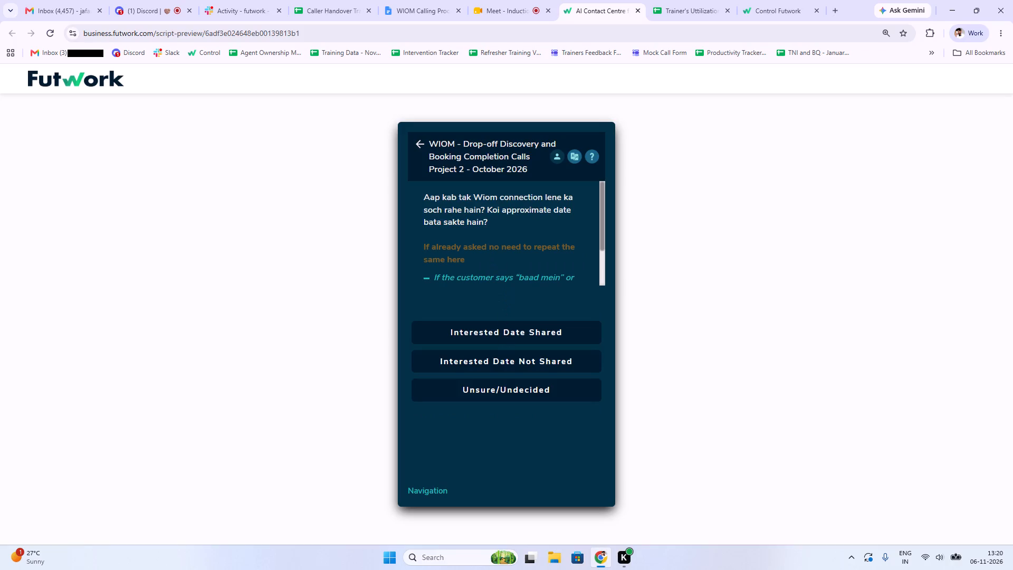
pyautogui.scroll(-2, 485, 241)
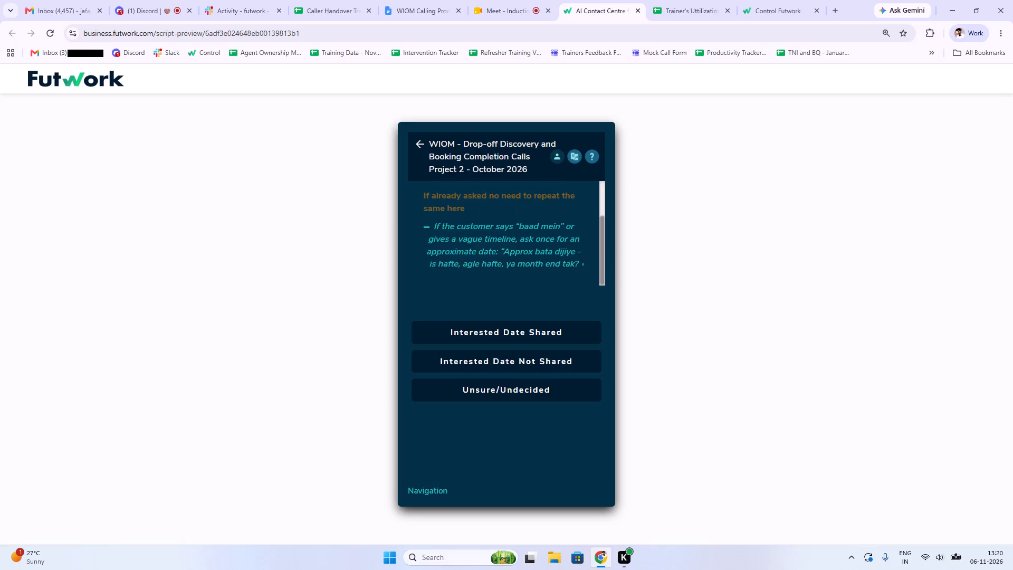
pyautogui.scroll(-1, 485, 241)
pyautogui.scroll(6, 484, 319)
pyautogui.scroll(5, 526, 283)
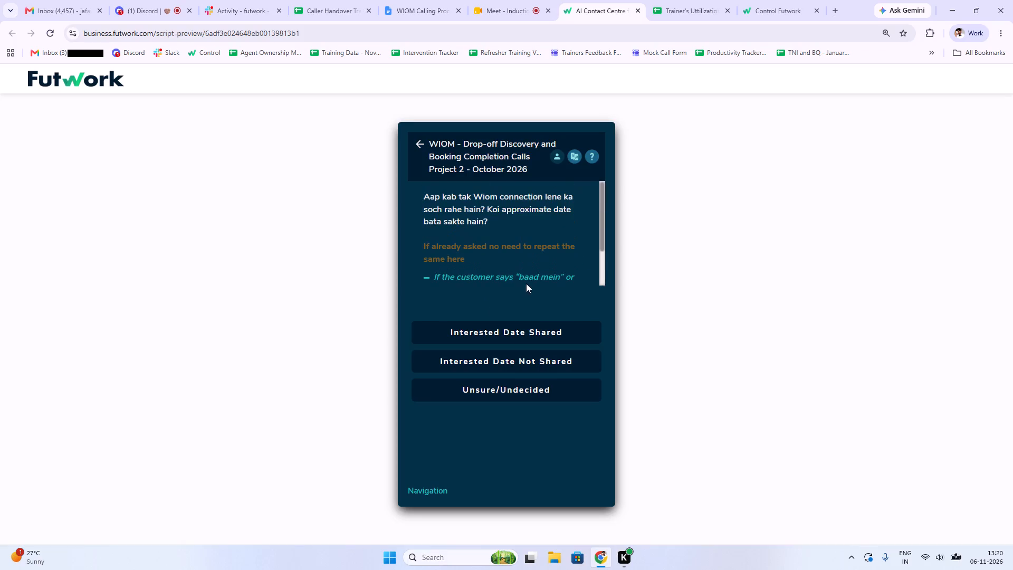
# Read the Interested Date Shared closing script of the Need To Discuss With Family flow, then return to the drop-off reasons.
pyautogui.click(506, 336)
pyautogui.scroll(4, 506, 283)
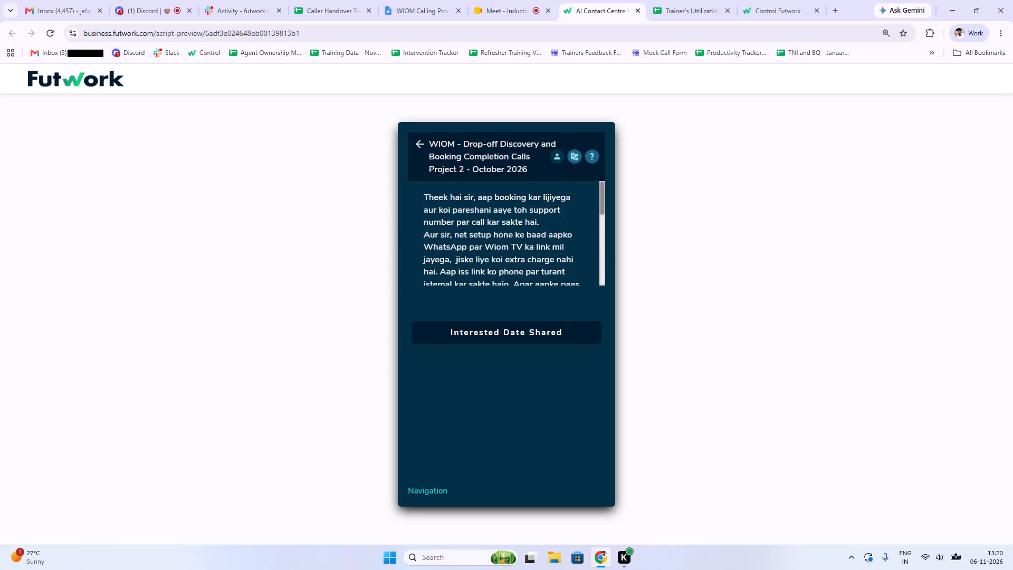
pyautogui.scroll(-1, 508, 279)
pyautogui.scroll(2, 508, 279)
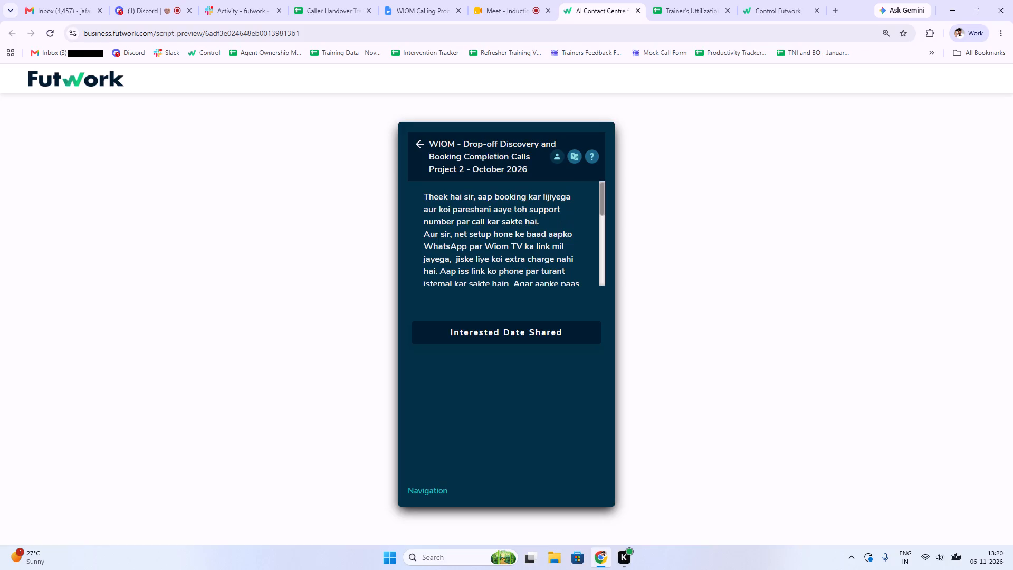
pyautogui.scroll(-1, 508, 279)
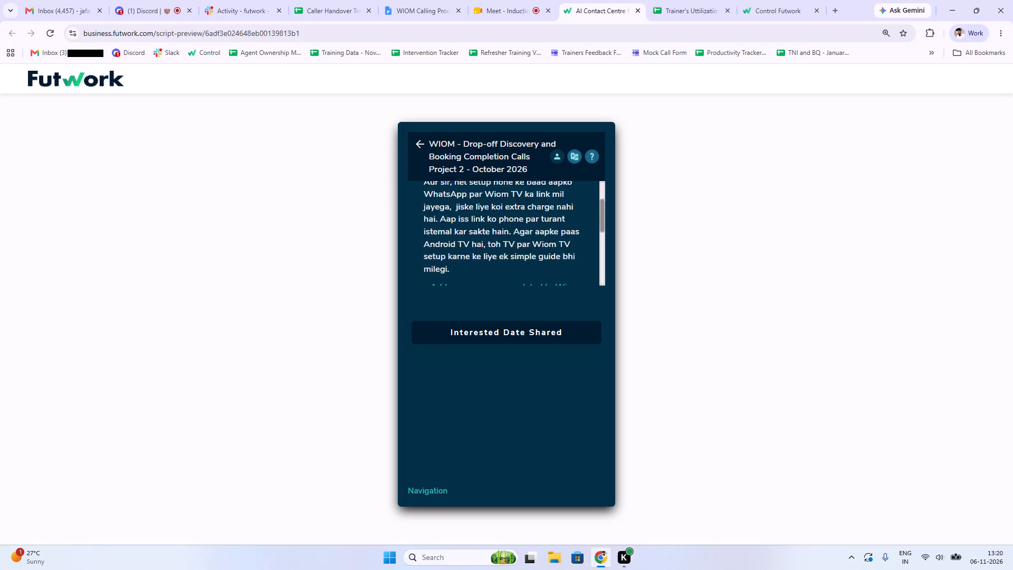
pyautogui.scroll(-5, 508, 279)
pyautogui.scroll(6, 508, 279)
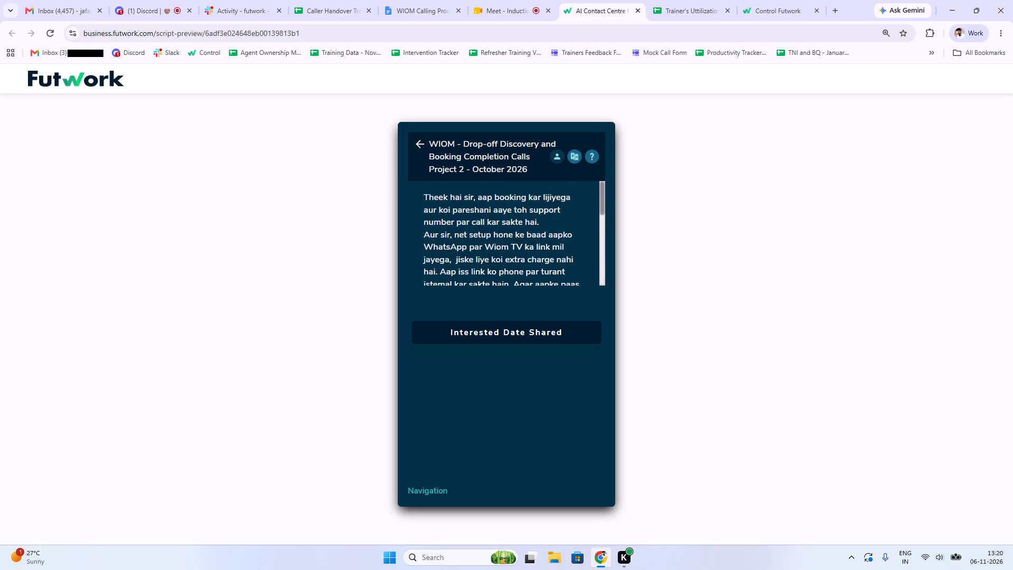
pyautogui.click(421, 151)
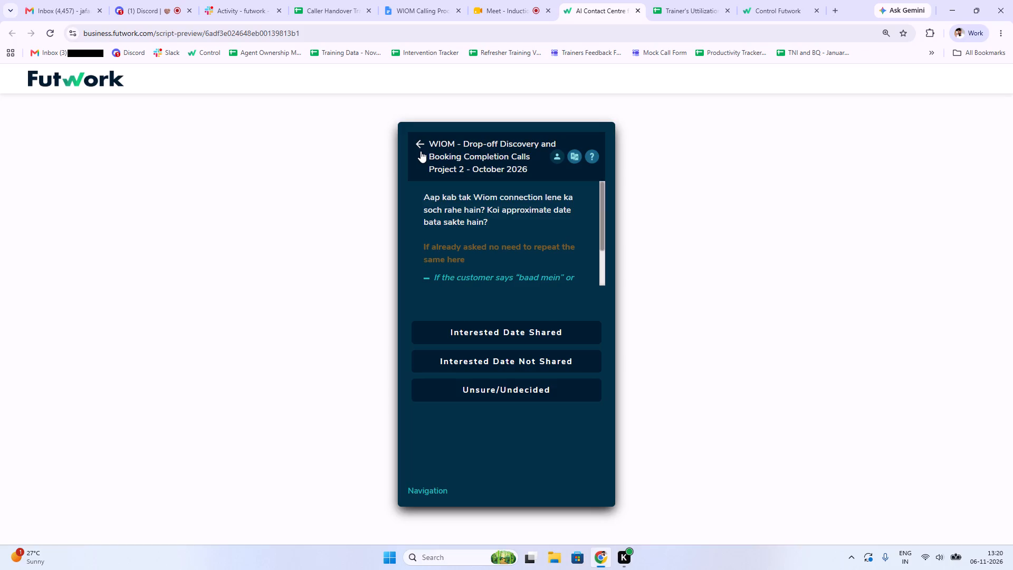
pyautogui.click(421, 151)
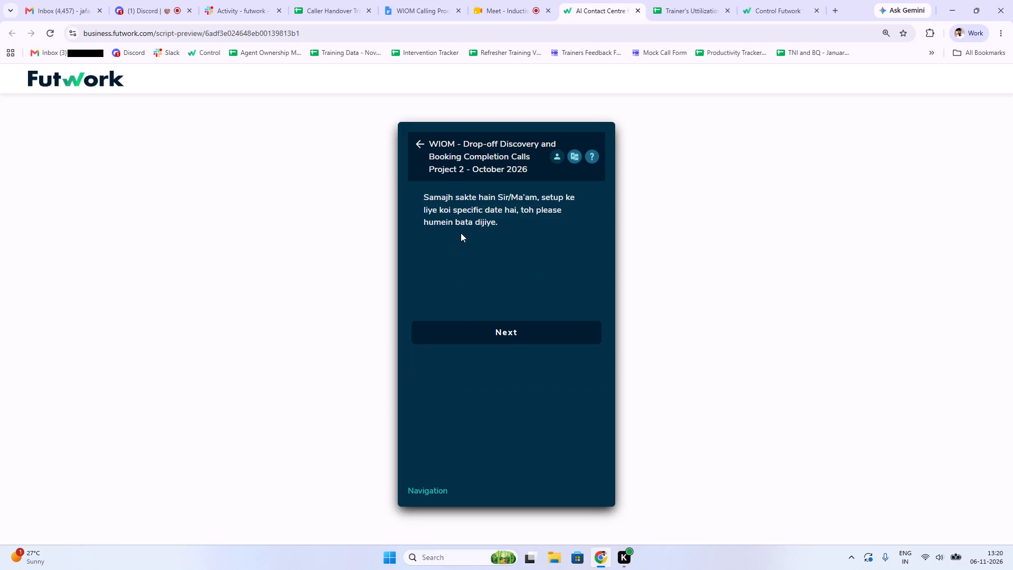
pyautogui.click(418, 147)
# Open the Looking For A Better / More Suitable Plan / Comparing Providers flow and read its recharge and current provider questions.
pyautogui.scroll(-2, 504, 276)
pyautogui.scroll(-1, 519, 387)
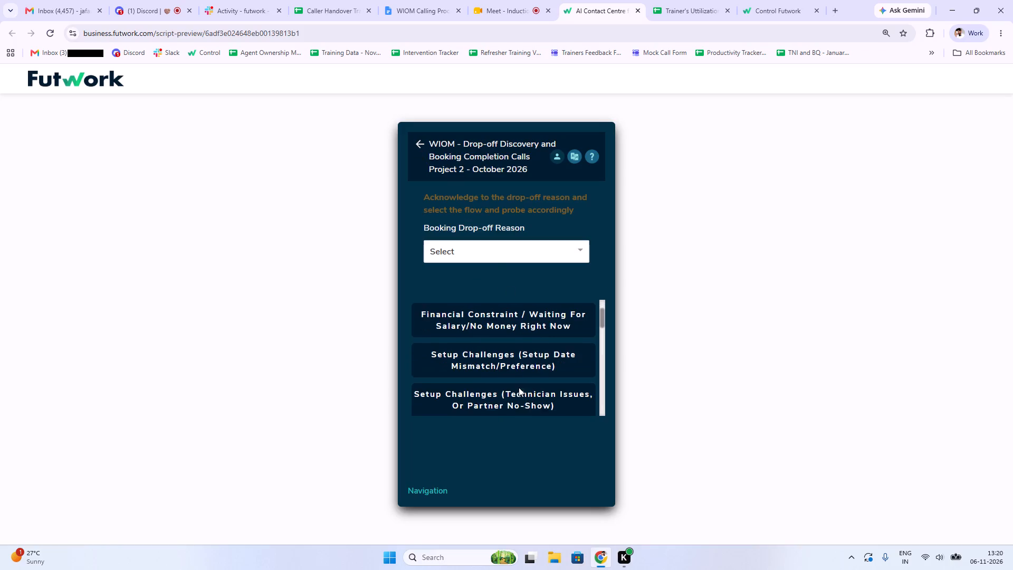
pyautogui.scroll(-1, 520, 387)
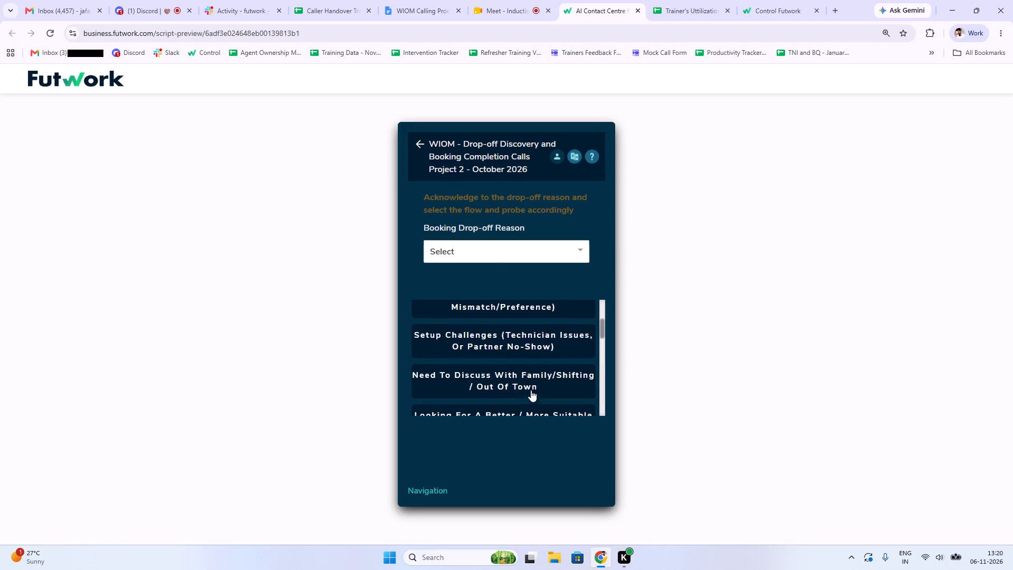
pyautogui.scroll(-1, 549, 389)
pyautogui.click(543, 373)
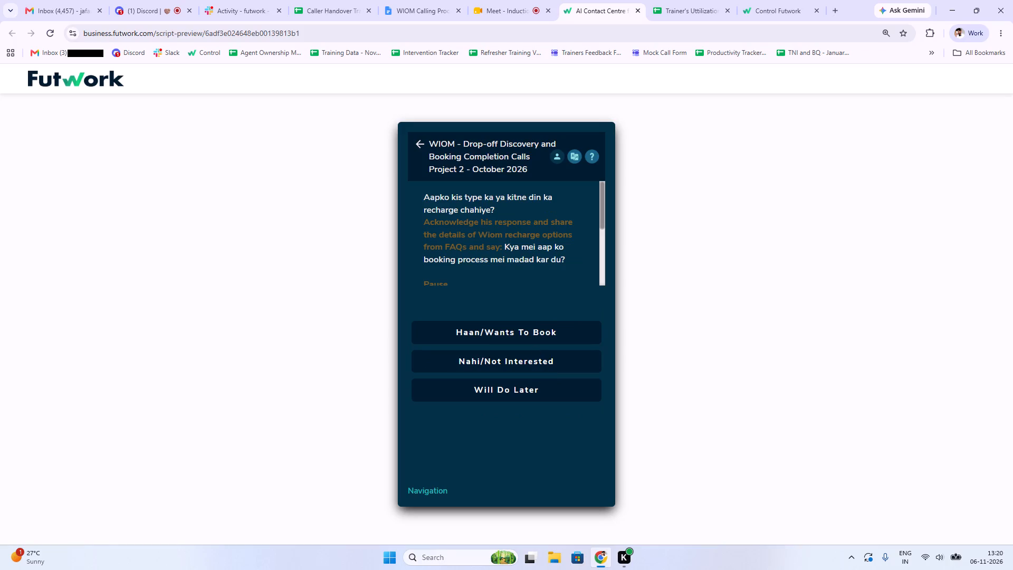
pyautogui.scroll(-1, 505, 231)
pyautogui.scroll(1, 505, 233)
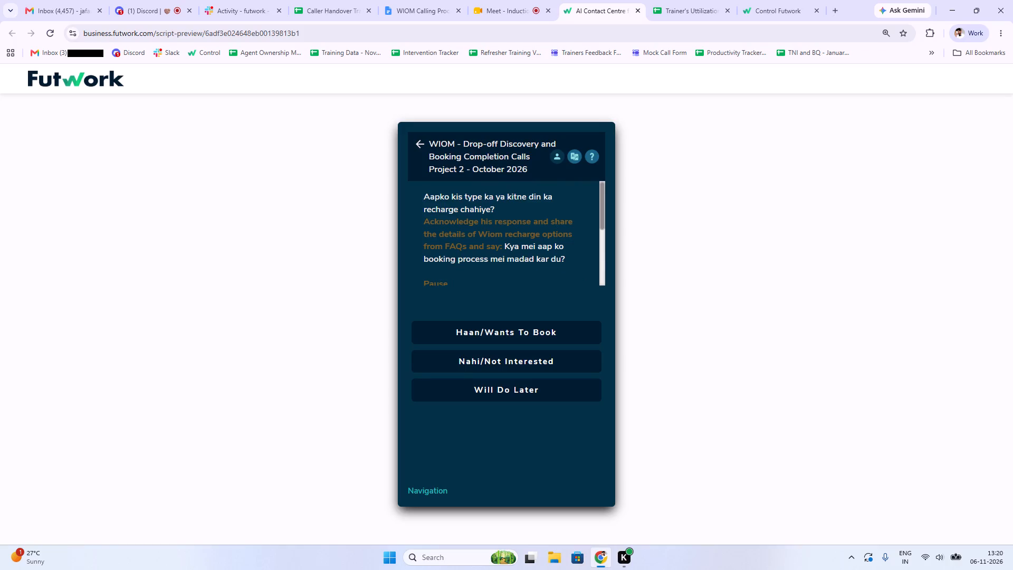
pyautogui.scroll(-4, 515, 263)
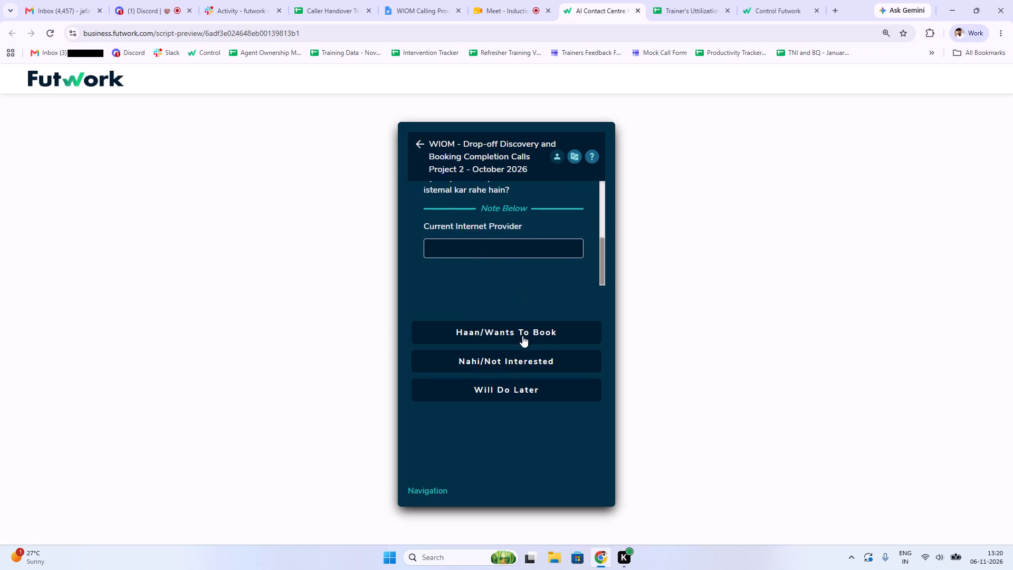
# Check the Haan/Wants To Book branch of the Comparing Providers flow and return to the drop-off reason list.
pyautogui.click(522, 336)
pyautogui.scroll(7, 524, 298)
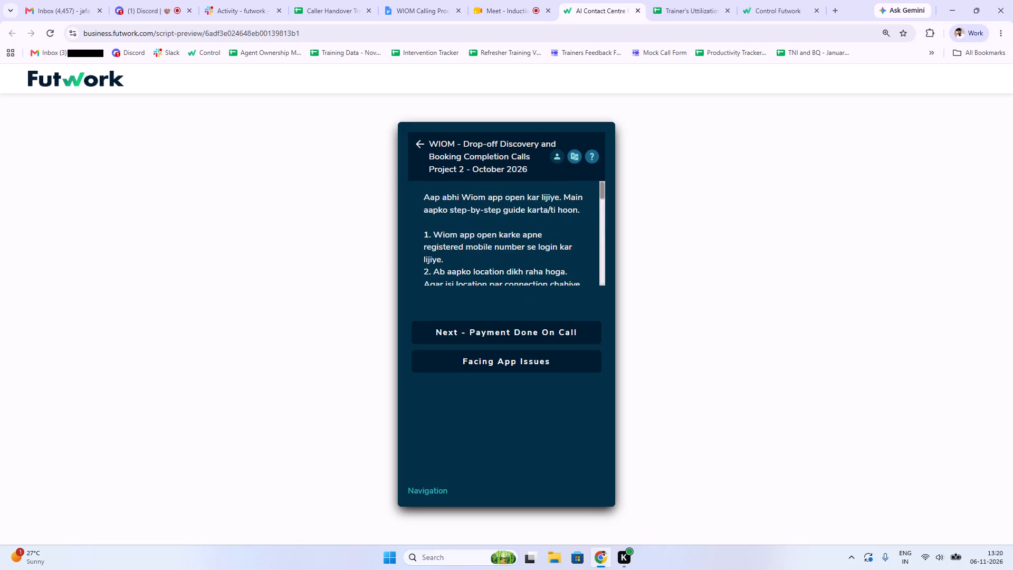
pyautogui.scroll(-3, 523, 277)
pyautogui.click(424, 151)
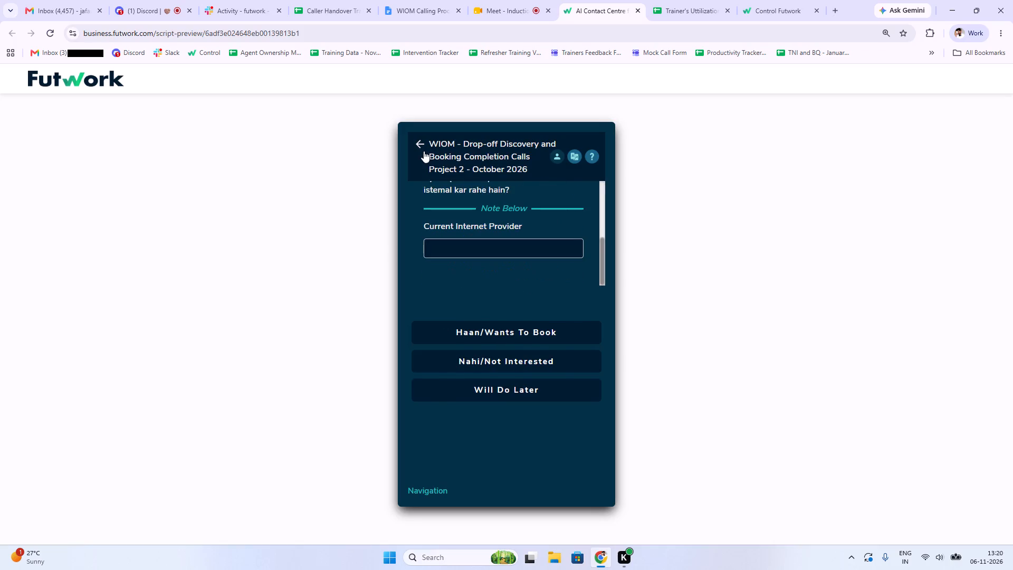
pyautogui.click(424, 151)
# Reread the recharge and current provider questions of the Looking For A Better / More Suitable Plan / Comparing Providers flow, then return to the drop-off reasons.
pyautogui.scroll(-3, 544, 383)
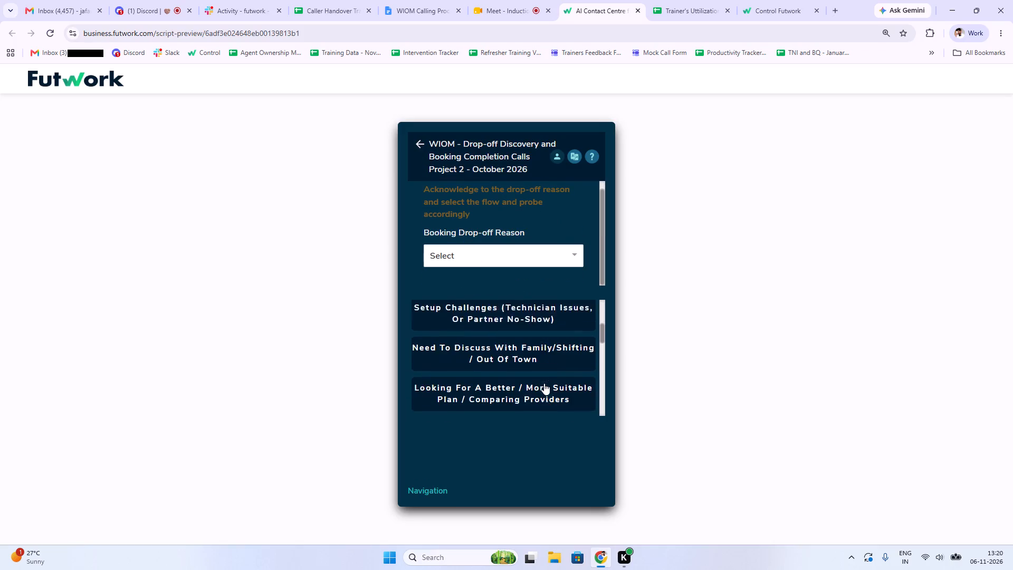
pyautogui.scroll(-1, 544, 383)
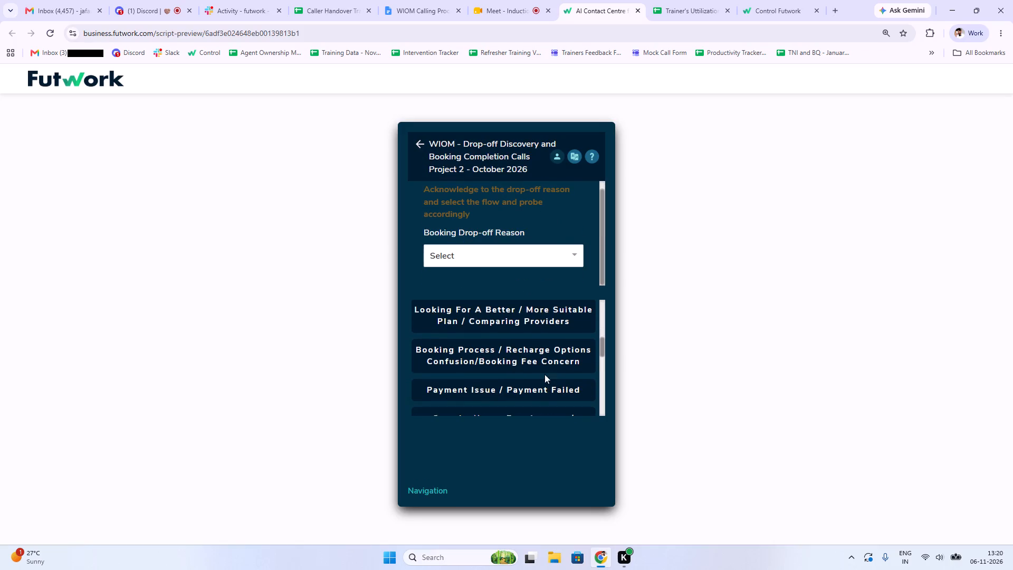
pyautogui.scroll(2, 542, 365)
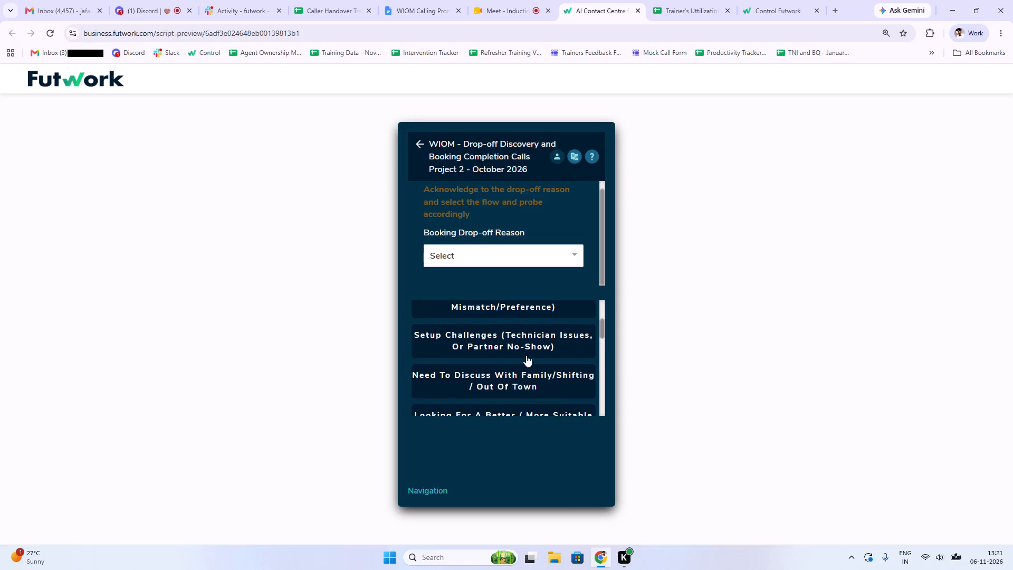
pyautogui.scroll(-1, 526, 356)
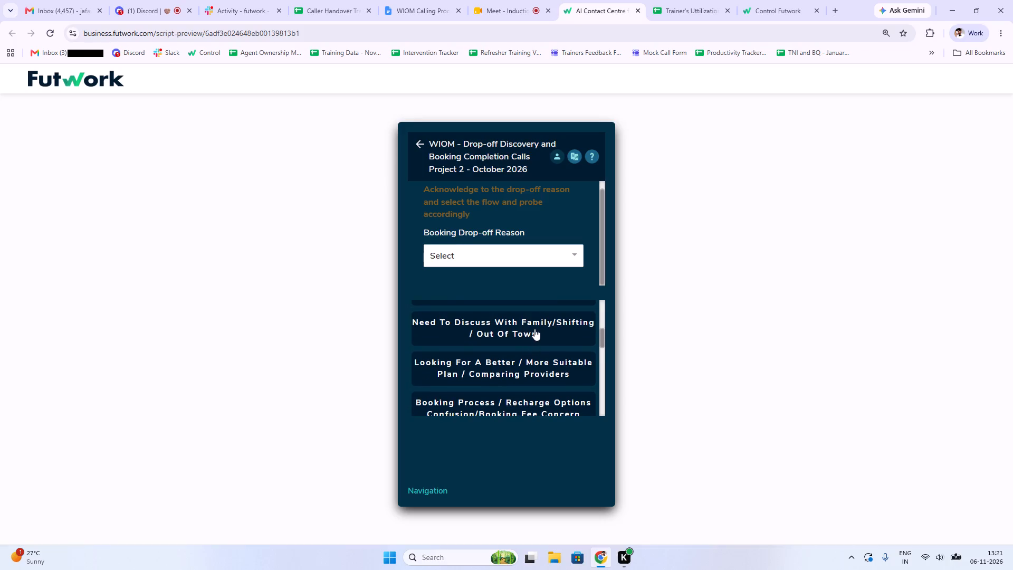
pyautogui.click(524, 368)
pyautogui.scroll(7, 509, 269)
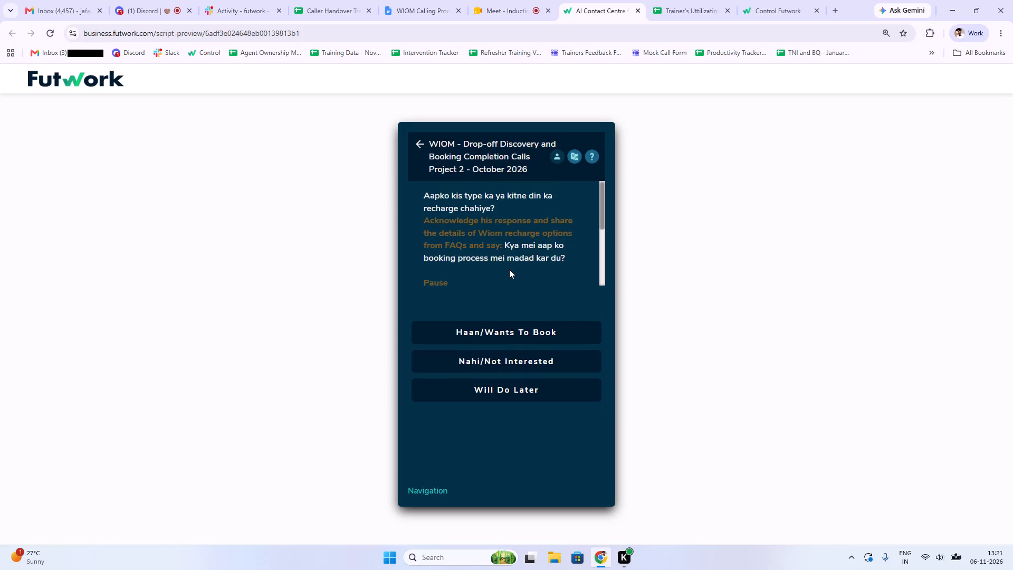
pyautogui.scroll(-1, 509, 269)
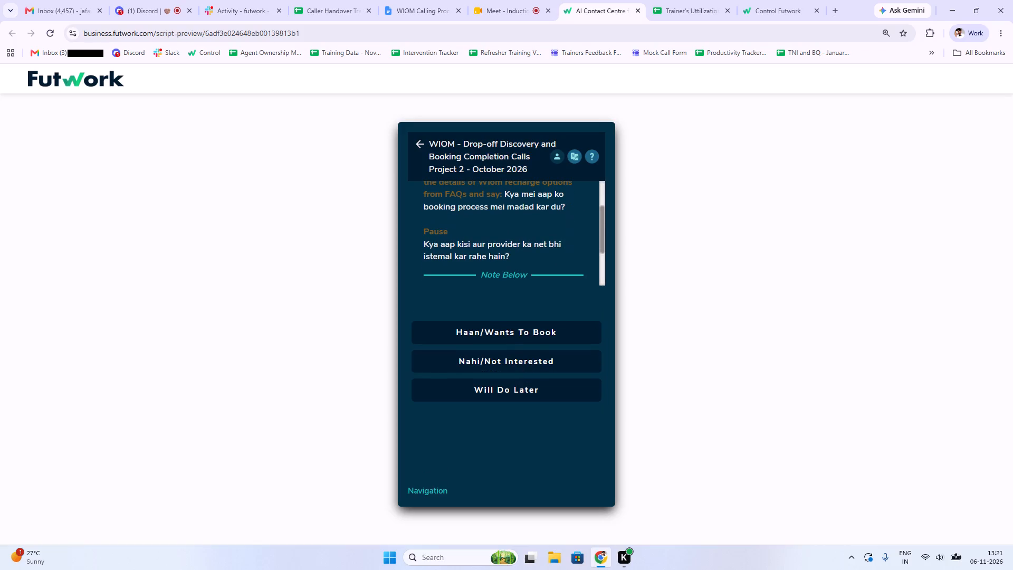
pyautogui.scroll(-2, 509, 269)
pyautogui.scroll(3, 513, 306)
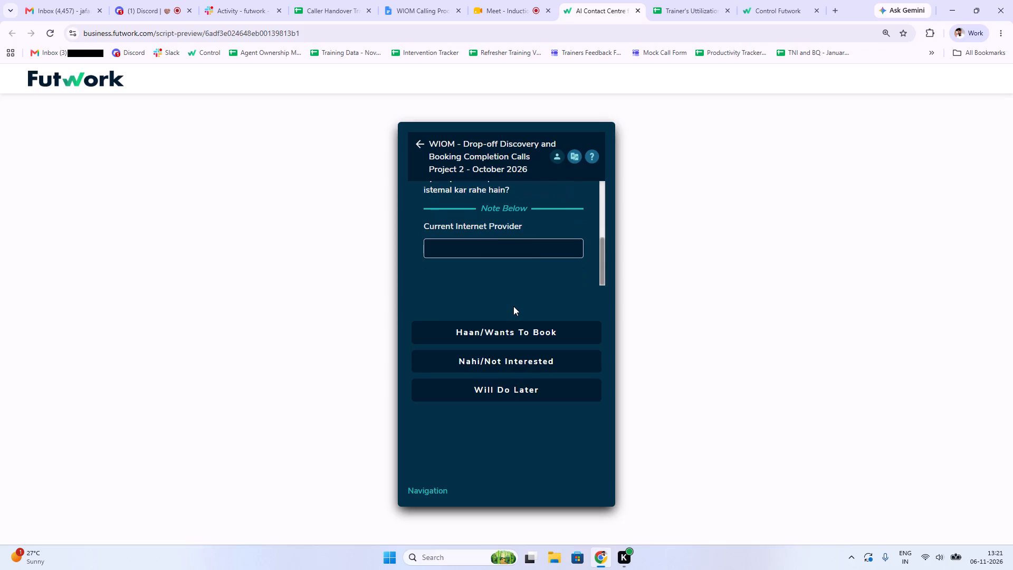
pyautogui.scroll(4, 531, 260)
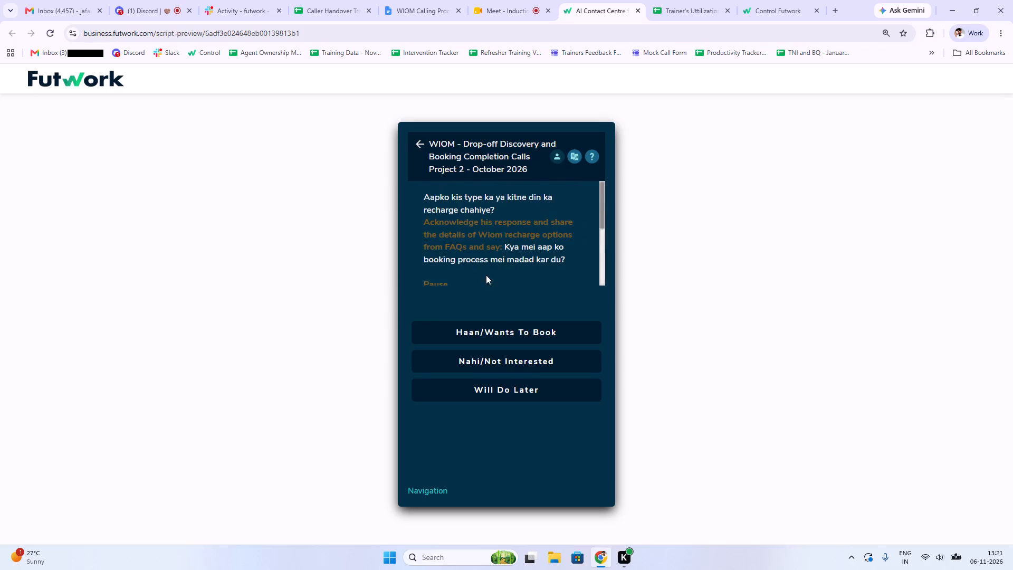
pyautogui.click(418, 146)
# Recheck the opening recharge question of the Comparing Providers flow and return to the drop-off reason list.
pyautogui.scroll(-3, 573, 417)
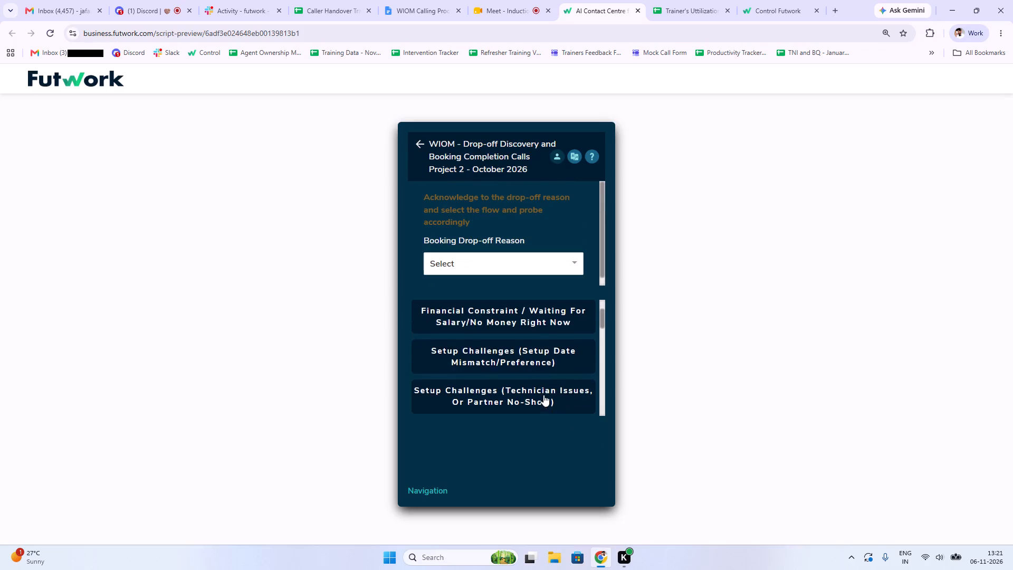
pyautogui.scroll(-3, 526, 388)
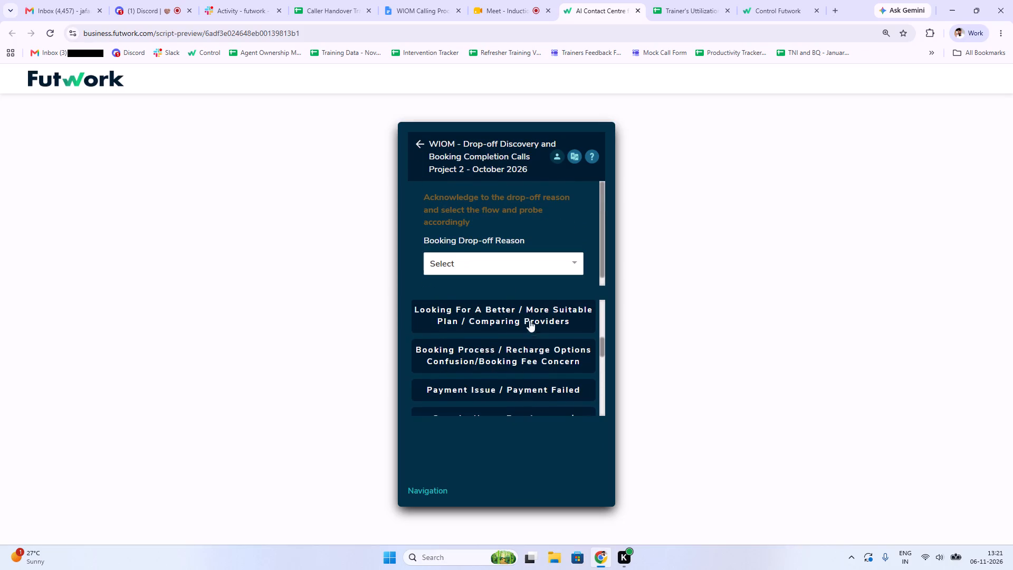
pyautogui.click(529, 320)
pyautogui.scroll(1, 473, 264)
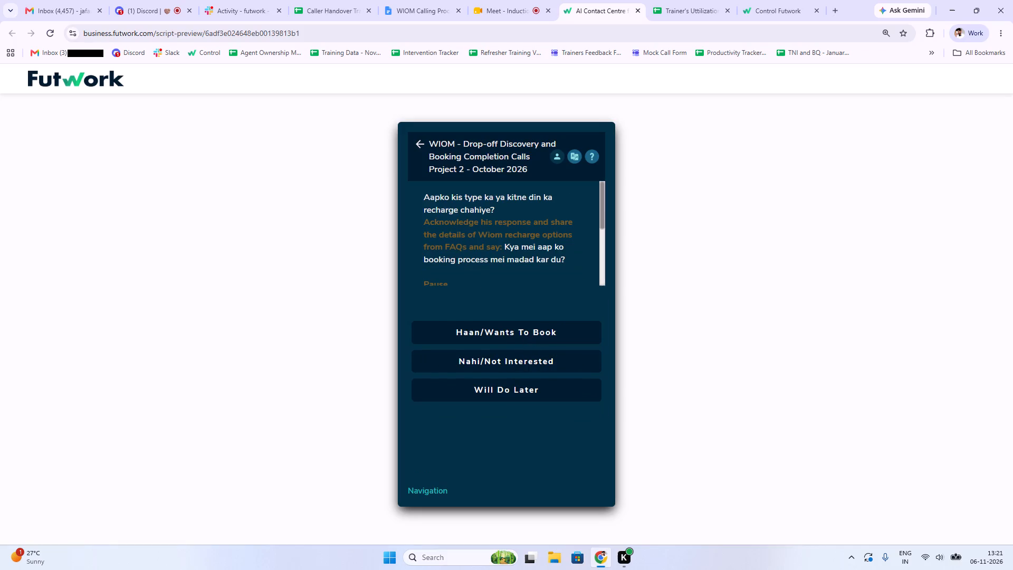
pyautogui.click(416, 147)
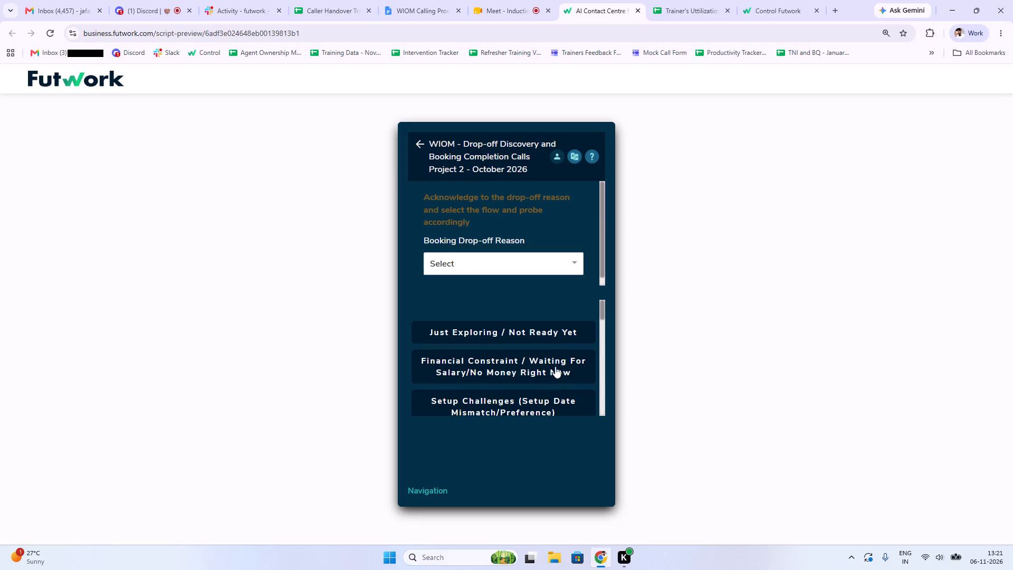
# Open the Comparing Cost / Seems Expensive flow, read its cost question and pricing guidance, and return to the drop-off reasons.
pyautogui.scroll(-4, 550, 373)
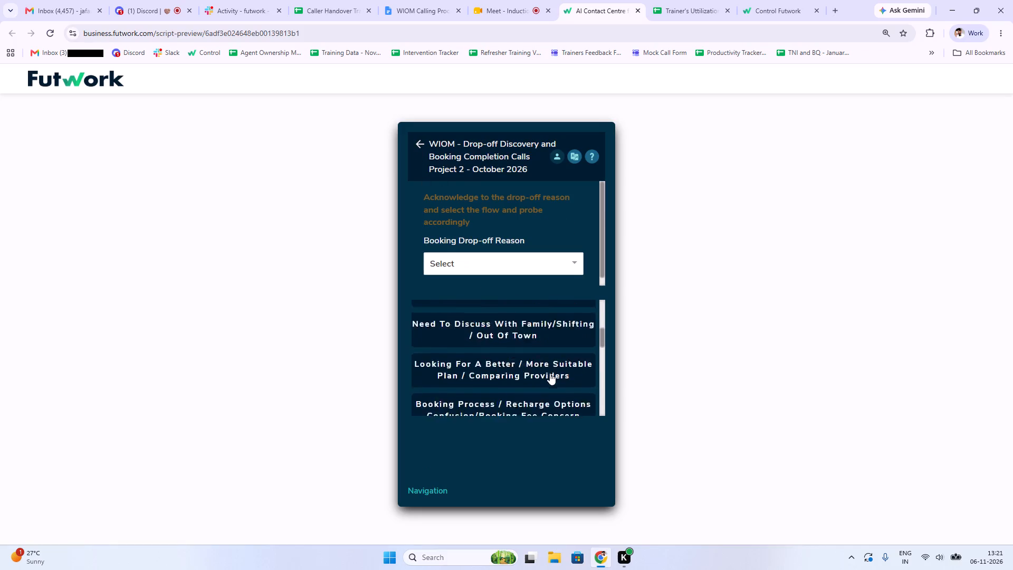
pyautogui.scroll(-15, 550, 373)
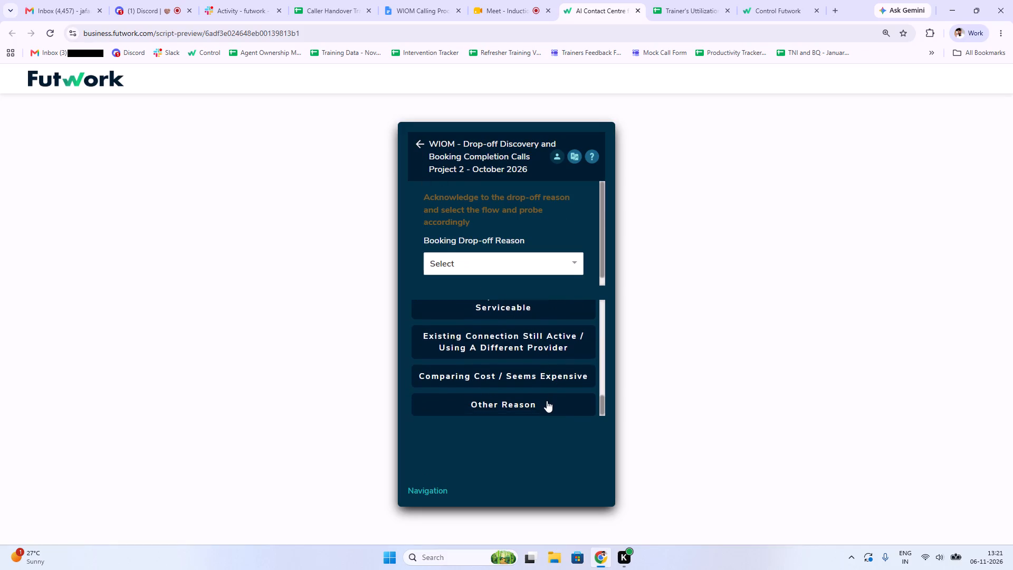
pyautogui.scroll(-1, 547, 401)
pyautogui.click(526, 378)
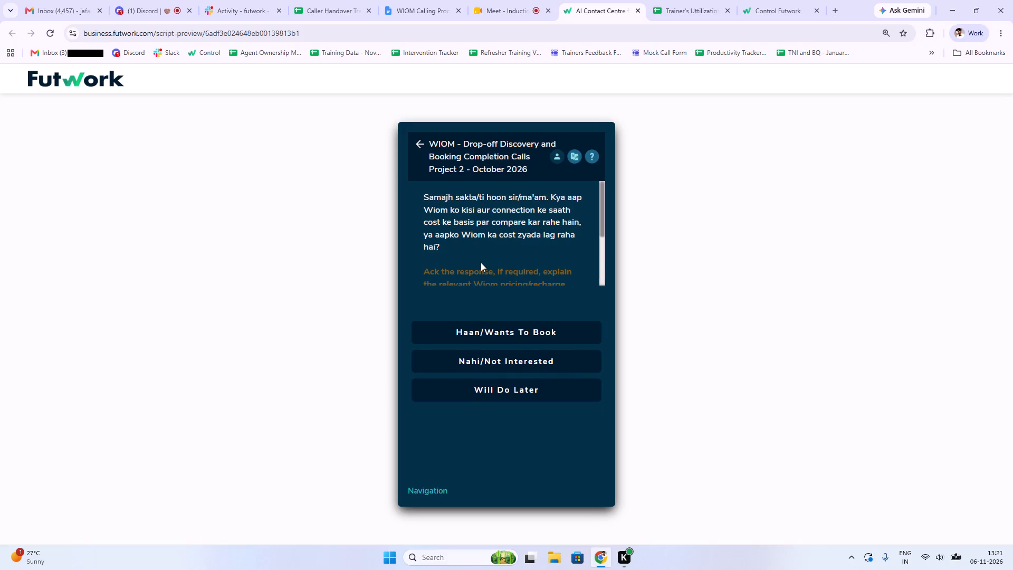
pyautogui.scroll(-2, 481, 262)
pyautogui.scroll(1, 481, 262)
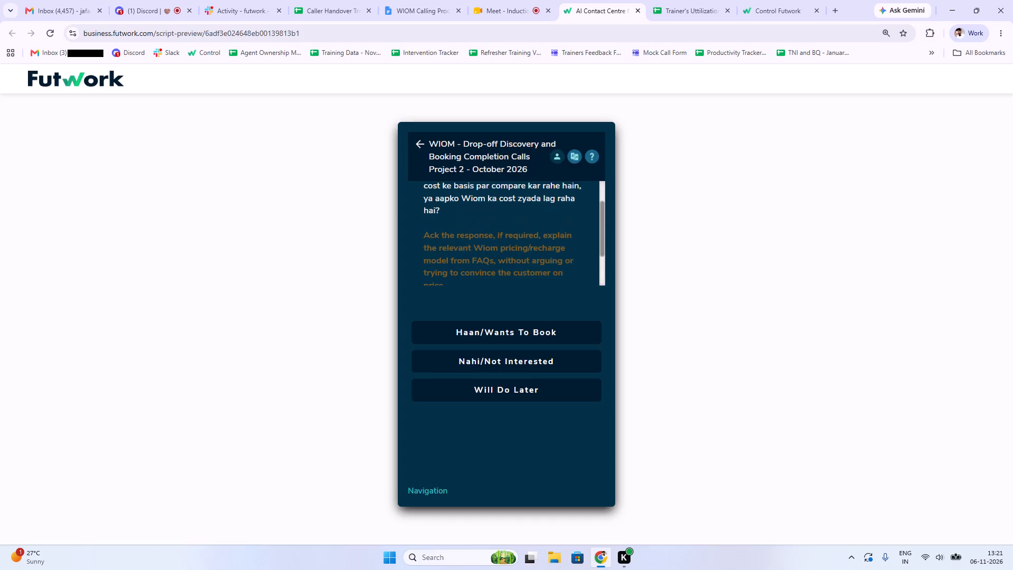
pyautogui.scroll(-1, 481, 262)
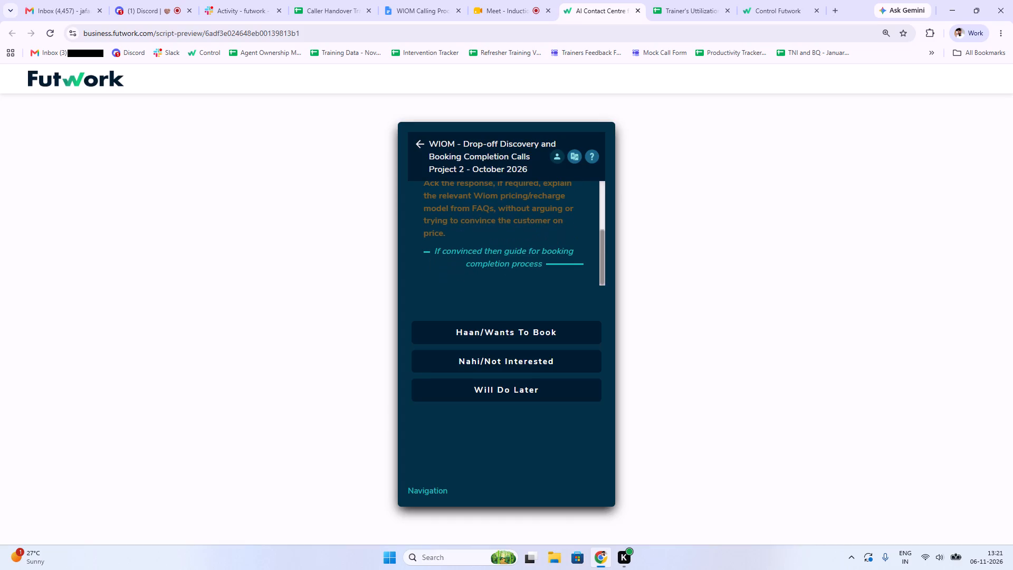
pyautogui.scroll(10, 487, 307)
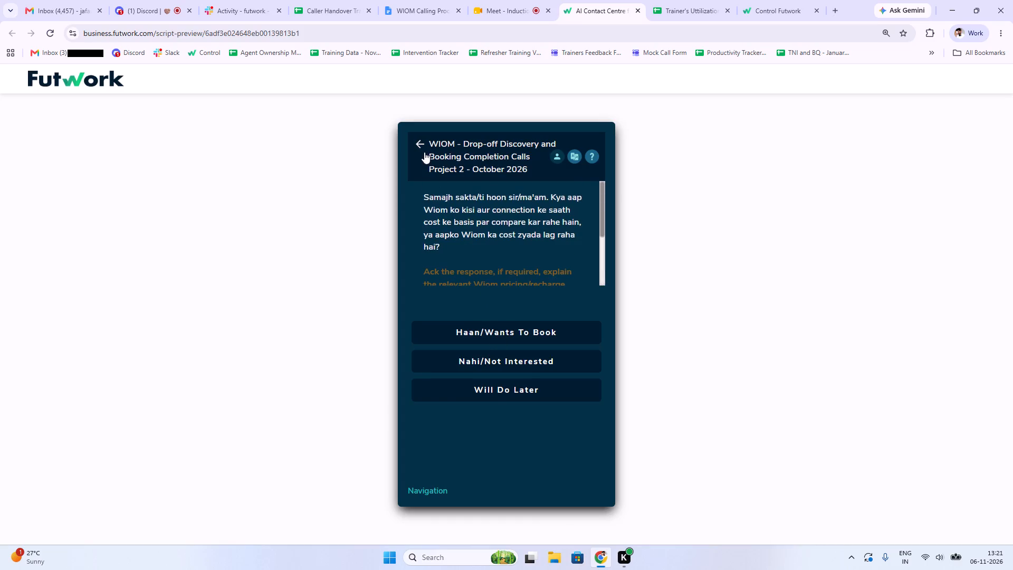
pyautogui.click(422, 149)
# Reopen the Comparing Cost / Seems Expensive flow to reread its script, then go back to the drop-off reason list.
pyautogui.scroll(-13, 497, 363)
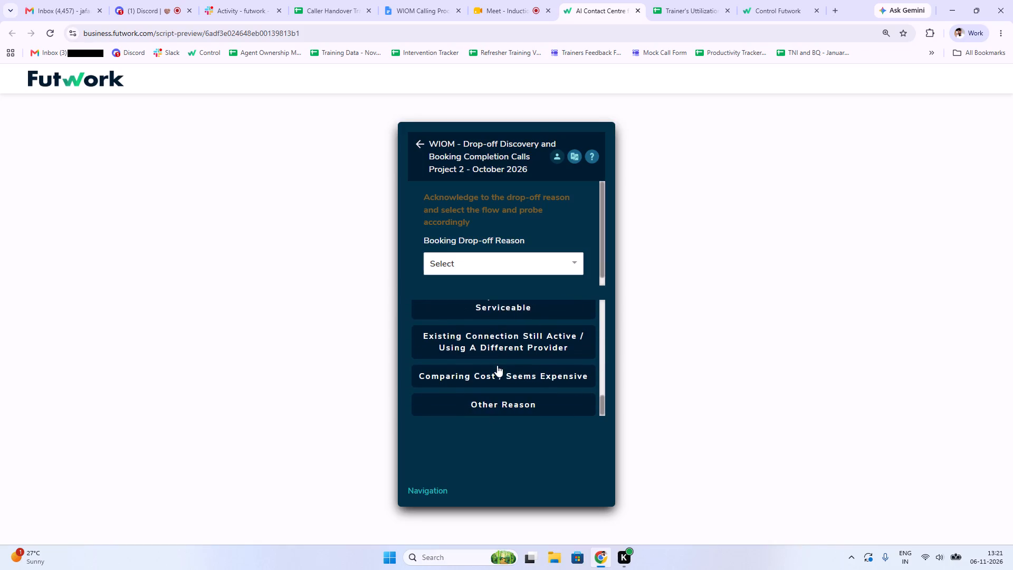
pyautogui.click(504, 379)
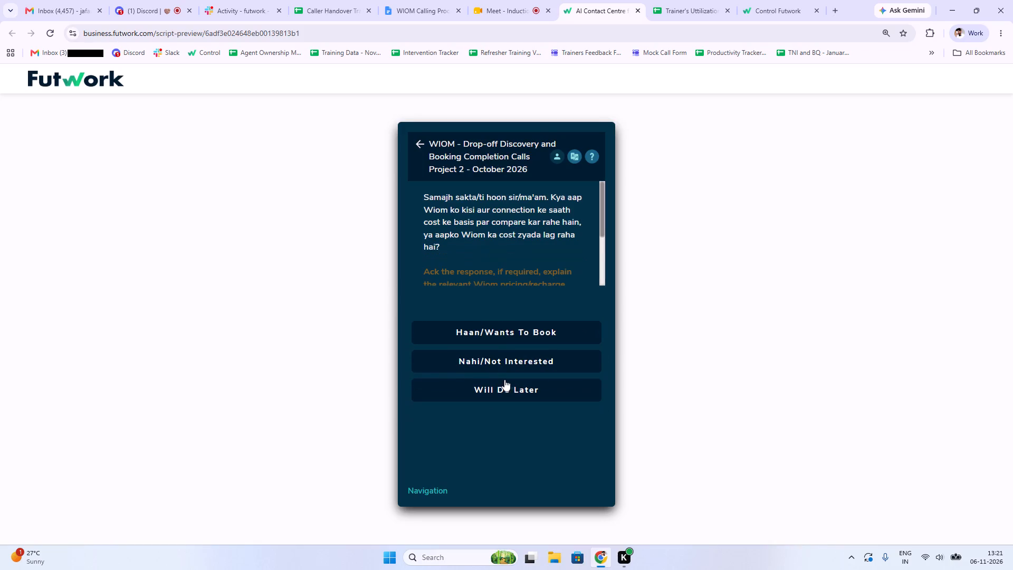
pyautogui.scroll(4, 495, 274)
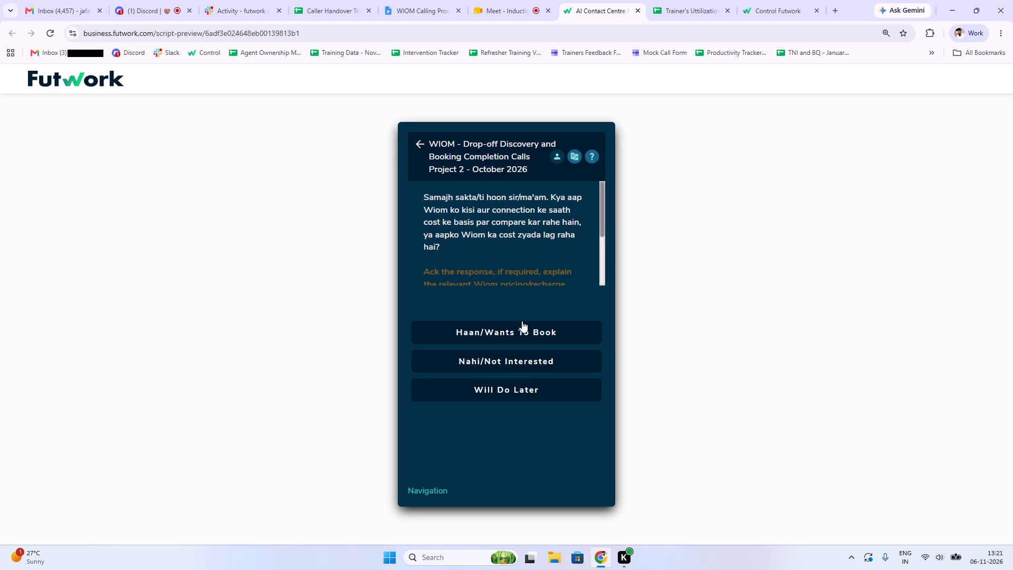
pyautogui.scroll(-2, 521, 262)
pyautogui.scroll(2, 521, 262)
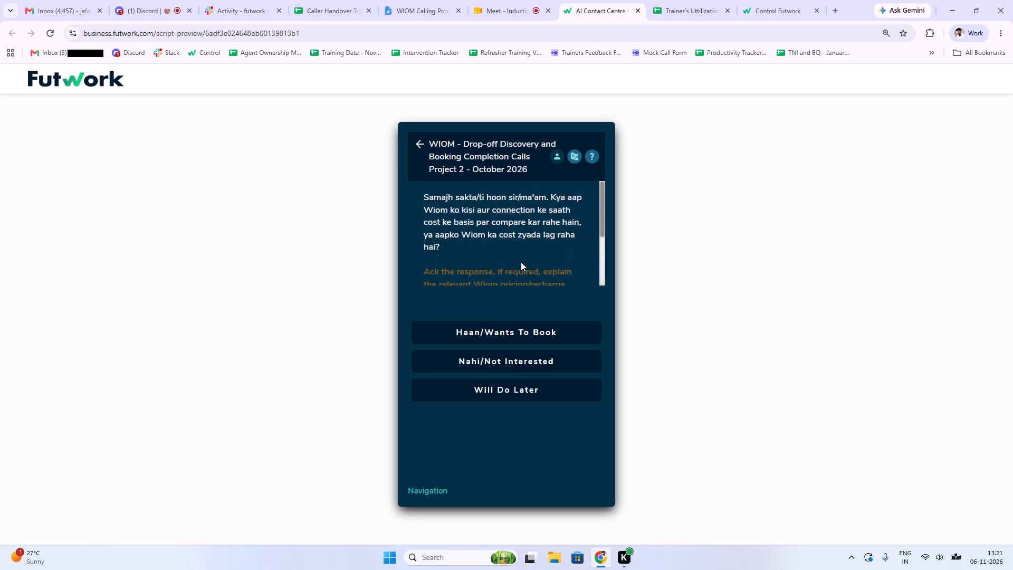
pyautogui.scroll(2, 521, 262)
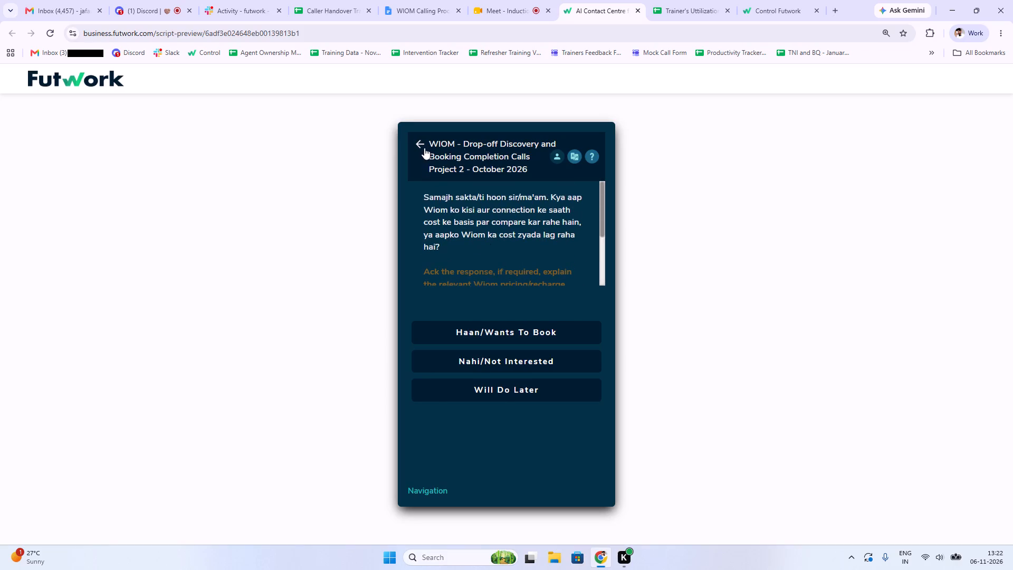
pyautogui.click(424, 148)
# Open the Existing Connection Still Active / Using A Different Provider flow and read its current connection script and note fields.
pyautogui.scroll(-11, 511, 356)
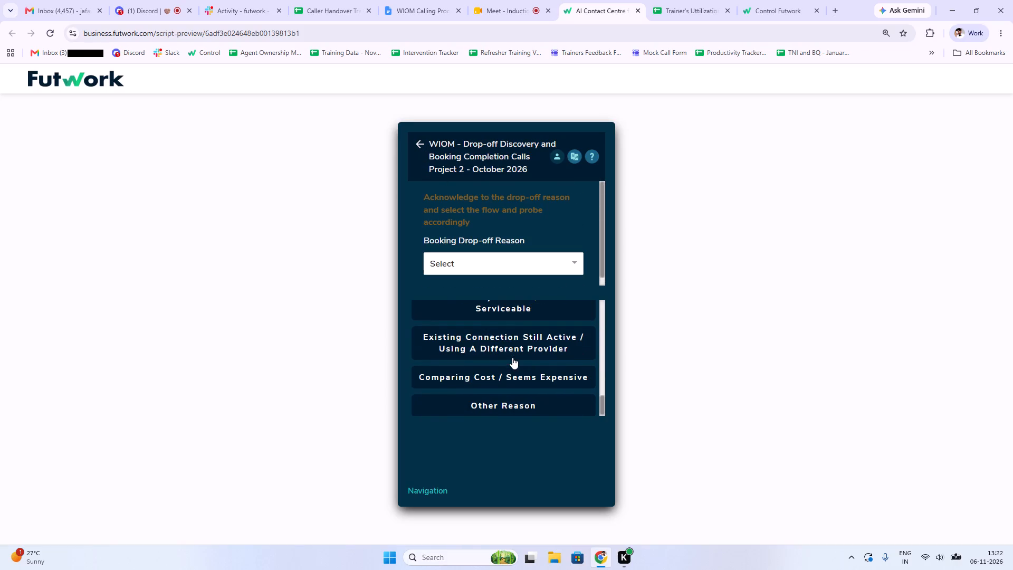
pyautogui.scroll(-3, 512, 357)
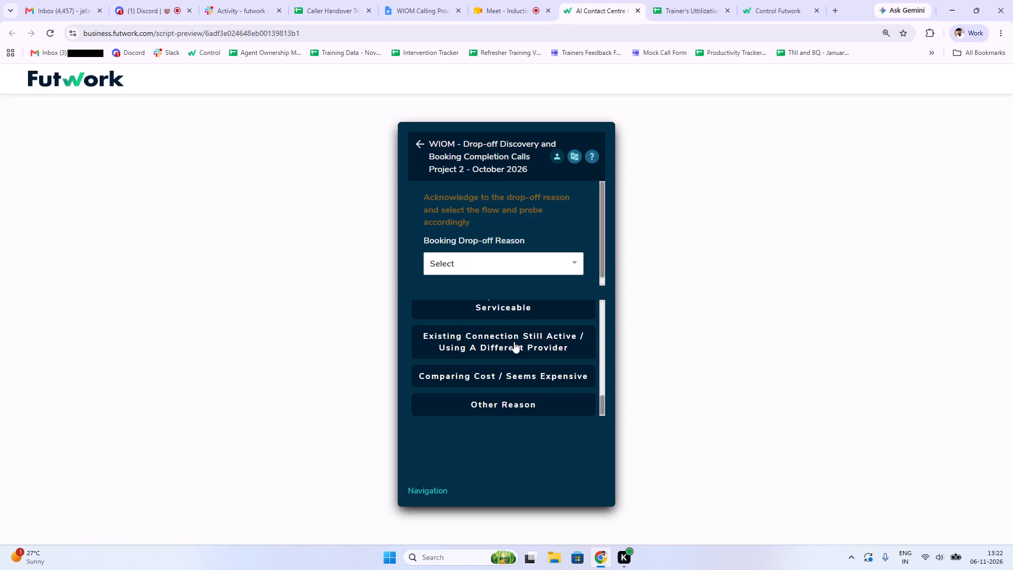
pyautogui.click(514, 341)
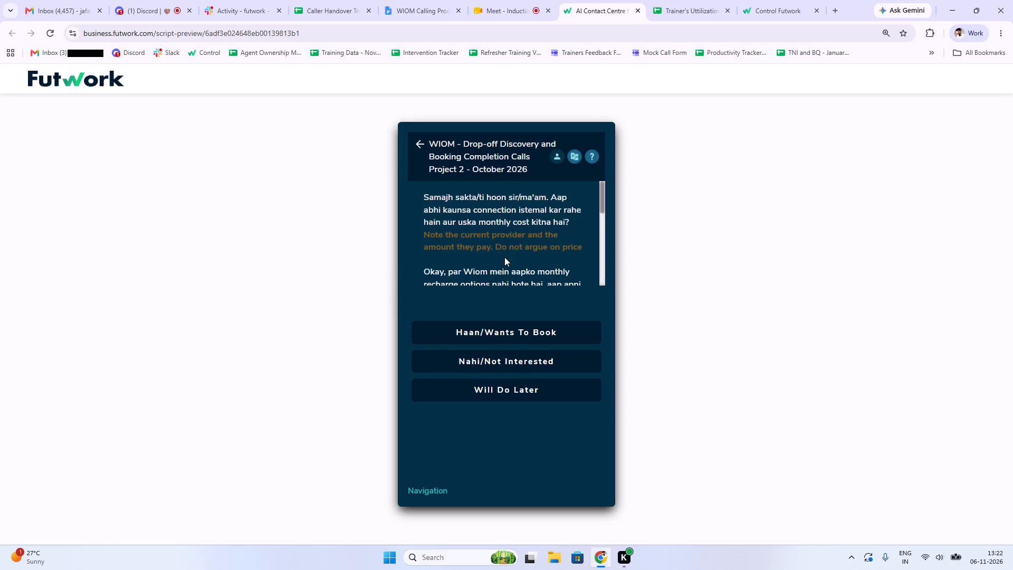
pyautogui.scroll(-6, 504, 257)
pyautogui.scroll(1, 504, 257)
pyautogui.scroll(-1, 504, 257)
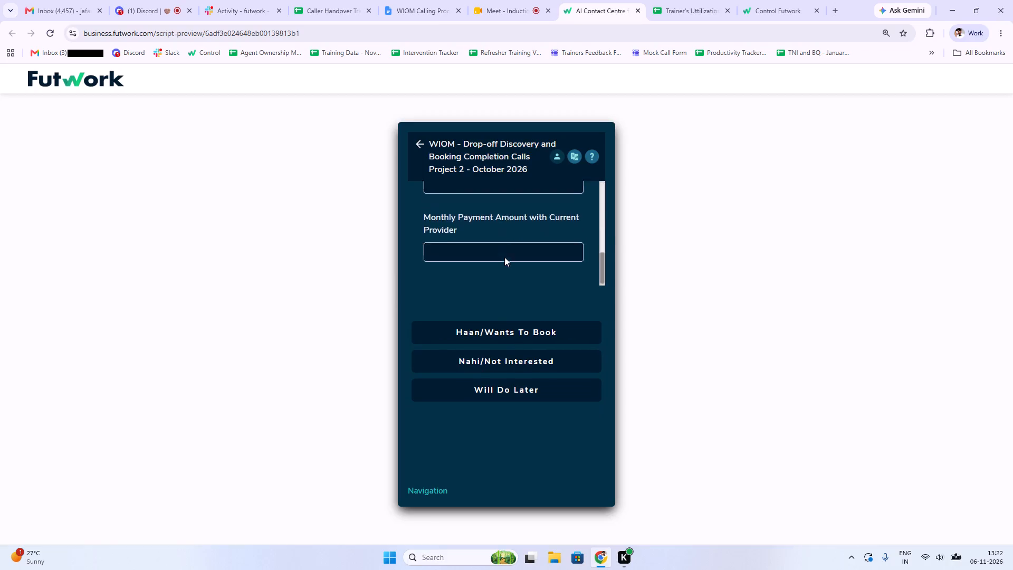
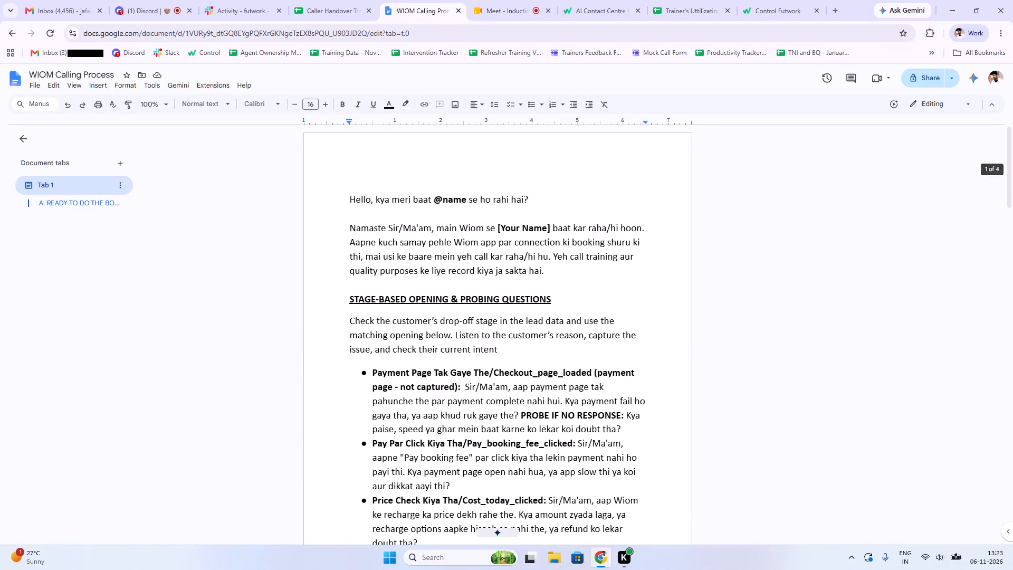
# Review the stage-based probing questions, Wiom explanation and start of the booking section in the WIOM Calling Process document, and return to the script preview.
pyautogui.scroll(-6, 415, 336)
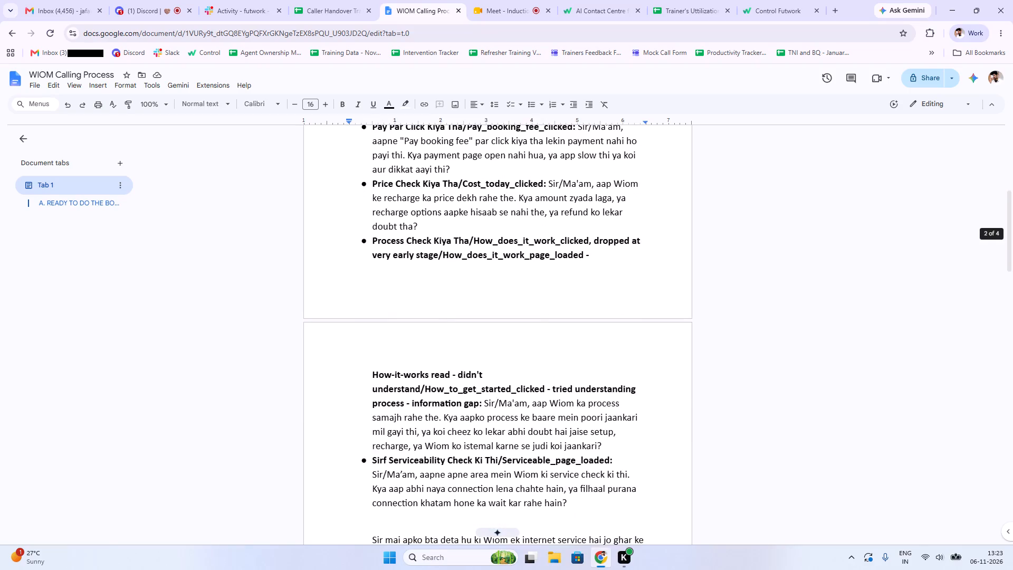
pyautogui.scroll(3, 412, 327)
pyautogui.scroll(-7, 472, 375)
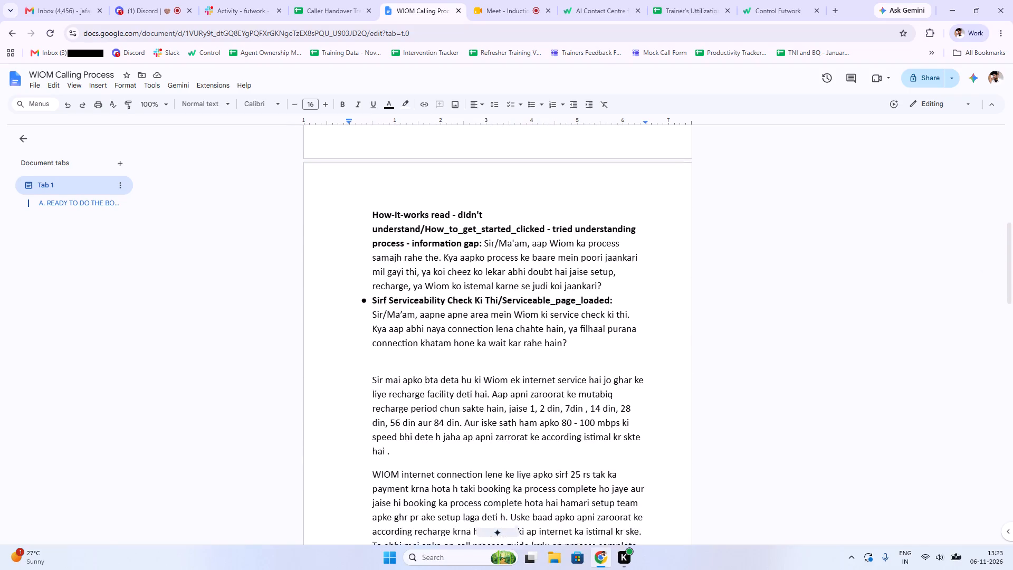
pyautogui.scroll(-1, 455, 359)
pyautogui.scroll(-3, 479, 394)
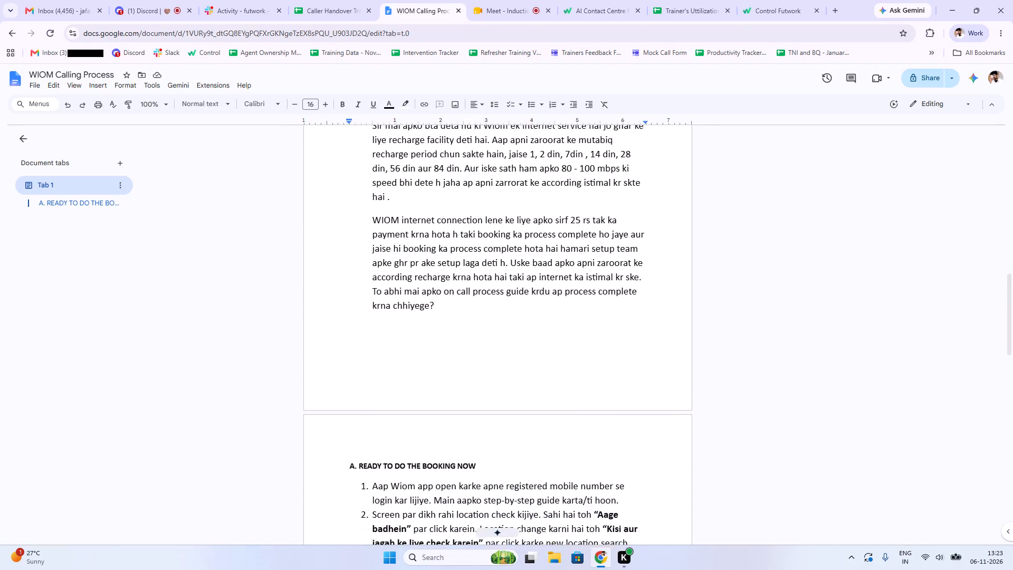
pyautogui.scroll(-1, 564, 475)
pyautogui.click(621, 0)
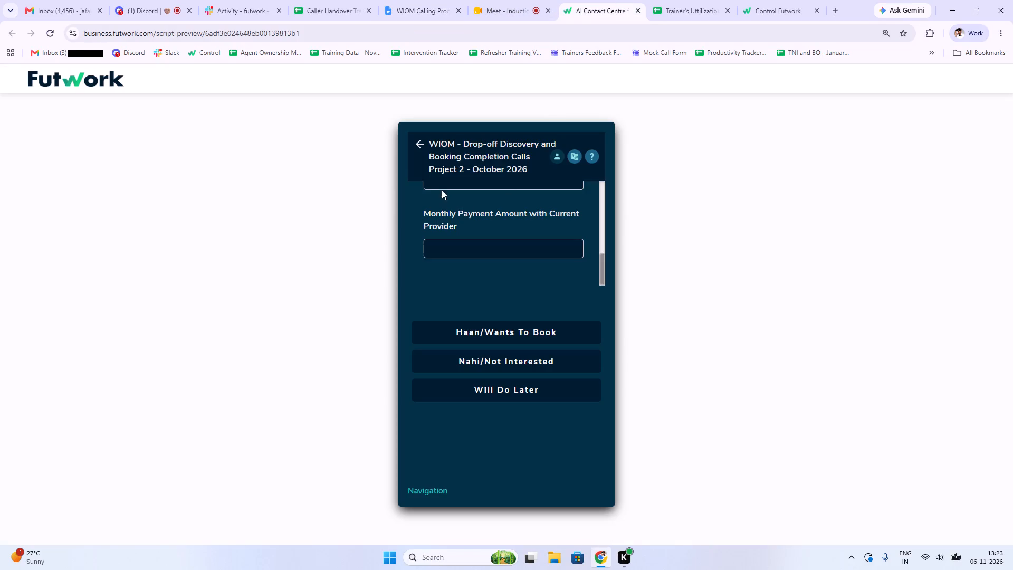
# Return to the opening greeting, advance to the introduction and open its Already Using Wiom Connection/Already Recharged/Already Booking Done response.
pyautogui.tripleClick(421, 142)
pyautogui.tripleClick(421, 142)
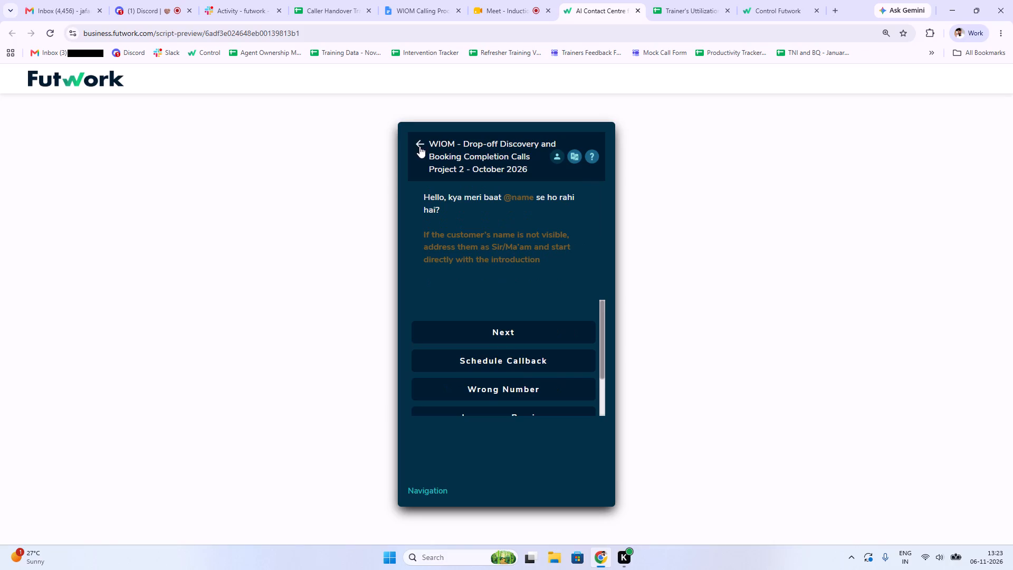
pyautogui.scroll(-1, 511, 350)
pyautogui.scroll(3, 524, 354)
pyautogui.click(512, 329)
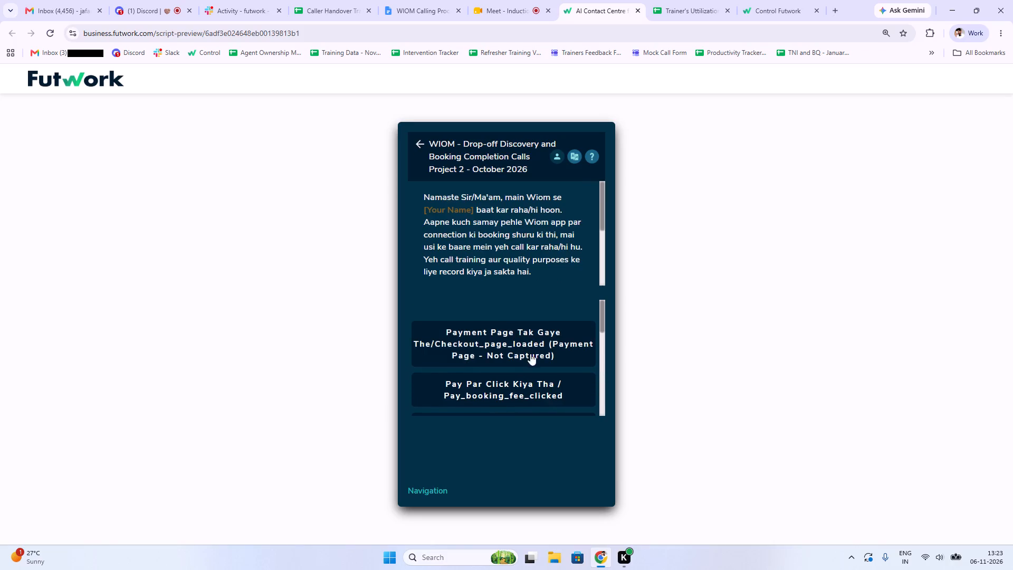
pyautogui.scroll(-9, 531, 365)
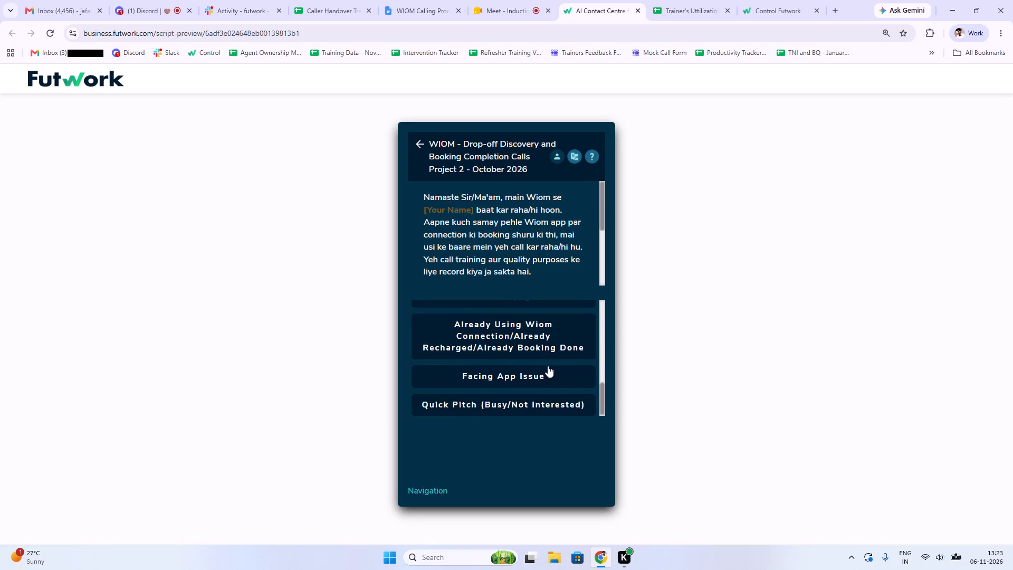
pyautogui.click(527, 335)
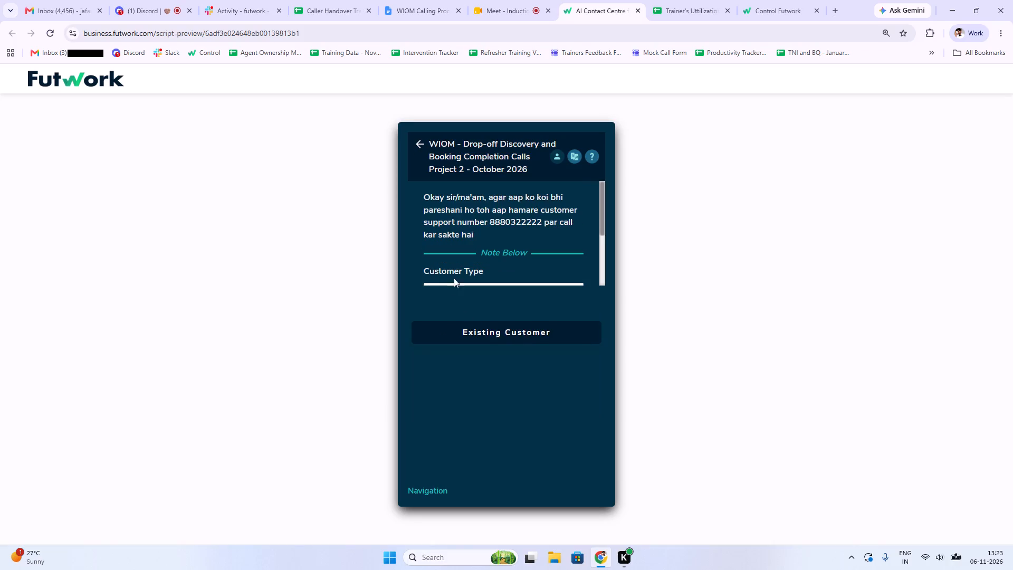
# Open the Already Using Wiom Connection flow from the script's navigation list.
pyautogui.click(422, 492)
pyautogui.scroll(-2, 493, 278)
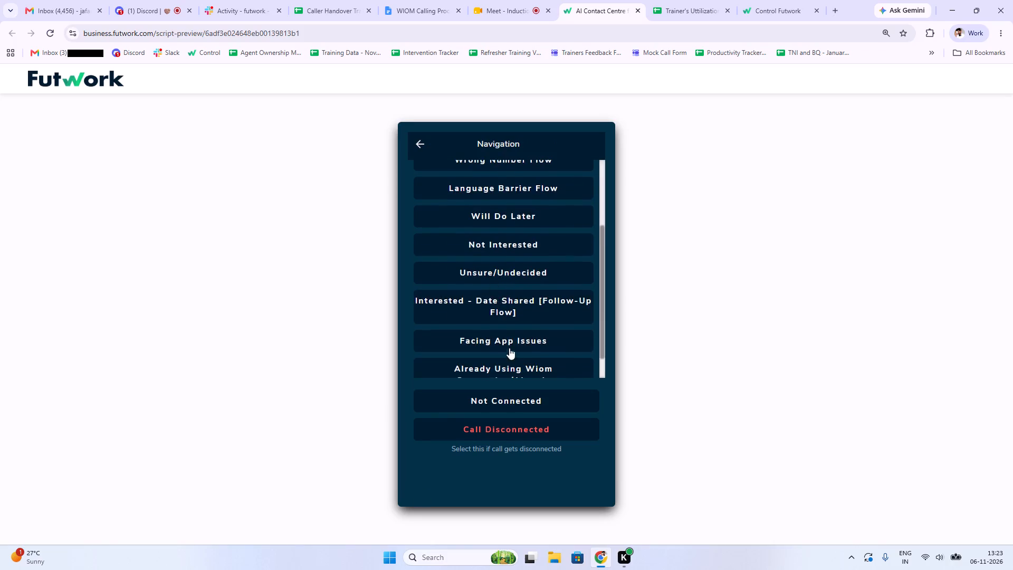
pyautogui.scroll(-3, 505, 315)
pyautogui.click(511, 350)
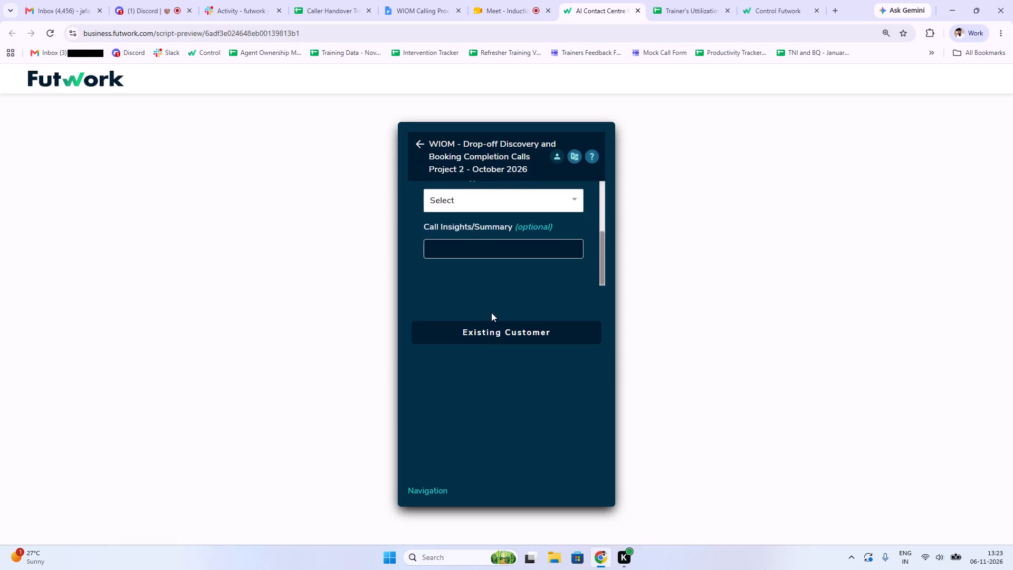
# Read the existing customer's support message and examine the Customer Type choices and the Call Insights/Summary note field.
pyautogui.scroll(6, 481, 239)
pyautogui.moveTo(430, 194); pyautogui.dragTo(527, 201)
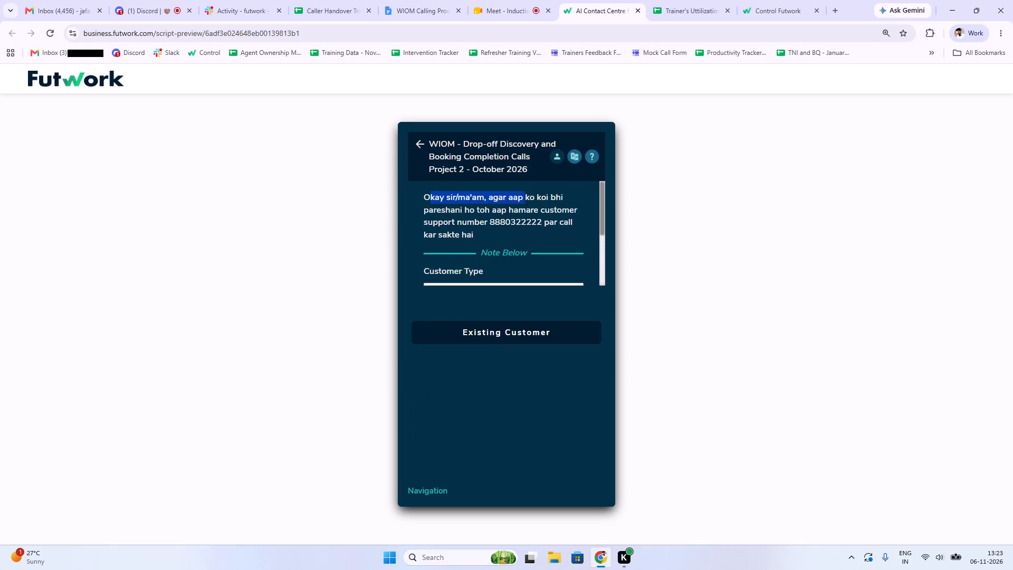
pyautogui.moveTo(527, 201); pyautogui.dragTo(531, 227)
pyautogui.scroll(-2, 524, 231)
pyautogui.click(481, 205)
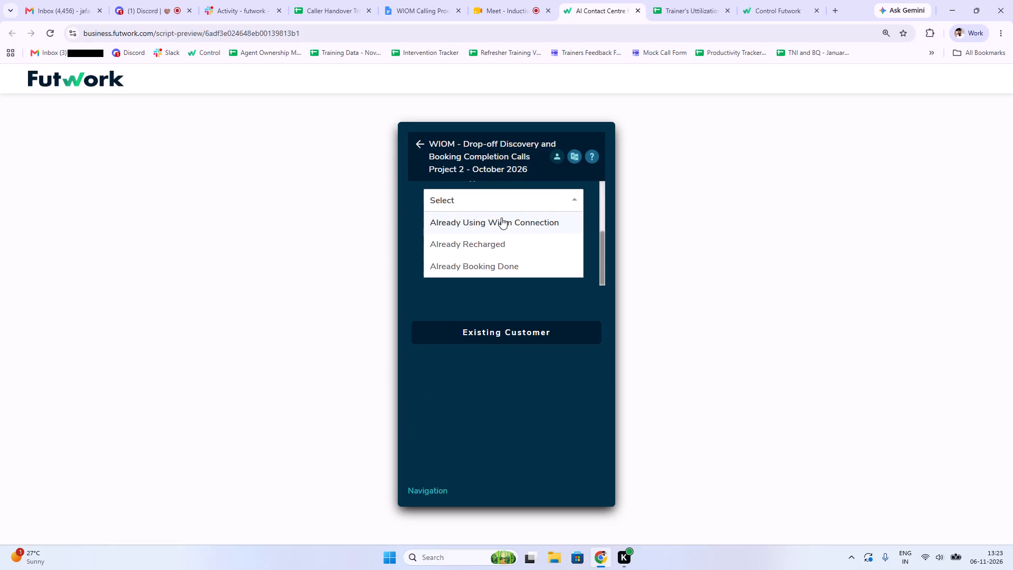
pyautogui.scroll(-4, 542, 222)
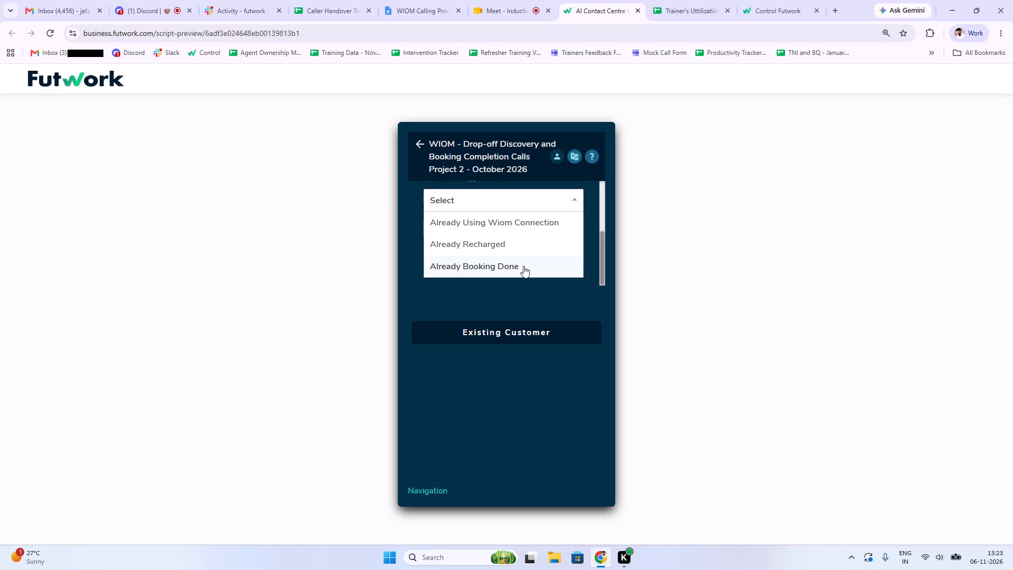
pyautogui.click(509, 292)
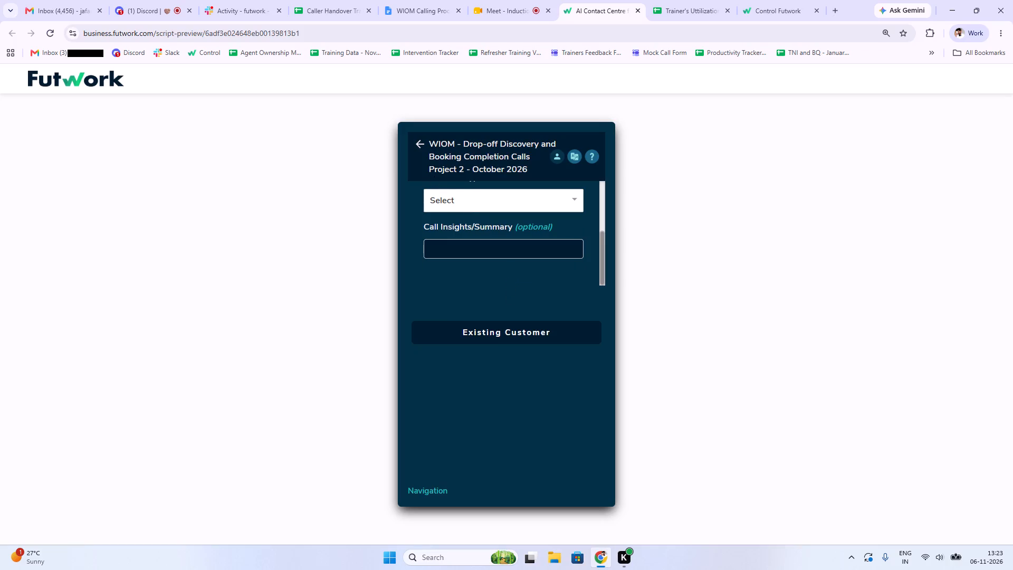
pyautogui.scroll(2, 473, 244)
pyautogui.scroll(-2, 473, 244)
pyautogui.doubleClick(475, 203)
# Try the Existing Customer response and go back to the customer support message.
pyautogui.click(471, 327)
pyautogui.click(419, 137)
pyautogui.click(419, 141)
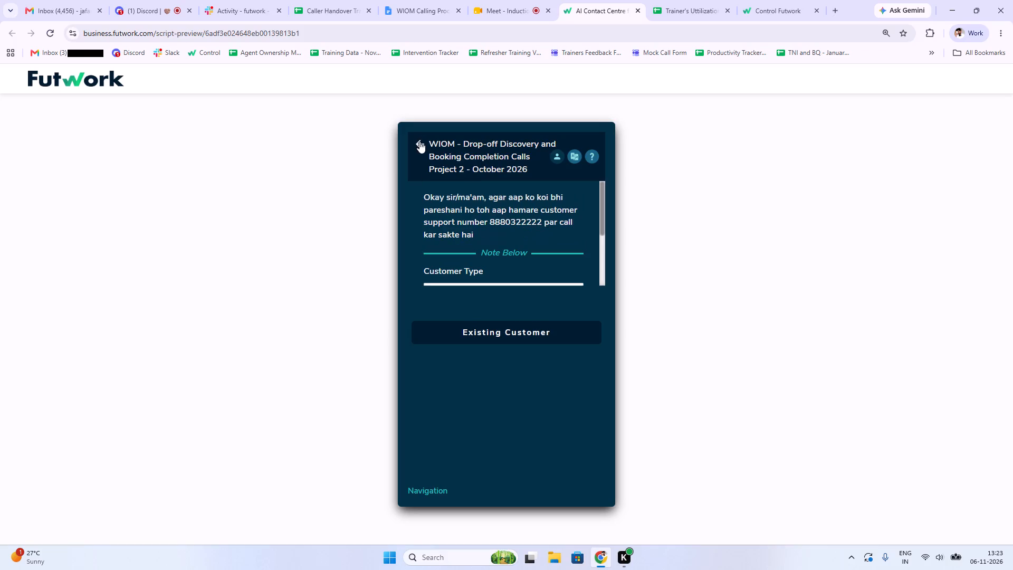
# Return to the opening greeting, open its Interested - Date Shared follow-up response and choose Will Do Later.
pyautogui.tripleClick(419, 141)
pyautogui.scroll(-2, 510, 300)
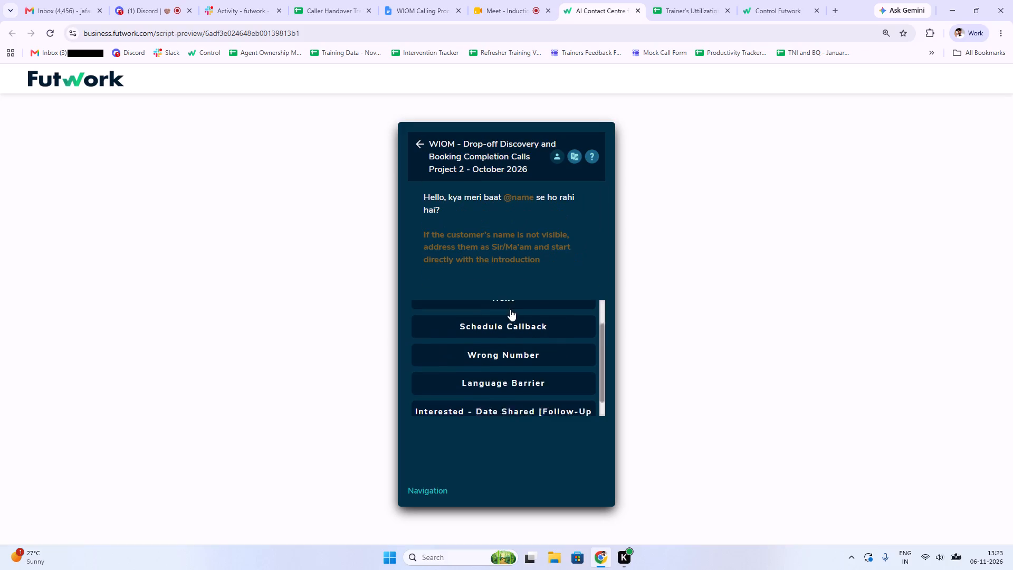
pyautogui.scroll(-4, 510, 309)
pyautogui.click(504, 393)
pyautogui.scroll(-4, 523, 365)
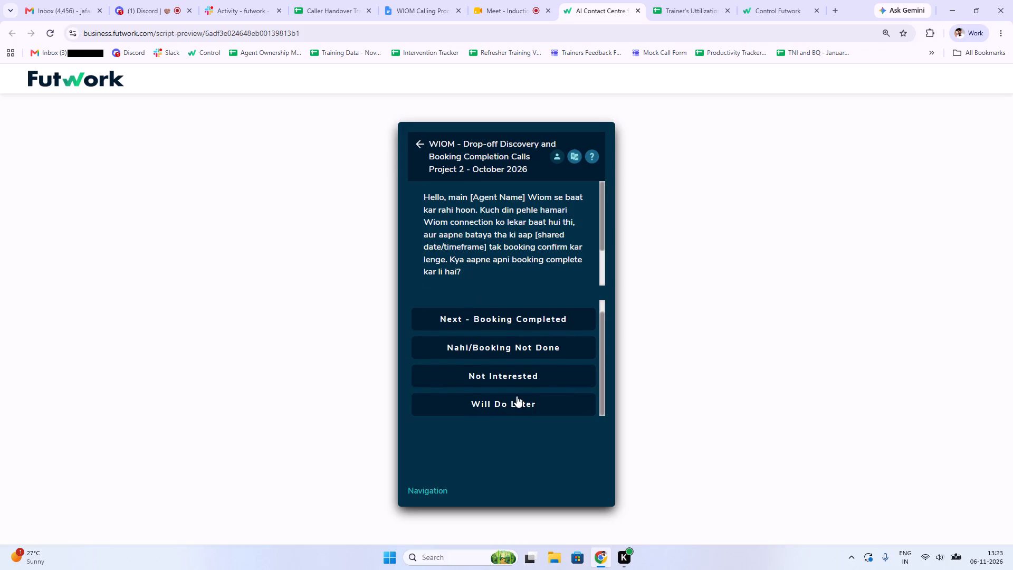
pyautogui.click(507, 406)
pyautogui.scroll(6, 477, 264)
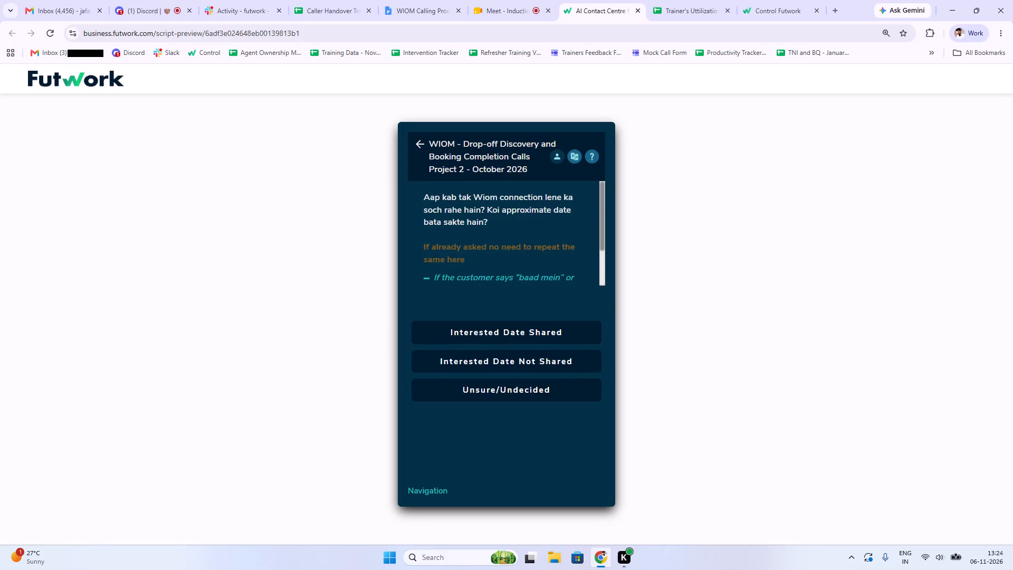
# Go back to the opening greeting, open another response further down its list and return to the greeting.
pyautogui.tripleClick(416, 140)
pyautogui.click(416, 141)
pyautogui.click(416, 145)
pyautogui.scroll(-2, 511, 373)
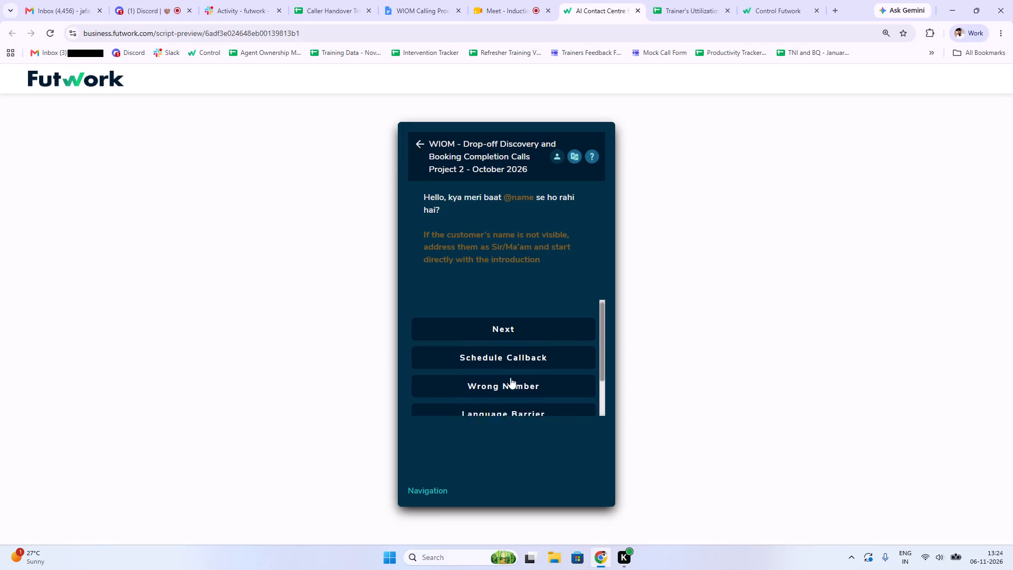
pyautogui.scroll(-1, 510, 377)
pyautogui.click(521, 367)
pyautogui.click(421, 147)
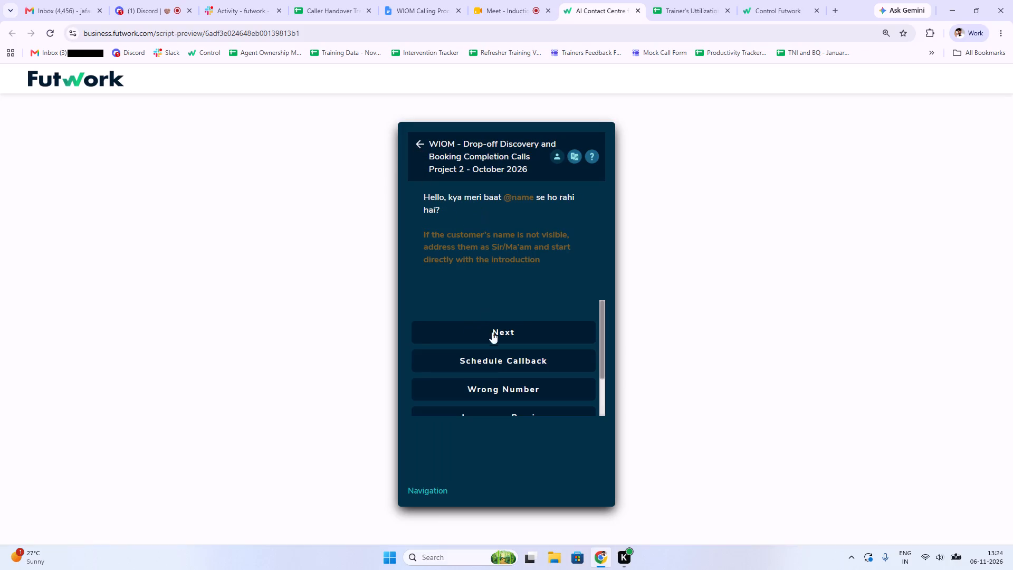
# Check the Schedule Callback response from the opening greeting and go back to the greeting.
pyautogui.click(493, 362)
pyautogui.click(416, 134)
pyautogui.click(417, 145)
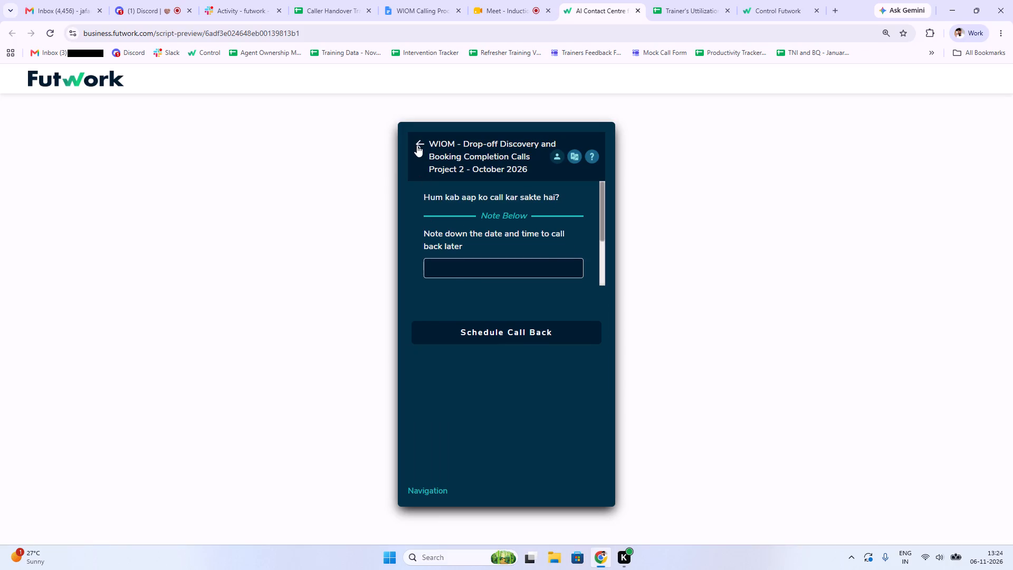
pyautogui.click(417, 145)
# Advance from the greeting to the introduction, view it and return to the opening greeting.
pyautogui.click(489, 335)
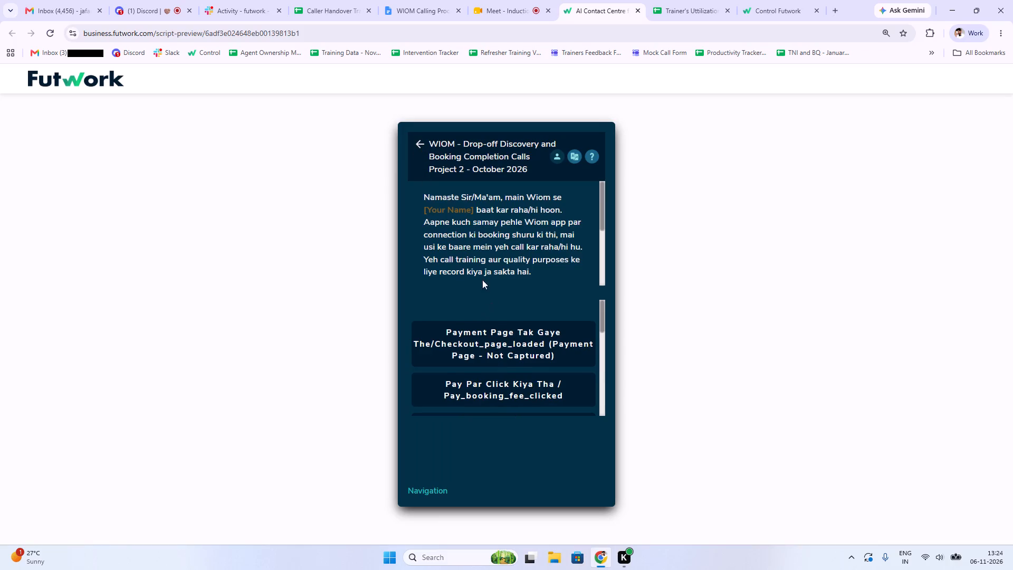
pyautogui.tripleClick(416, 140)
pyautogui.click(416, 140)
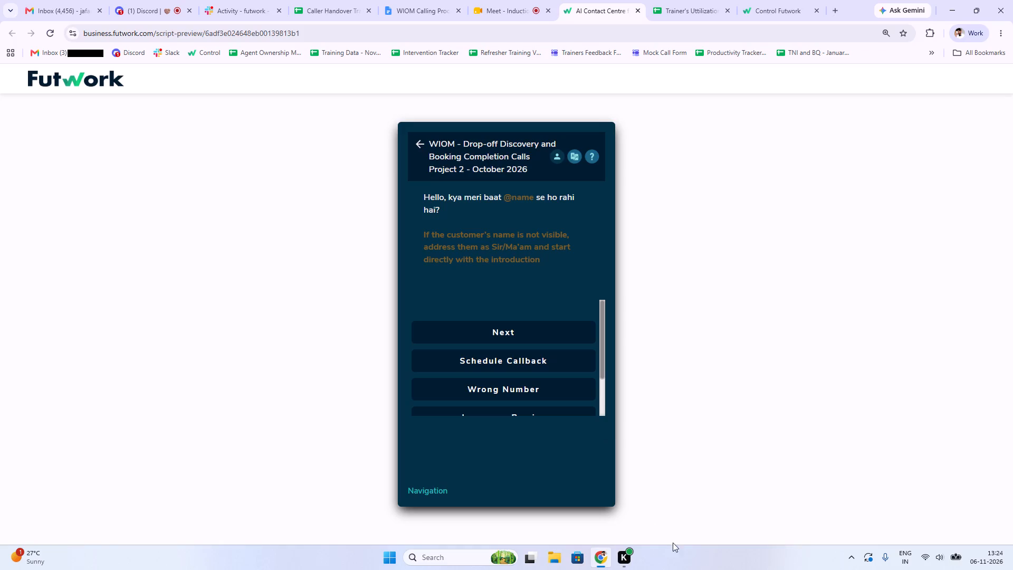
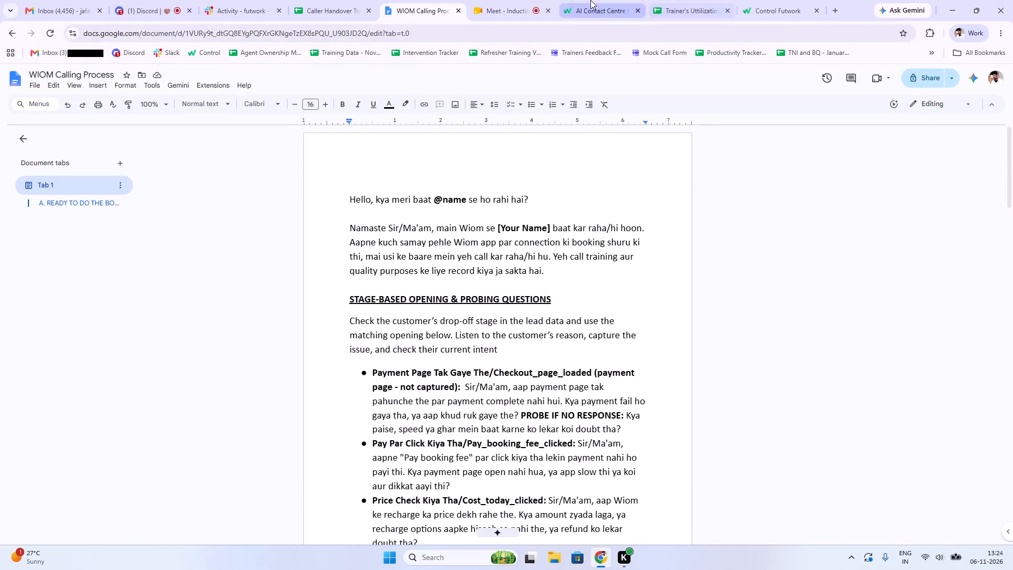
# Open the navigation list of call flows in the Futwork script preview.
pyautogui.click(418, 499)
pyautogui.click(424, 490)
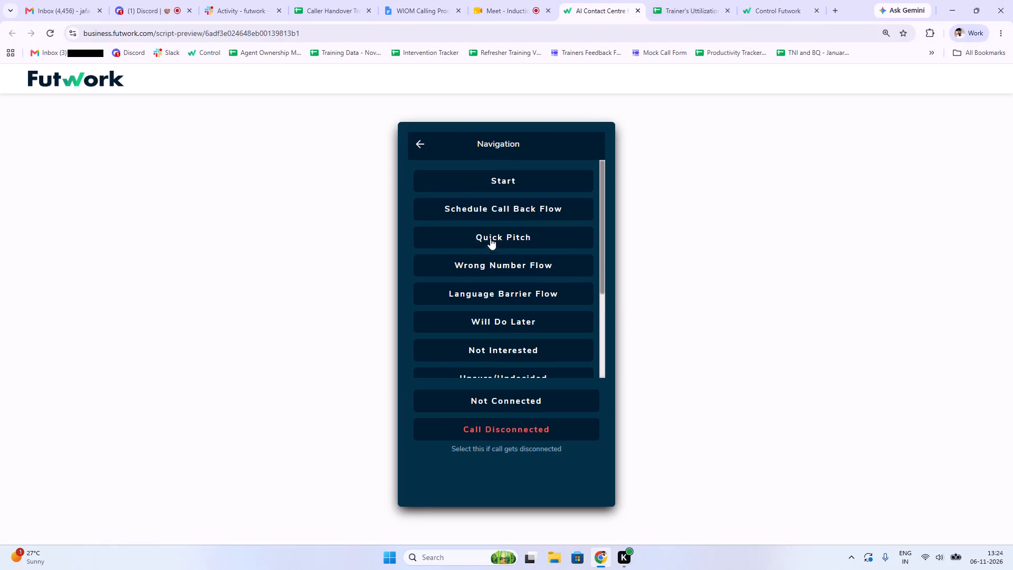
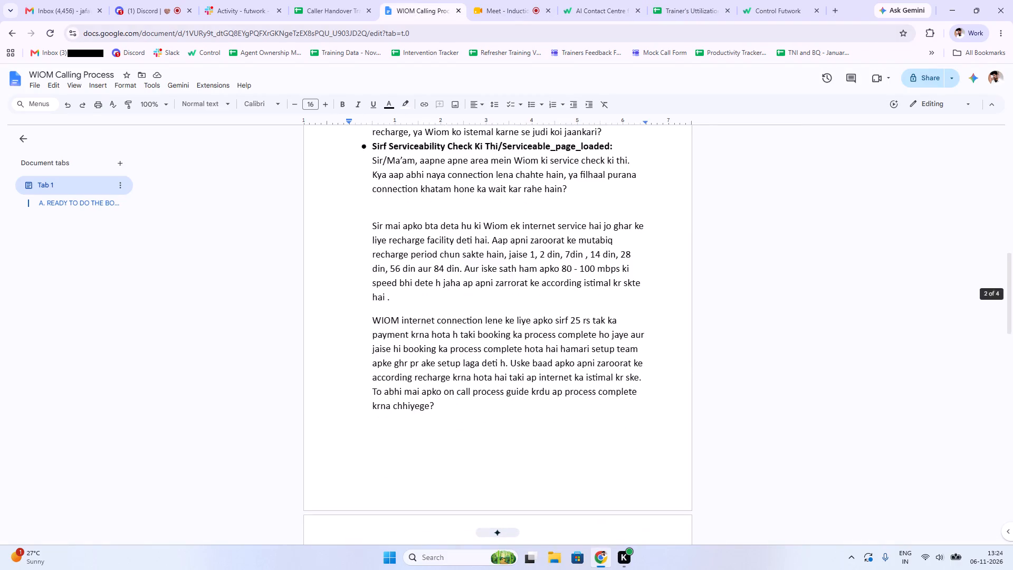
# Rename the existing document tab as "Calling Script - Winning Outcome", checking the script from greeting to closing.
pyautogui.scroll(-6, 483, 313)
pyautogui.scroll(-15, 471, 339)
pyautogui.click(461, 298)
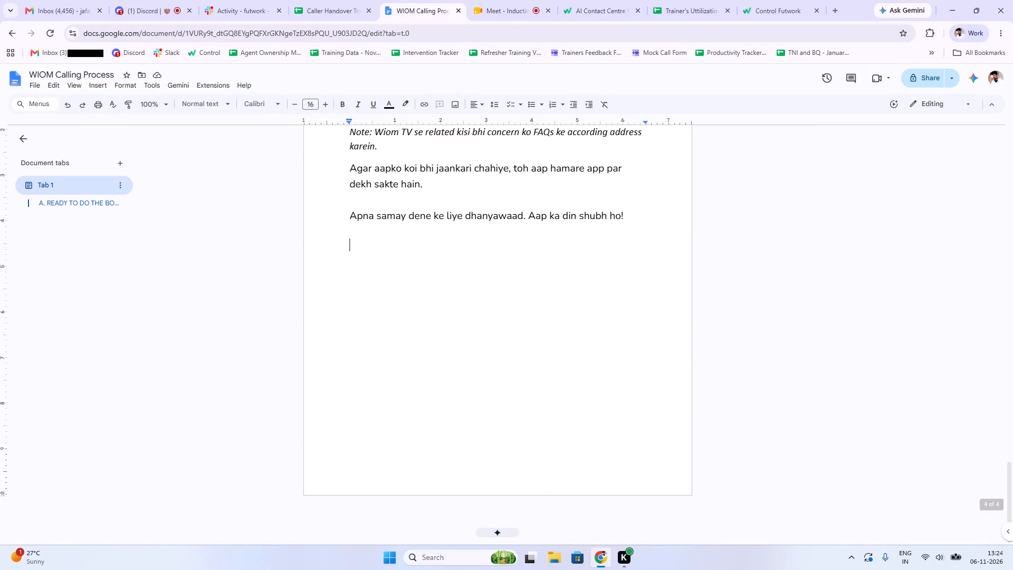
pyautogui.doubleClick(67, 185)
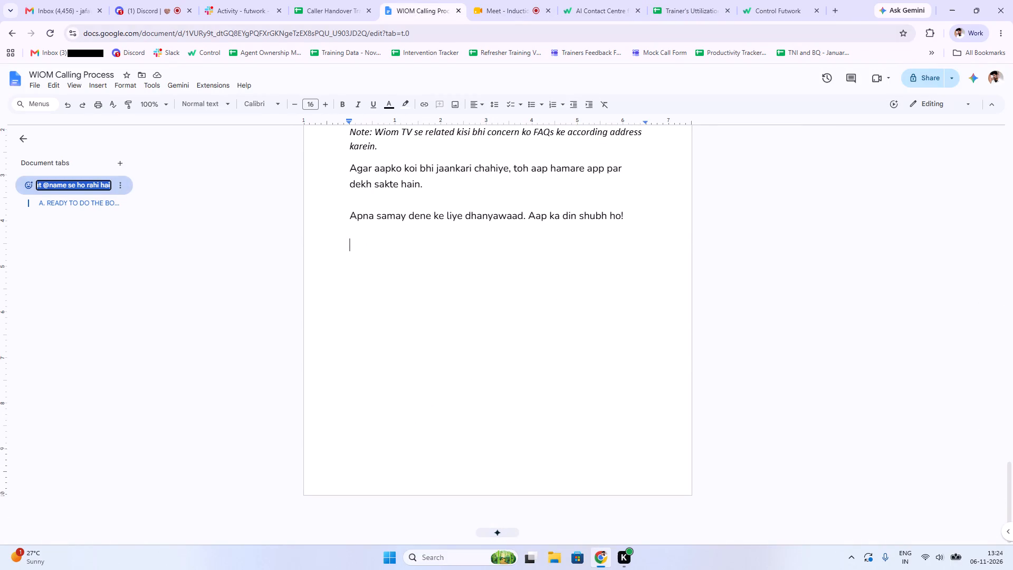
pyautogui.write('Calling Scriot')
pyautogui.press('BackSpace')
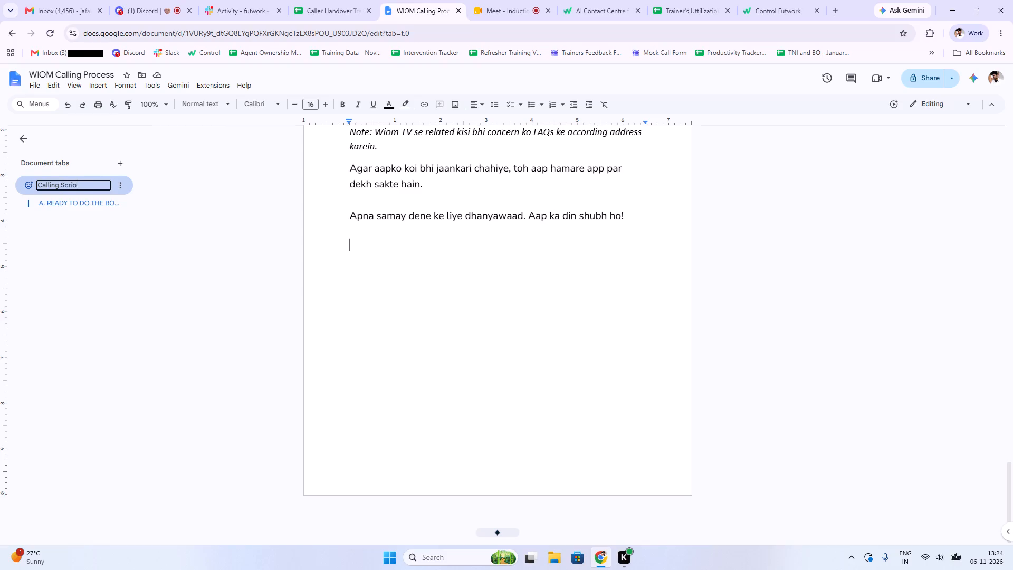
pyautogui.press('BackSpace')
pyautogui.write('pt')
pyautogui.press('space')
pyautogui.press('b')
pyautogui.press('BackSpace')
pyautogui.press('BackSpace')
pyautogui.scroll(-1, 408, 272)
pyautogui.scroll(8, 408, 280)
pyautogui.scroll(8, 430, 354)
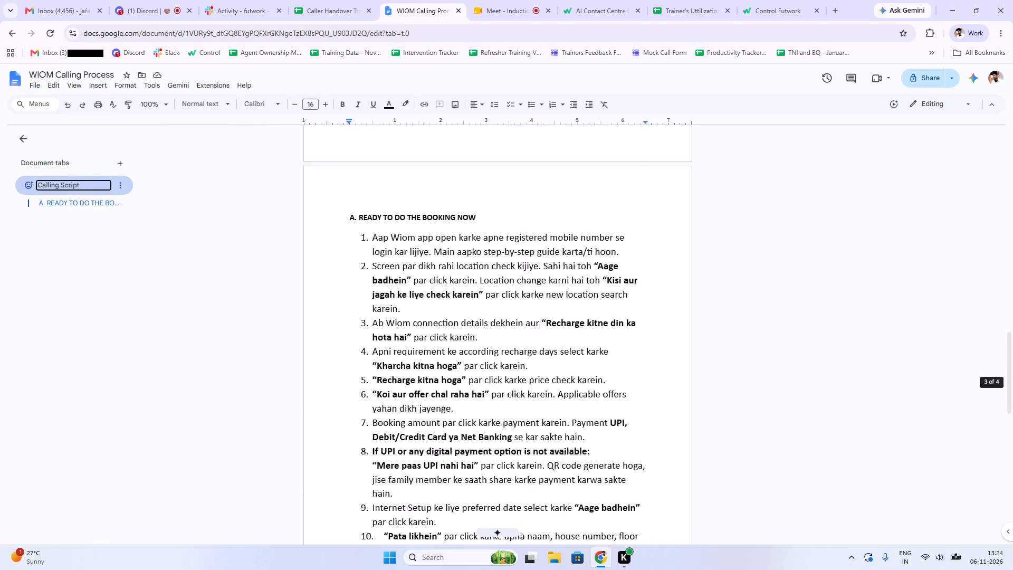
pyautogui.scroll(19, 456, 393)
pyautogui.scroll(7, 439, 376)
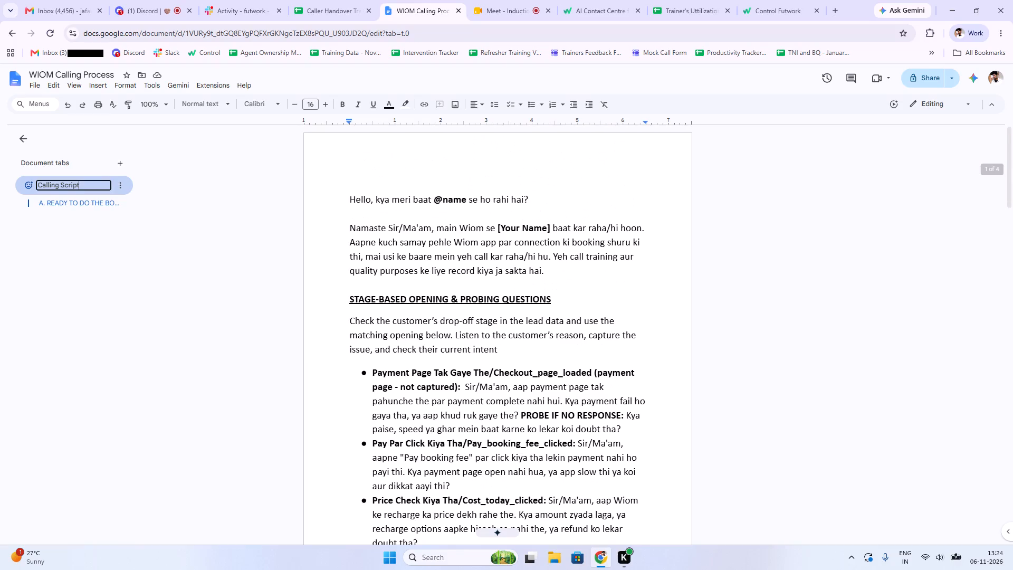
pyautogui.press('space')
pyautogui.scroll(-5, 267, 312)
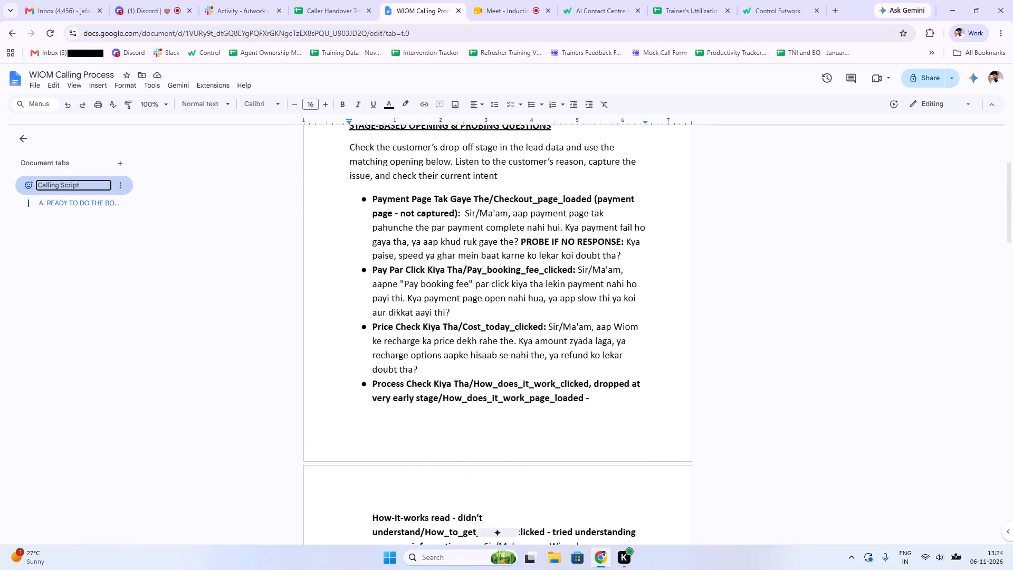
pyautogui.scroll(-15, 497, 329)
pyautogui.scroll(-6, 497, 330)
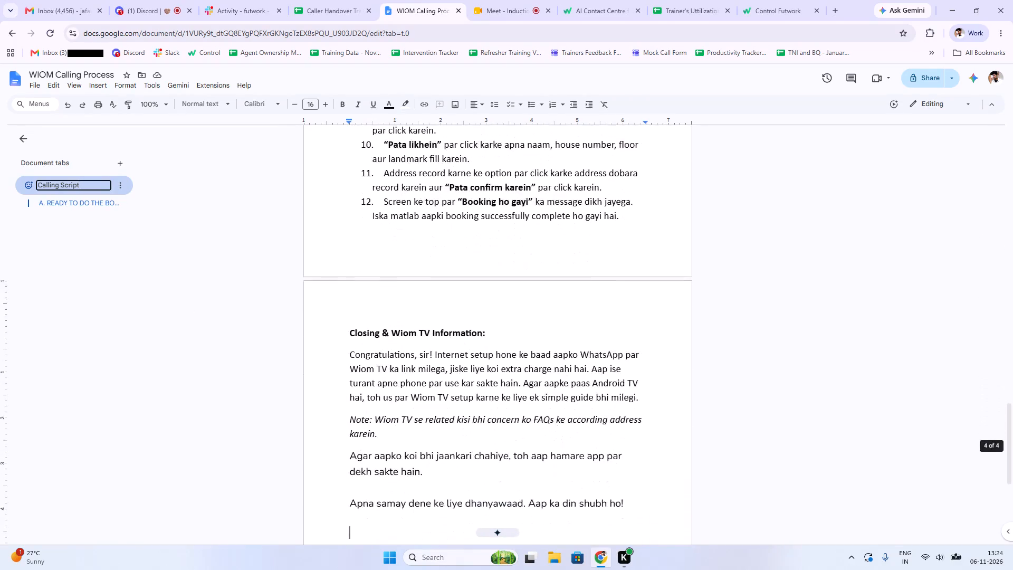
pyautogui.scroll(-4, 497, 330)
pyautogui.scroll(2, 497, 330)
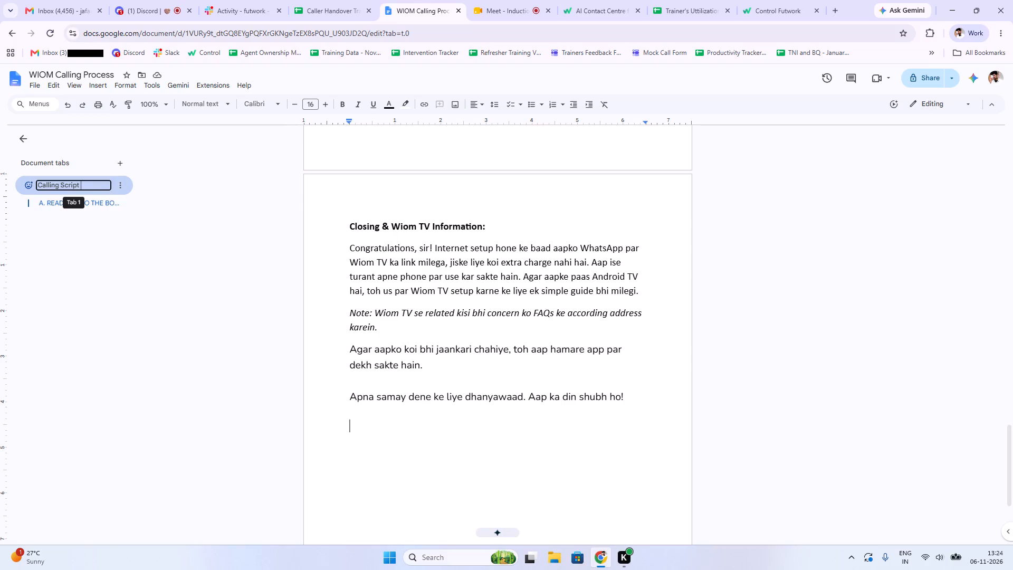
pyautogui.write('- Wi')
pyautogui.write('nning Outcome')
pyautogui.press('space')
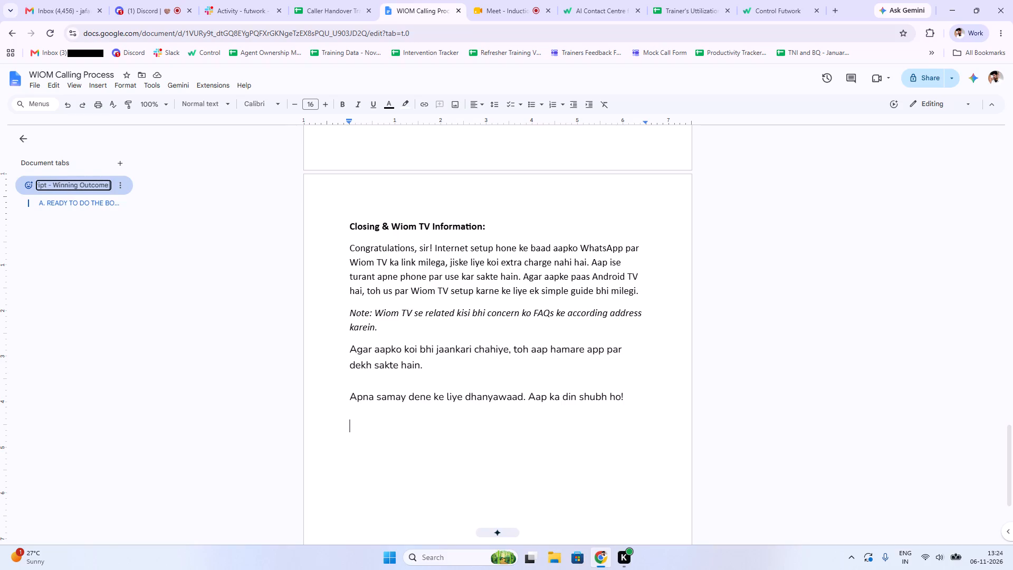
pyautogui.click(113, 270)
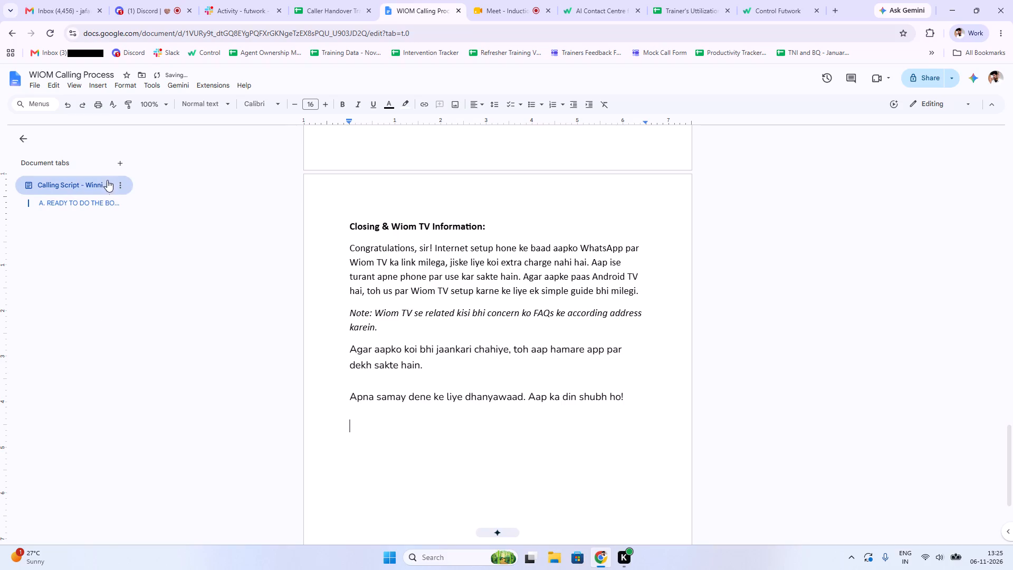
# Add a second document tab and name it "Calling Script - Not Interested".
pyautogui.click(114, 164)
pyautogui.doubleClick(72, 198)
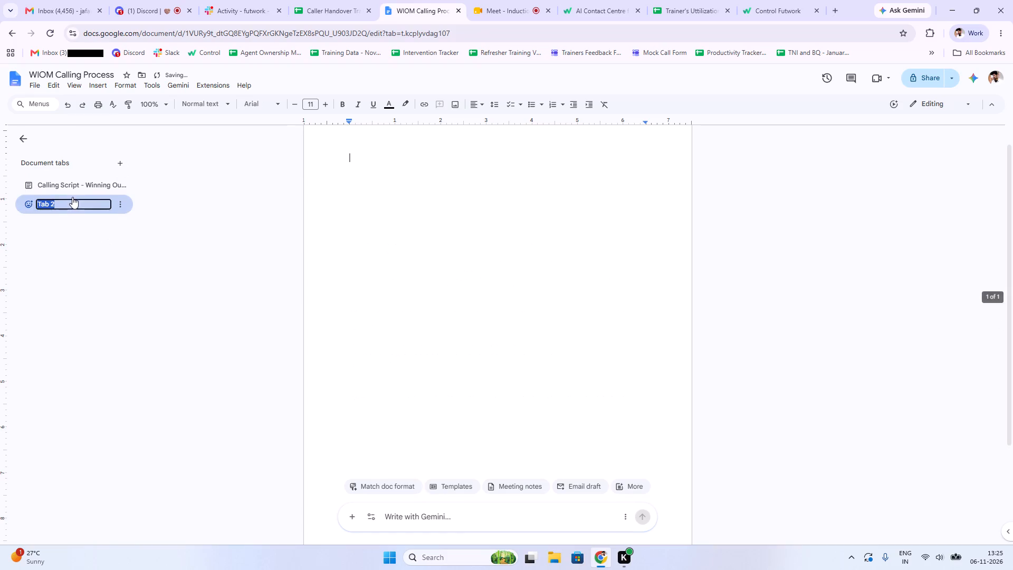
pyautogui.write('Calling Script - Not Intr')
pyautogui.press('BackSpace')
pyautogui.write('erested')
pyautogui.press('space')
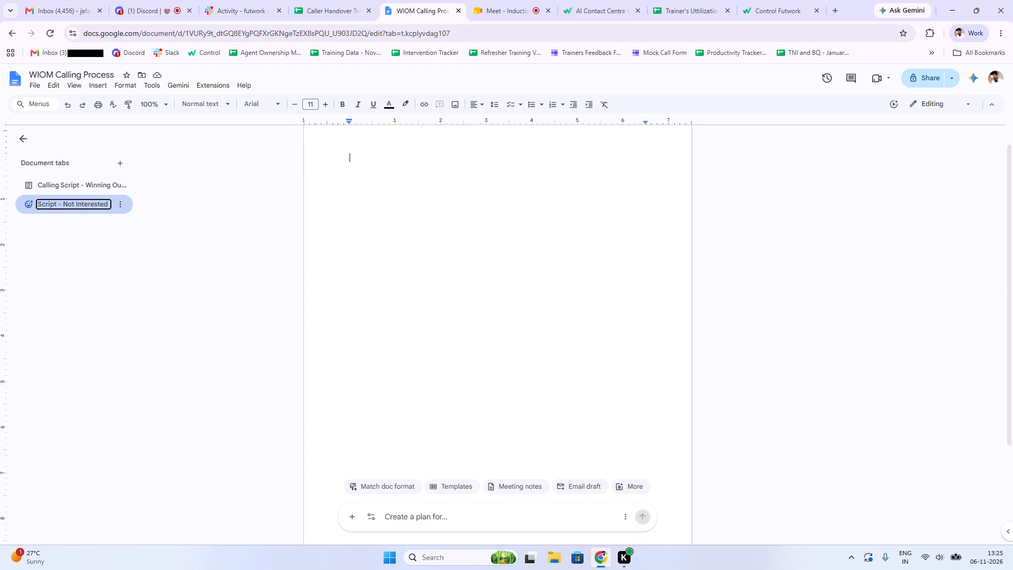
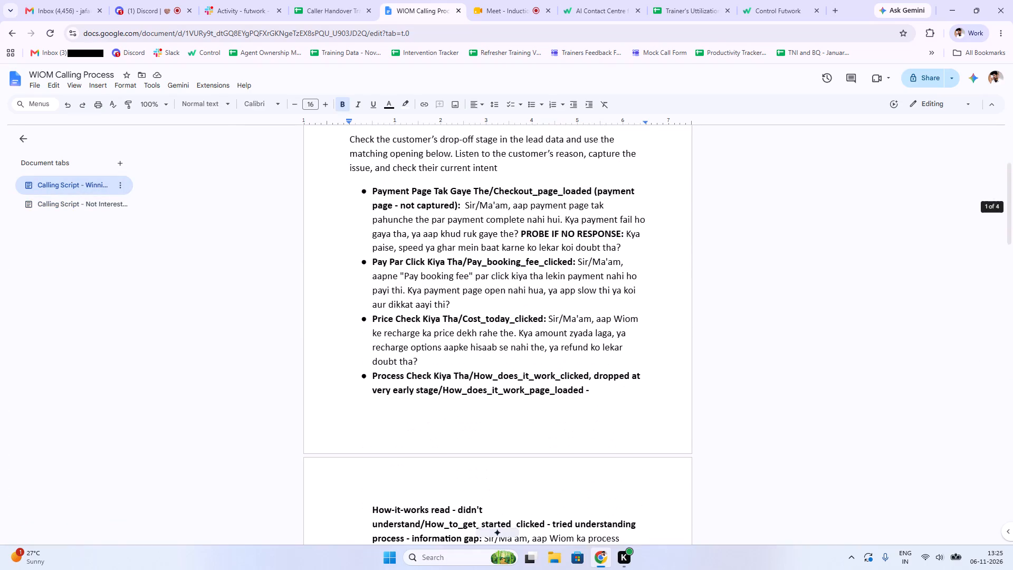
# Copy the entire Winning Outcome calling script into the empty "Calling Script - Not Interested" document tab.
pyautogui.click(421, 297)
pyautogui.hotkey('ctrl', 'a')
pyautogui.hotkey('ctrl', 'c')
pyautogui.click(59, 205)
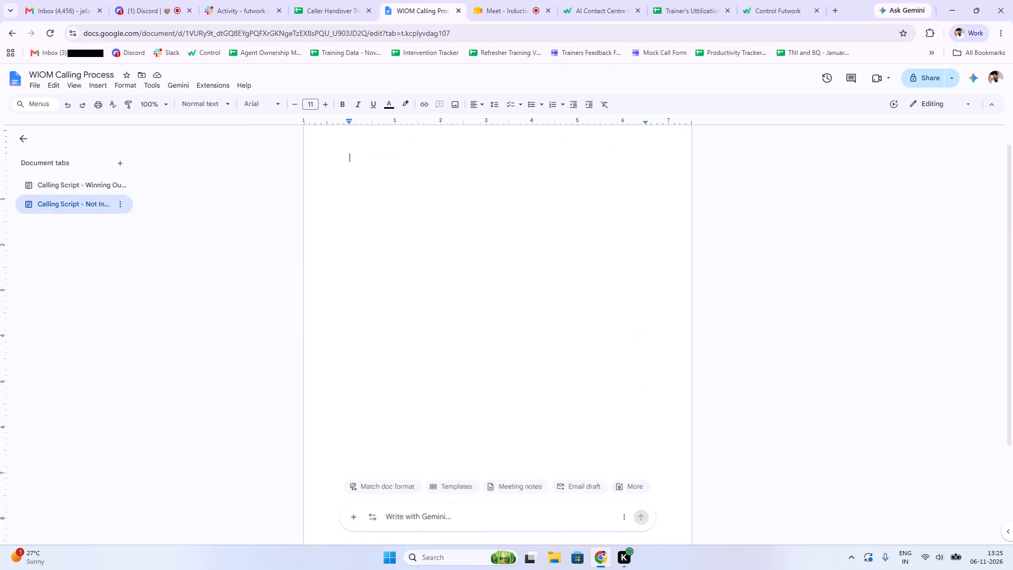
pyautogui.click(412, 282)
pyautogui.hotkey('ctrl', 'v')
pyautogui.scroll(7, 424, 288)
pyautogui.scroll(-8, 463, 331)
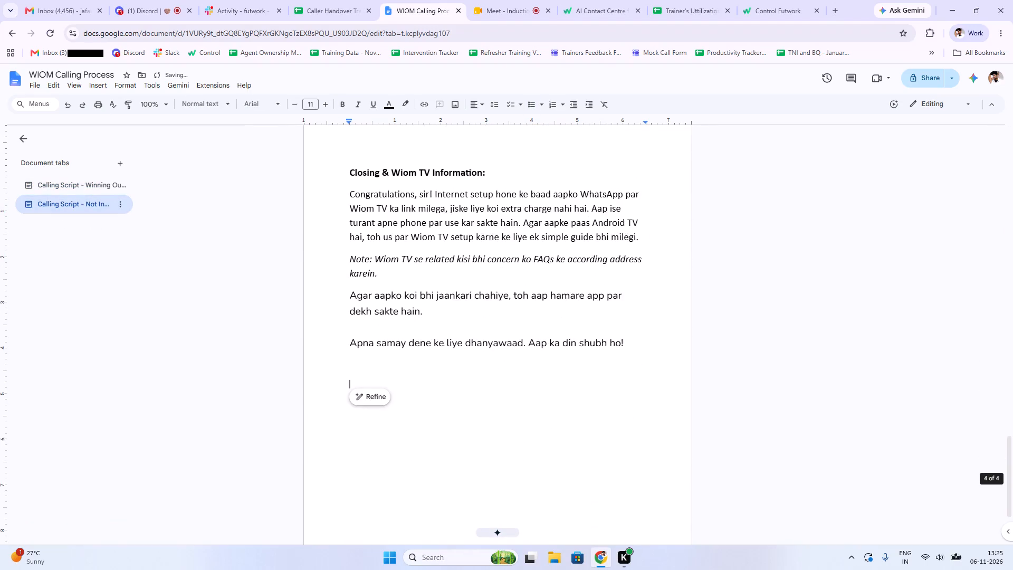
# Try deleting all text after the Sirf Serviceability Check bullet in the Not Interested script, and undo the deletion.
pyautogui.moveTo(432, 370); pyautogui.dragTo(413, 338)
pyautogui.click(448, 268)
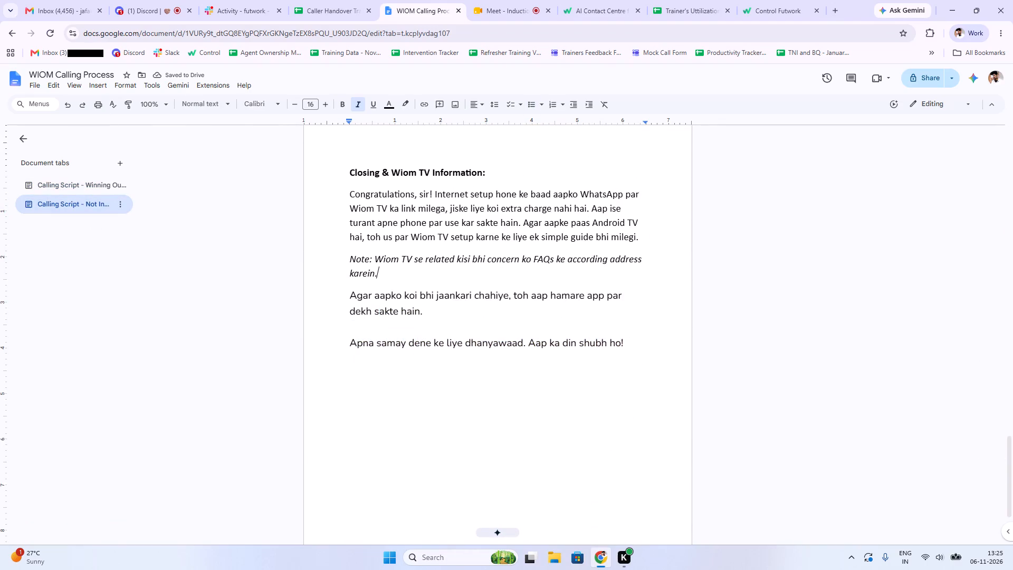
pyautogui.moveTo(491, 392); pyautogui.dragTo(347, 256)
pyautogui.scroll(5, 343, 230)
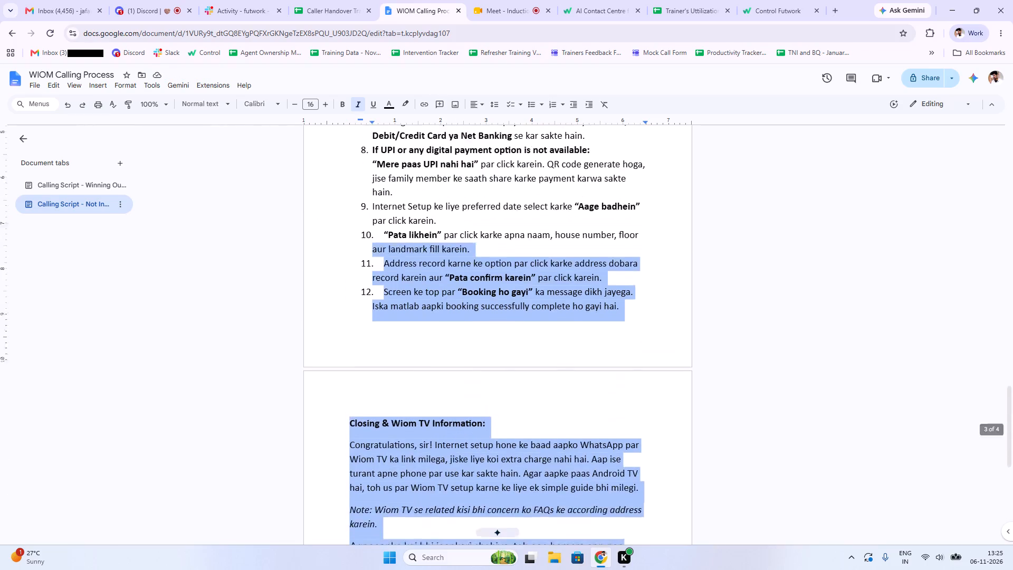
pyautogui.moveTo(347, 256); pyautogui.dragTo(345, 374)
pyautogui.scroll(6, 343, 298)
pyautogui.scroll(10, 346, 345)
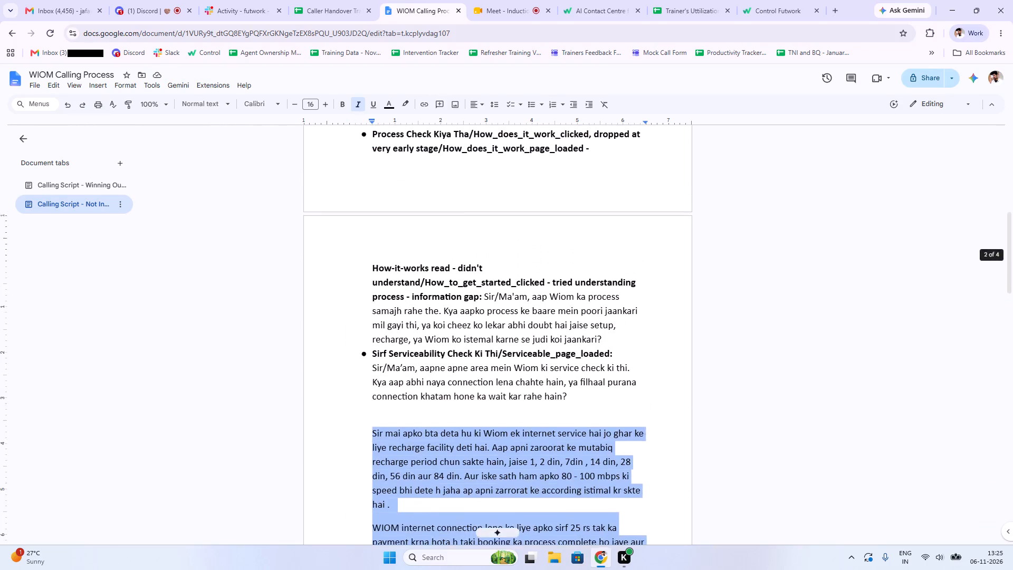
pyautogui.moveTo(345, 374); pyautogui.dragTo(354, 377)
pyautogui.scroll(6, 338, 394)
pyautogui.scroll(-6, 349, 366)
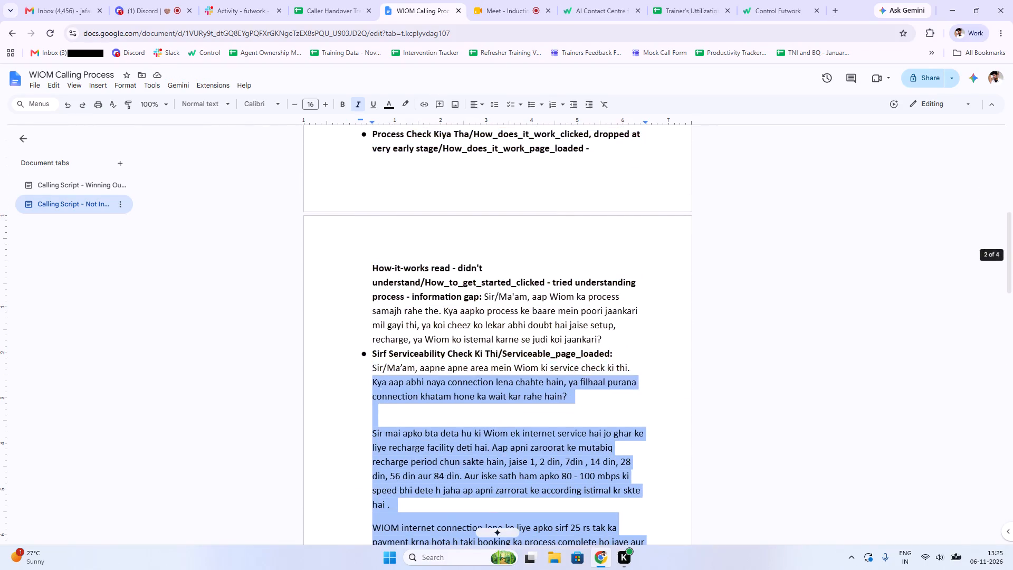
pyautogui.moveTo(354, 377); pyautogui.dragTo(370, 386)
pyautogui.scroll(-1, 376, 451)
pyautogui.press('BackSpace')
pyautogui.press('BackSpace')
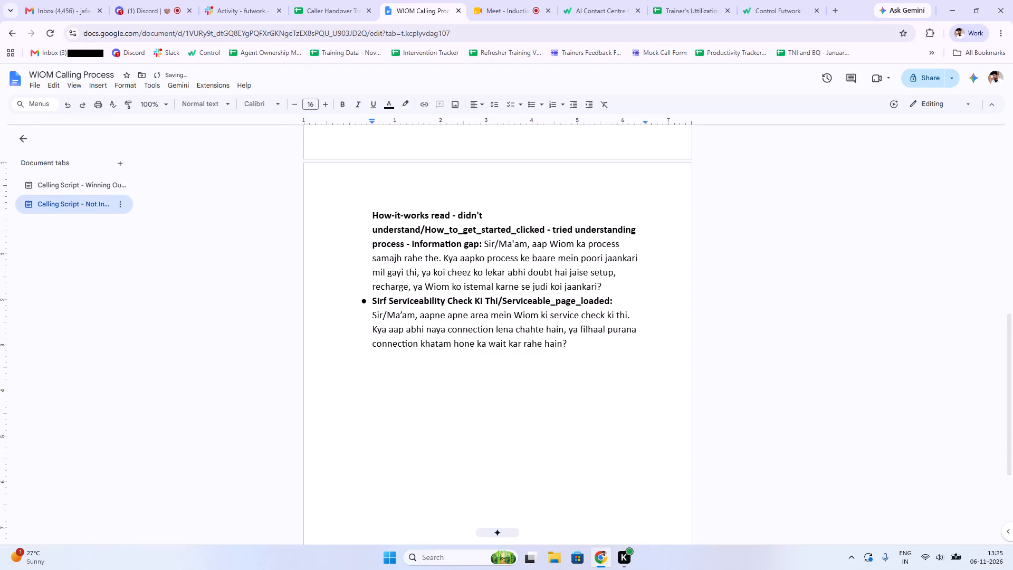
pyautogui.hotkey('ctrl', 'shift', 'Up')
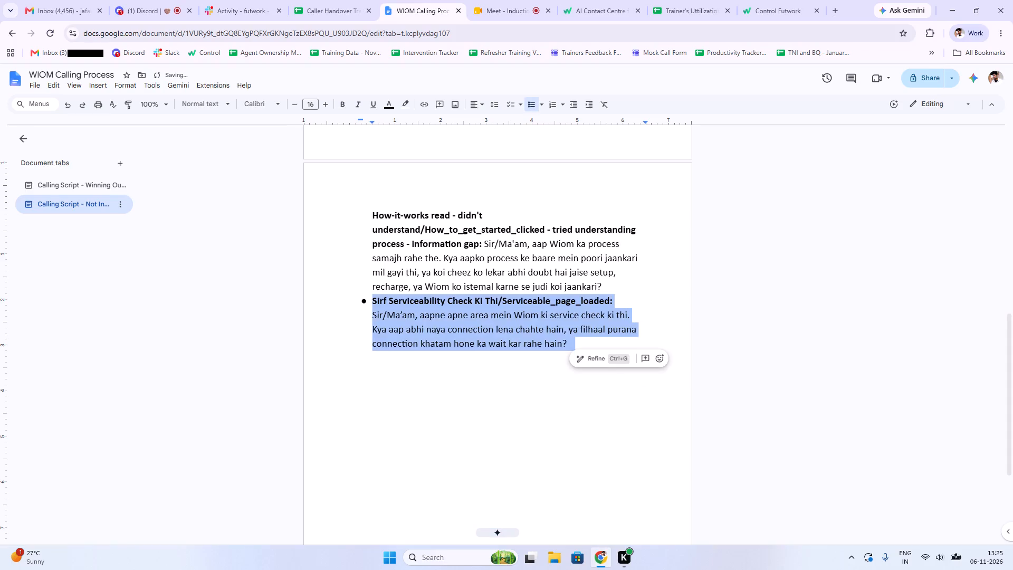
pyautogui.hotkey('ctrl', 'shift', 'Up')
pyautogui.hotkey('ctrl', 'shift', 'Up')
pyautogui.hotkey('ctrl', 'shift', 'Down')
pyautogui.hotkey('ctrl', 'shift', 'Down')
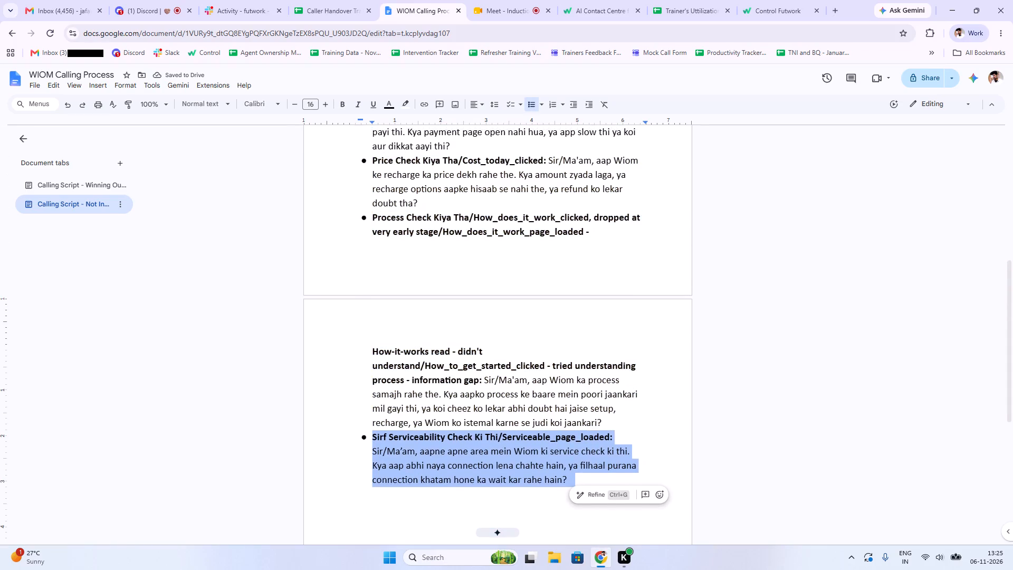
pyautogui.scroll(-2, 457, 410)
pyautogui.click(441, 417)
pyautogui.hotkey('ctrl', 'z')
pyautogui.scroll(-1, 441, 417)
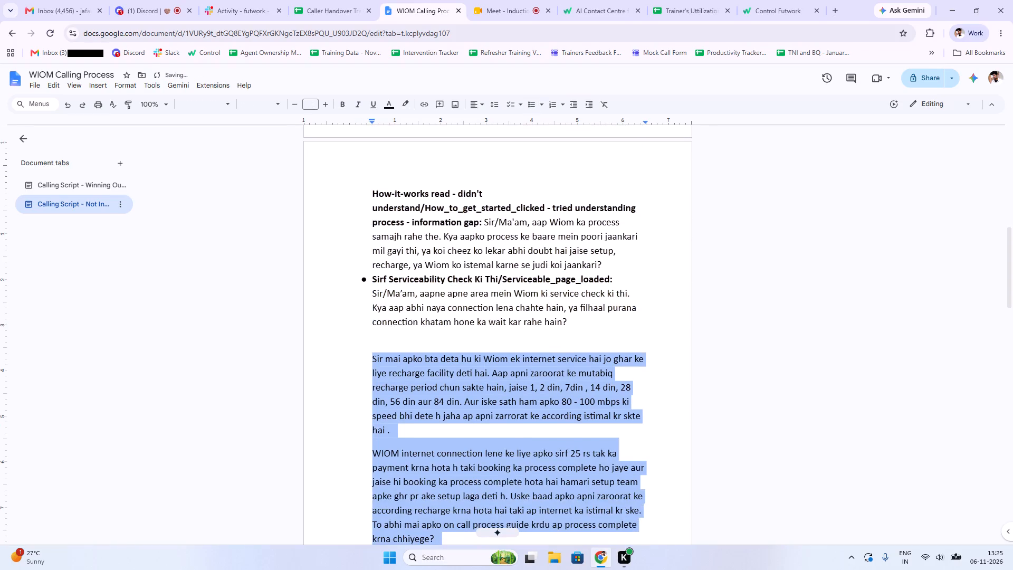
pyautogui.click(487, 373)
# Add a bold line below the Sirf Serviceability Check bullet reading "Customer Said - Nahi chhiye -", separated from the service description by a blank line.
pyautogui.scroll(-1, 518, 392)
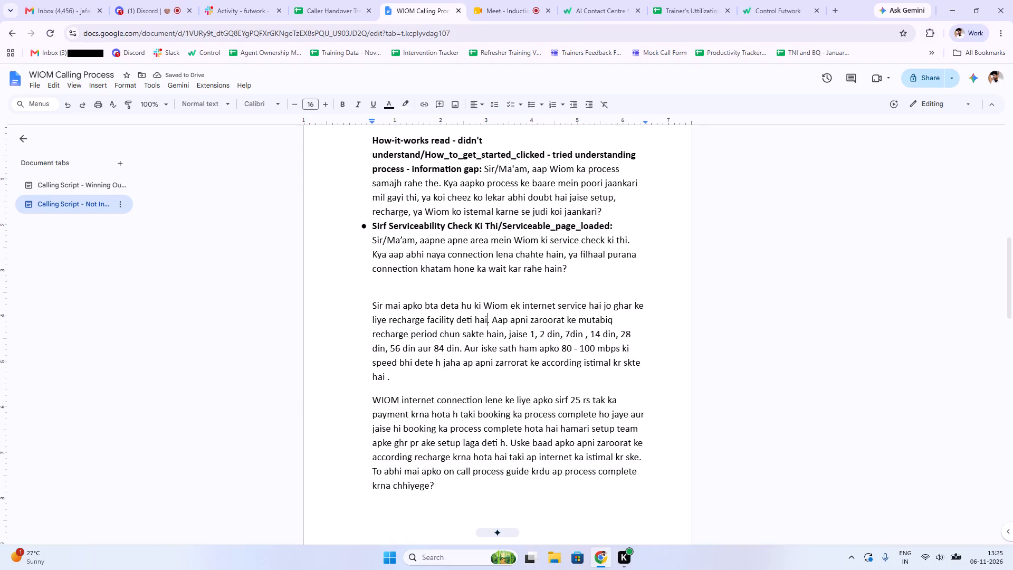
pyautogui.moveTo(366, 291); pyautogui.dragTo(388, 291)
pyautogui.moveTo(388, 291); pyautogui.dragTo(383, 283)
pyautogui.click(411, 289)
pyautogui.hotkey('shift', 'Return')
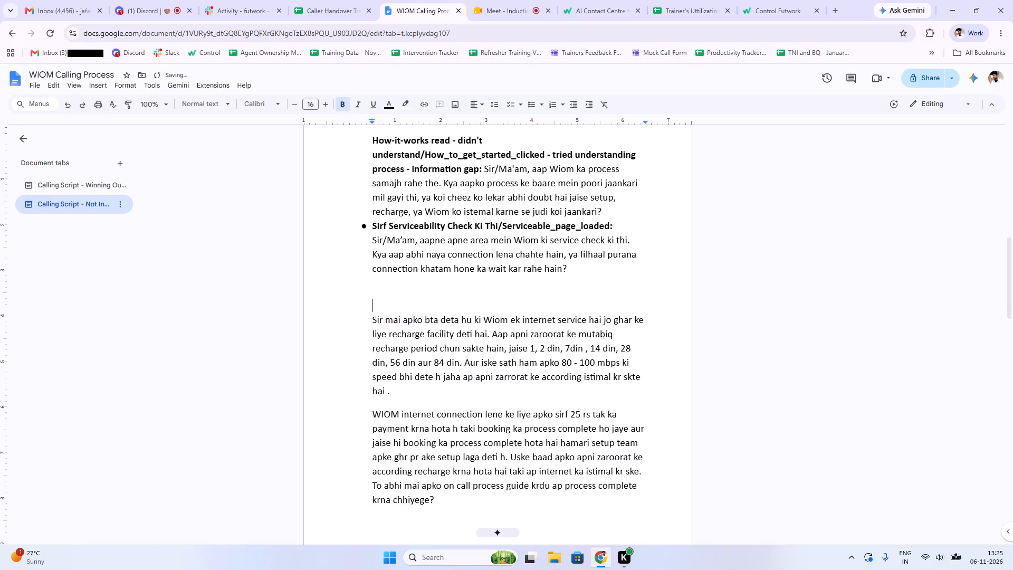
pyautogui.hotkey('shift', 'Return')
pyautogui.press('Up')
pyautogui.press('Up')
pyautogui.press('Down')
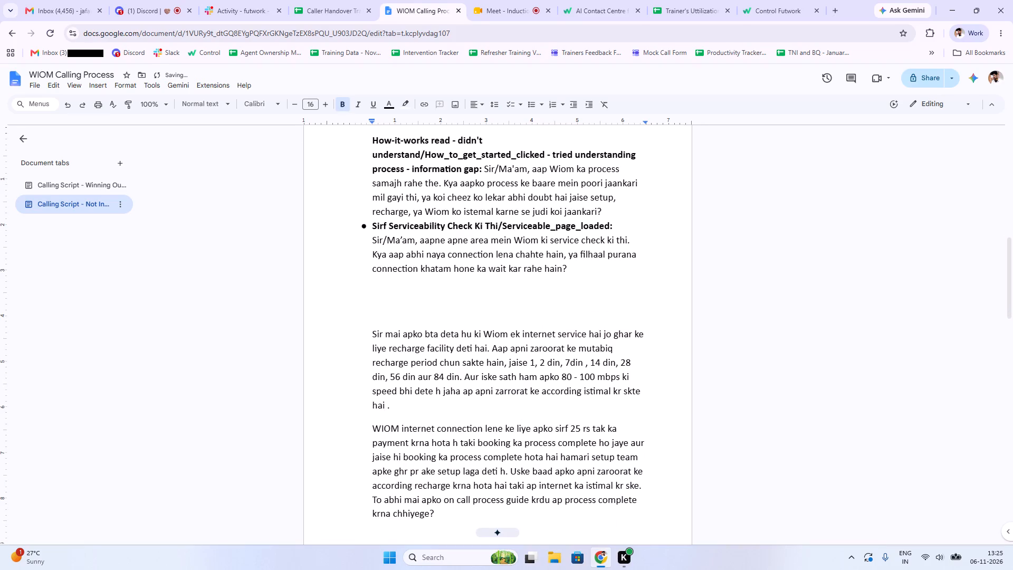
pyautogui.press('BackSpace')
pyautogui.write('Customer Said - Not Ins')
pyautogui.press('BackSpace')
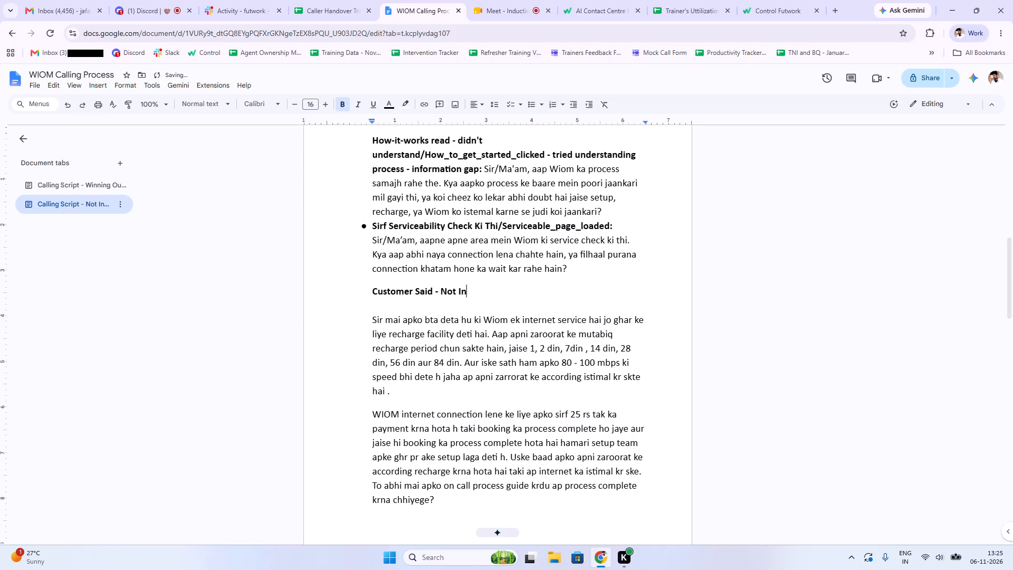
pyautogui.write('tered')
pyautogui.press('BackSpace')
pyautogui.press('BackSpace')
pyautogui.press('BackSpace')
pyautogui.press('BackSpace')
pyautogui.write('erested - Ask the reason why are')
pyautogui.press('space')
pyautogui.press('BackSpace')
pyautogui.press('BackSpace')
pyautogui.press('BackSpace')
pyautogui.press('BackSpace')
pyautogui.press('BackSpace')
pyautogui.press('BackSpace')
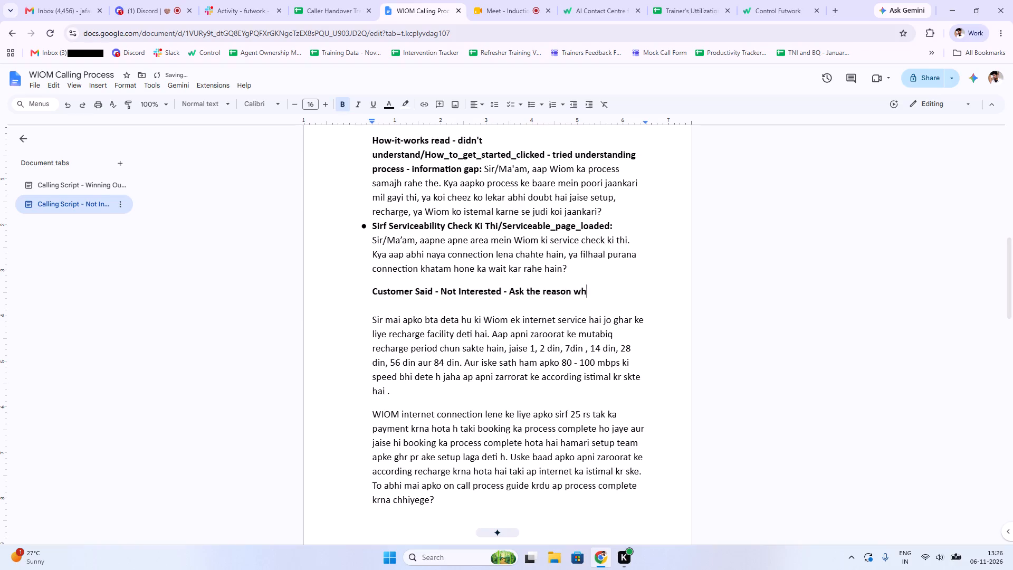
pyautogui.press('BackSpace')
pyautogui.press('BackSpace')
pyautogui.press('BackSpace')
pyautogui.press('BackSpace')
pyautogui.press('BackSpace')
pyautogui.press('BackSpace')
pyautogui.press('BackSpace')
pyautogui.press('BackSpace')
pyautogui.press('BackSpace')
pyautogui.press('BackSpace')
pyautogui.press('BackSpace')
pyautogui.press('BackSpace')
pyautogui.press('BackSpace')
pyautogui.press('BackSpace')
pyautogui.press('BackSpace')
pyautogui.press('BackSpace')
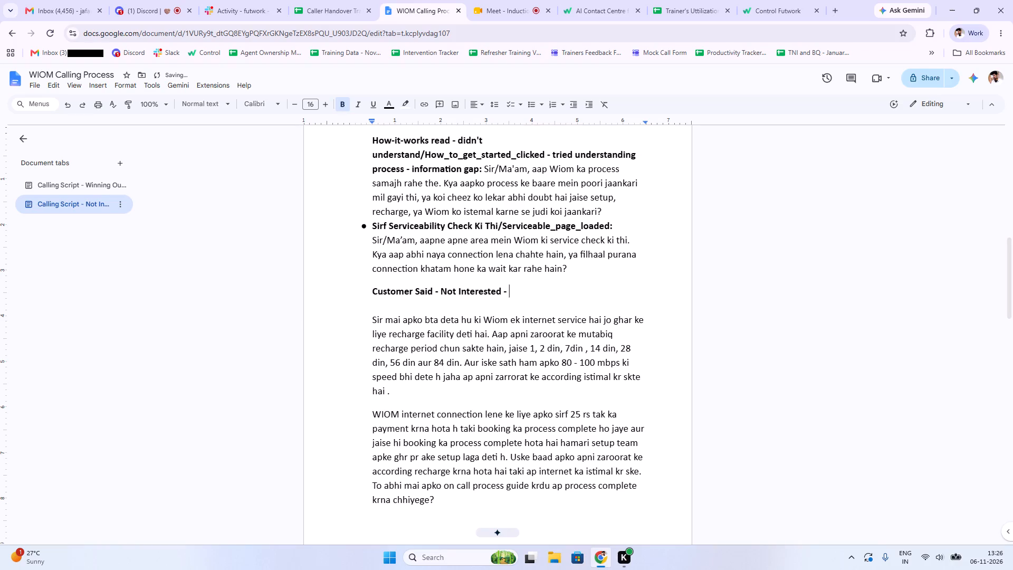
pyautogui.press('BackSpace')
pyautogui.press('BackSpace')
pyautogui.press('BackSpace')
pyautogui.press('BackSpace')
pyautogui.press('BackSpace')
pyautogui.press('BackSpace')
pyautogui.press('BackSpace')
pyautogui.press('BackSpace')
pyautogui.press('BackSpace')
pyautogui.press('BackSpace')
pyautogui.press('BackSpace')
pyautogui.press('BackSpace')
pyautogui.press('BackSpace')
pyautogui.press('BackSpace')
pyautogui.press('BackSpace')
pyautogui.press('BackSpace')
pyautogui.press('BackSpace')
pyautogui.press('BackSpace')
pyautogui.write('nahi')
pyautogui.press('space')
pyautogui.press('BackSpace')
pyautogui.press('BackSpace')
pyautogui.write('nAHI')
pyautogui.press('BackSpace')
pyautogui.write('Nahi chhiye -')
pyautogui.press('space')
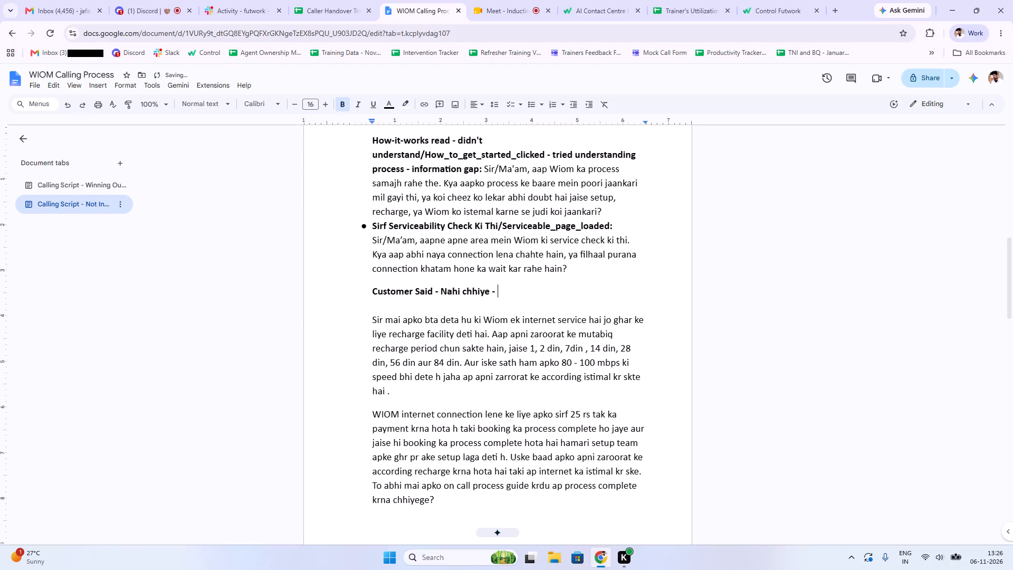
# Complete the customer refusal line with the question "Kya mai jaan skta hu ki ap WIOM kyu use nhi krna chhate hai ?".
pyautogui.write('Kya k')
pyautogui.press('BackSpace')
pyautogui.write('mai jaan skta hu')
pyautogui.press('space')
pyautogui.write('ki ap wW')
pyautogui.hotkey('shift', 'BackSpace')
pyautogui.hotkey('shift', 'BackSpace')
pyautogui.write('WIOM kyu use nhi krna chhiy')
pyautogui.press('BackSpace')
pyautogui.press('BackSpace')
pyautogui.write('te')
pyautogui.press('BackSpace')
pyautogui.press('BackSpace')
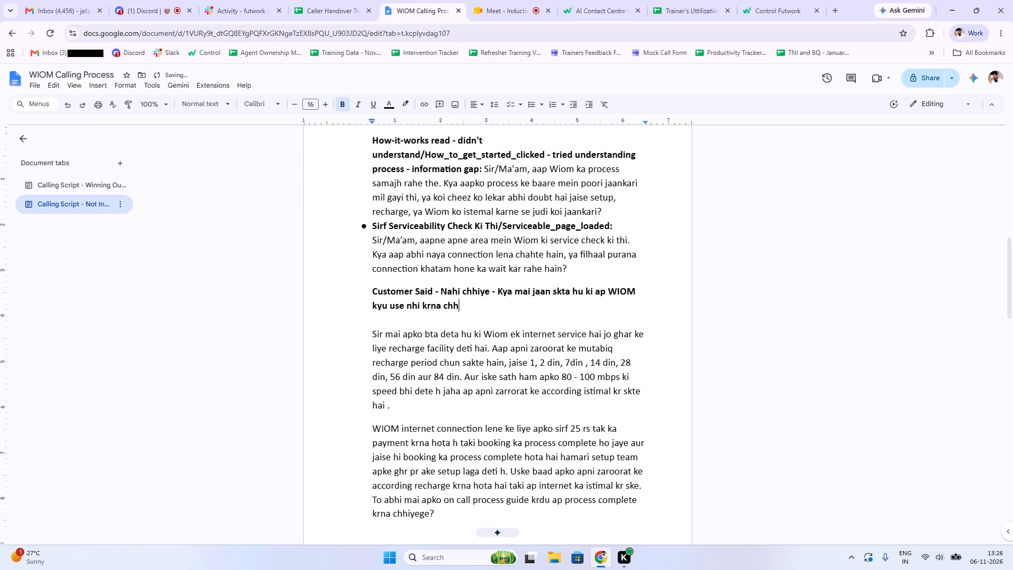
pyautogui.write('ate hai ?')
pyautogui.press('space')
pyautogui.press('Down')
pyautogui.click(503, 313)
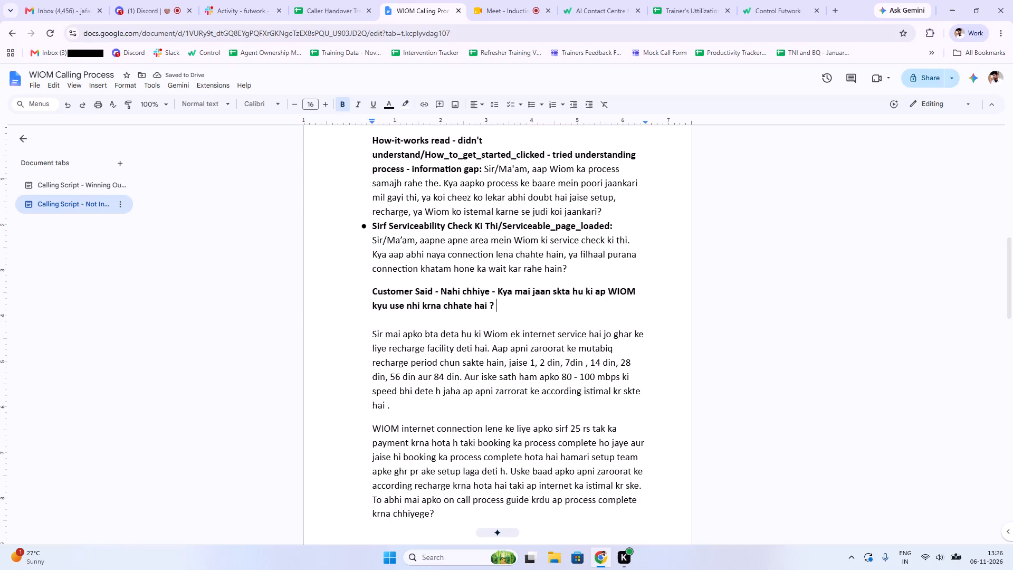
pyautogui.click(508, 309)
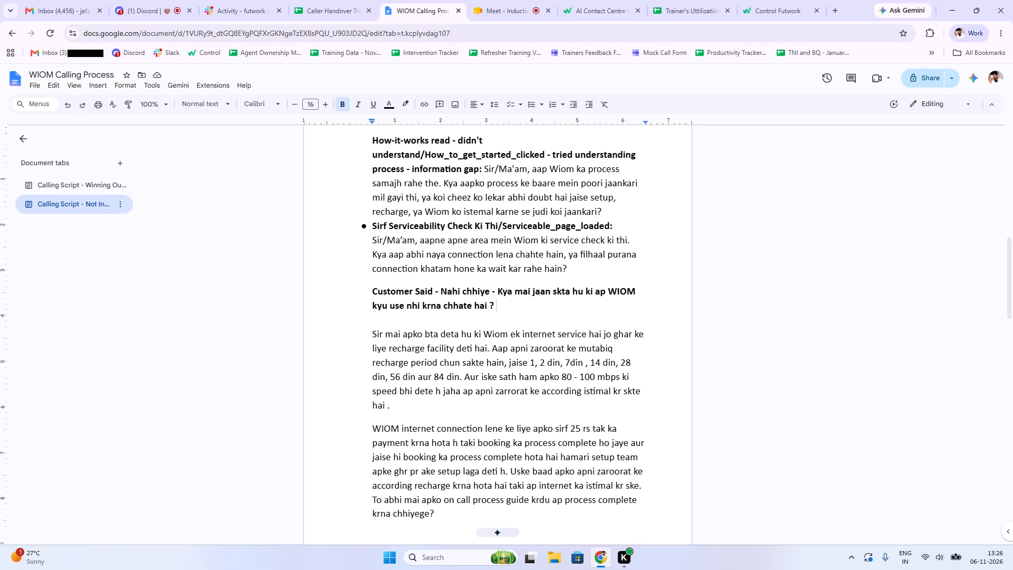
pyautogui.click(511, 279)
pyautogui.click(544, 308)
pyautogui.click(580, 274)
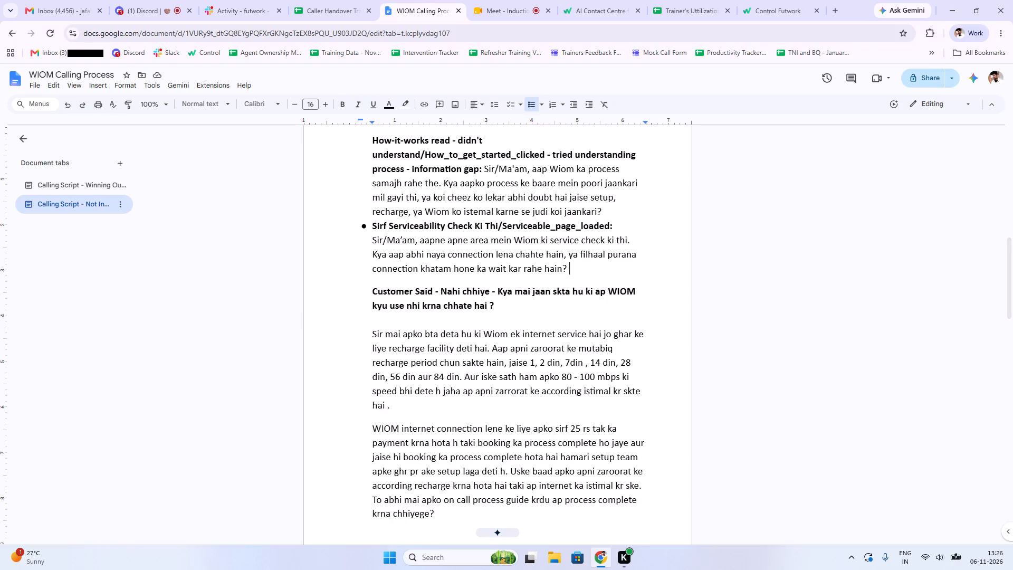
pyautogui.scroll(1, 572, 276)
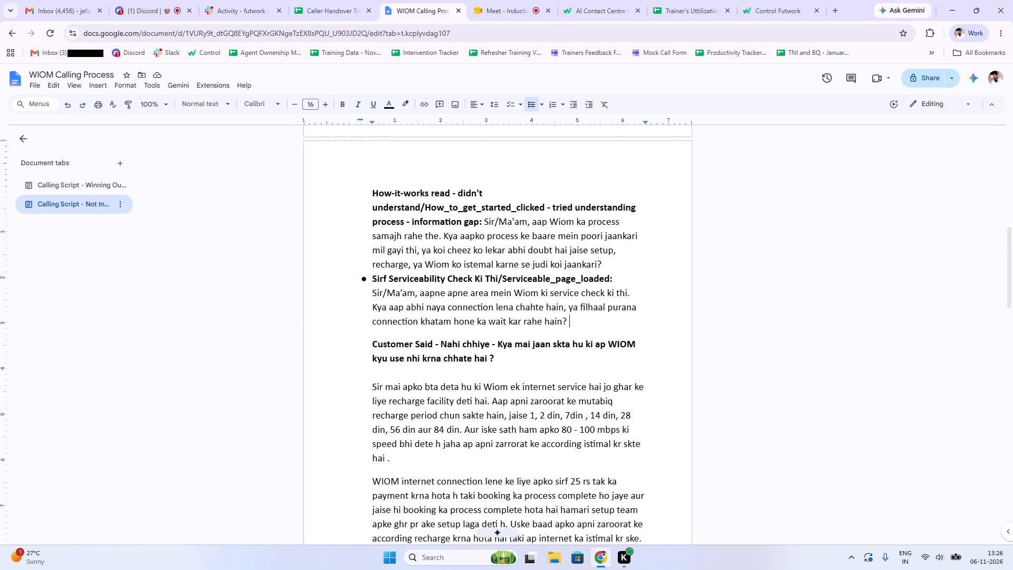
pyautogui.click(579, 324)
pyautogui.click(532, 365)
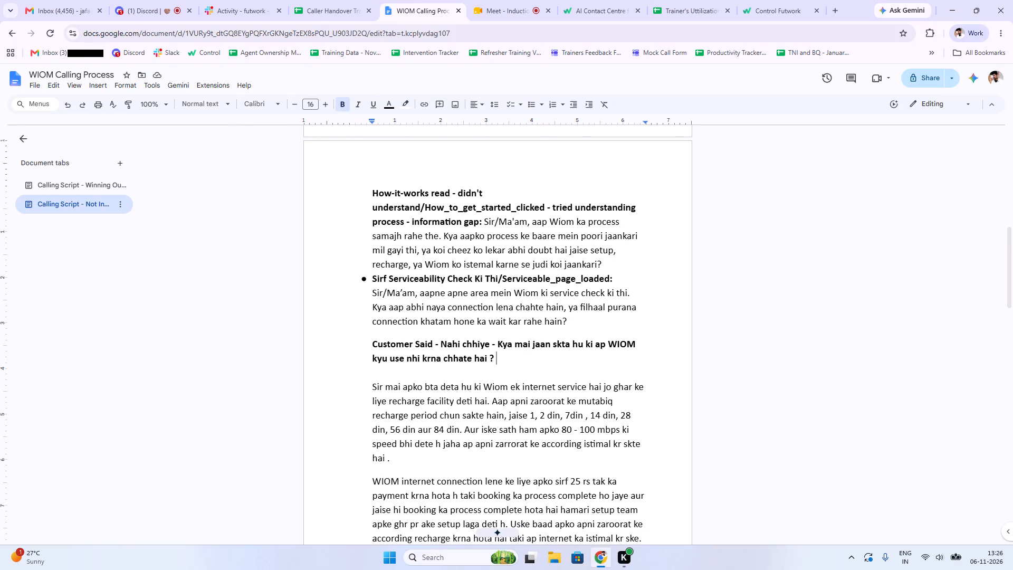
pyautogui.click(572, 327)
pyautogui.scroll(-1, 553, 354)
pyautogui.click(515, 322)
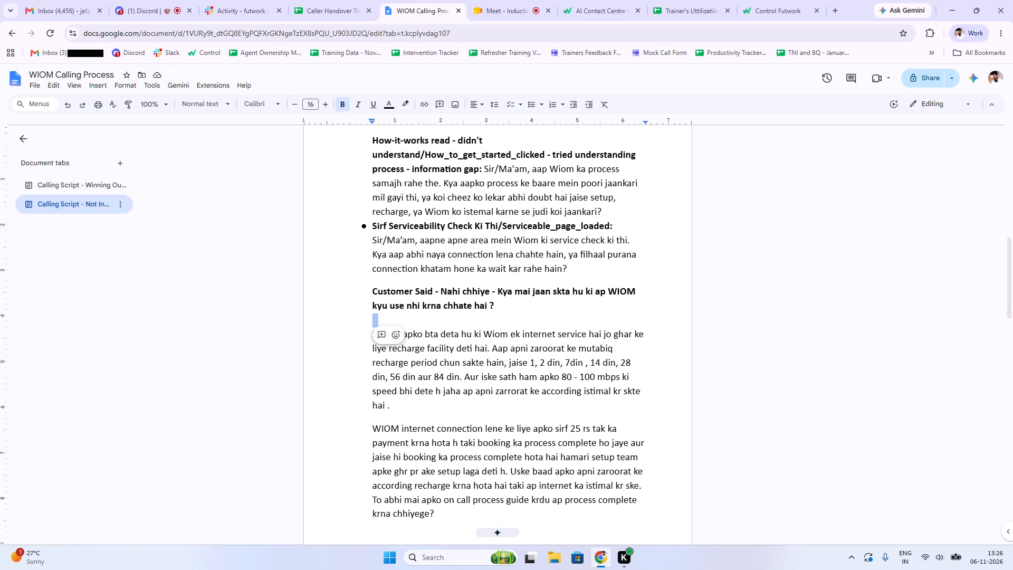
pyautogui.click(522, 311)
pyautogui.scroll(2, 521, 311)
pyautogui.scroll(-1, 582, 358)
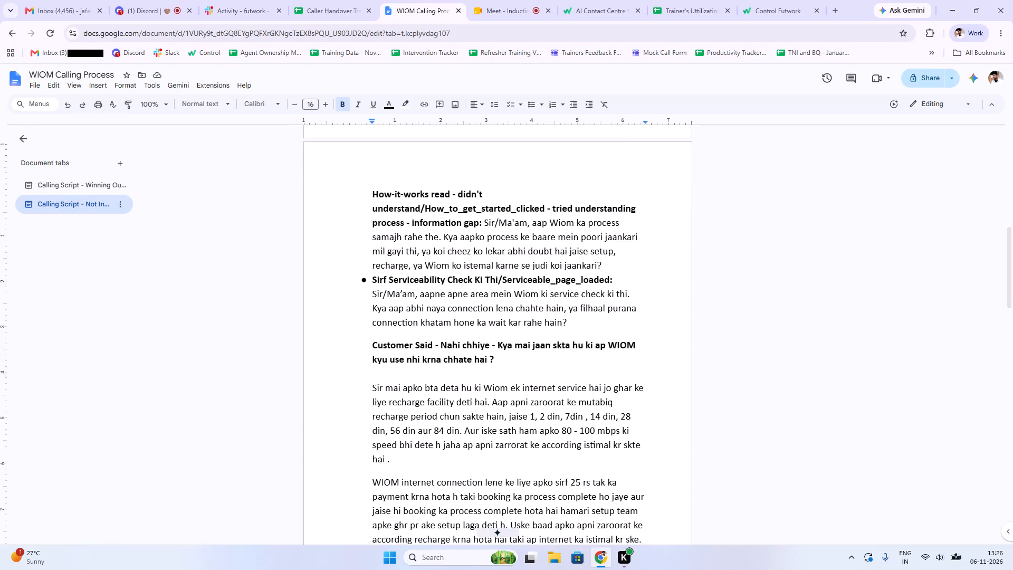
# Add a bold instruction below the refusal question: "Agar customer ne drop ka reason nhi btaya tha to hame wo puchna zaroori hai -".
pyautogui.click(543, 366)
pyautogui.hotkey('shift', 'Return')
pyautogui.hotkey('shift', 'Return')
pyautogui.hotkey('shift', 'f')
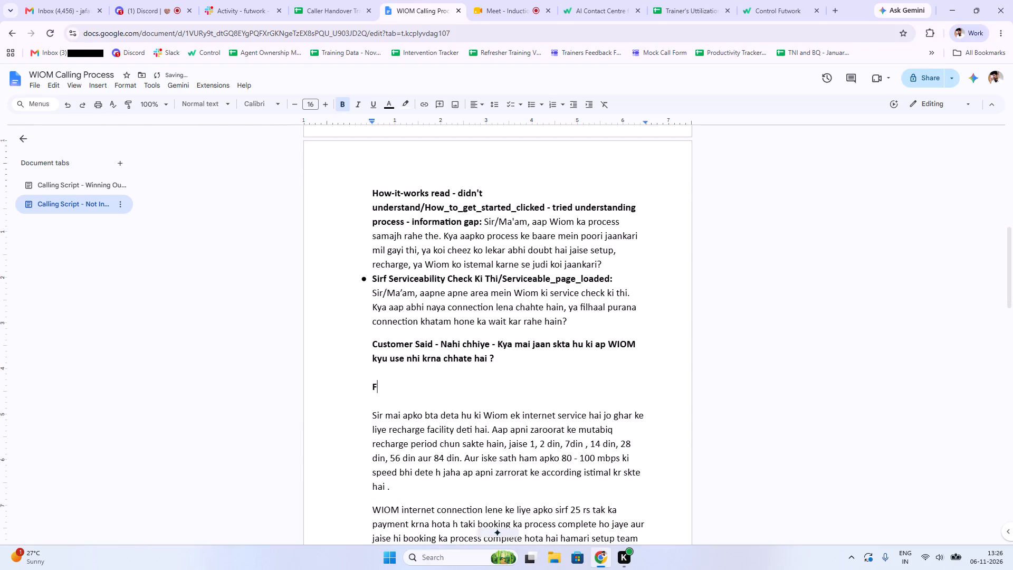
pyautogui.hotkey('shift', 'BackSpace')
pyautogui.hotkey('shift', 'i')
pyautogui.hotkey('shift', 'BackSpace')
pyautogui.write('Aa')
pyautogui.press('BackSpace')
pyautogui.write('gar customer ne drop ka reason')
pyautogui.press('space')
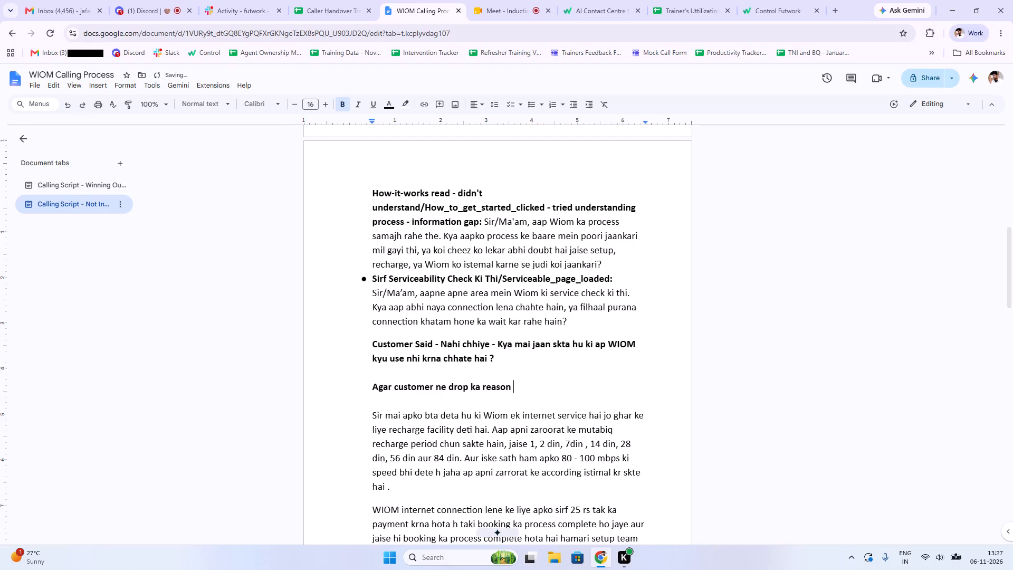
pyautogui.write('nhi btaya tha to we')
pyautogui.press('space')
pyautogui.press('BackSpace')
pyautogui.press('BackSpace')
pyautogui.press('BackSpace')
pyautogui.write('hame wo puchna zaroori hai -')
pyautogui.press('space')
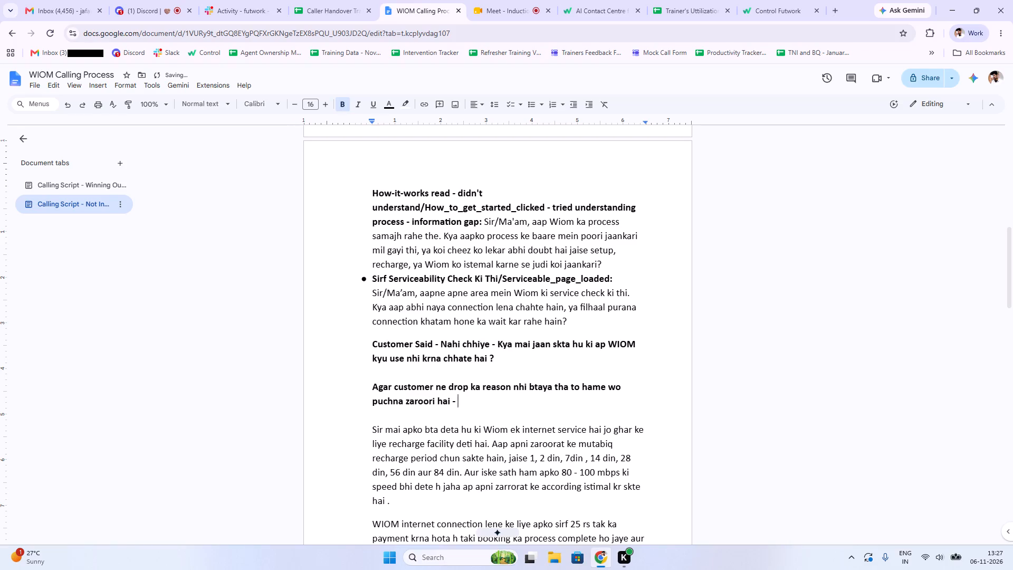
# Begin the agent's drop-reason question after the instruction with "sir ap mujhe".
pyautogui.write('sir p')
pyautogui.press('BackSpace')
pyautogui.write('ap muh')
pyautogui.press('BackSpace')
pyautogui.write('jhe')
pyautogui.press('space')
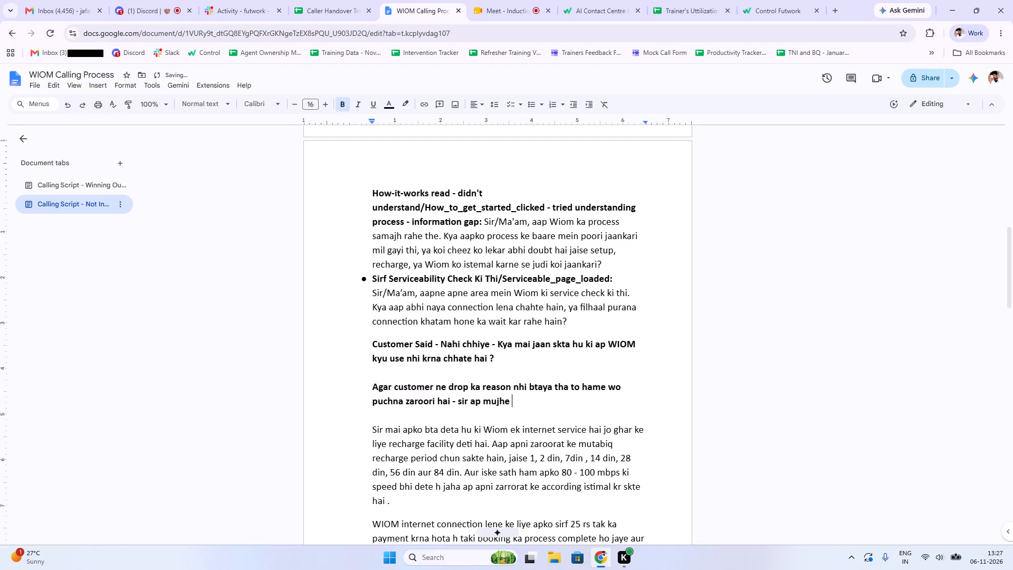
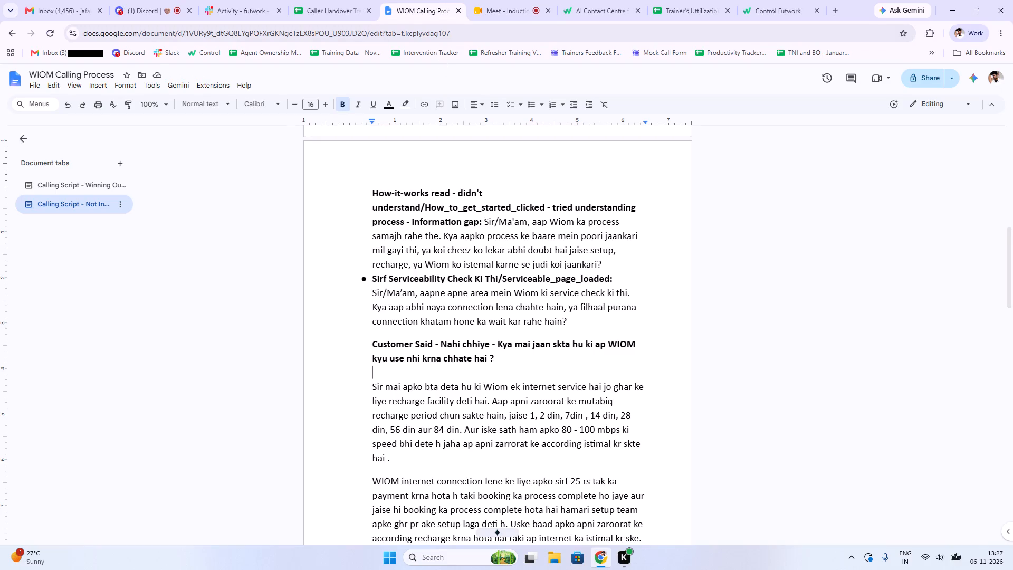
# Add a bold condition line "Agar reason btaya hua hai -" below the customer refusal question, separated from it by a blank line.
pyautogui.click(519, 364)
pyautogui.hotkey('shift', 'Return')
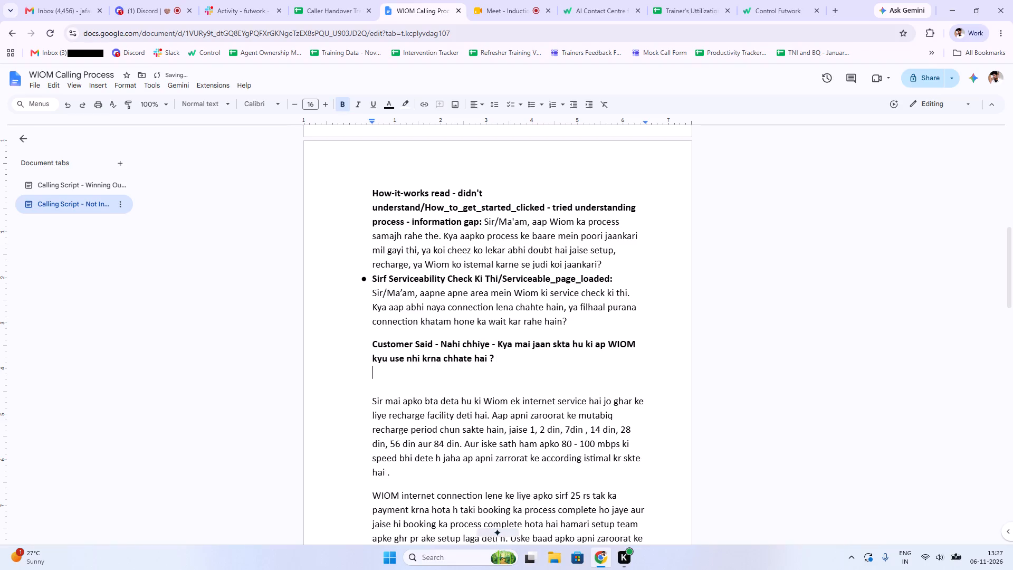
pyautogui.hotkey('shift', 'Return')
pyautogui.write('Agar r')
pyautogui.press('BackSpace')
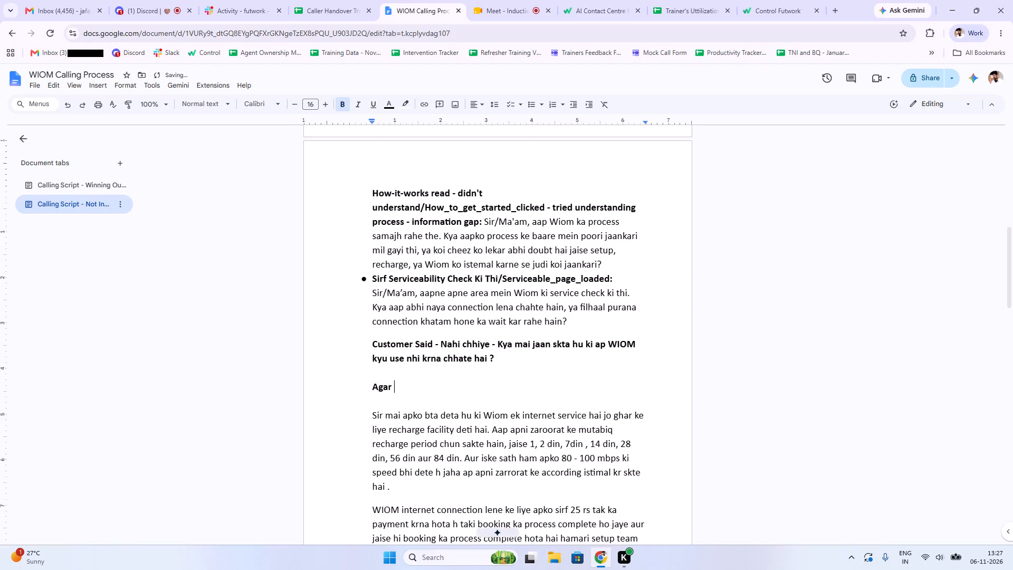
pyautogui.write('reason btaya bh')
pyautogui.press('BackSpace')
pyautogui.press('BackSpace')
pyautogui.write('hua')
pyautogui.press('space')
pyautogui.write('hai -')
pyautogui.press('space')
pyautogui.press('BackSpace')
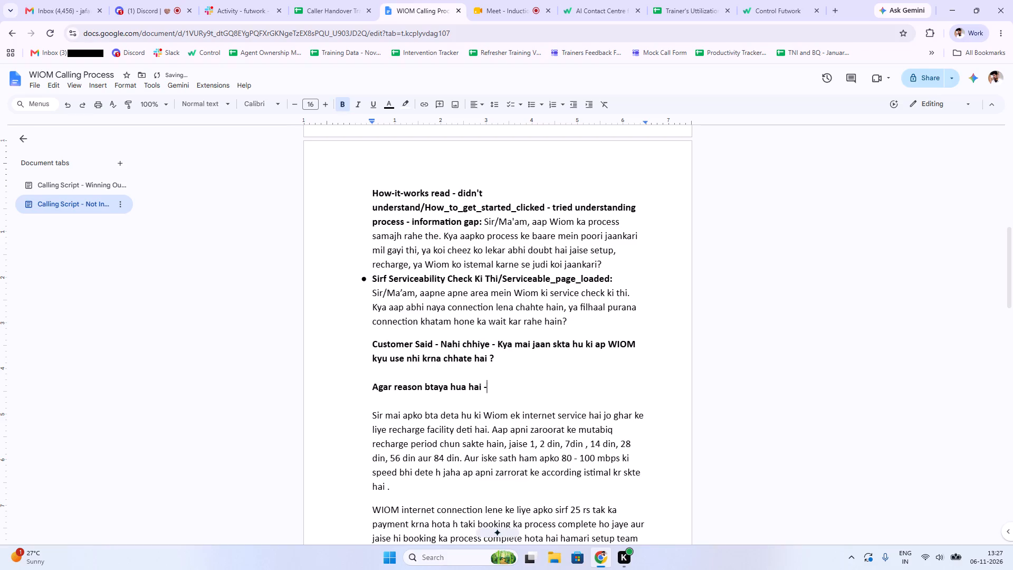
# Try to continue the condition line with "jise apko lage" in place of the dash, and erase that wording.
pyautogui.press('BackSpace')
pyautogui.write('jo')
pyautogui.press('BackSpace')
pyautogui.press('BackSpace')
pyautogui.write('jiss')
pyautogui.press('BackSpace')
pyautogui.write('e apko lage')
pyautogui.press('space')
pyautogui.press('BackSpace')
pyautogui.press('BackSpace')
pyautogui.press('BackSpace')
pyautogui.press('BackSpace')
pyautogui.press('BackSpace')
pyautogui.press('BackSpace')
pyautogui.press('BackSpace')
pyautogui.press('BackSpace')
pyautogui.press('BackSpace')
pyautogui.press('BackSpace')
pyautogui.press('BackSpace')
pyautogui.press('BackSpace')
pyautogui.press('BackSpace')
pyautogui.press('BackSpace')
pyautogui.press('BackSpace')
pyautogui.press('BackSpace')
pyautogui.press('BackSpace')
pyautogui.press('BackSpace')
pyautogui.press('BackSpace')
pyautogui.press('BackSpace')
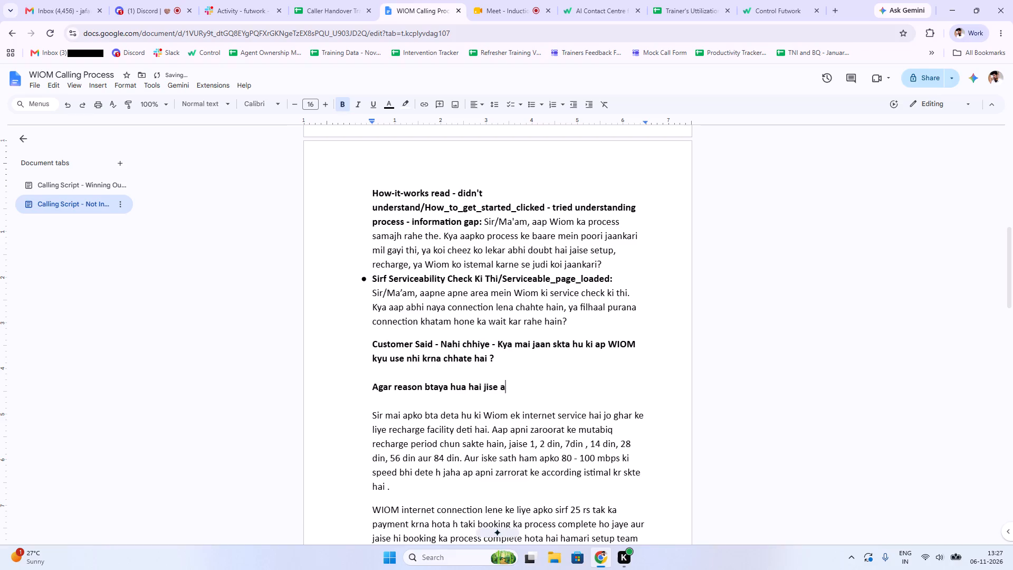
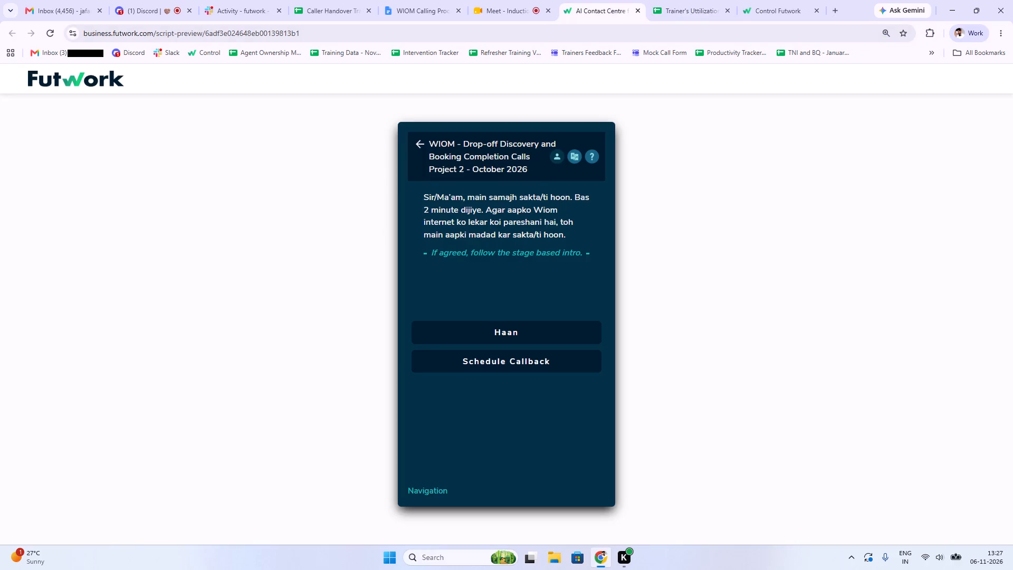
# Examine the quick pitch, the agreed-customer introduction and the payment page stage in the WIOM drop-off script preview.
pyautogui.doubleClick(464, 213)
pyautogui.hotkey('ctrl', 'c')
pyautogui.click(463, 286)
pyautogui.scroll(-2, 517, 336)
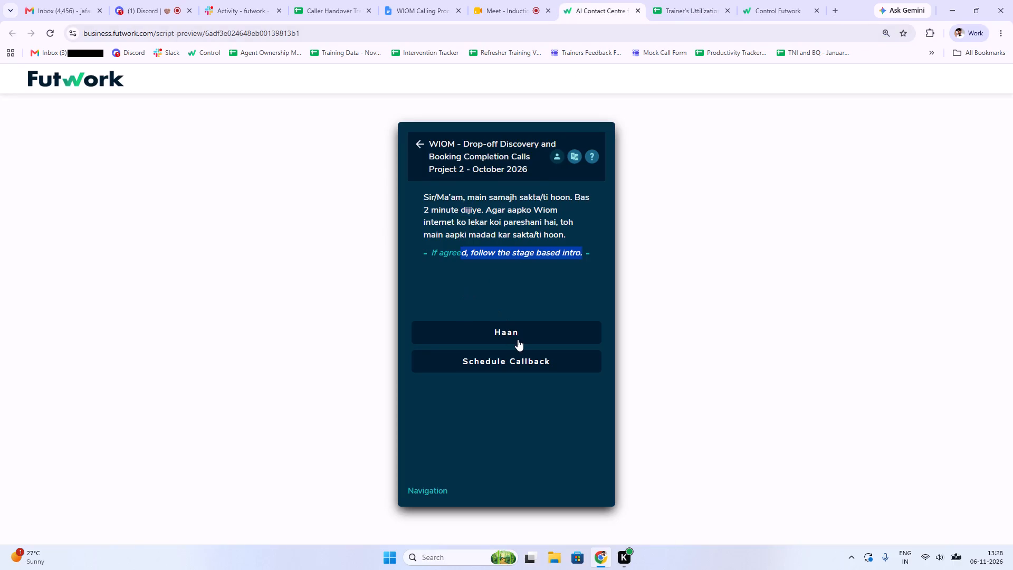
pyautogui.click(529, 291)
pyautogui.click(515, 321)
pyautogui.scroll(4, 528, 372)
pyautogui.scroll(-1, 519, 366)
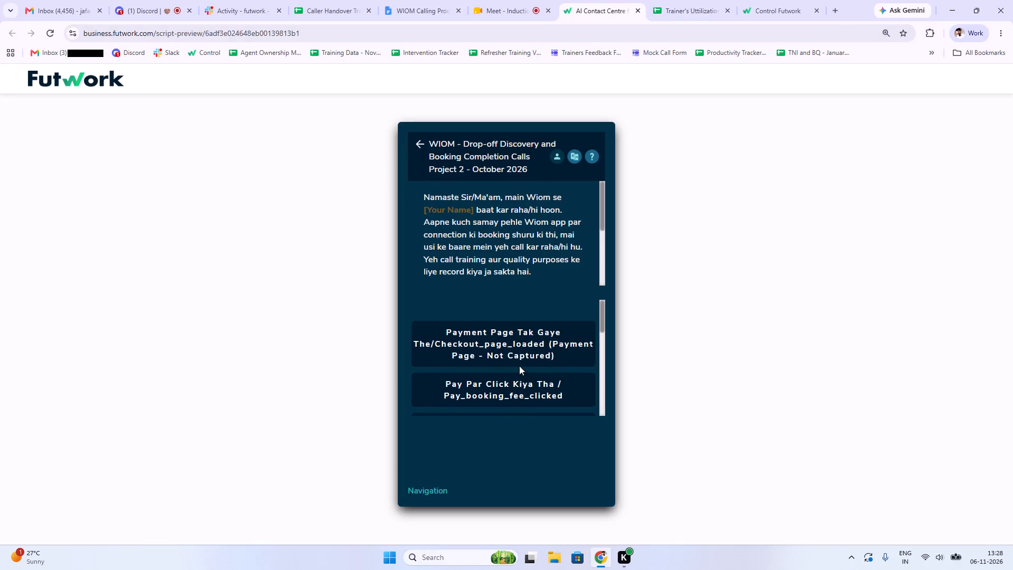
pyautogui.scroll(-1, 519, 366)
pyautogui.scroll(-1, 512, 324)
pyautogui.scroll(5, 511, 317)
pyautogui.click(506, 344)
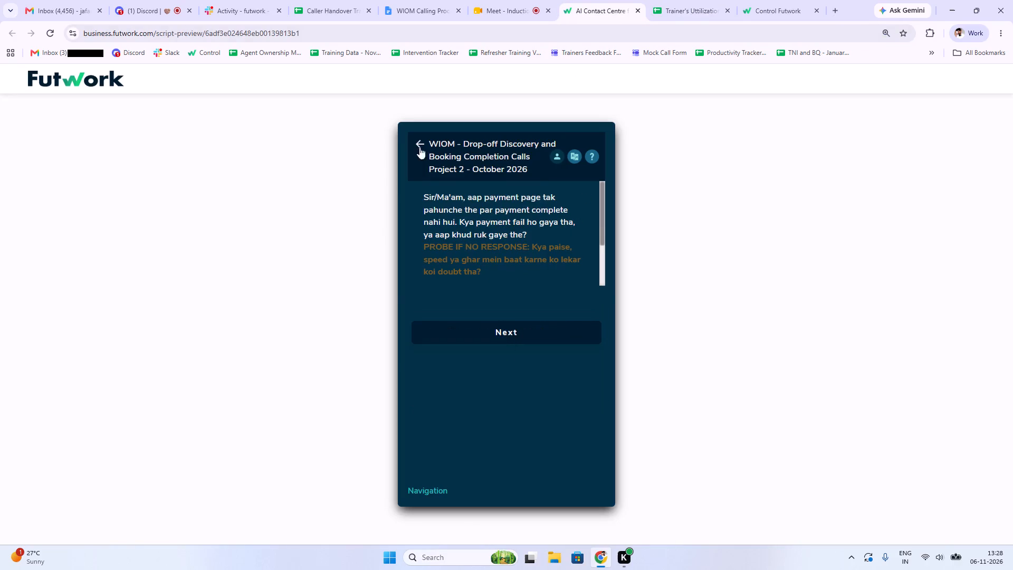
pyautogui.click(416, 135)
pyautogui.click(416, 146)
pyautogui.click(416, 146)
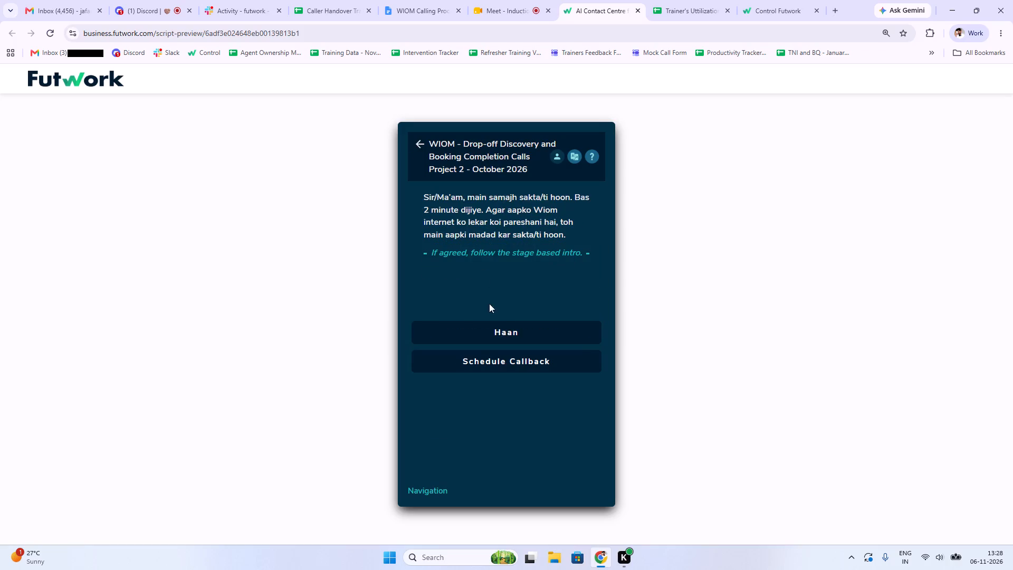
pyautogui.click(484, 323)
pyautogui.click(423, 147)
pyautogui.scroll(-3, 477, 308)
pyautogui.click(479, 212)
pyautogui.click(421, 138)
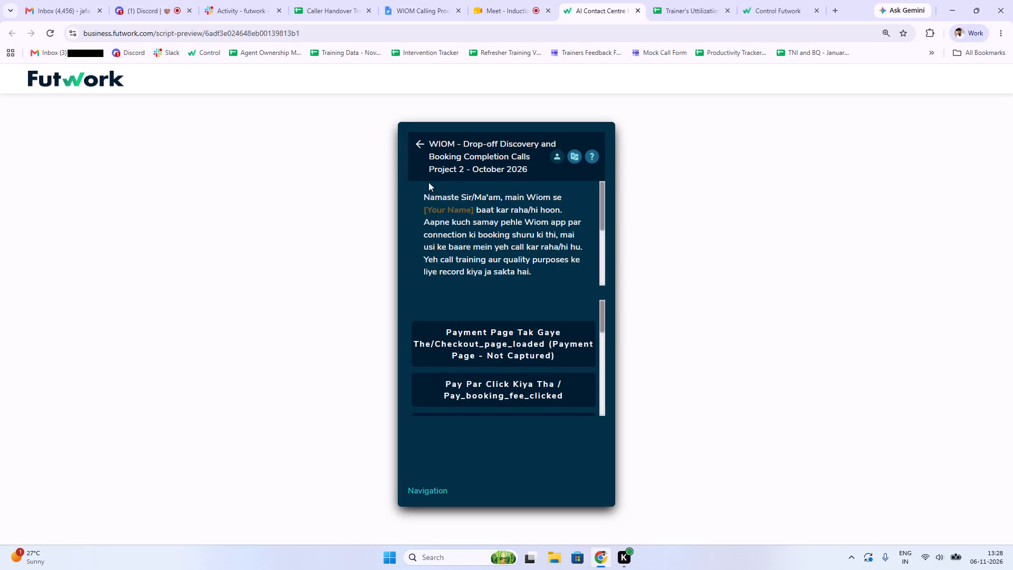
# Examine the Facing App Issue branch through its Nahi/Not Interested path to the closing, and return to the opening greeting.
pyautogui.scroll(-7, 483, 321)
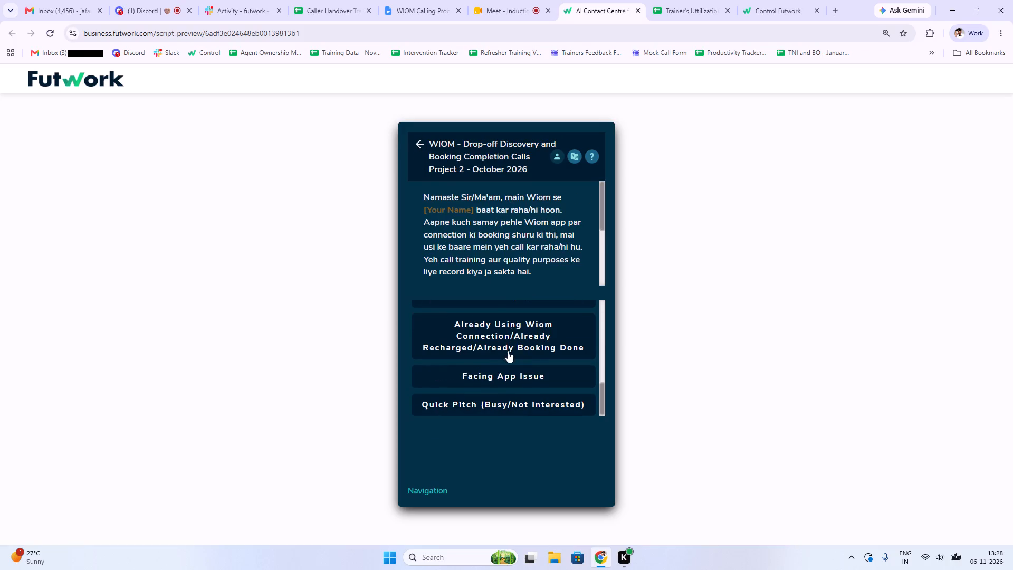
pyautogui.scroll(-2, 523, 376)
pyautogui.click(524, 377)
pyautogui.scroll(2, 514, 312)
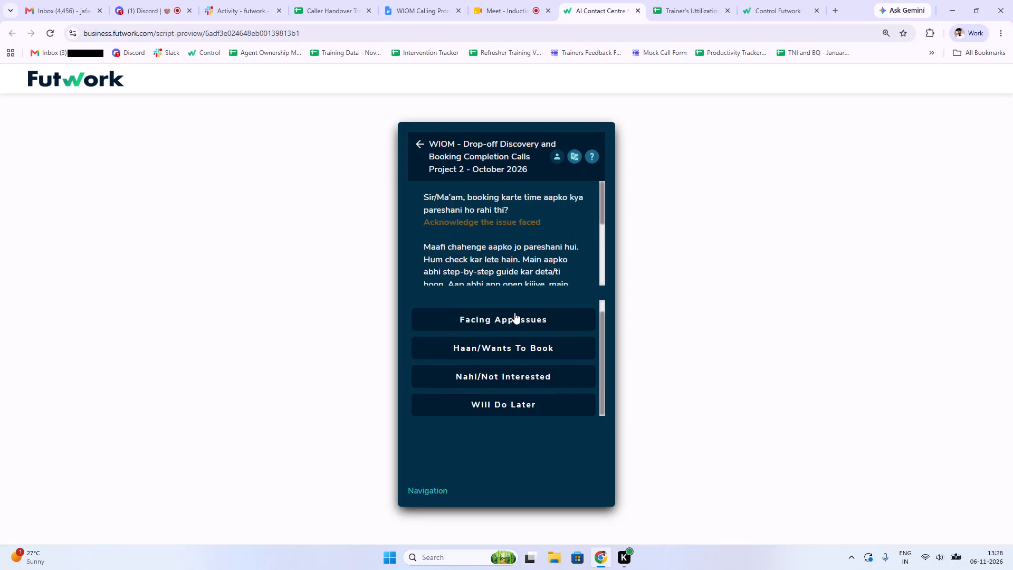
pyautogui.scroll(3, 514, 312)
pyautogui.scroll(-2, 548, 363)
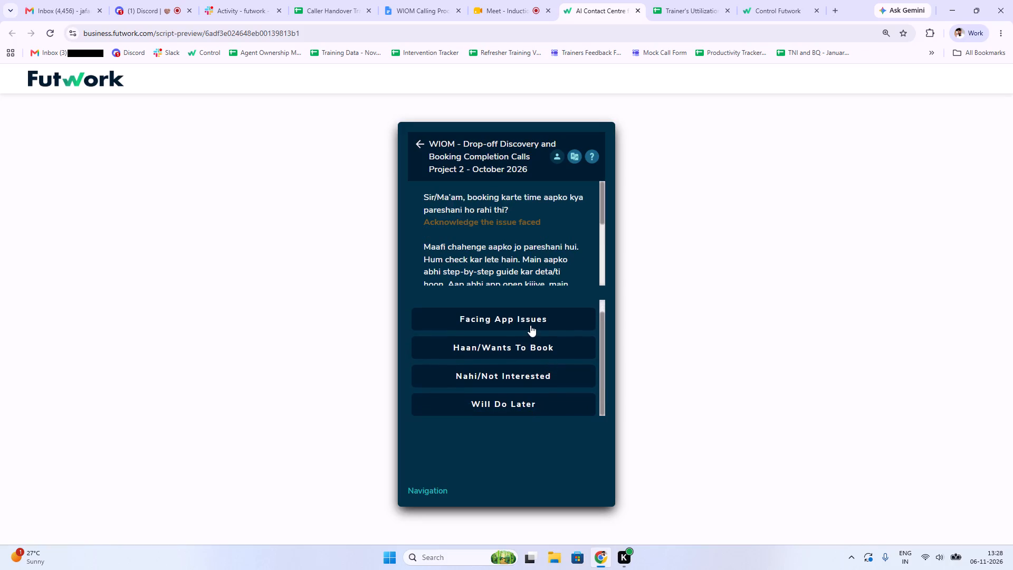
pyautogui.scroll(-4, 530, 325)
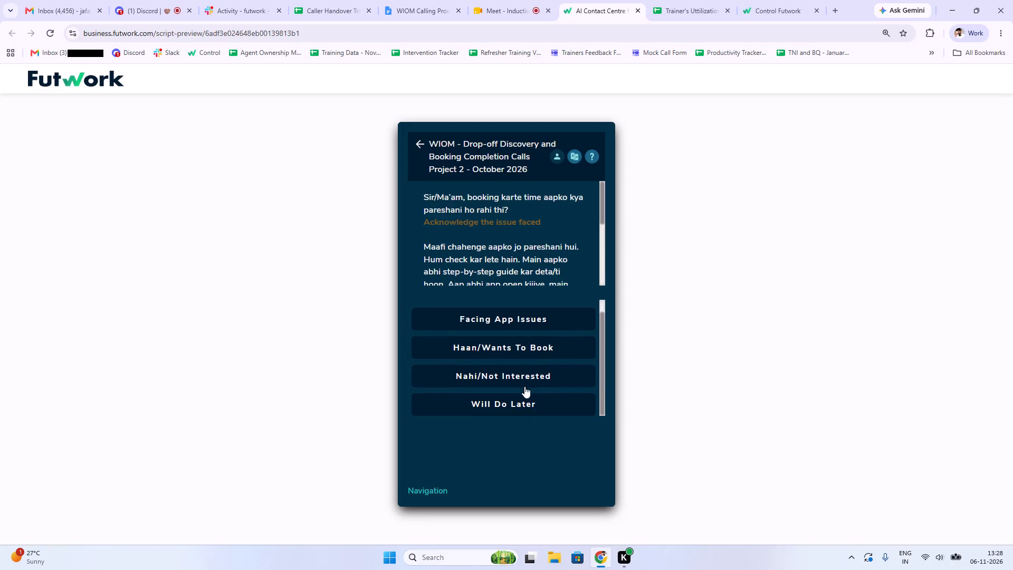
pyautogui.click(522, 378)
pyautogui.click(510, 332)
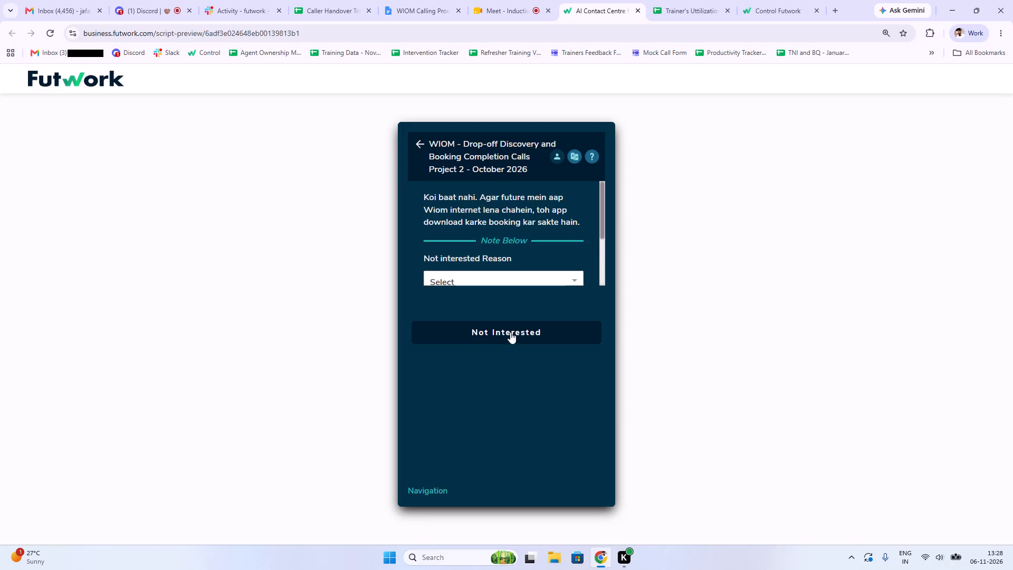
pyautogui.tripleClick(425, 149)
pyautogui.tripleClick(425, 149)
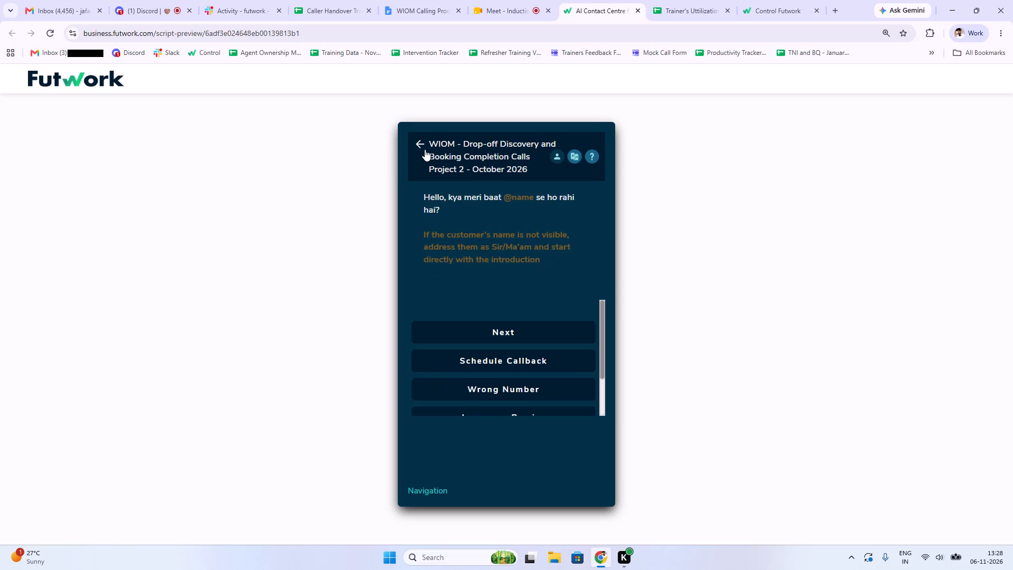
pyautogui.click(425, 149)
# Go through the stage options to the booking drop-off reasons and open the Just Exploring / Not Ready Yet flow.
pyautogui.click(517, 322)
pyautogui.scroll(-3, 528, 340)
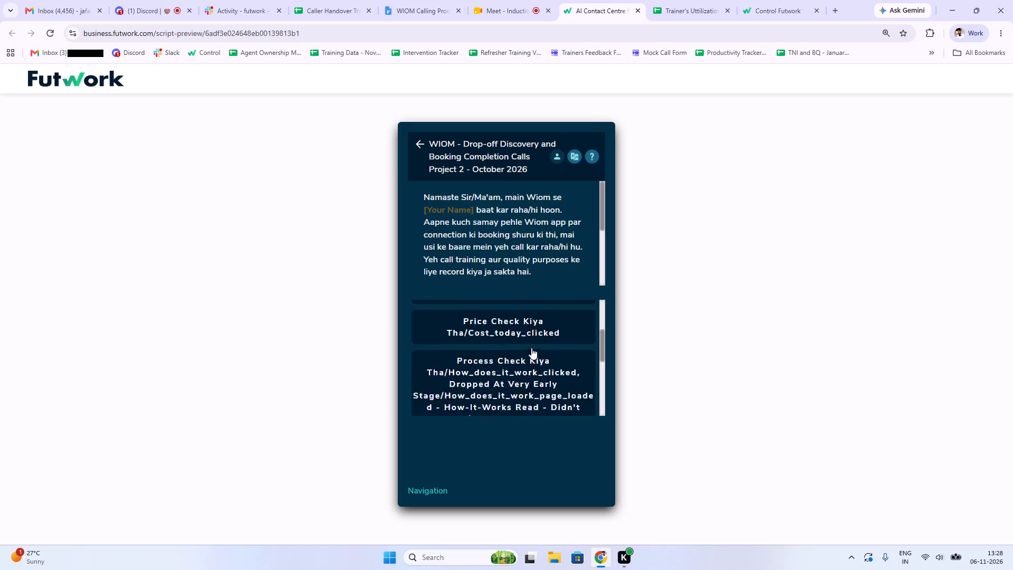
pyautogui.scroll(3, 529, 341)
pyautogui.click(531, 363)
pyautogui.click(508, 324)
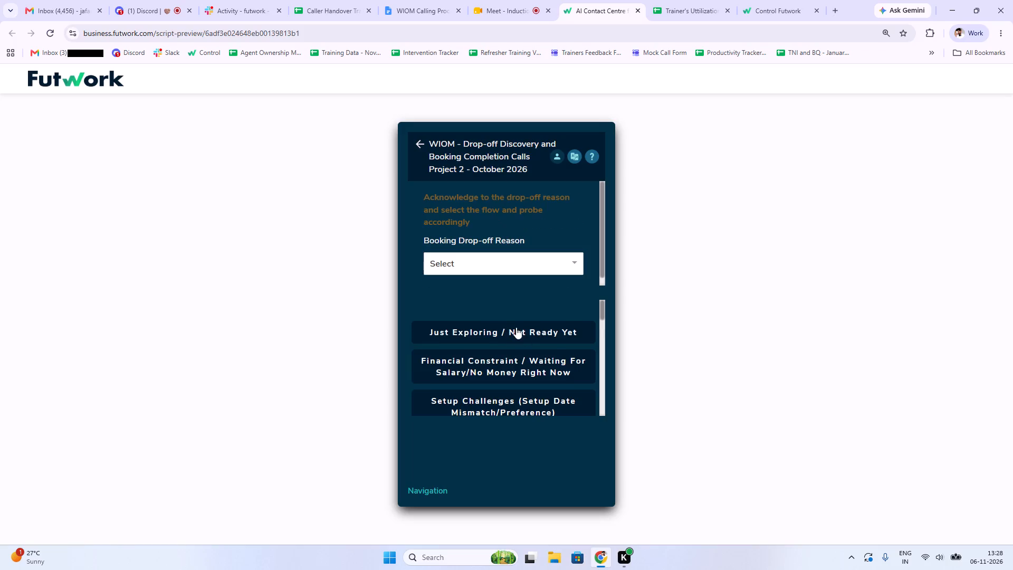
pyautogui.scroll(-1, 516, 329)
pyautogui.scroll(2, 511, 327)
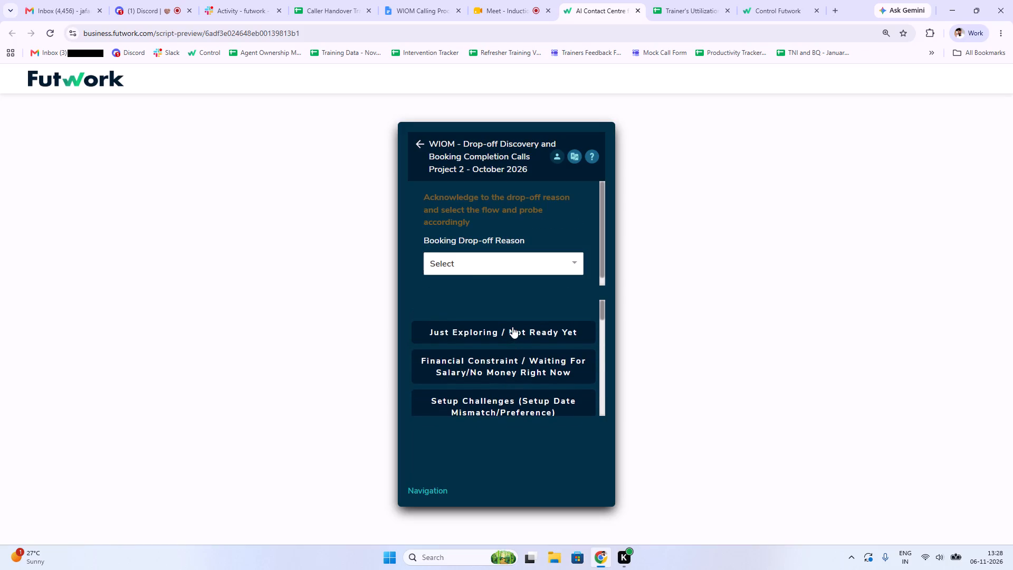
pyautogui.click(512, 327)
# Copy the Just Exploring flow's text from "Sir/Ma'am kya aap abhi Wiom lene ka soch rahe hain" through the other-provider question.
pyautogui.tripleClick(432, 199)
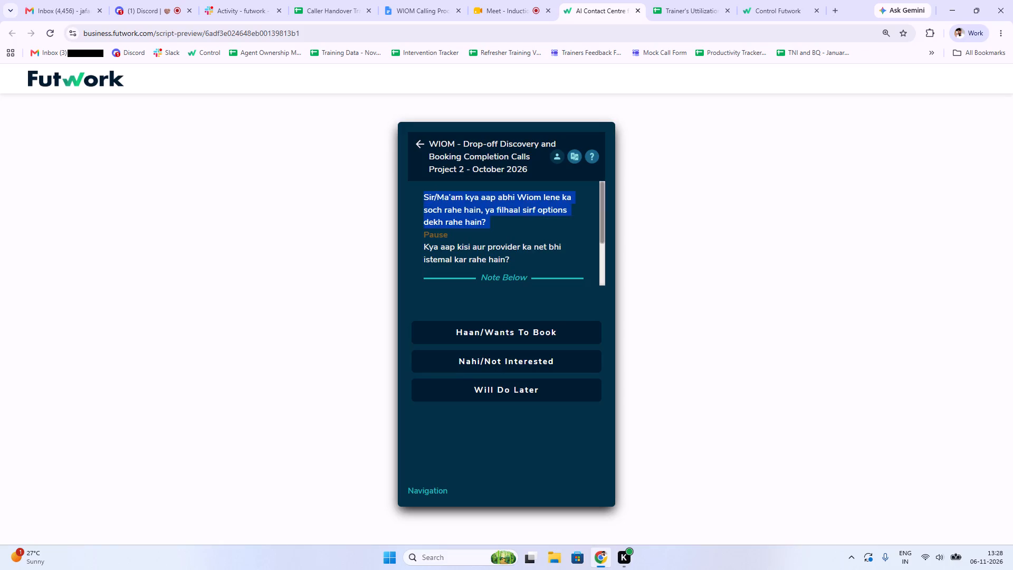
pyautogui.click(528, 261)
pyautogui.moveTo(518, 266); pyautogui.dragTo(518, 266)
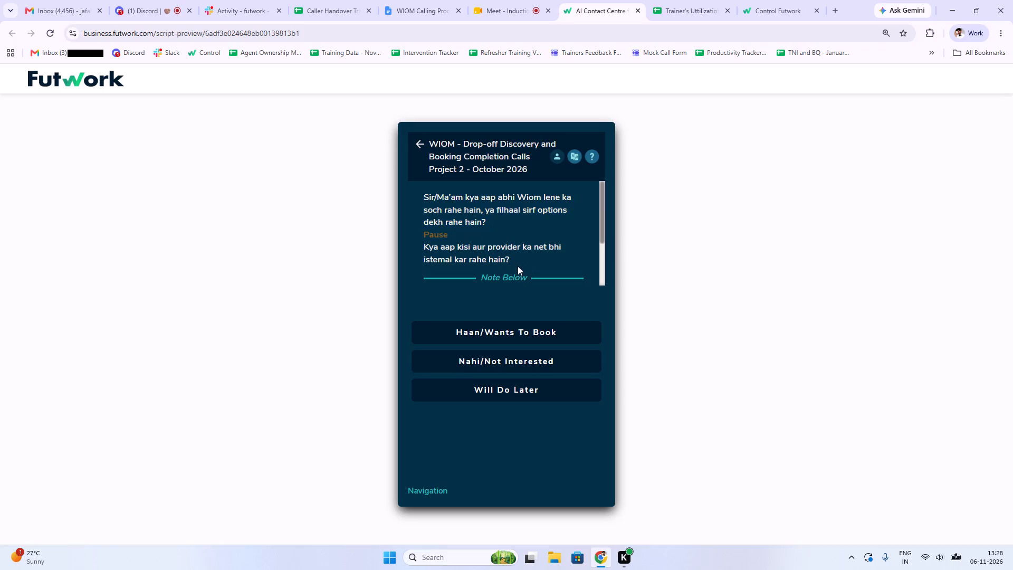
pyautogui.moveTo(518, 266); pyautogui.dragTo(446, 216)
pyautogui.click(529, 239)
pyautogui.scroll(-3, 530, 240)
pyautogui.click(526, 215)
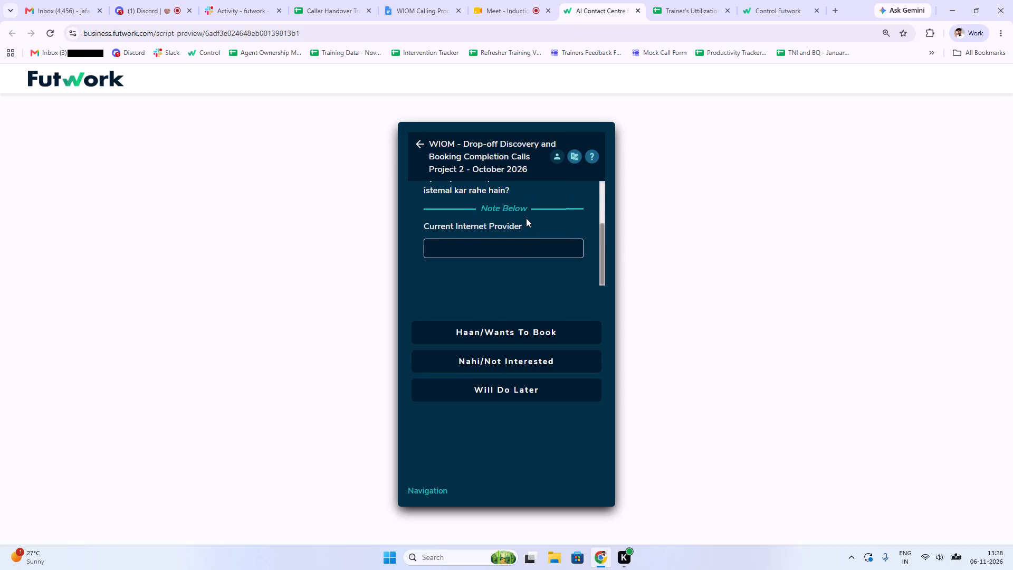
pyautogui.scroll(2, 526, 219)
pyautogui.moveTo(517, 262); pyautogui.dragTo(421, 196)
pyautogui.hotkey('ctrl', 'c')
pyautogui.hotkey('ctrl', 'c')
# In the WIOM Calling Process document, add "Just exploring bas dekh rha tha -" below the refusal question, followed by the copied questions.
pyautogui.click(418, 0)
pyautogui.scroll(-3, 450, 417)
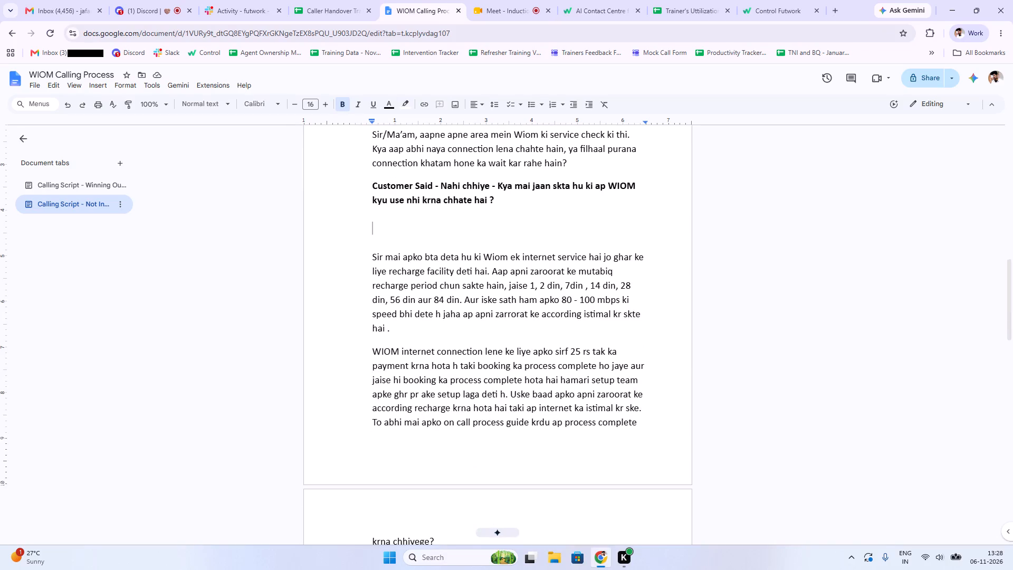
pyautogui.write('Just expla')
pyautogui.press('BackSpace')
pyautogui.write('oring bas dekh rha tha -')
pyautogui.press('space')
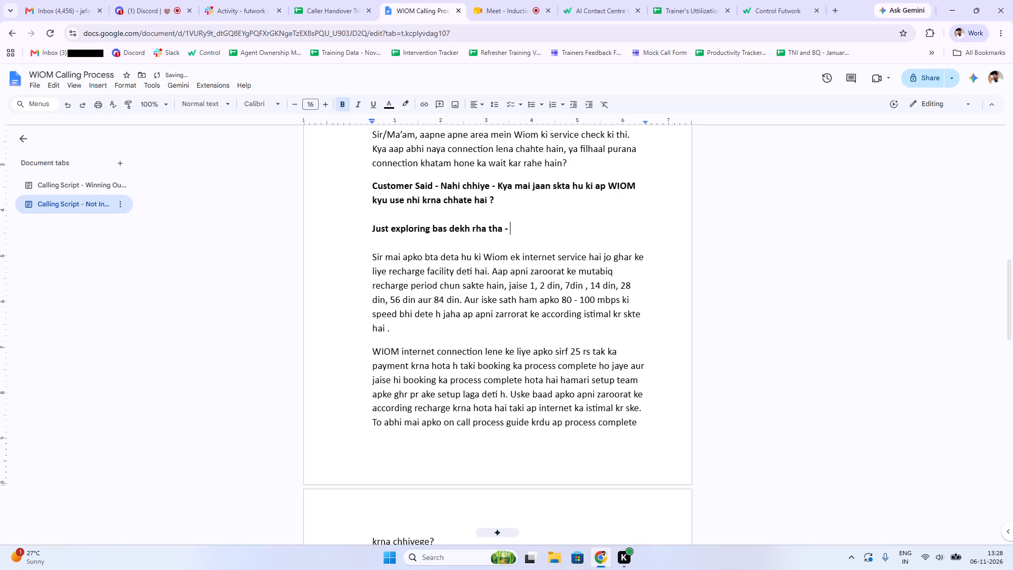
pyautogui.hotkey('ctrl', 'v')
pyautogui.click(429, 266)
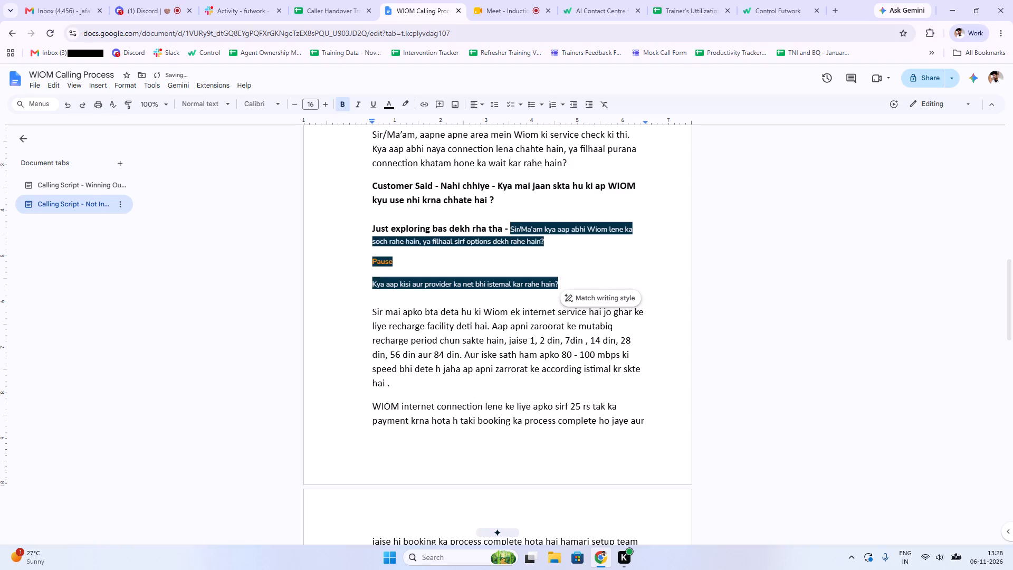
# Delete all script text from the "Sir mai apko bta deta hu" paragraph to the end of the not-interested document tab.
pyautogui.click(492, 298)
pyautogui.press('Down')
pyautogui.hotkey('ctrl', 'shift', 'Down')
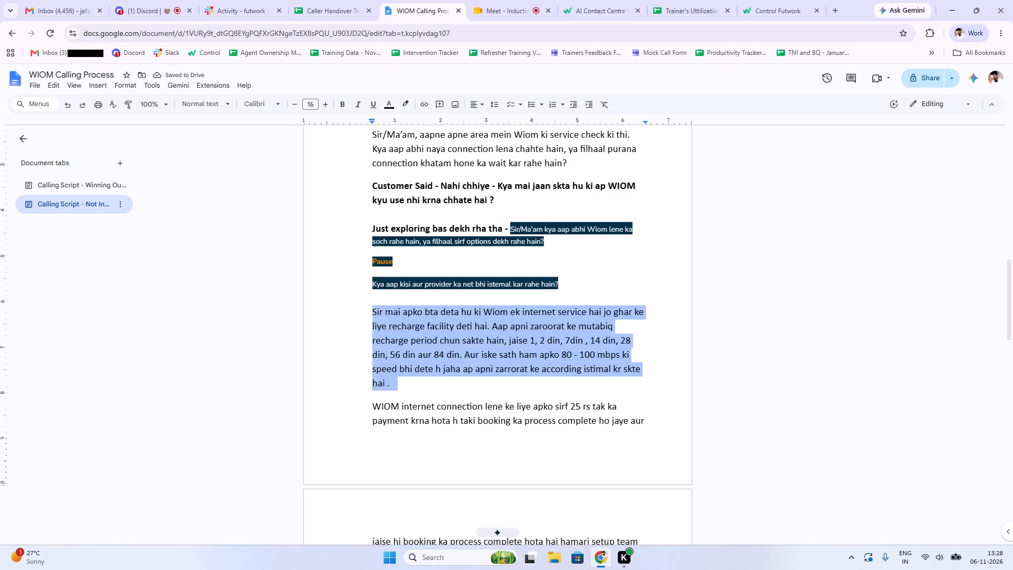
pyautogui.hotkey('ctrl', 'shift', 'Down')
pyautogui.hotkey('ctrl', 'shift', 'Down')
pyautogui.hotkey('ctrl', 'shift', 'Down')
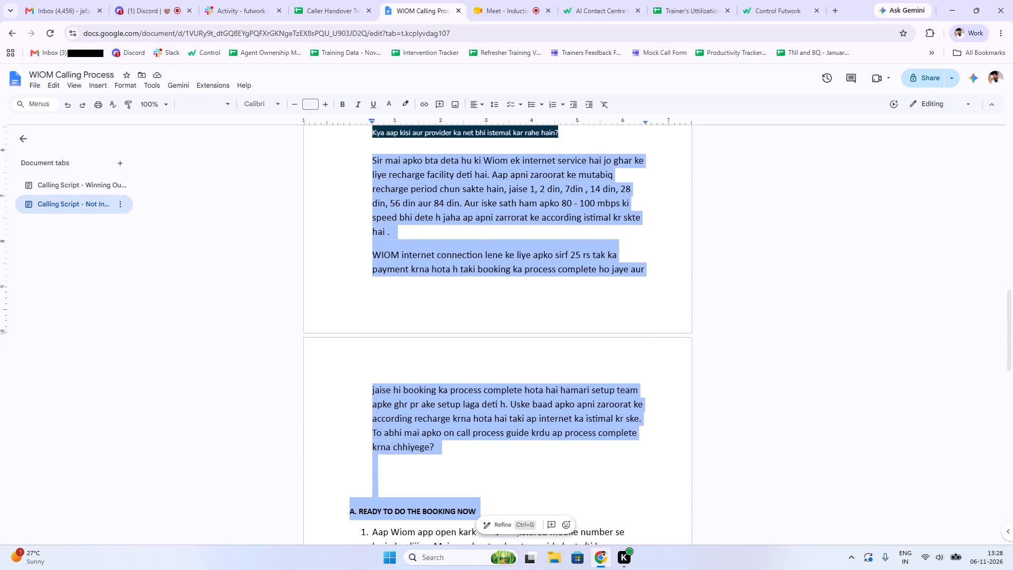
pyautogui.scroll(-15, 500, 389)
pyautogui.scroll(-7, 509, 406)
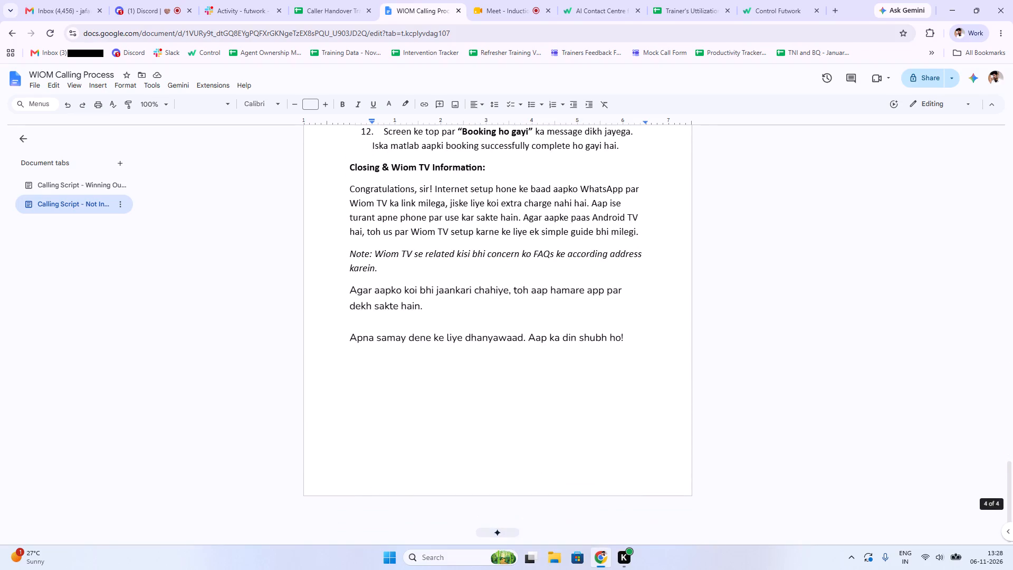
pyautogui.keyDown('shift'); pyautogui.click(512, 428); pyautogui.keyUp('shift')
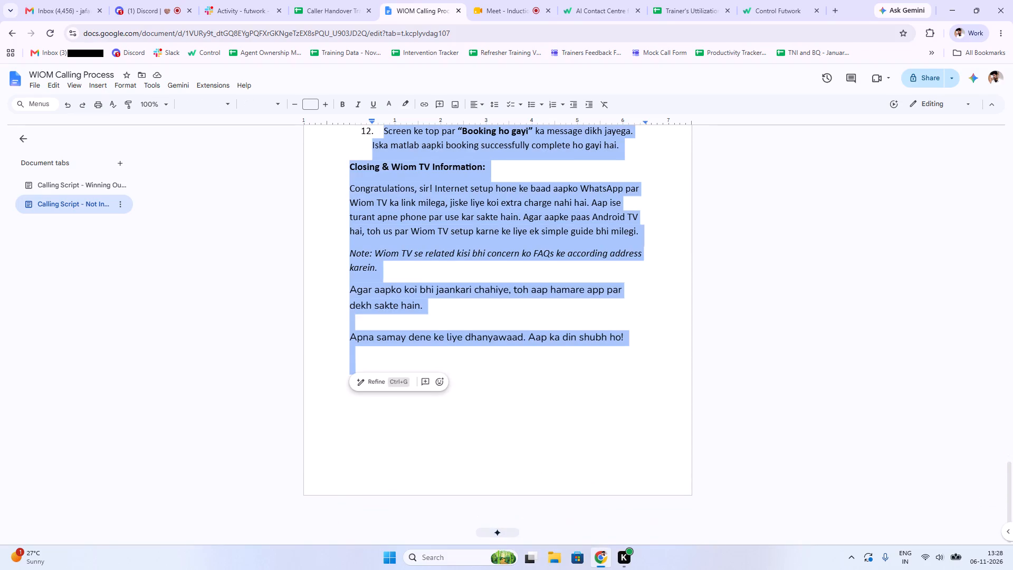
pyautogui.press('BackSpace')
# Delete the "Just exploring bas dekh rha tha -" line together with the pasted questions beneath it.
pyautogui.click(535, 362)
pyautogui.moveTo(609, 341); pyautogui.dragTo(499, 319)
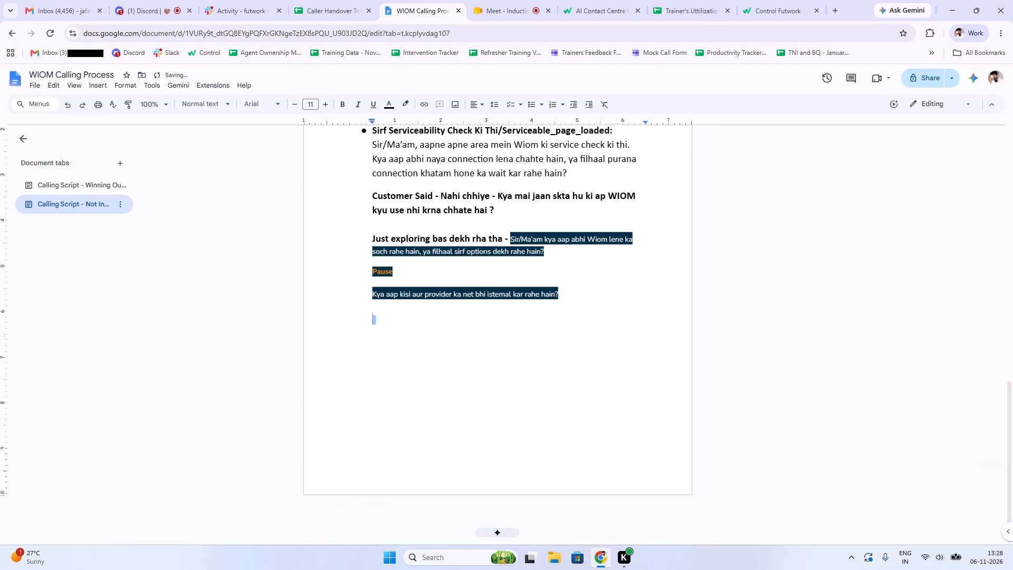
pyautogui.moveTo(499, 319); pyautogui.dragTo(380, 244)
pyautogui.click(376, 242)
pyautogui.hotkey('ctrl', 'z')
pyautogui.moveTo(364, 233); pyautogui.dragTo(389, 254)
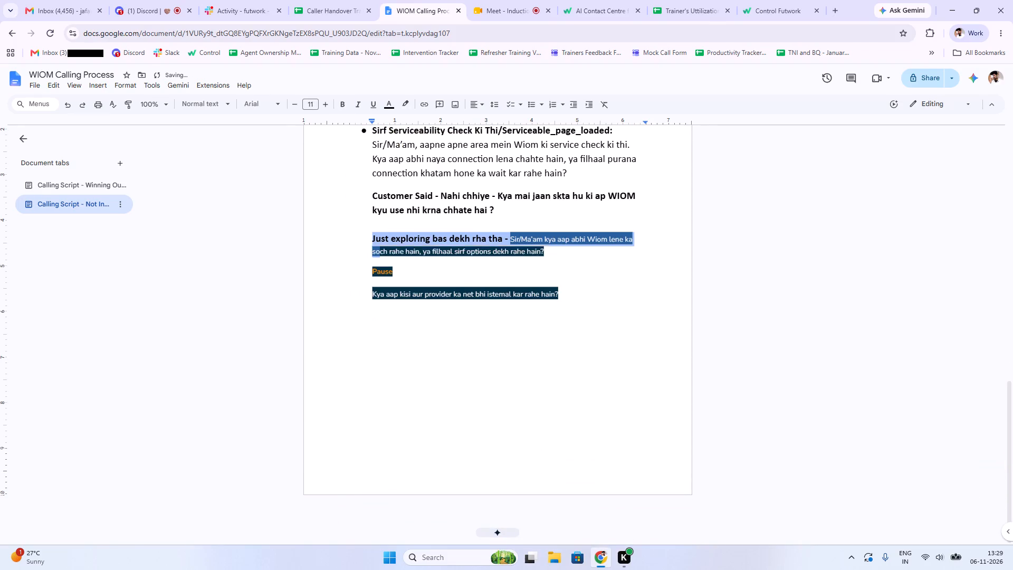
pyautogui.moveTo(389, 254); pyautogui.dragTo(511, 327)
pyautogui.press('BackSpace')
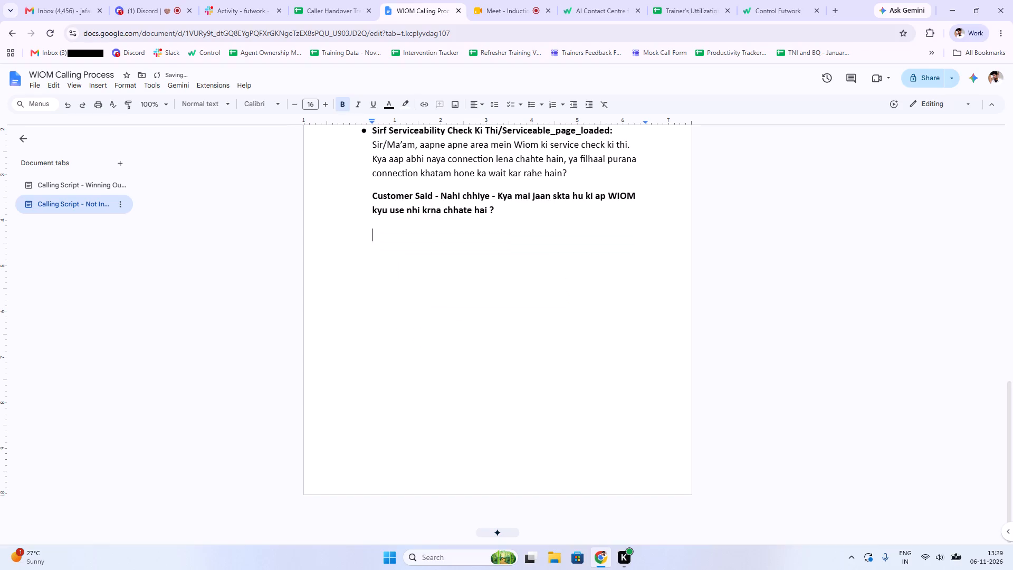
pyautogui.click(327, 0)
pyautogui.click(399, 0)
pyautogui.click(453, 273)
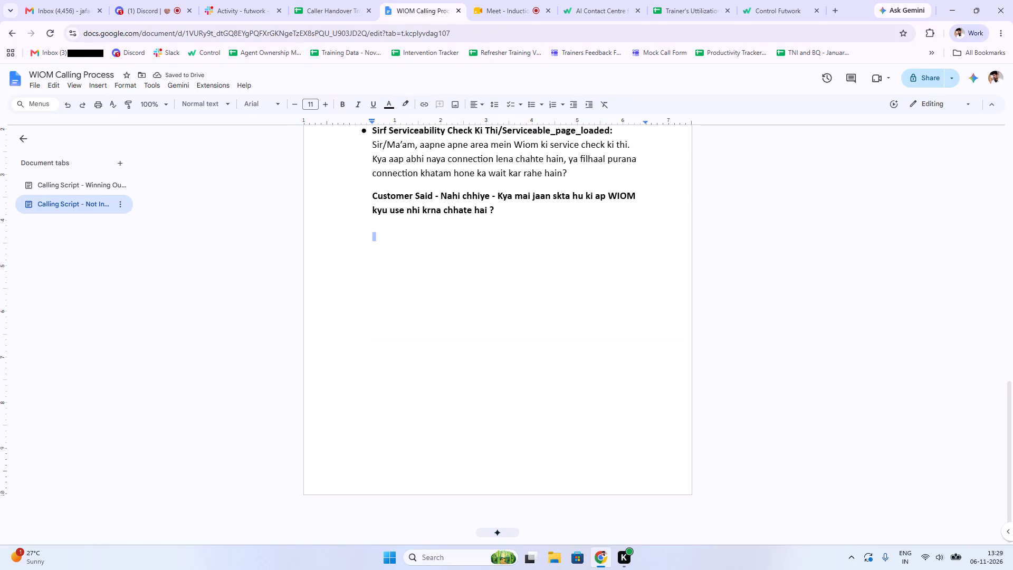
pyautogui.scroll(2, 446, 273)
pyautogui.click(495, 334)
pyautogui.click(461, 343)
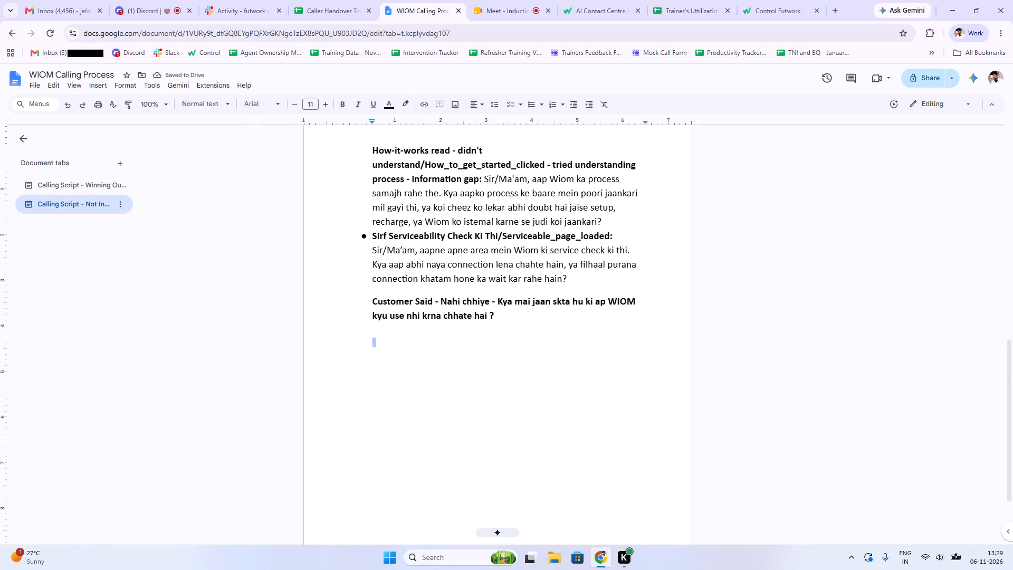
# Return to the script preview and examine the Just Exploring flow's Nahi/Not Interested path through to its closing.
pyautogui.click(505, 0)
pyautogui.click(569, 0)
pyautogui.click(512, 245)
pyautogui.scroll(-3, 511, 246)
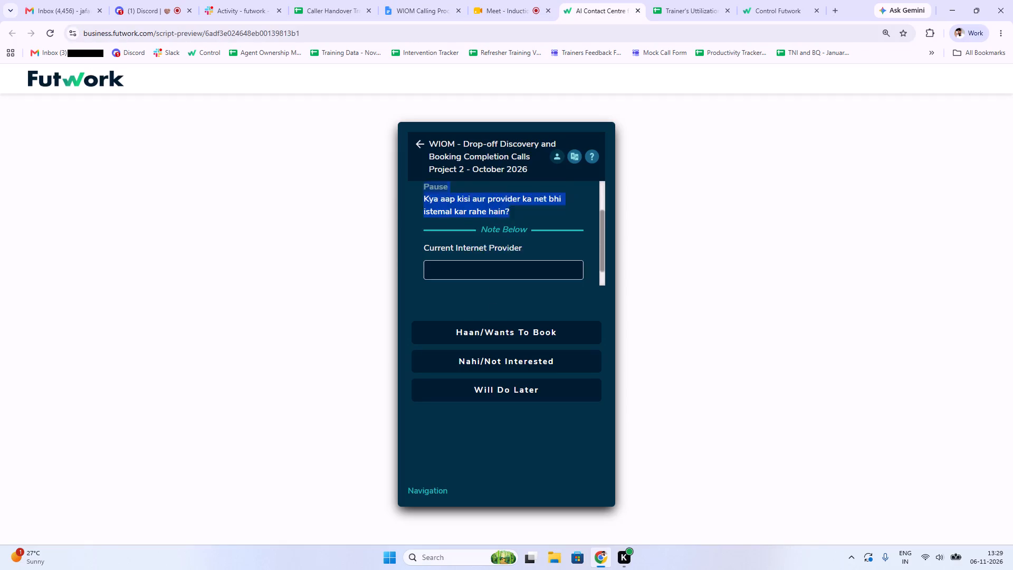
pyautogui.click(508, 233)
pyautogui.click(499, 255)
pyautogui.click(513, 359)
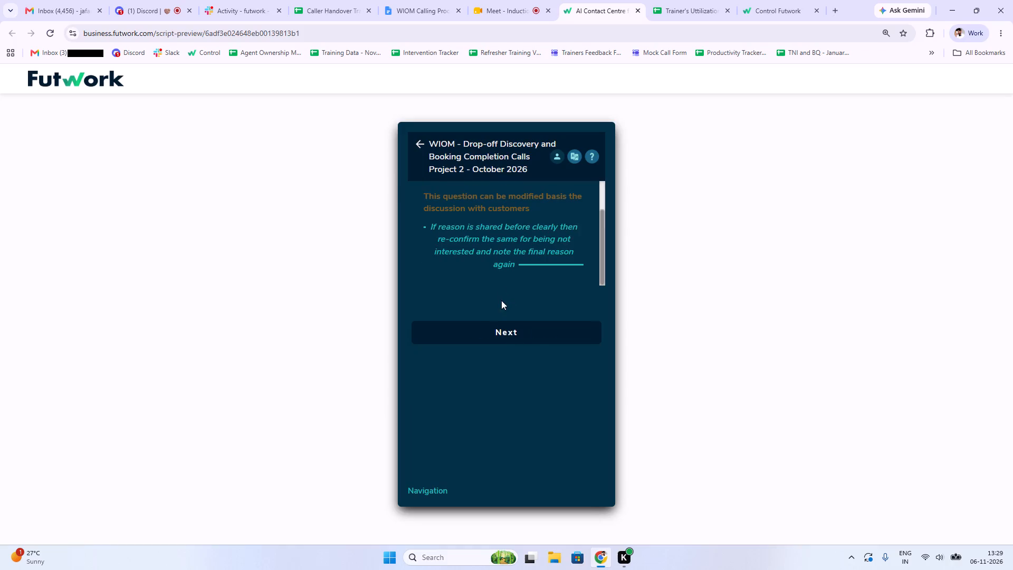
pyautogui.scroll(6, 501, 278)
pyautogui.click(534, 336)
pyautogui.click(532, 330)
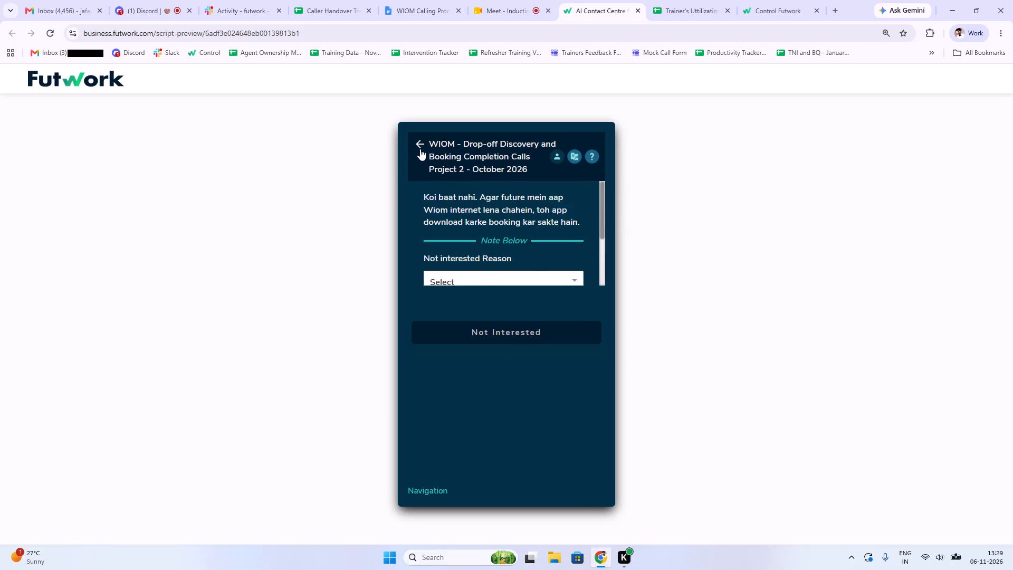
# Examine the Not interested Reason options in the closing of the Just Exploring flow's not-interested path.
pyautogui.click(420, 149)
pyautogui.click(419, 149)
pyautogui.click(497, 319)
pyautogui.click(501, 337)
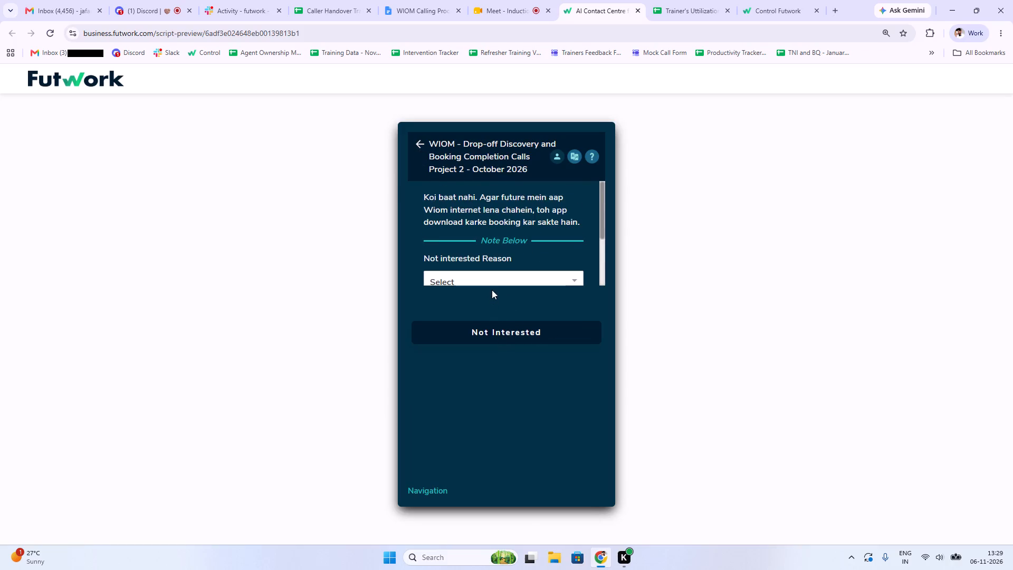
pyautogui.click(492, 283)
pyautogui.scroll(-2, 502, 273)
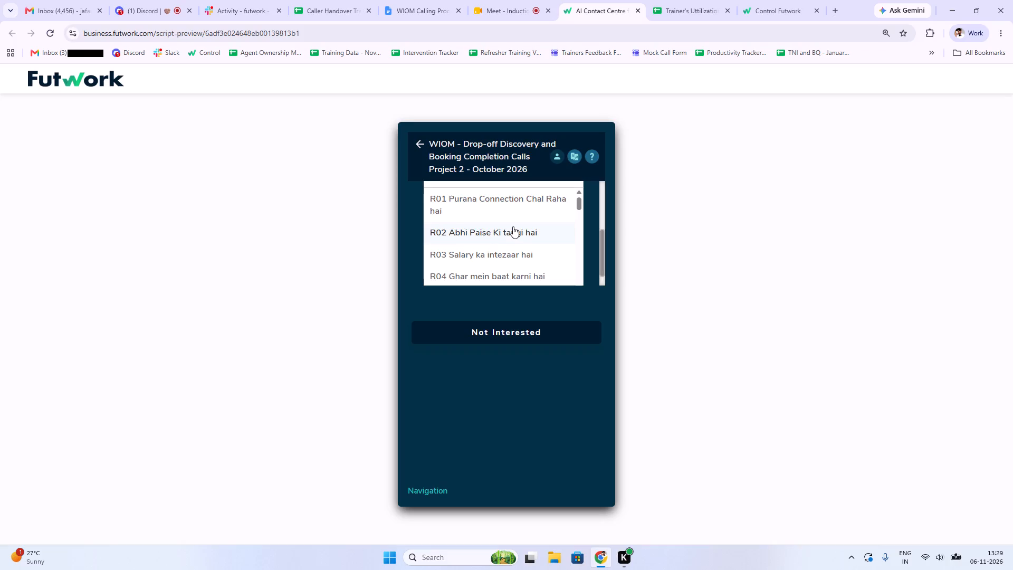
pyautogui.click(578, 206)
# Go back through the booking drop-off reasons and open the Existing Connection Still Active / Using A Different Provider flow.
pyautogui.click(417, 147)
pyautogui.scroll(-1, 455, 244)
pyautogui.click(418, 146)
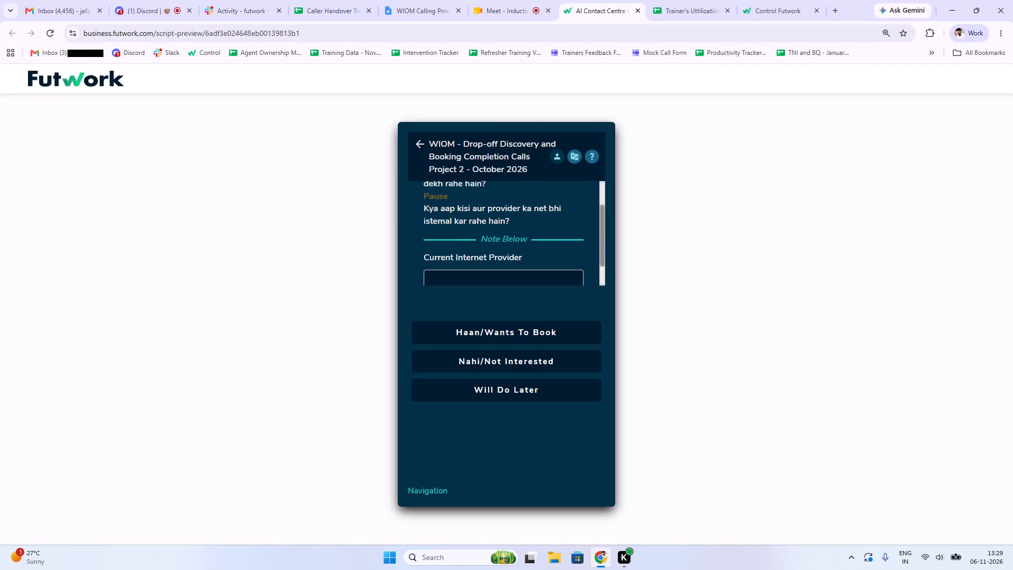
pyautogui.scroll(-3, 473, 250)
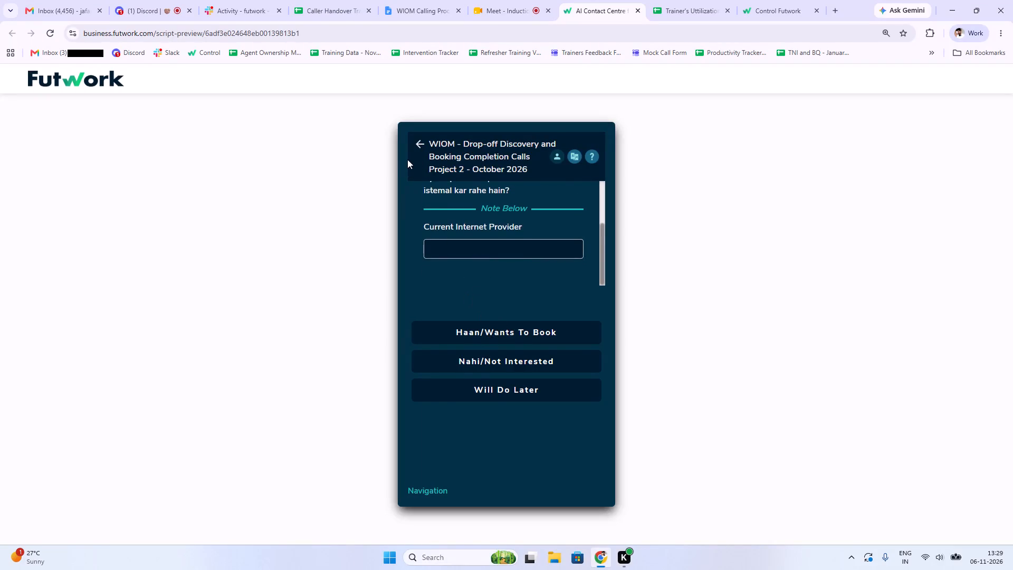
pyautogui.click(416, 144)
pyautogui.scroll(-3, 496, 350)
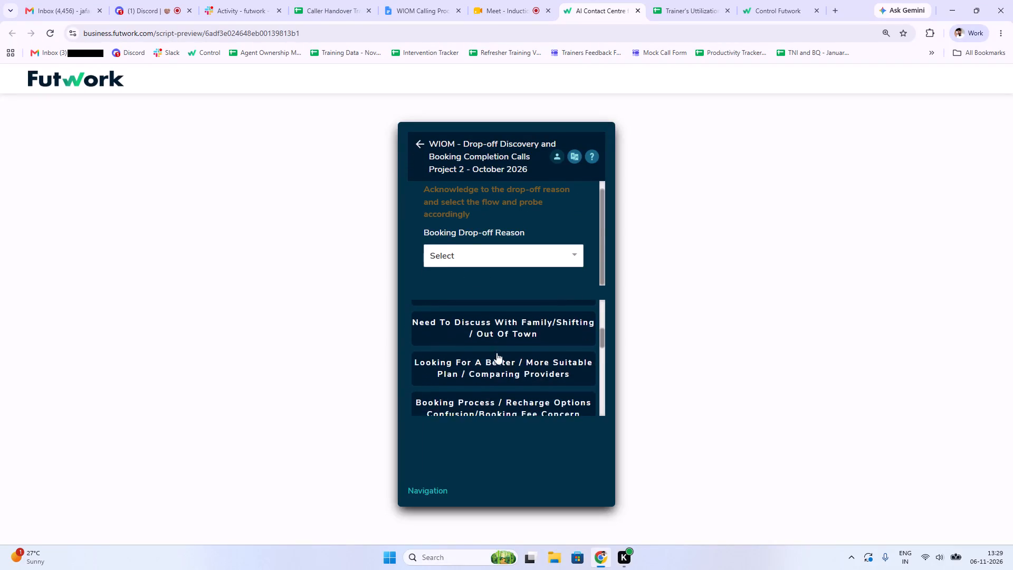
pyautogui.scroll(-3, 496, 353)
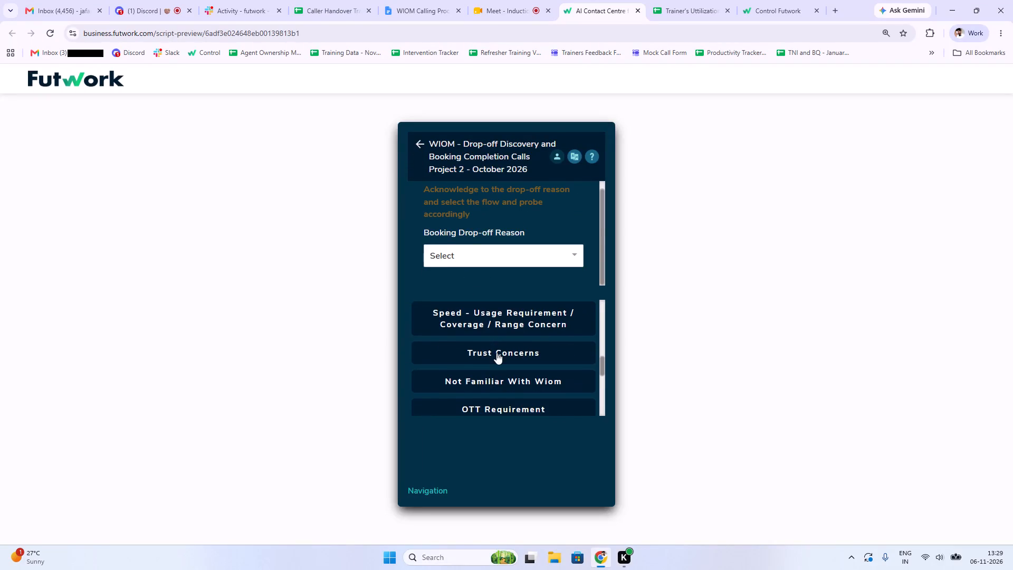
pyautogui.scroll(-3, 496, 353)
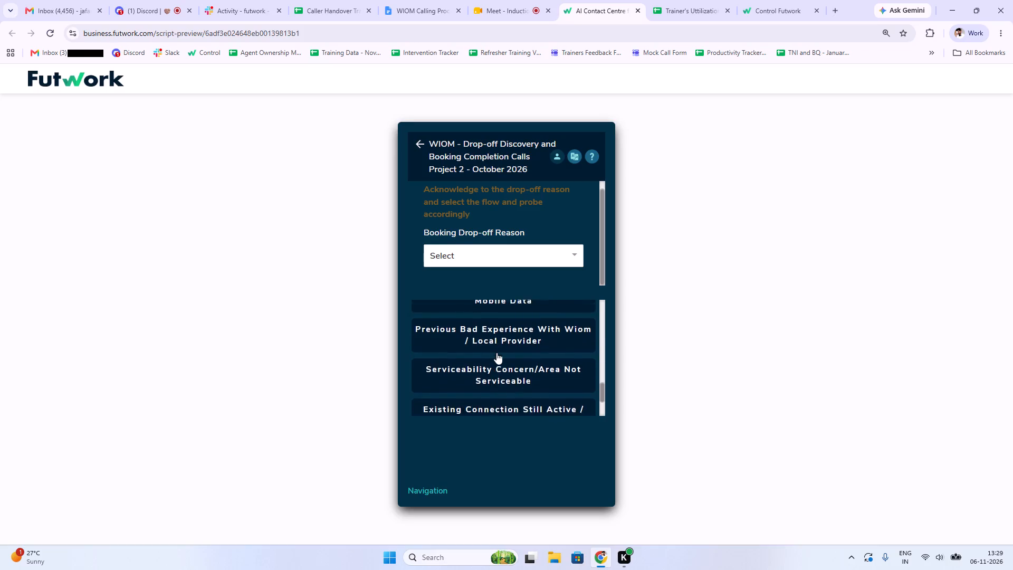
pyautogui.scroll(-1, 496, 353)
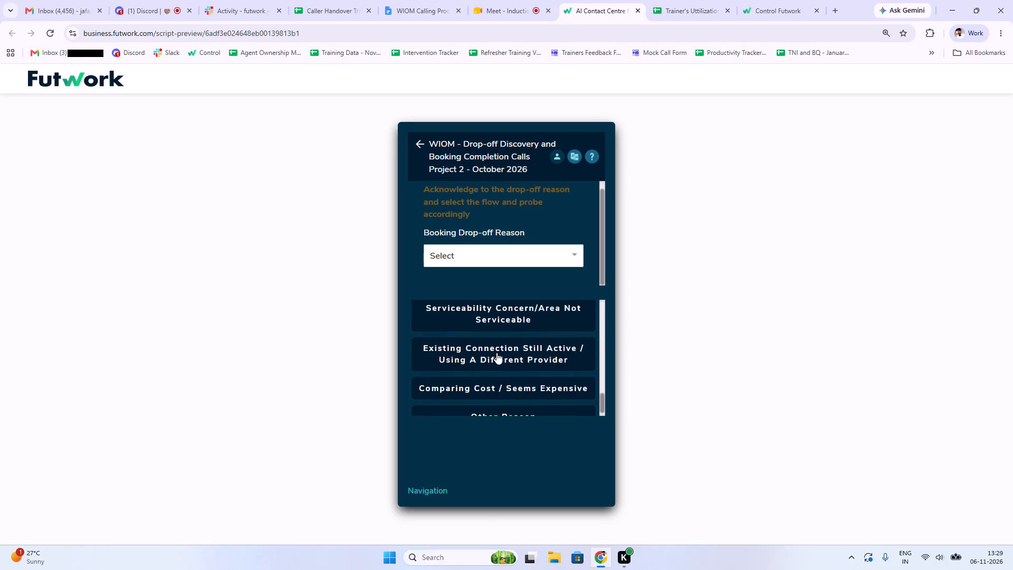
pyautogui.scroll(-3, 496, 353)
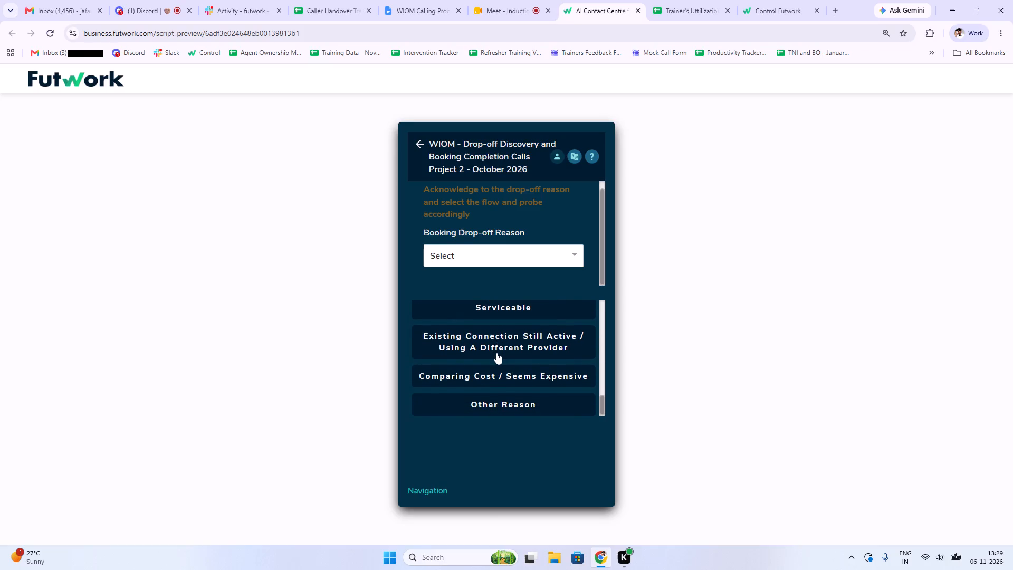
pyautogui.click(496, 353)
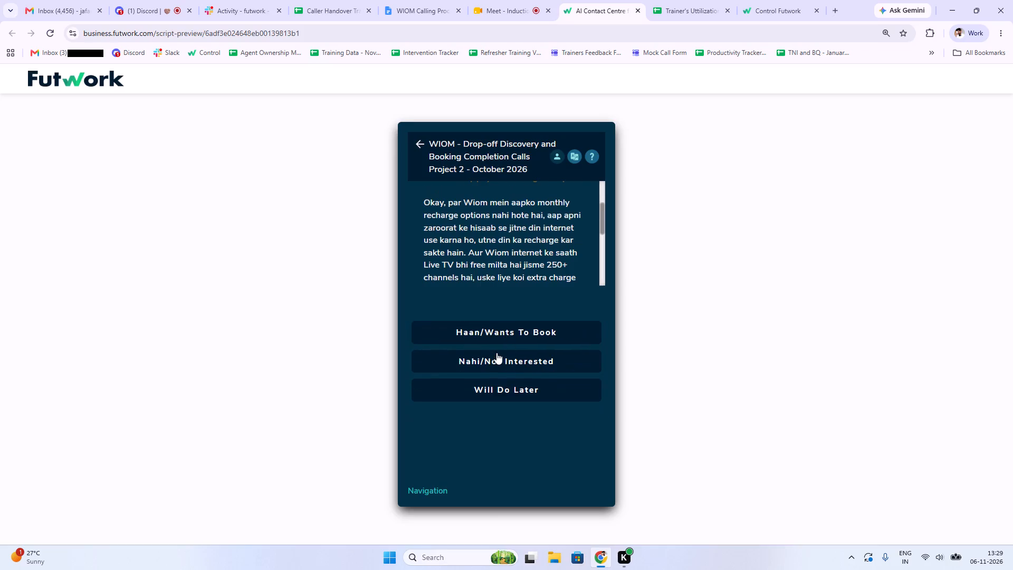
pyautogui.scroll(6, 490, 262)
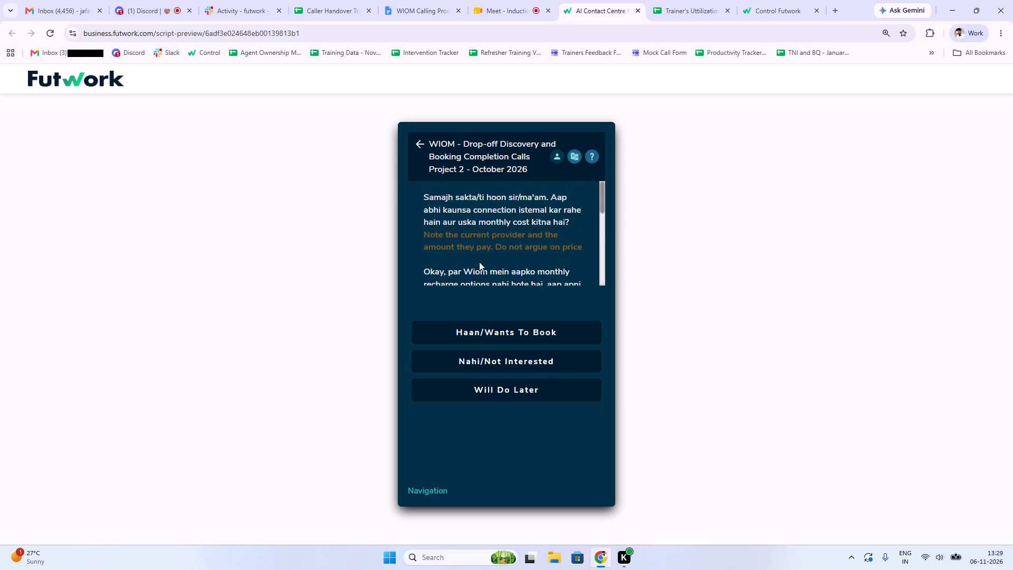
# Copy the flow's opening paragraph asking which connection the customer uses and its monthly cost.
pyautogui.doubleClick(431, 204)
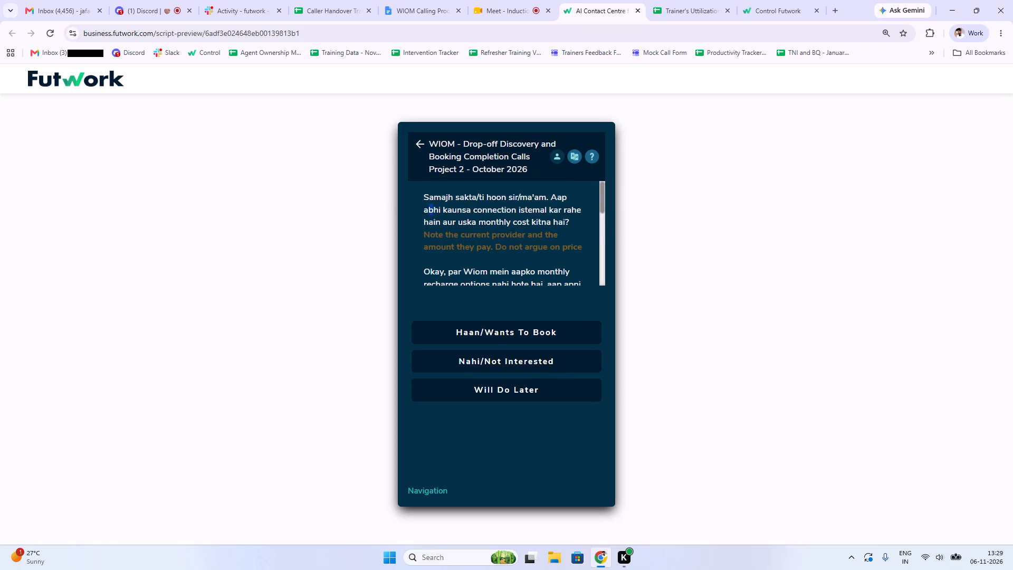
pyautogui.tripleClick(476, 209)
pyautogui.hotkey('ctrl', 'c')
pyautogui.hotkey('ctrl', 'c')
pyautogui.hotkey('ctrl', 'c')
pyautogui.hotkey('ctrl', 'c')
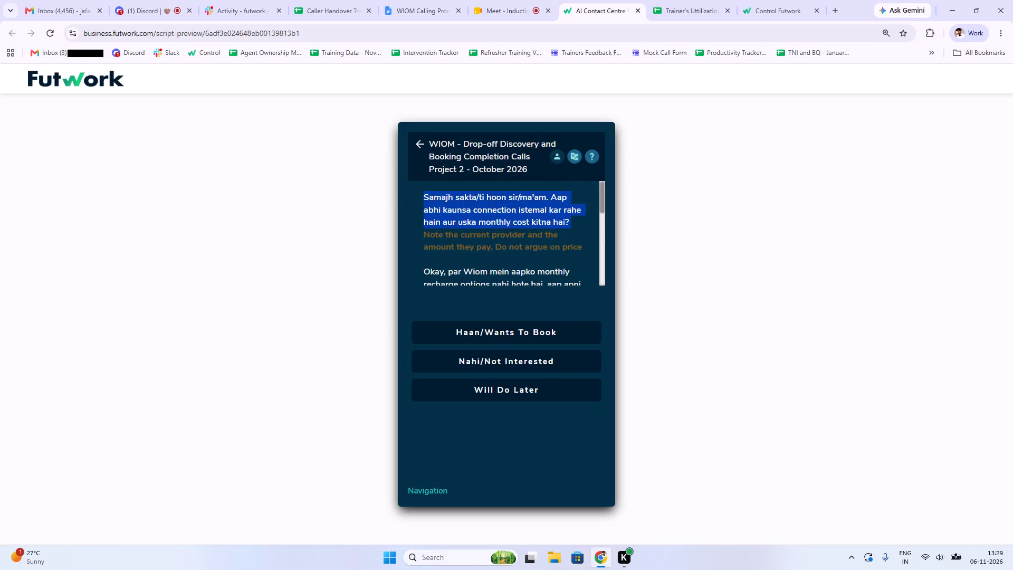
# In the WIOM Calling Process document, add "Purana connection chal rha hai ya koi dusra lageayega -" below the refusal question.
pyautogui.click(404, 0)
pyautogui.click(418, 349)
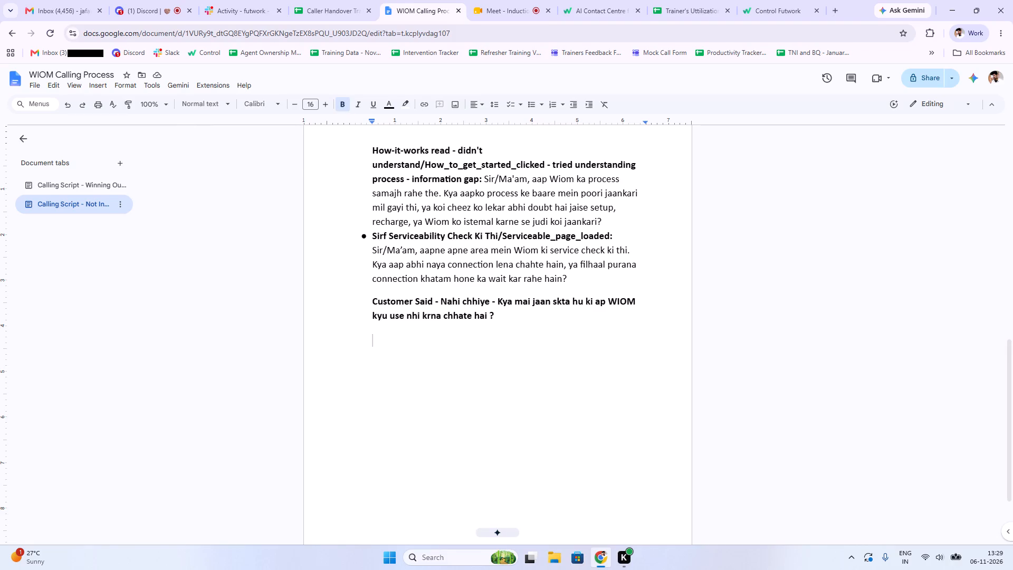
pyautogui.write('Pir')
pyautogui.press('BackSpace')
pyautogui.press('BackSpace')
pyautogui.press('BackSpace')
pyautogui.write('Ko')
pyautogui.press('BackSpace')
pyautogui.press('BackSpace')
pyautogui.write('Purana conncti')
pyautogui.press('BackSpace')
pyautogui.press('BackSpace')
pyautogui.press('BackSpace')
pyautogui.write('ection chal ka')
pyautogui.press('BackSpace')
pyautogui.press('BackSpace')
pyautogui.write('rha hai')
pyautogui.press('space')
pyautogui.write('kya')
pyautogui.press('space')
pyautogui.press('BackSpace')
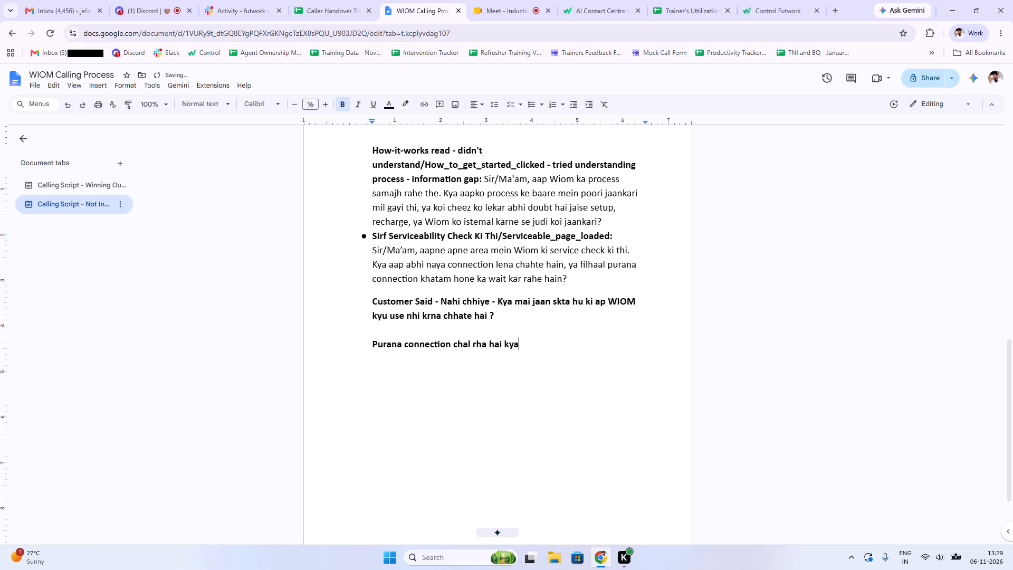
pyautogui.press('BackSpace')
pyautogui.press('BackSpace')
pyautogui.press('BackSpace')
pyautogui.write('ya koi dusra lageayega -')
pyautogui.press('space')
# Paste the copied "Samajh sakta/ti hoon sir/ma'am" question after that label and match it to the document's writing style.
pyautogui.hotkey('ctrl', 'v')
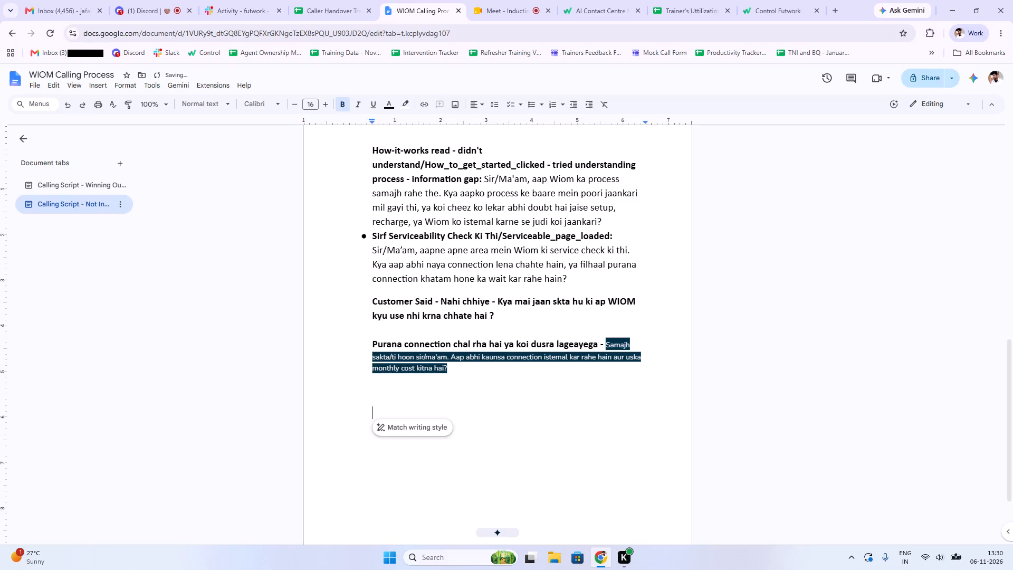
pyautogui.click(437, 429)
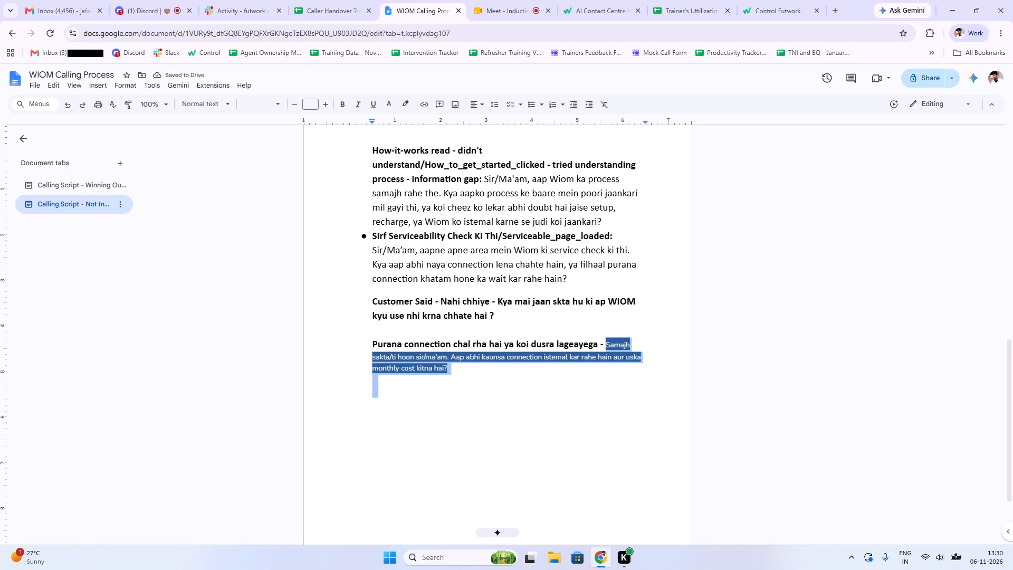
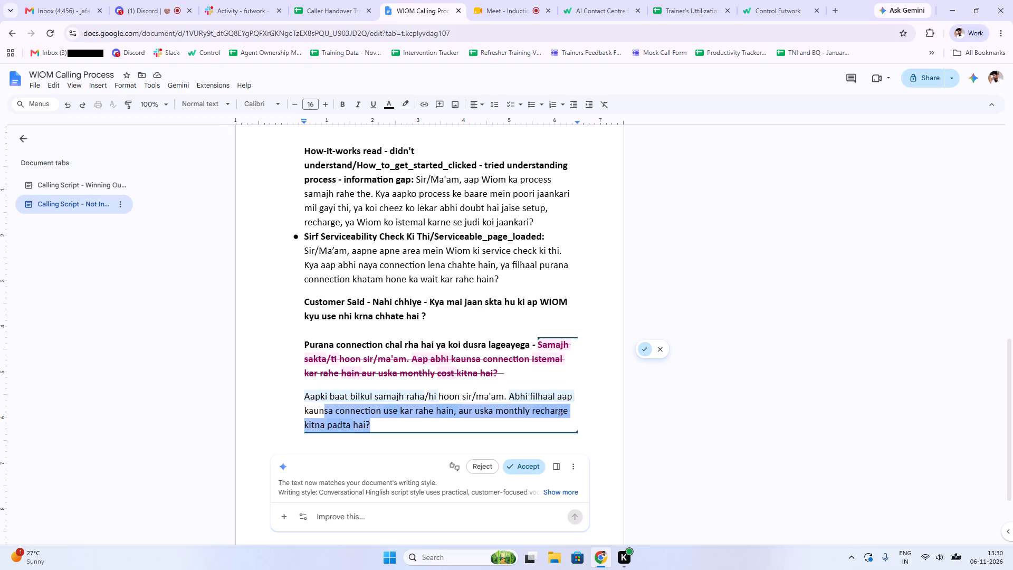
# Copy the rewritten "Aapki baat bilkul samajh raha/hi hoon" text, reject the suggestion, and replace the pasted question with it, adding blank lines below.
pyautogui.moveTo(327, 406); pyautogui.dragTo(314, 402)
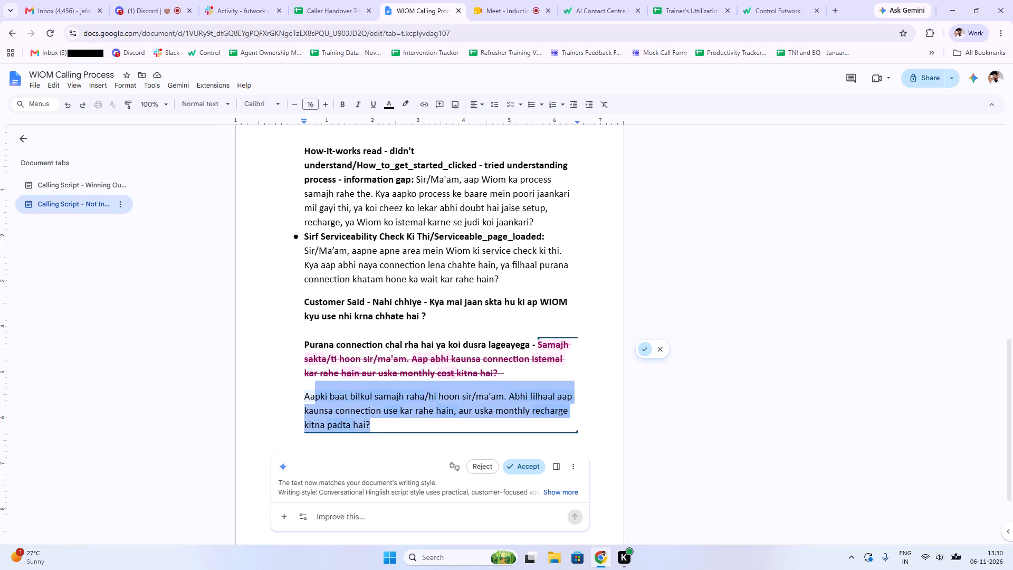
pyautogui.moveTo(314, 402); pyautogui.dragTo(305, 401)
pyautogui.hotkey('ctrl', 'c')
pyautogui.hotkey('ctrl', 'c')
pyautogui.hotkey('ctrl', 'c')
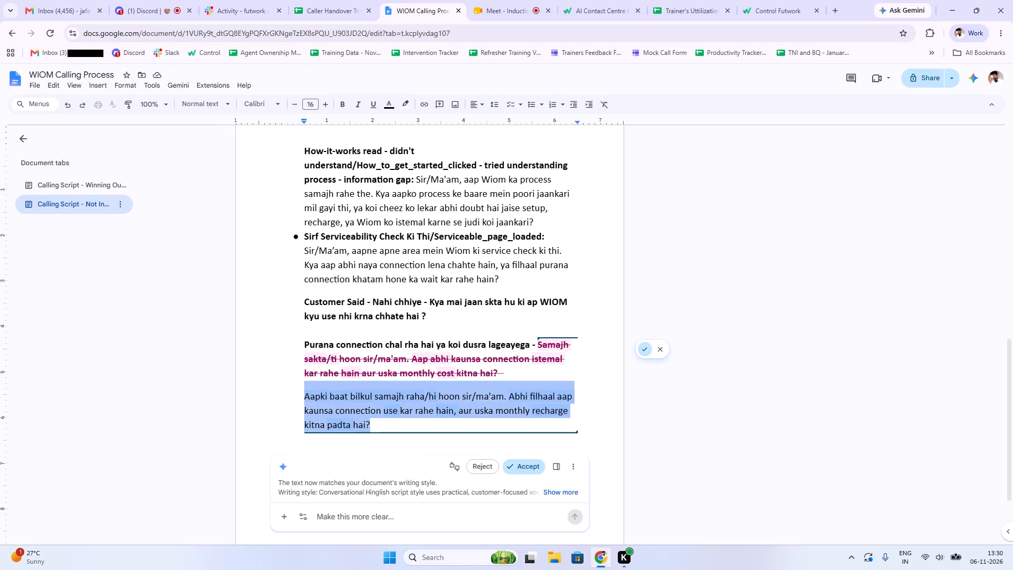
pyautogui.click(284, 429)
pyautogui.click(660, 348)
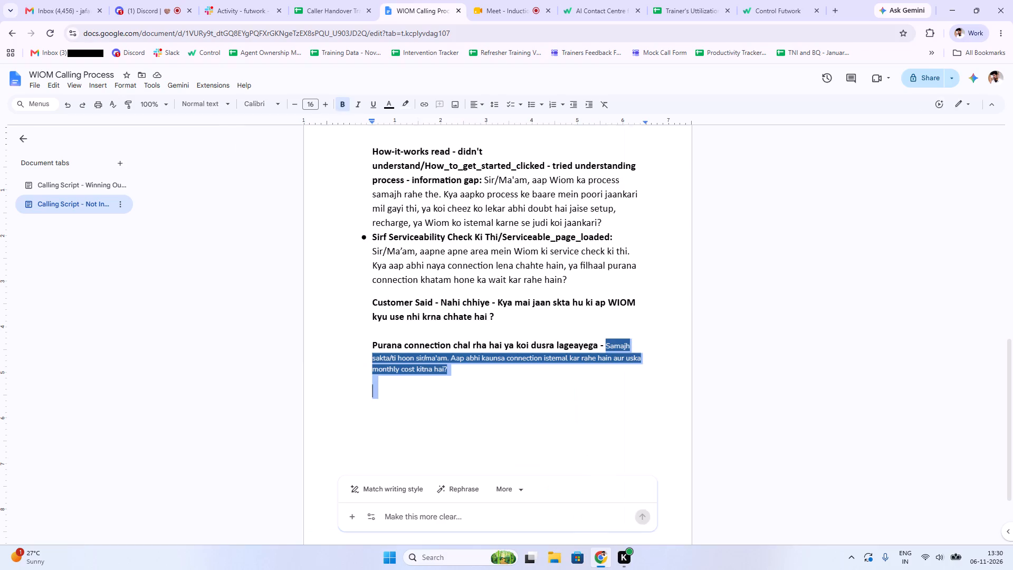
pyautogui.click(493, 381)
pyautogui.moveTo(492, 382); pyautogui.dragTo(428, 360)
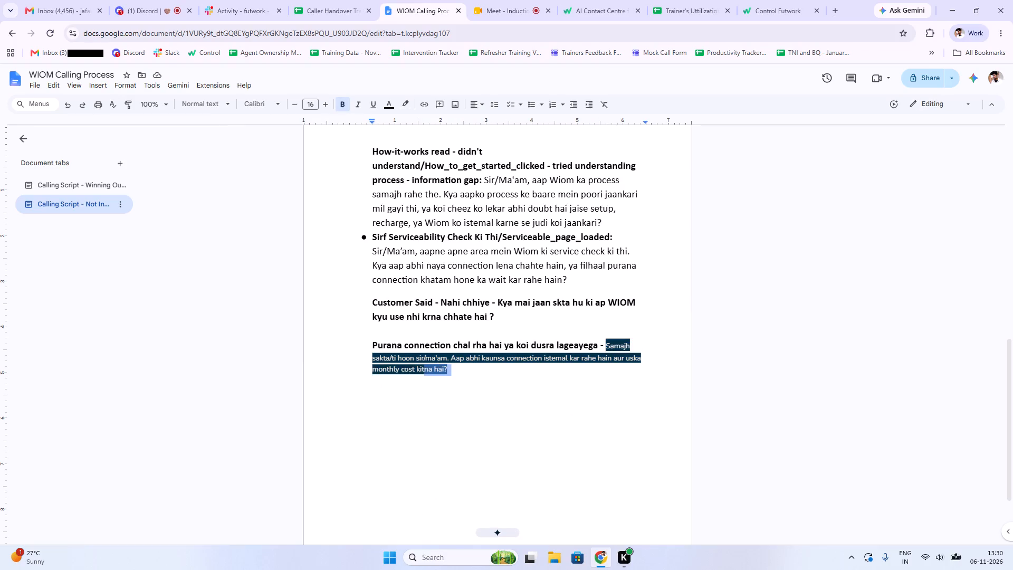
pyautogui.moveTo(428, 360); pyautogui.dragTo(605, 343)
pyautogui.hotkey('ctrl', 'v')
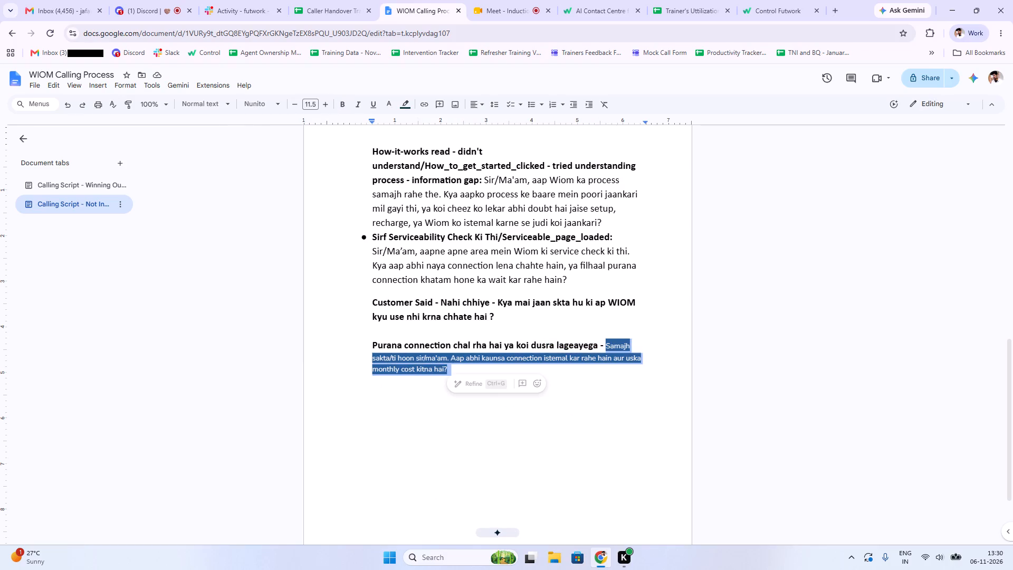
pyautogui.click(561, 378)
pyautogui.click(491, 391)
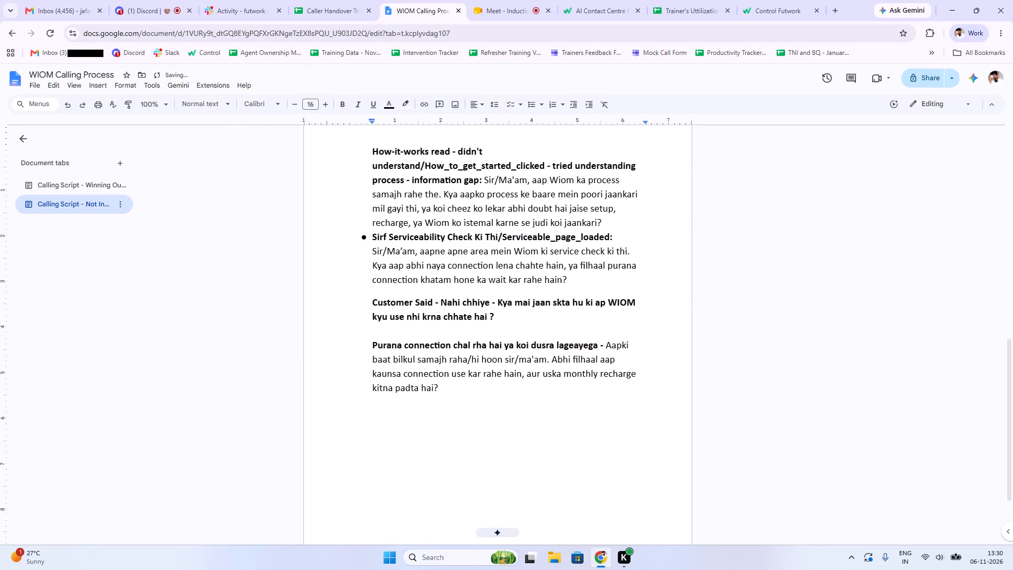
pyautogui.press('space')
pyautogui.hotkey('shift', 'Return')
pyautogui.hotkey('shift', 'Return')
# Switch to the script preview and read the rest of the existing-connection flow, including the provider and payment fields.
pyautogui.click(597, 0)
pyautogui.scroll(-2, 523, 256)
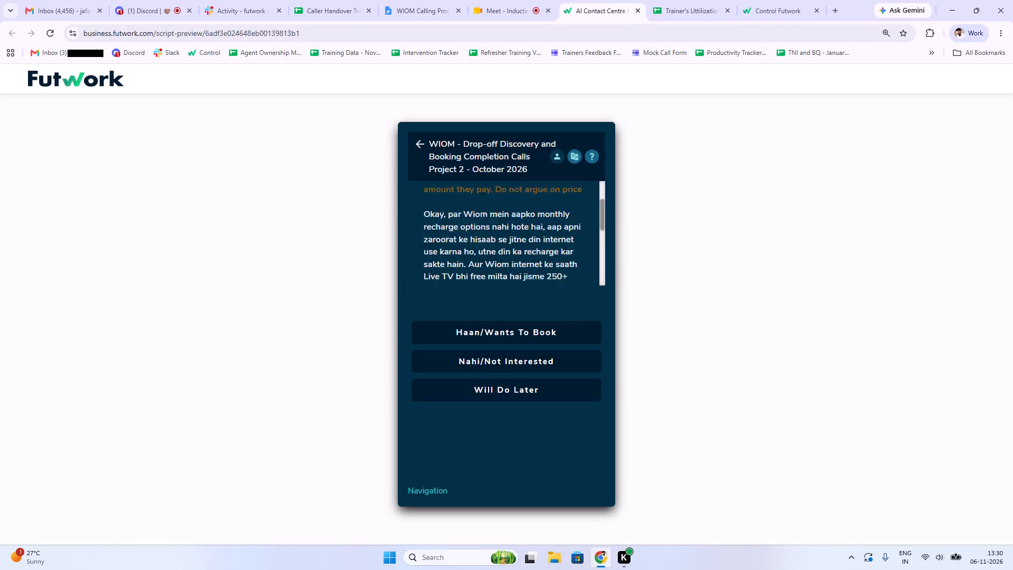
pyautogui.scroll(1, 504, 230)
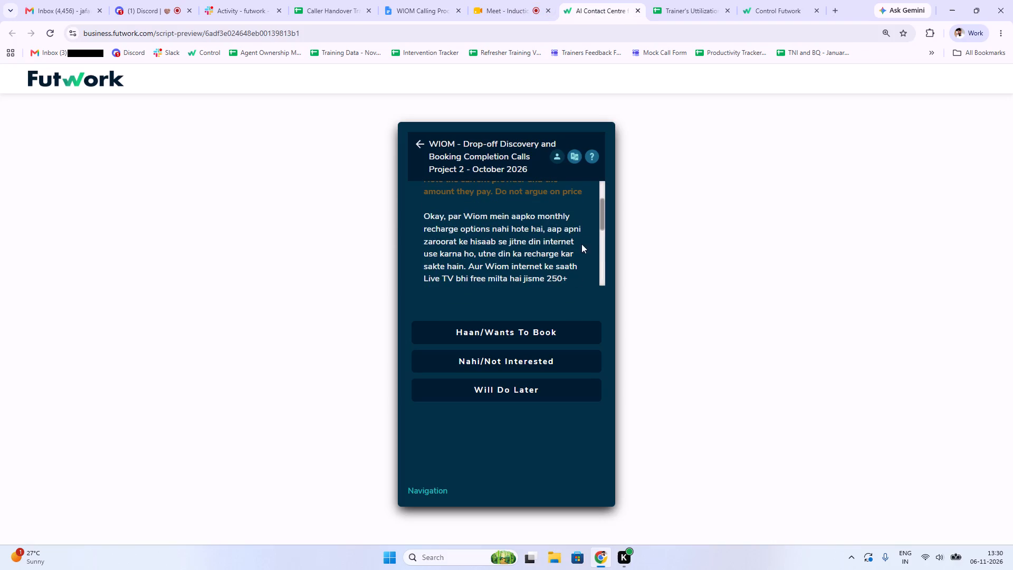
pyautogui.scroll(-1, 536, 252)
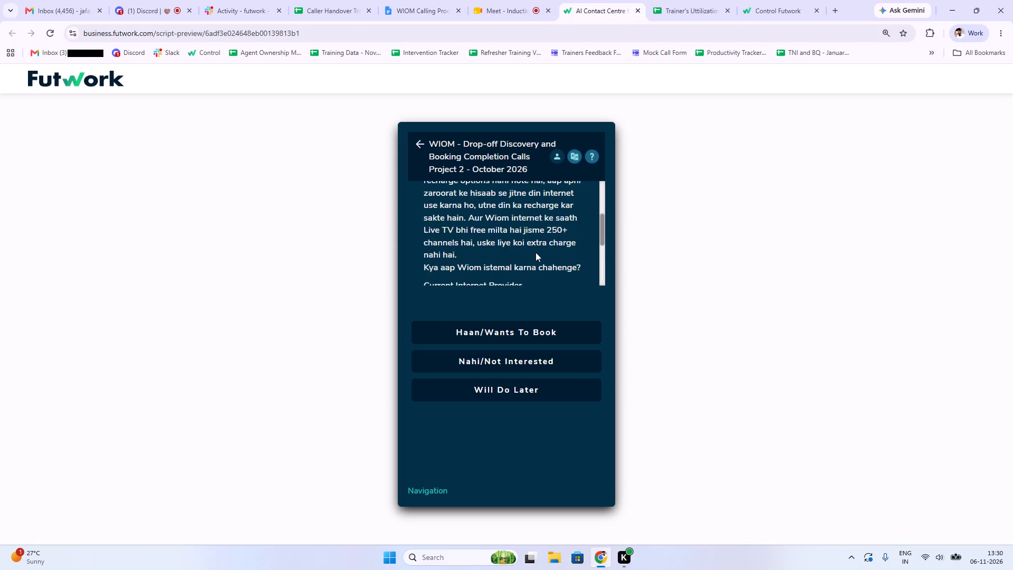
pyautogui.scroll(-2, 536, 252)
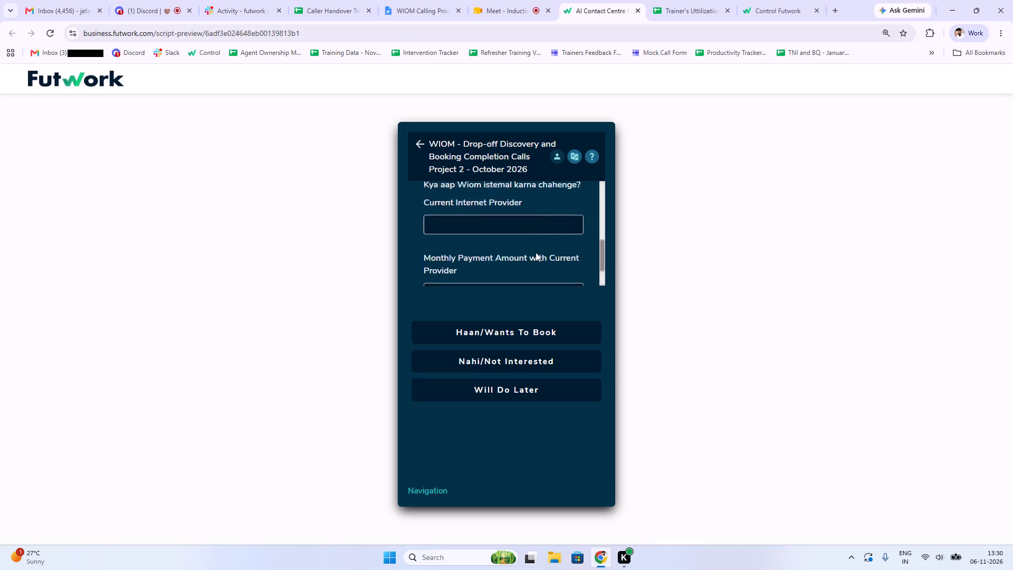
pyautogui.scroll(-1, 536, 252)
pyautogui.scroll(5, 536, 252)
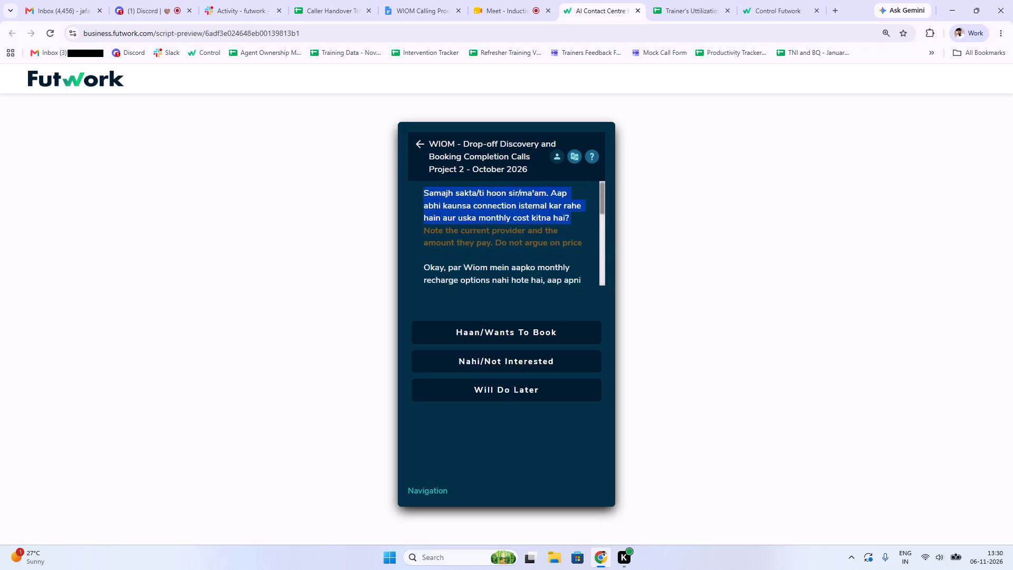
# Copy the flow's text from "Okay, par Wiom mein aapko monthly recharge options" through "Kya aap Wiom istemal karna chahenge?".
pyautogui.scroll(-1, 509, 253)
pyautogui.doubleClick(432, 221)
pyautogui.moveTo(432, 221); pyautogui.dragTo(437, 227)
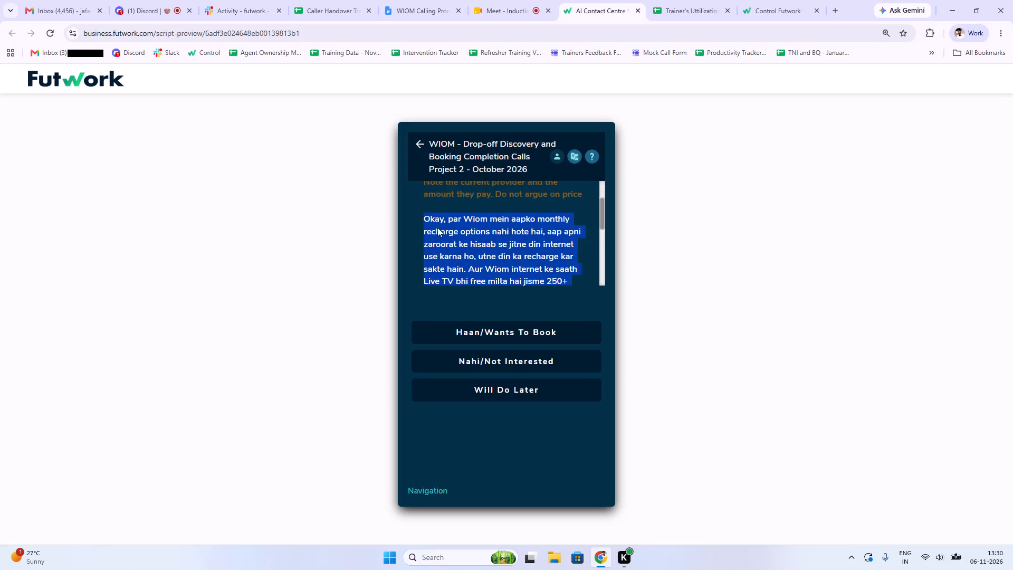
pyautogui.moveTo(437, 227); pyautogui.dragTo(470, 260)
pyautogui.click(470, 260)
pyautogui.scroll(-2, 470, 260)
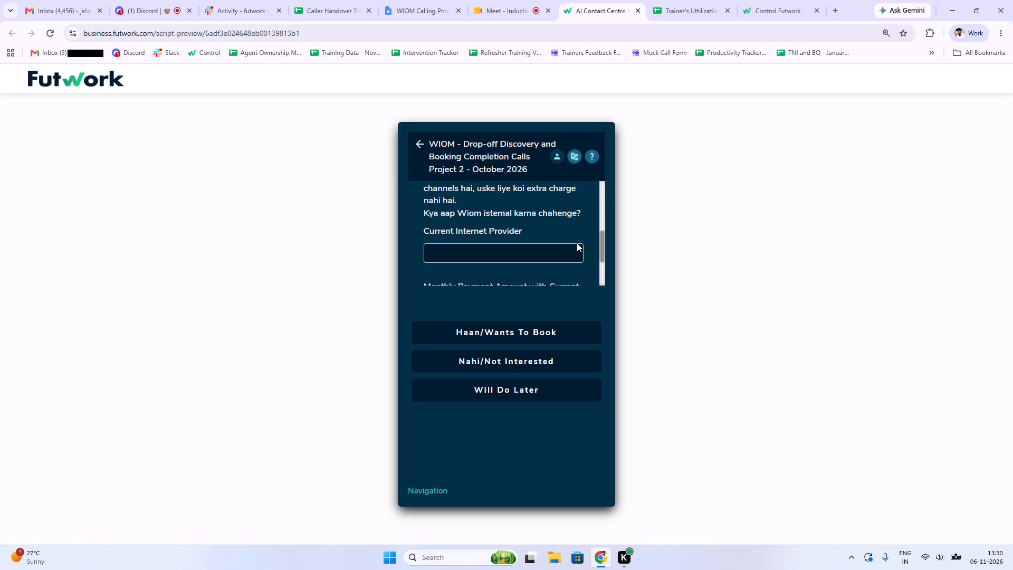
pyautogui.moveTo(585, 215); pyautogui.dragTo(463, 239)
pyautogui.scroll(1, 524, 224)
pyautogui.click(538, 273)
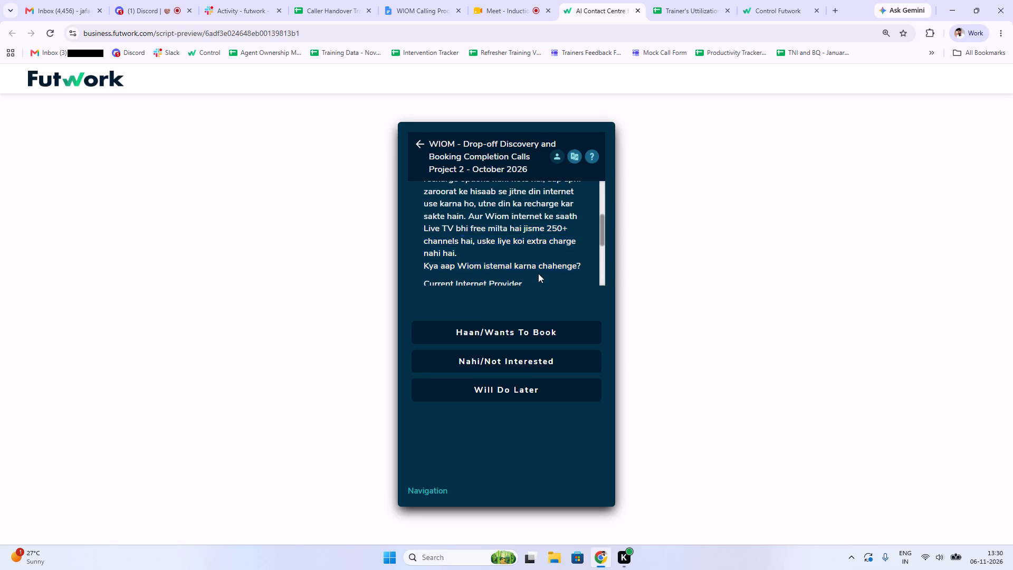
pyautogui.scroll(-4, 538, 272)
pyautogui.scroll(2, 536, 271)
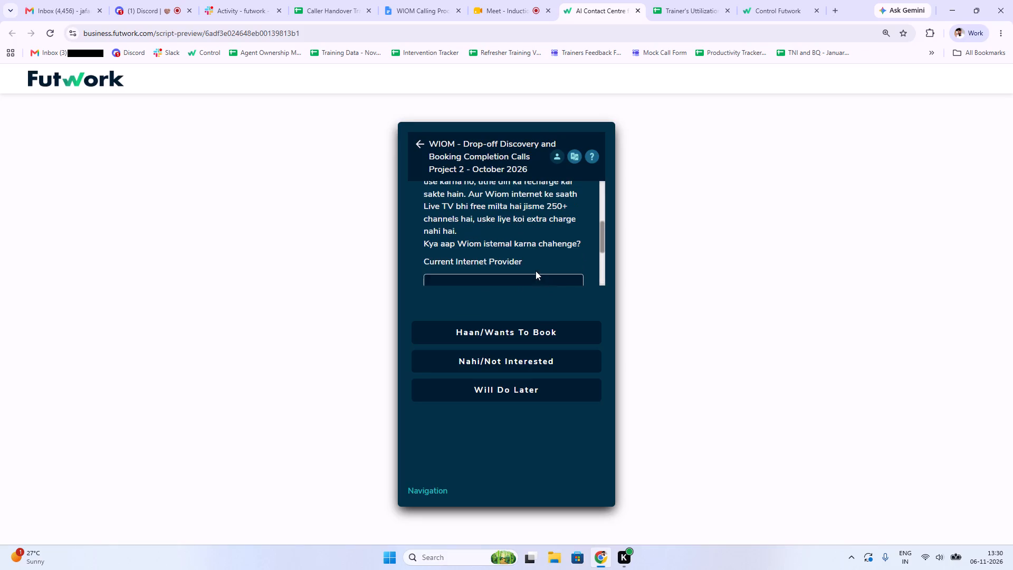
pyautogui.moveTo(587, 246); pyautogui.dragTo(441, 250)
pyautogui.scroll(2, 451, 246)
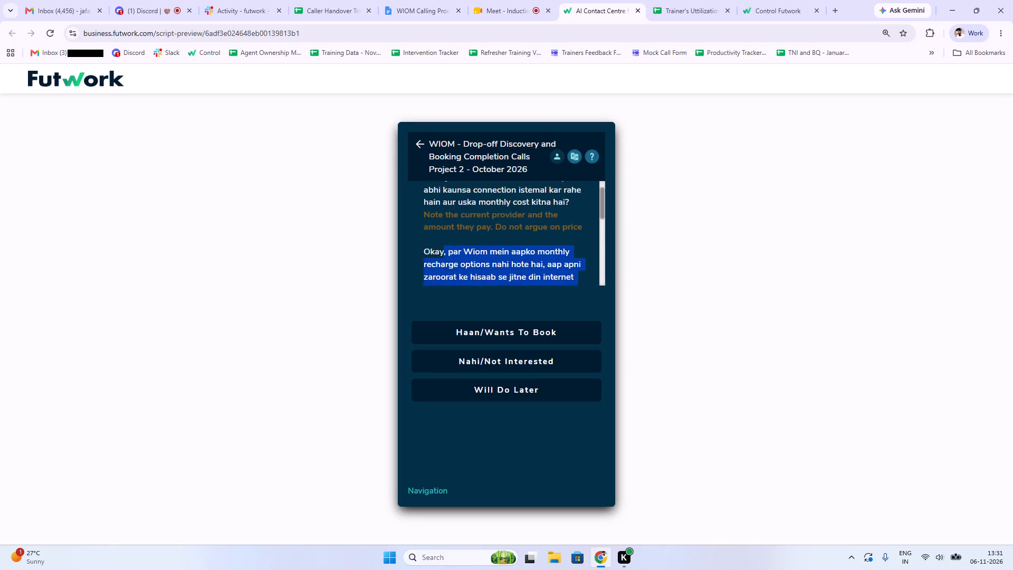
pyautogui.moveTo(441, 250); pyautogui.dragTo(426, 251)
pyautogui.hotkey('ctrl', 'c')
pyautogui.hotkey('ctrl', 'c')
pyautogui.hotkey('ctrl', 'c')
# Open Notepad, paste the copied recharge-options text into a new file, and copy it again as plain text.
pyautogui.click(465, 554)
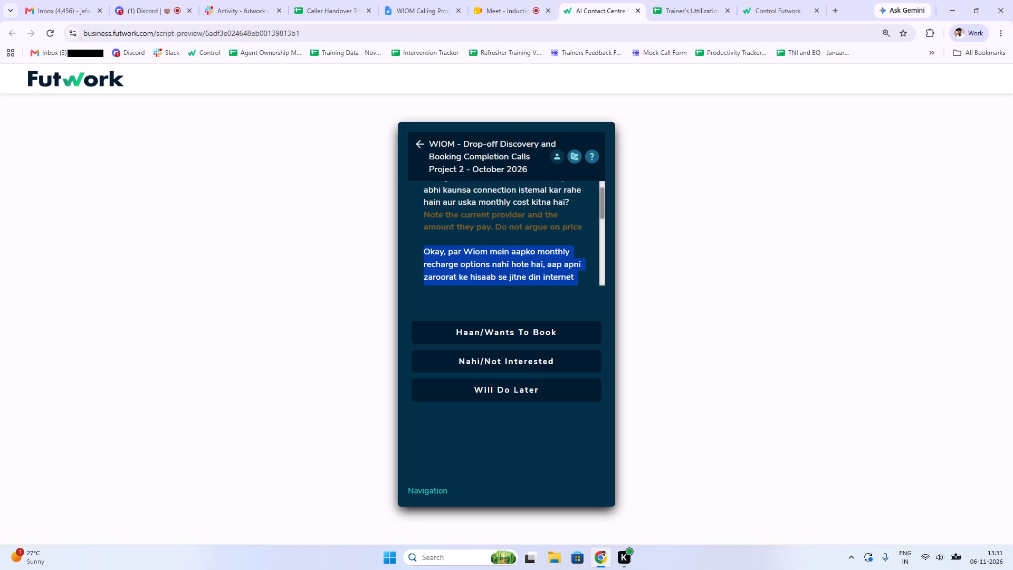
pyautogui.write('Not')
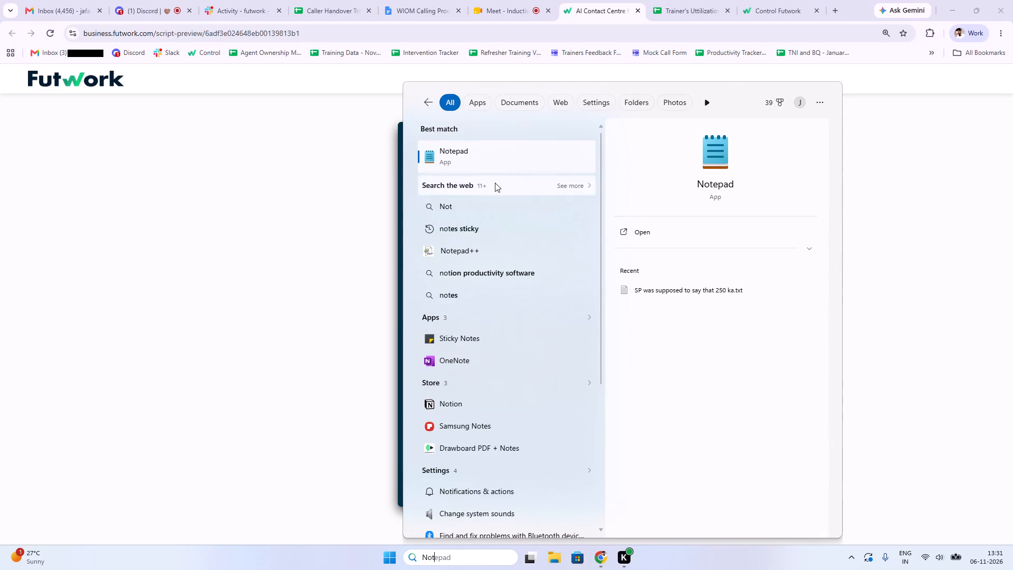
pyautogui.click(496, 163)
pyautogui.click(512, 284)
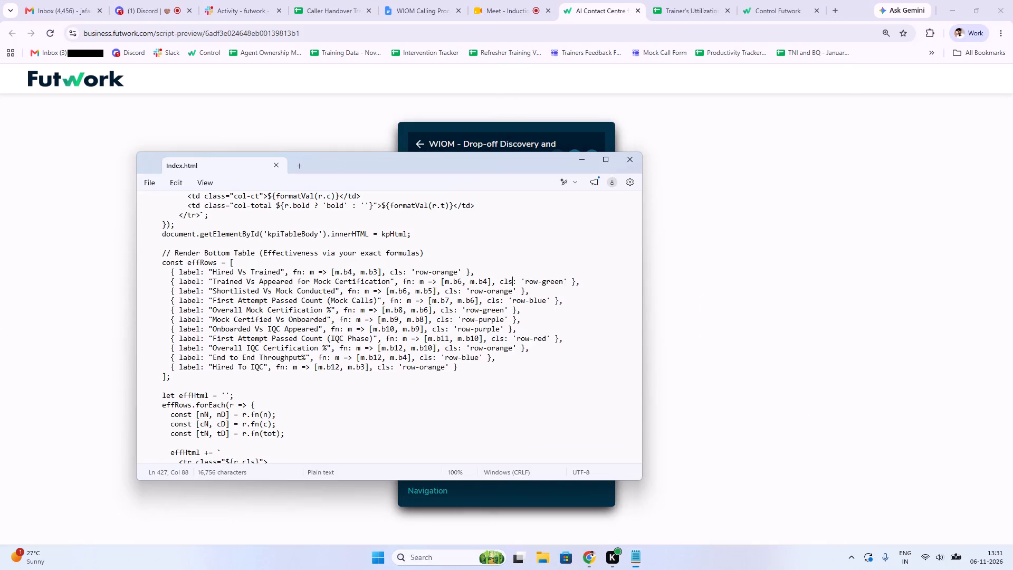
pyautogui.click(303, 166)
pyautogui.hotkey('ctrl', 'v')
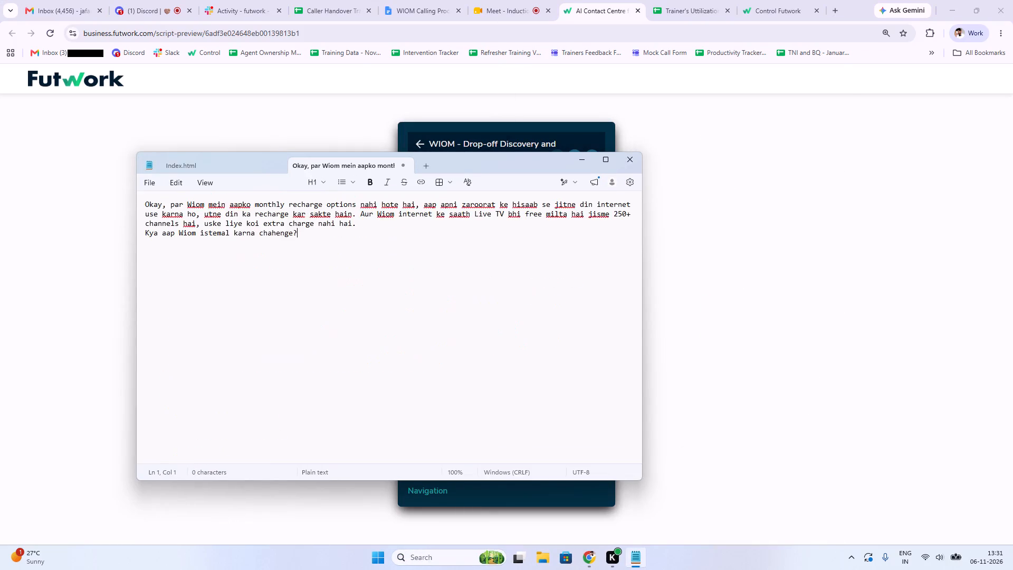
pyautogui.hotkey('ctrl', 'a')
pyautogui.hotkey('ctrl', 'v')
pyautogui.hotkey('ctrl', 'a')
pyautogui.hotkey('ctrl', 'v')
pyautogui.hotkey('ctrl', 'a')
pyautogui.hotkey('ctrl', 'v')
pyautogui.hotkey('ctrl', 'a')
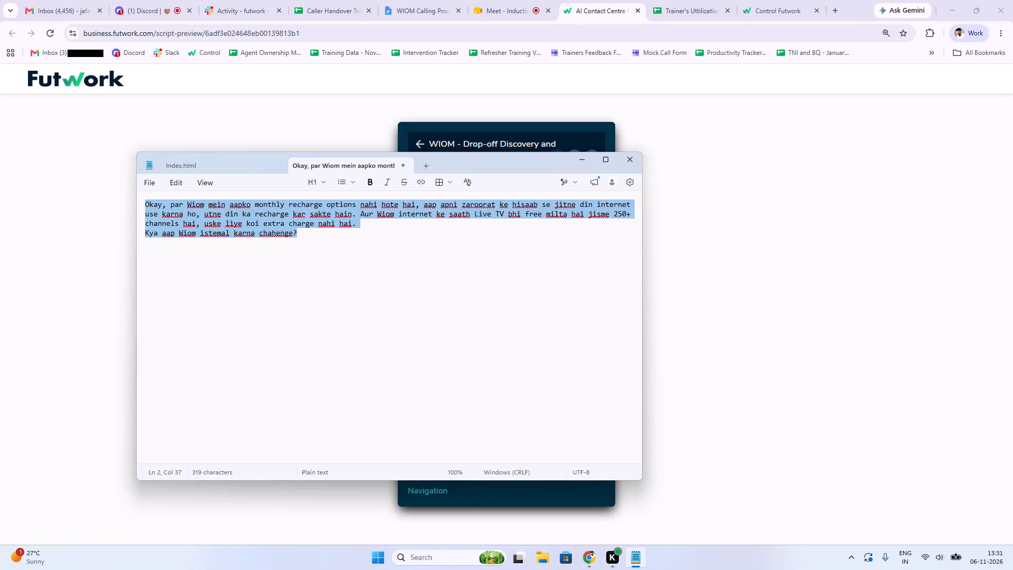
pyautogui.hotkey('ctrl', 'c')
# In the WIOM Calling Process document, paste the plain recharge-options text below the "Purana connection" question.
pyautogui.click(433, 0)
pyautogui.click(442, 434)
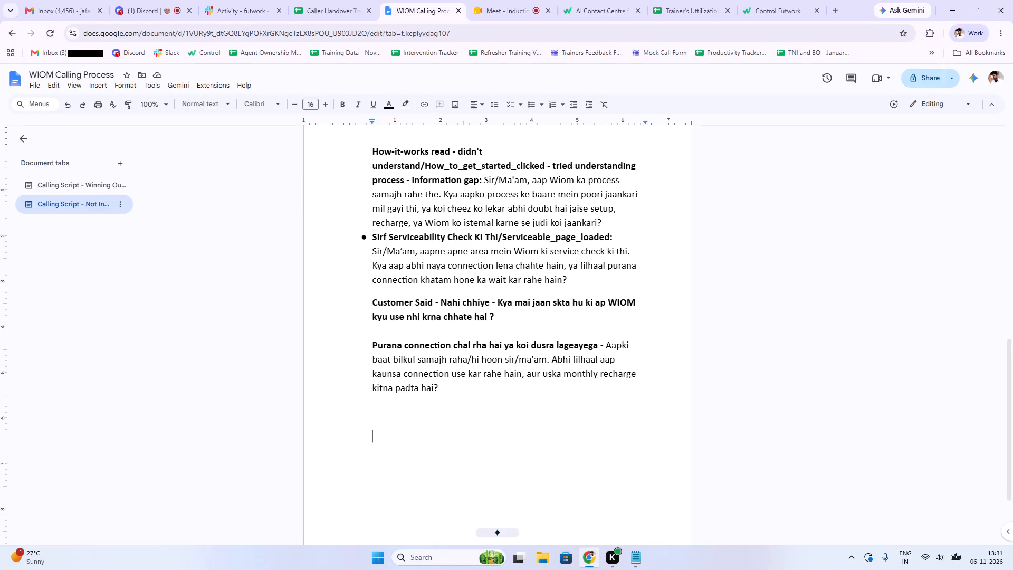
pyautogui.click(427, 416)
pyautogui.hotkey('ctrl', 'v')
pyautogui.click(434, 402)
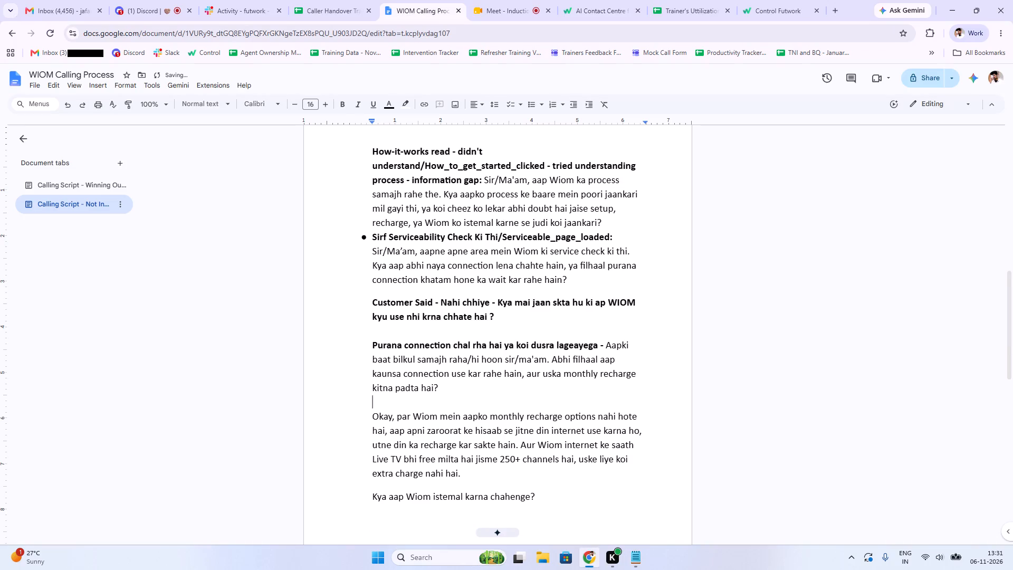
# Review the not-interested script, from the newly pasted recharge-options text back to the opening greeting.
pyautogui.scroll(-1, 458, 395)
pyautogui.scroll(4, 434, 378)
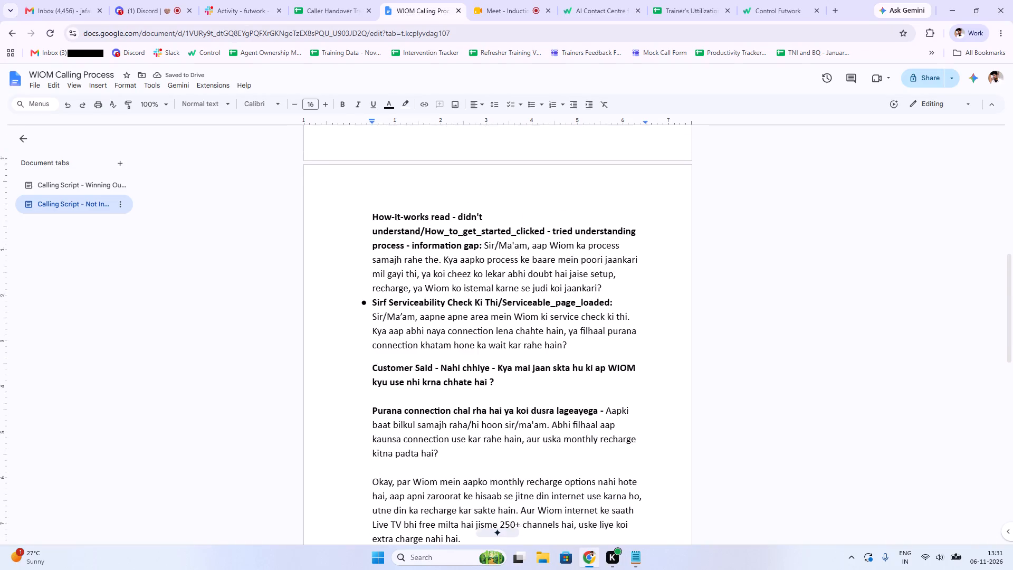
pyautogui.scroll(11, 432, 388)
pyautogui.scroll(-6, 424, 383)
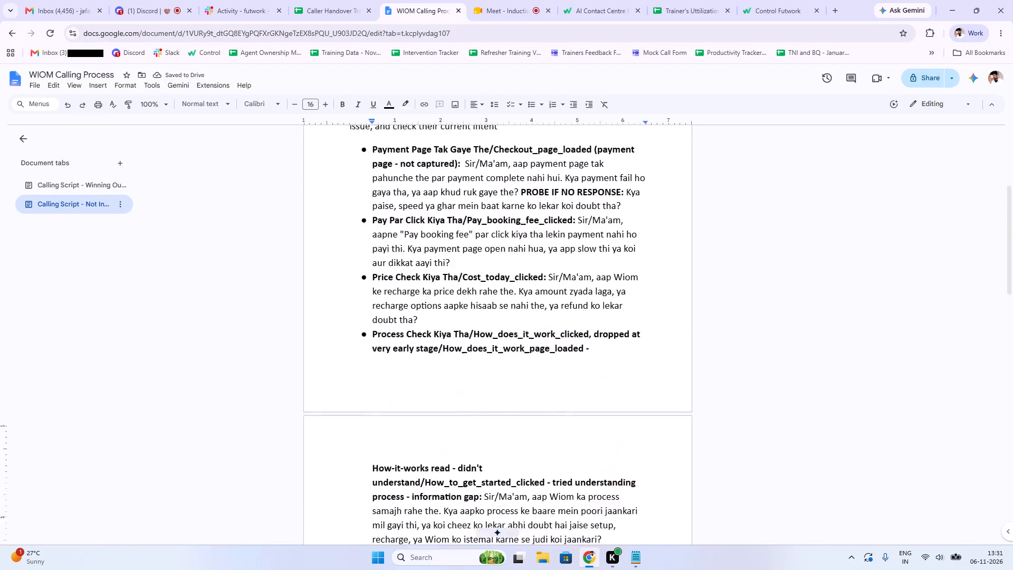
pyautogui.scroll(-1, 418, 353)
pyautogui.click(502, 327)
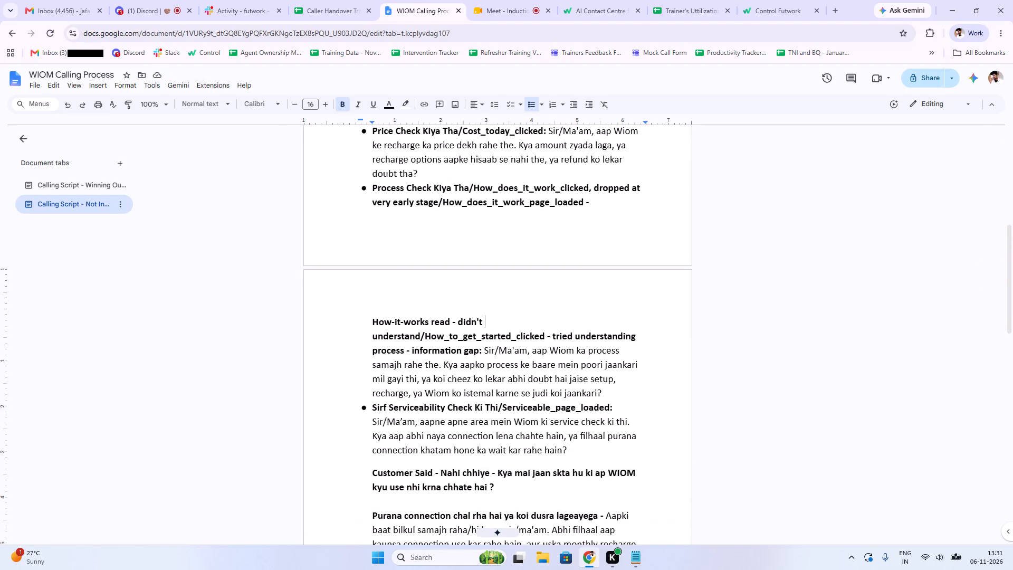
pyautogui.scroll(-3, 494, 347)
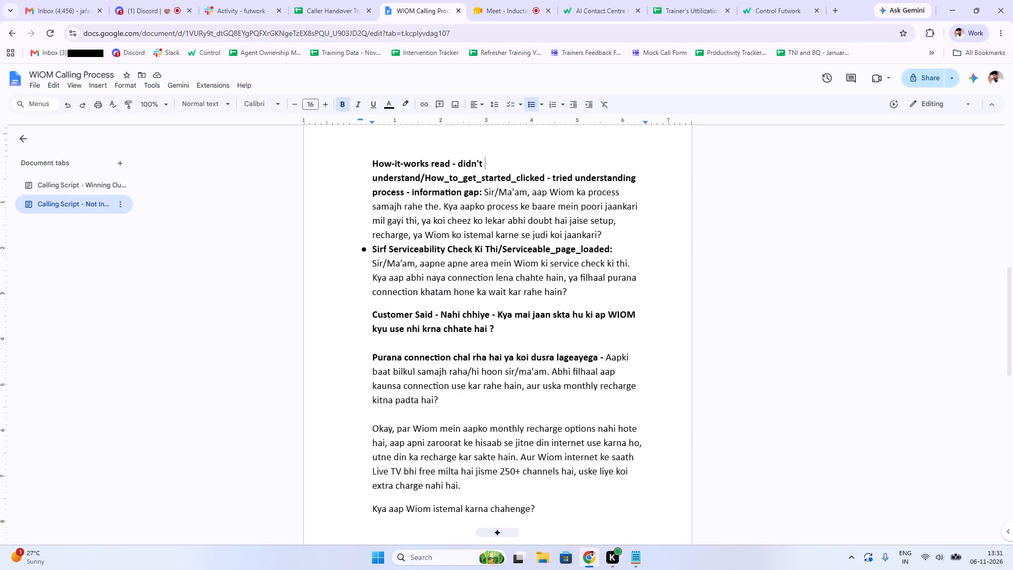
pyautogui.scroll(4, 472, 347)
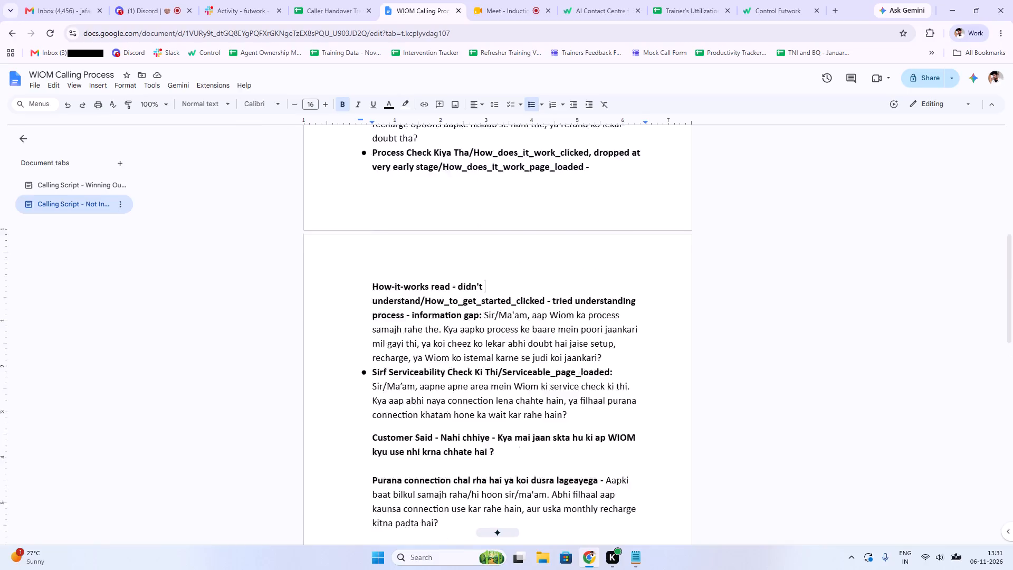
pyautogui.scroll(11, 472, 347)
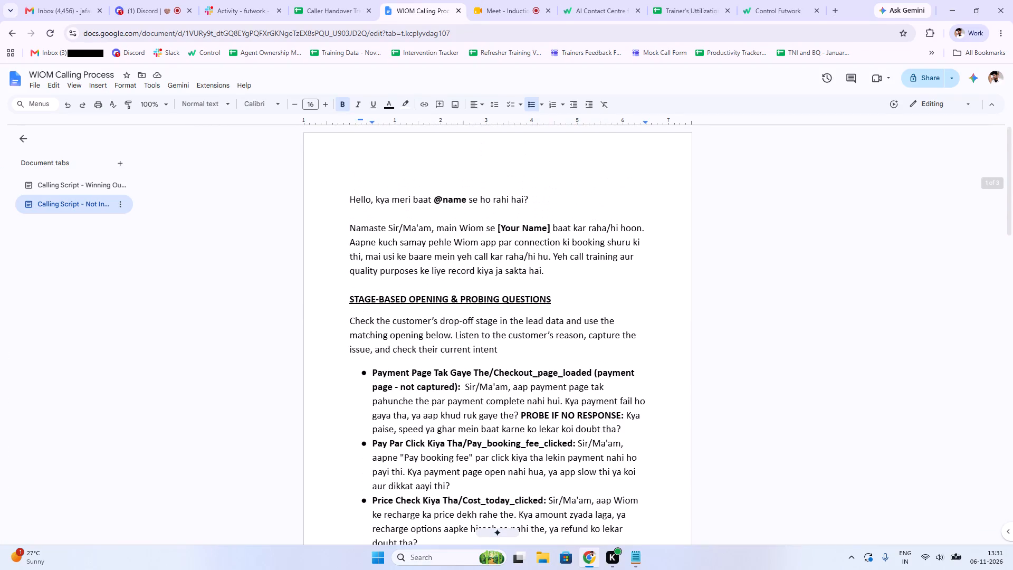
# Delete everything above the "Purana connection" branch in the not-interested script: greeting, stage-based probing section and old customer-refusal question.
pyautogui.moveTo(339, 202); pyautogui.dragTo(433, 321)
pyautogui.scroll(-3, 415, 294)
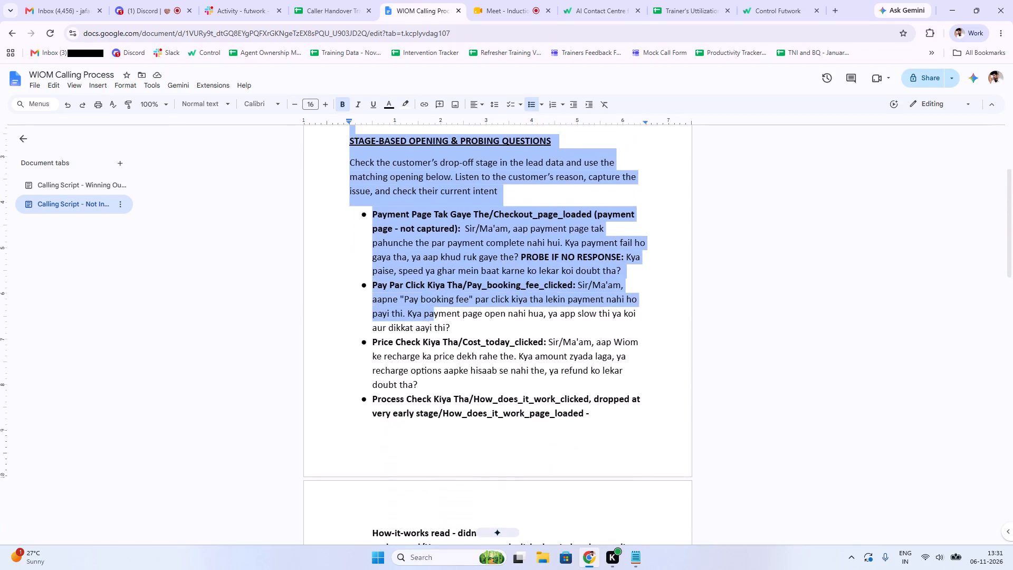
pyautogui.moveTo(433, 321); pyautogui.dragTo(521, 381)
pyautogui.scroll(-2, 531, 403)
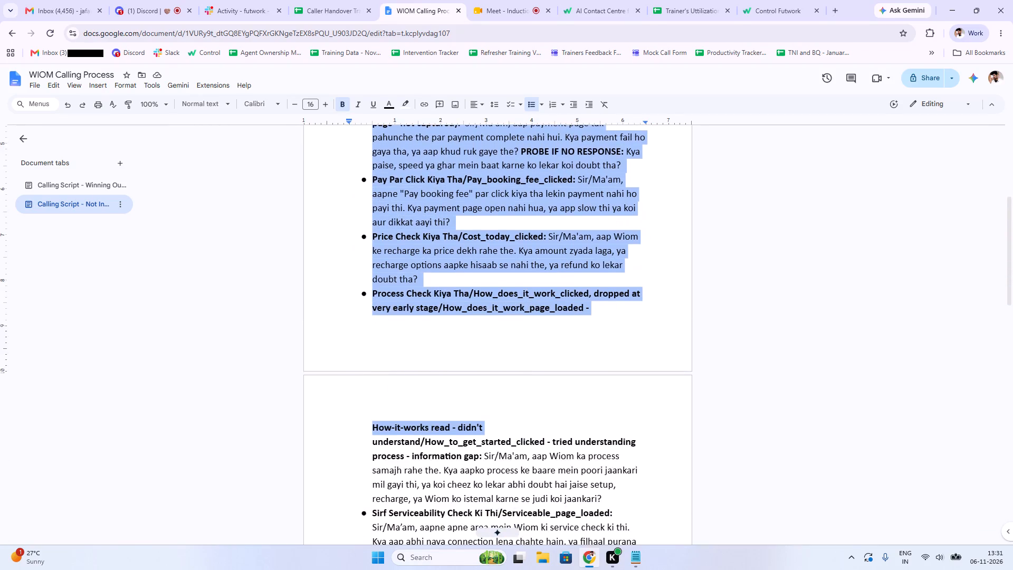
pyautogui.moveTo(521, 381); pyautogui.dragTo(488, 367)
pyautogui.scroll(-3, 521, 387)
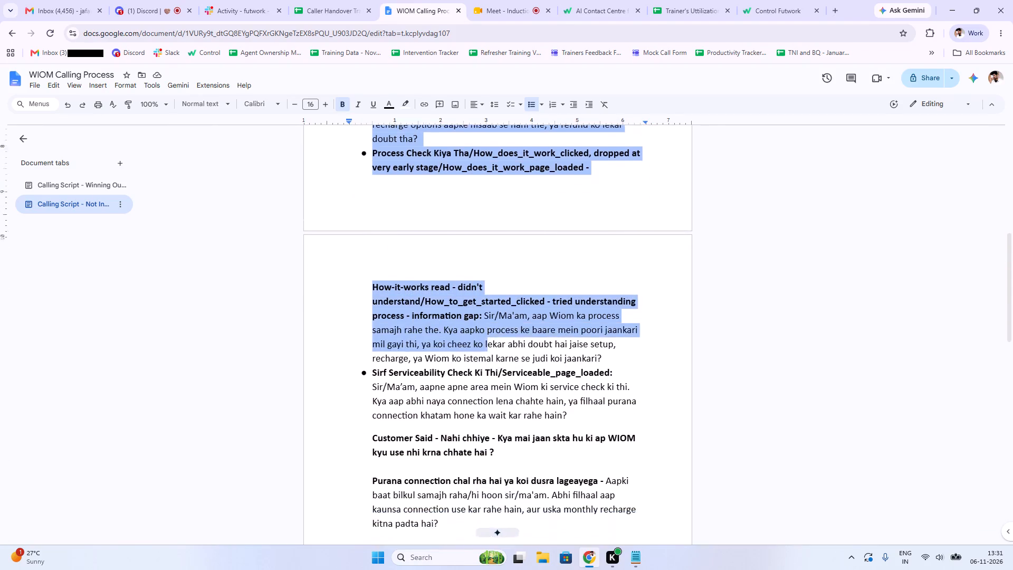
pyautogui.moveTo(488, 367); pyautogui.dragTo(579, 392)
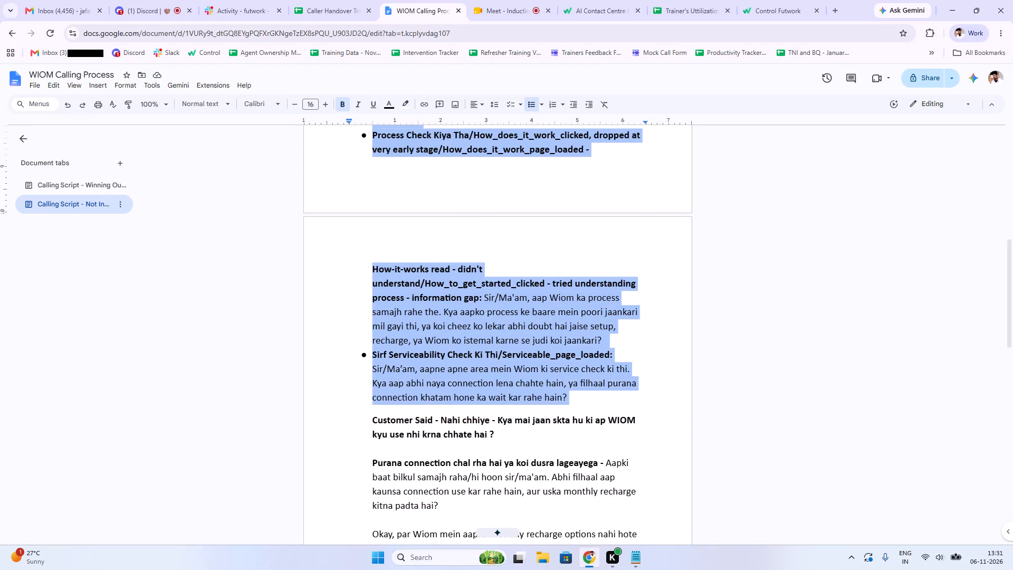
pyautogui.moveTo(579, 392); pyautogui.dragTo(579, 432)
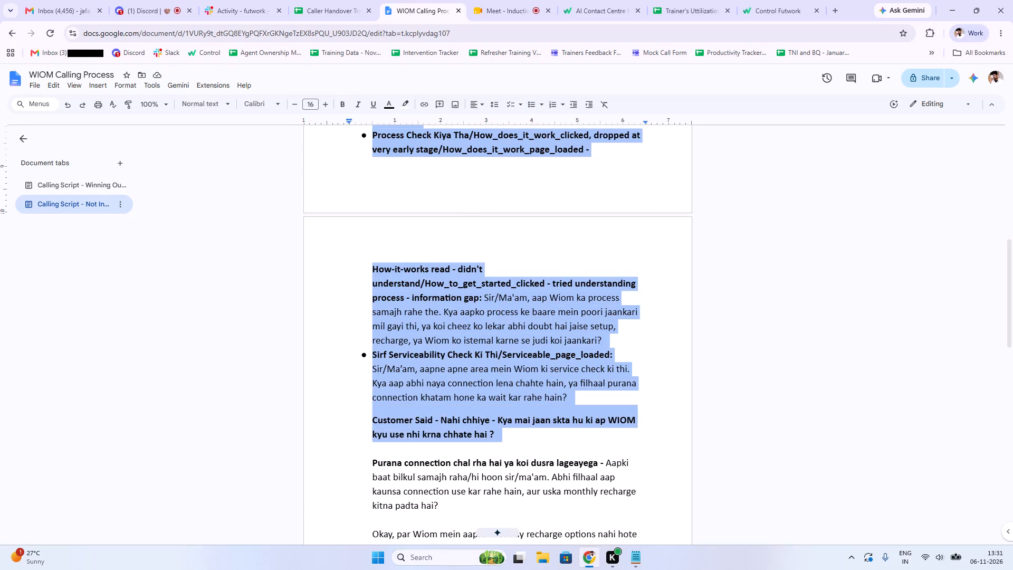
pyautogui.press('BackSpace')
pyautogui.press('BackSpace')
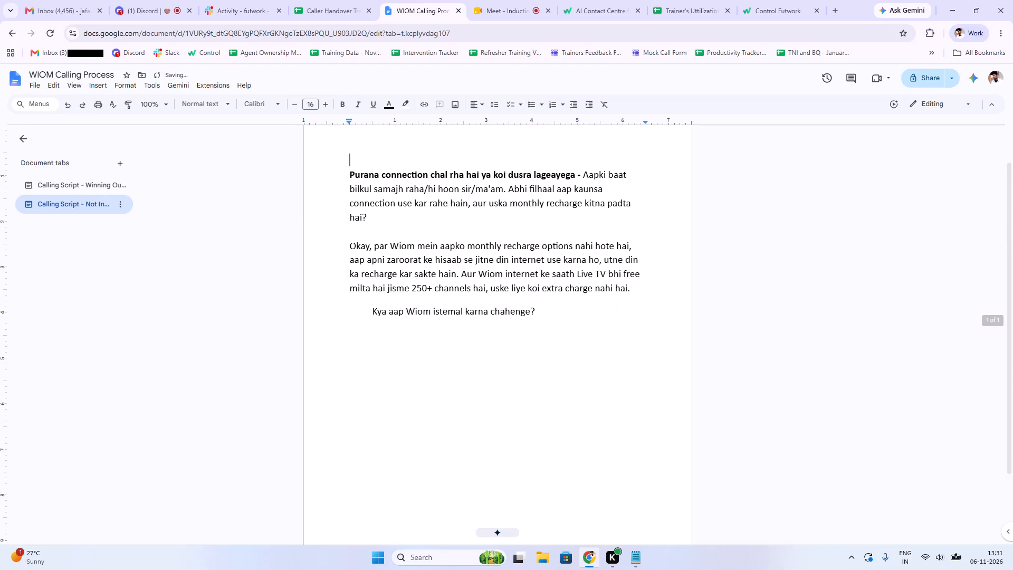
pyautogui.press('BackSpace')
pyautogui.scroll(7, 524, 468)
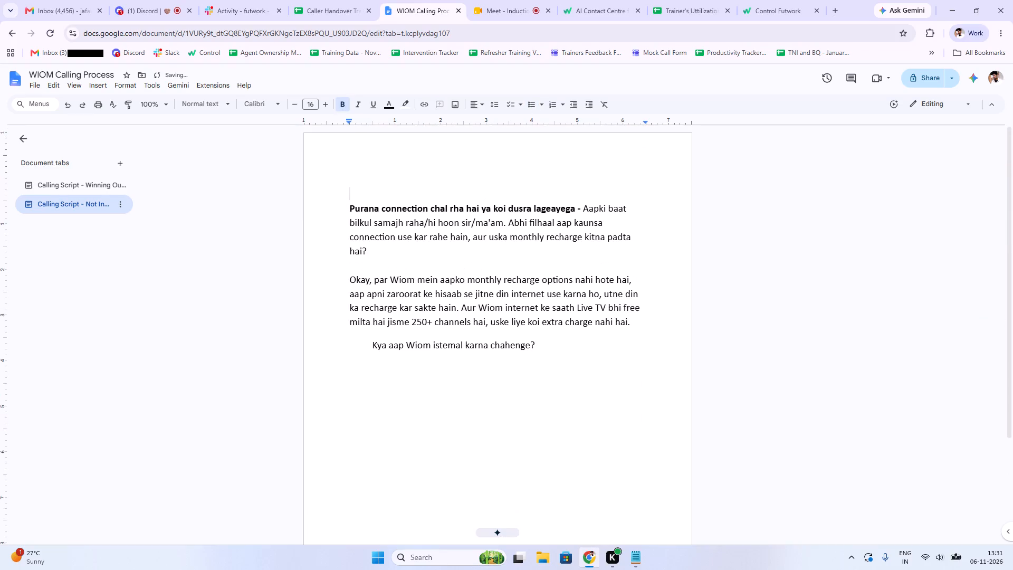
pyautogui.scroll(4, 420, 217)
pyautogui.press('BackSpace')
pyautogui.press('BackSpace')
# Add the bold opening line "Customer Said nahi chhiye - Kya mai jaan skta hu ki ap connection kyu nhi lagwana chhate hai ?" and a blank line.
pyautogui.write('Customer Said nahi chhiye - Kya mai jaan skta hu ki ap connection kyu nhi lag')
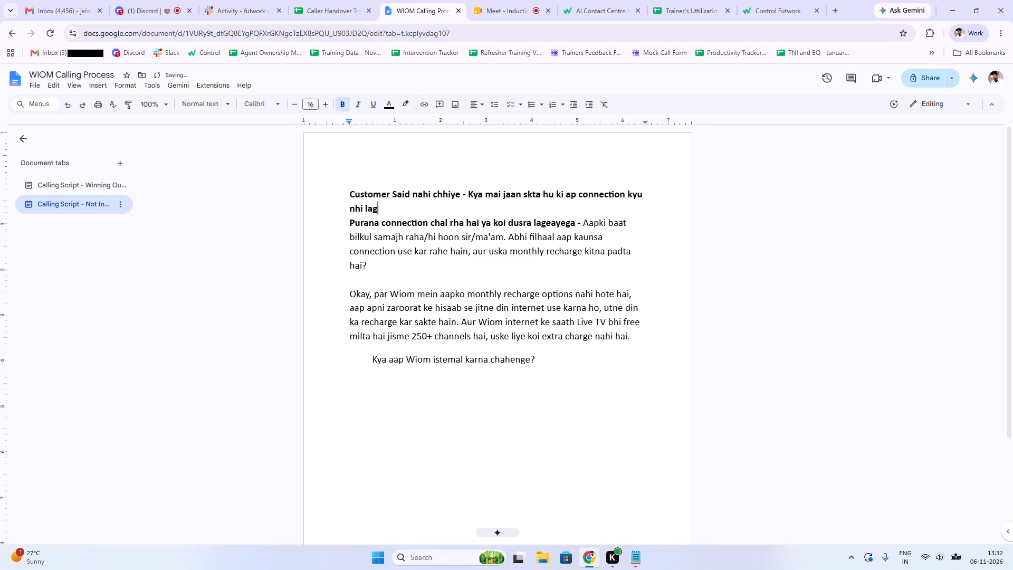
pyautogui.write('wana chhye')
pyautogui.press('space')
pyautogui.press('BackSpace')
pyautogui.press('BackSpace')
pyautogui.press('BackSpace')
pyautogui.write('ate hai ?')
pyautogui.press('space')
pyautogui.hotkey('shift', 'Return')
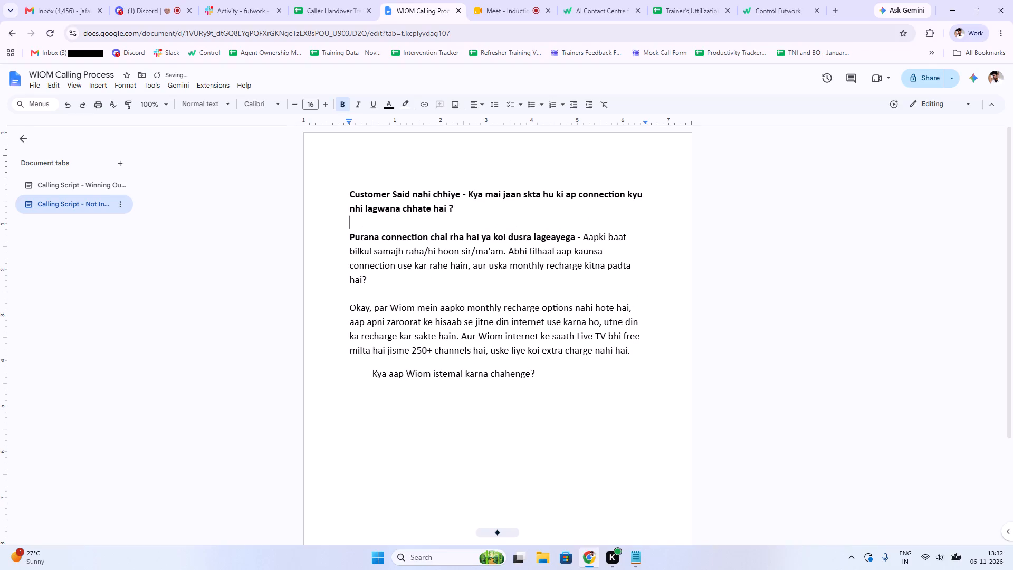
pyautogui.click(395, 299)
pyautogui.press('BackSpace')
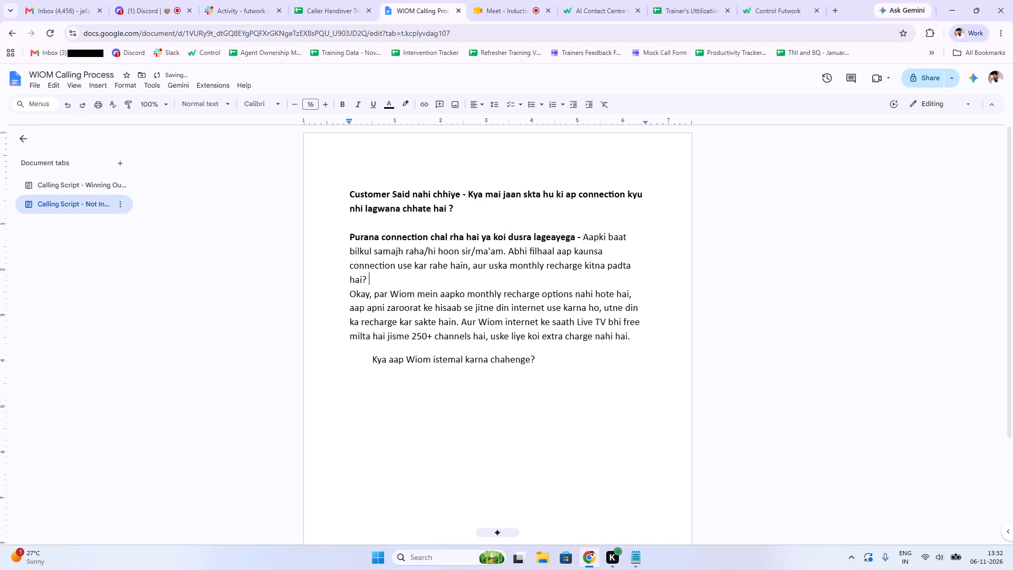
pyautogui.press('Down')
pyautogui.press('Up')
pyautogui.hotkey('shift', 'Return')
# After "Kya aap Wiom istemal karna chahenge?", add the instruction "If agreed guide cx about booking if not then close the call .".
pyautogui.press('Down')
pyautogui.press('Down')
pyautogui.moveTo(551, 380); pyautogui.dragTo(488, 376)
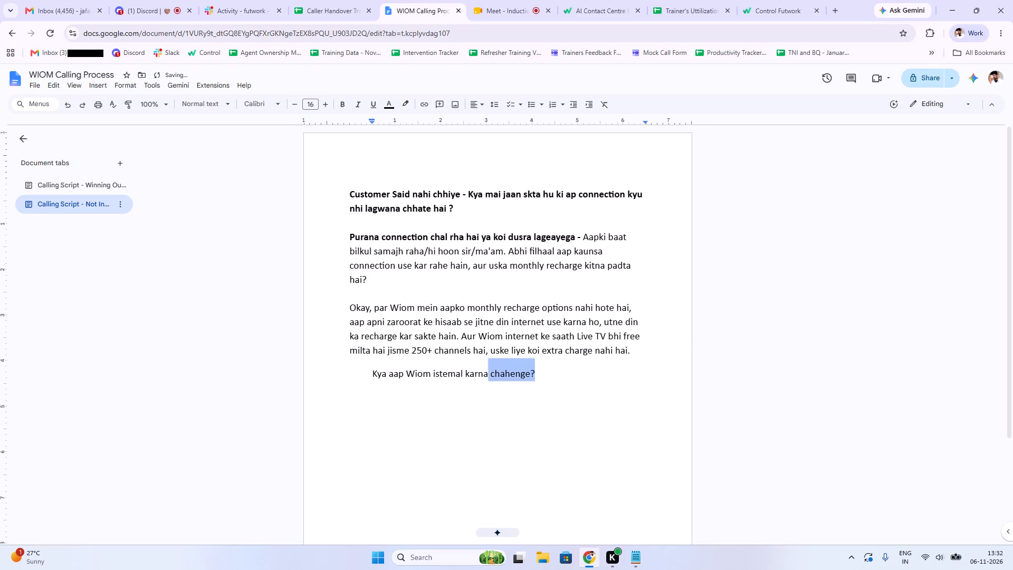
pyautogui.moveTo(488, 376); pyautogui.dragTo(541, 377)
pyautogui.click(549, 377)
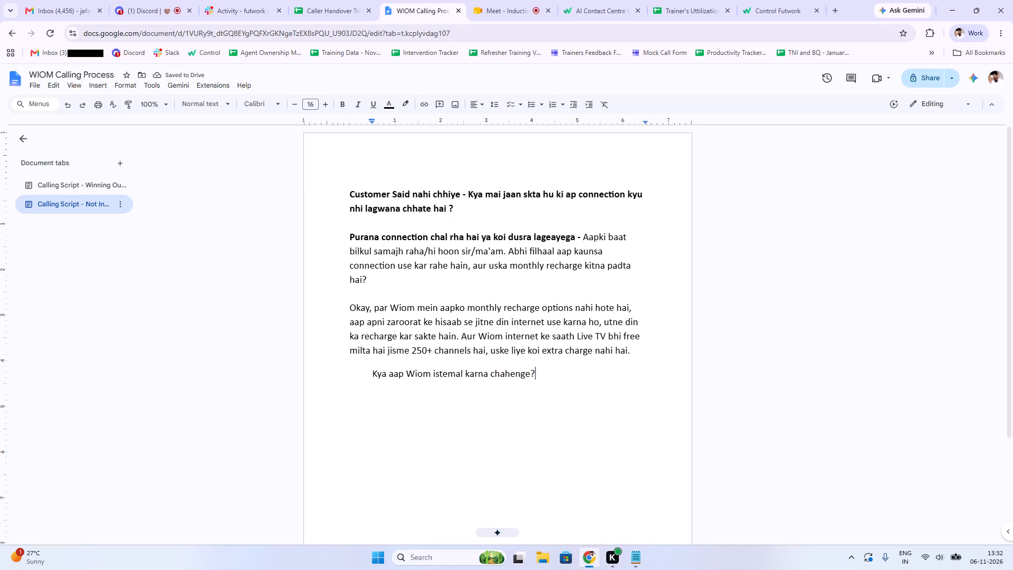
pyautogui.hotkey('ctrl', 'shift', 'Left')
pyautogui.hotkey('ctrl', 'shift', 'Left')
pyautogui.hotkey('ctrl', 'shift', 'Right')
pyautogui.hotkey('ctrl', 'Right')
pyautogui.press('space')
pyautogui.write('if agreed guide cx about booking if not then')
pyautogui.press('space')
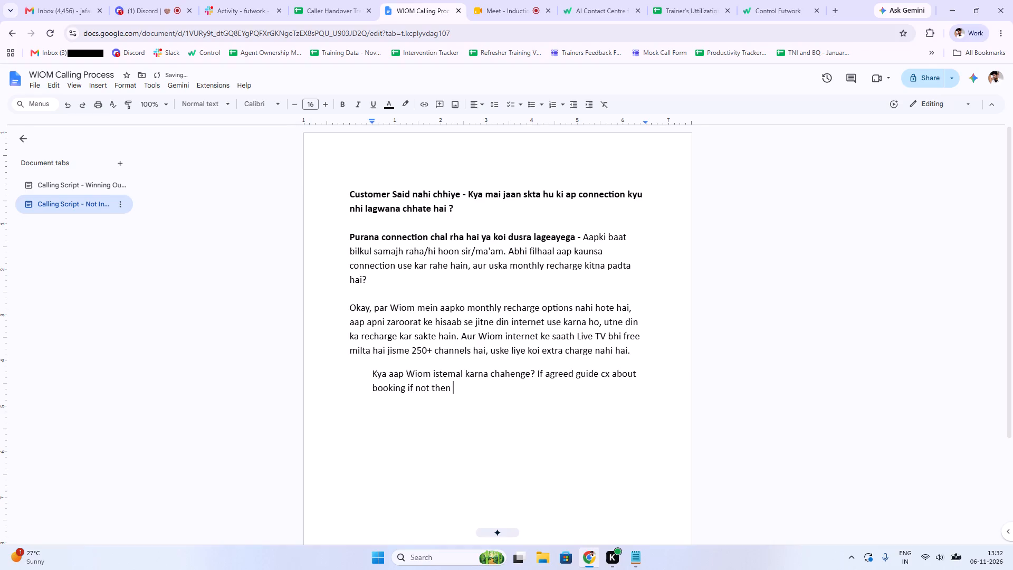
pyautogui.write('close the call')
pyautogui.press('space')
pyautogui.press('.')
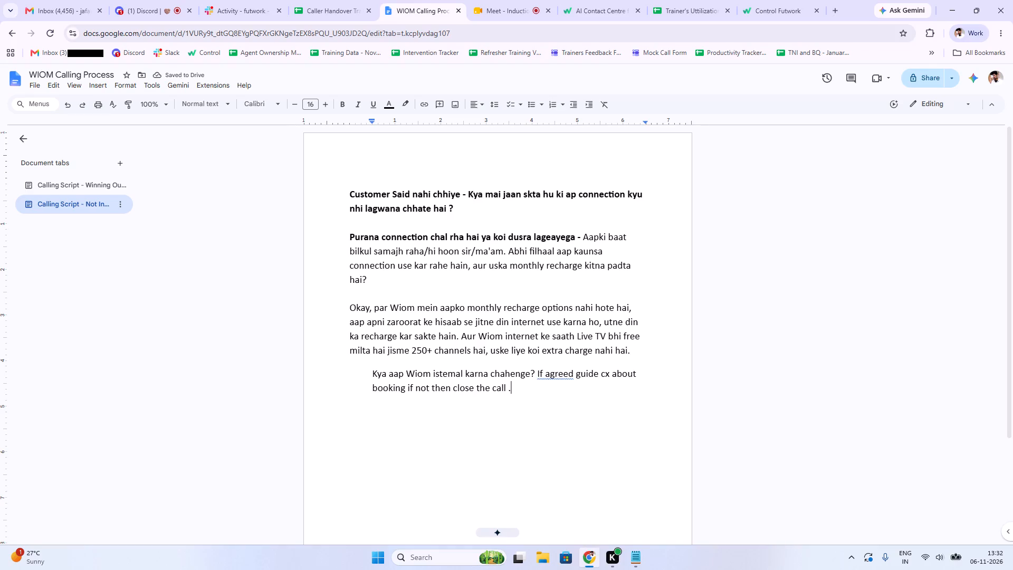
# Accept the suggested grammar correction for "If agreed" in the booking instruction, making it "If an agreed".
pyautogui.click(552, 378)
pyautogui.click(556, 365)
pyautogui.click(557, 360)
pyautogui.click(548, 392)
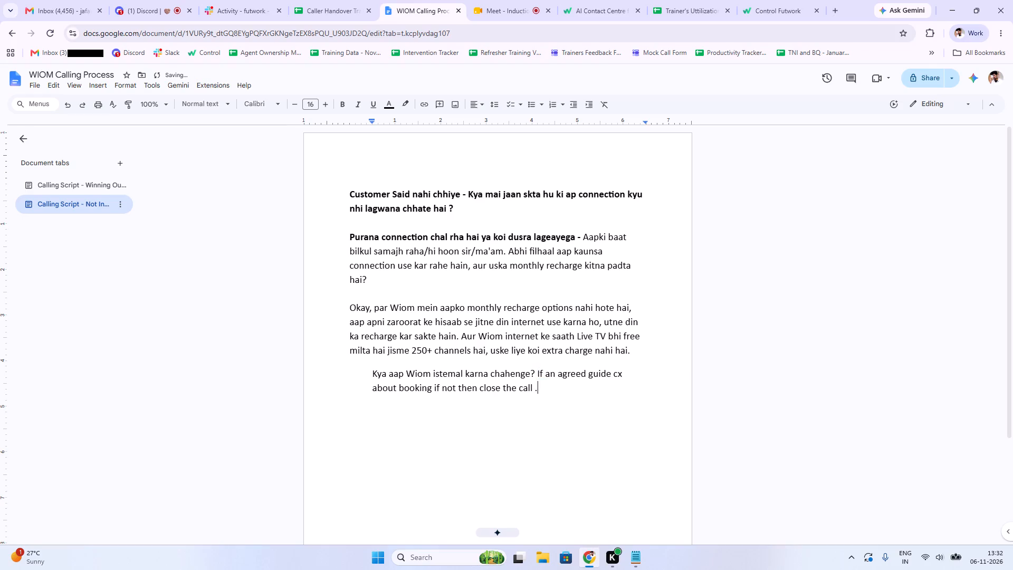
# Replace the period ending the booking instruction with "and mark Not interested".
pyautogui.press('Left')
pyautogui.press('Right')
pyautogui.press('BackSpace')
pyautogui.write('and mark Not intered')
pyautogui.press('BackSpace')
pyautogui.write('sted')
pyautogui.press('space')
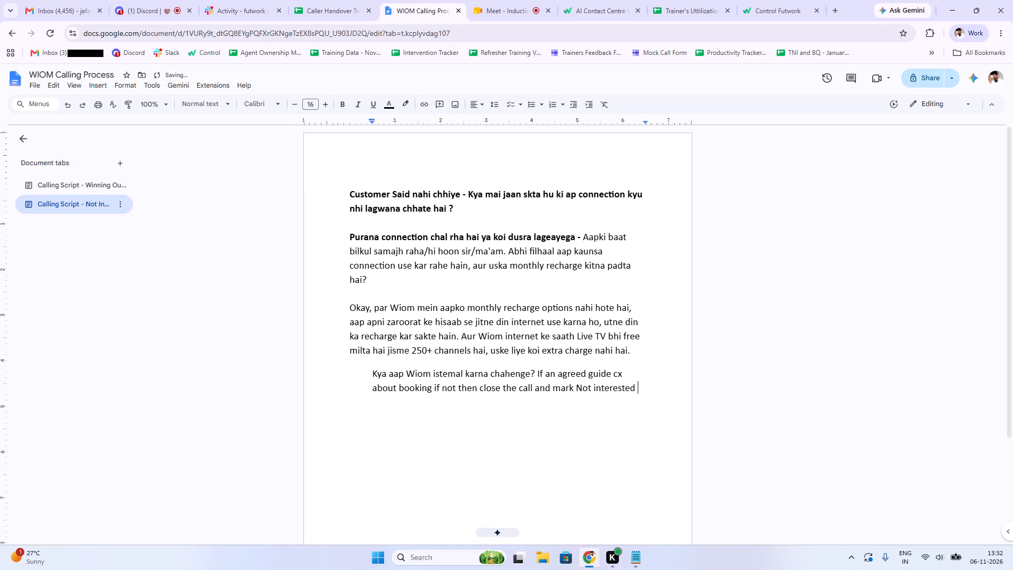
# Start a new unindented paragraph below the booking instruction, leaving a gap after it.
pyautogui.hotkey('shift', 'Return')
pyautogui.press('BackSpace')
pyautogui.press('Return')
pyautogui.press('Return')
pyautogui.press('BackSpace')
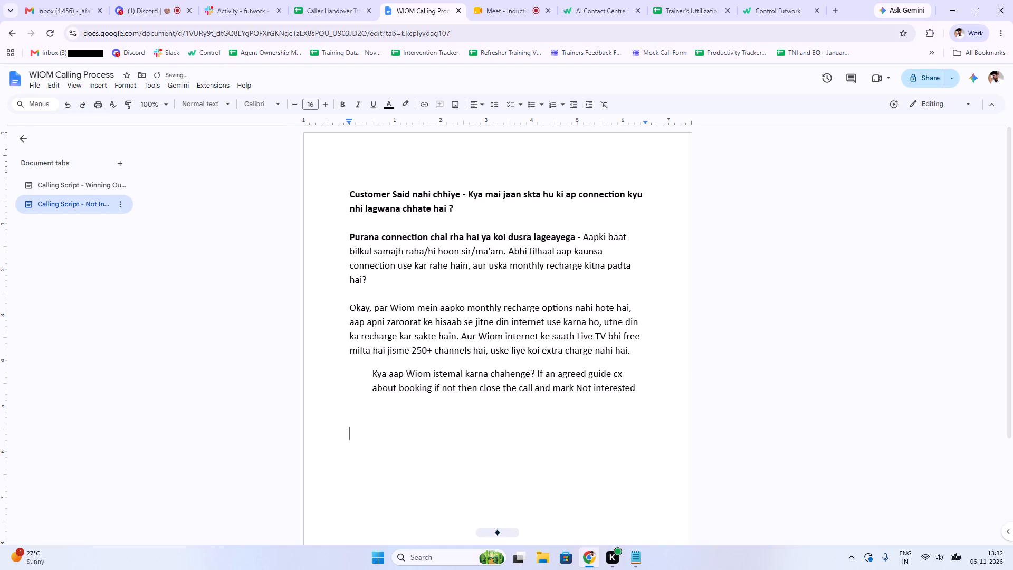
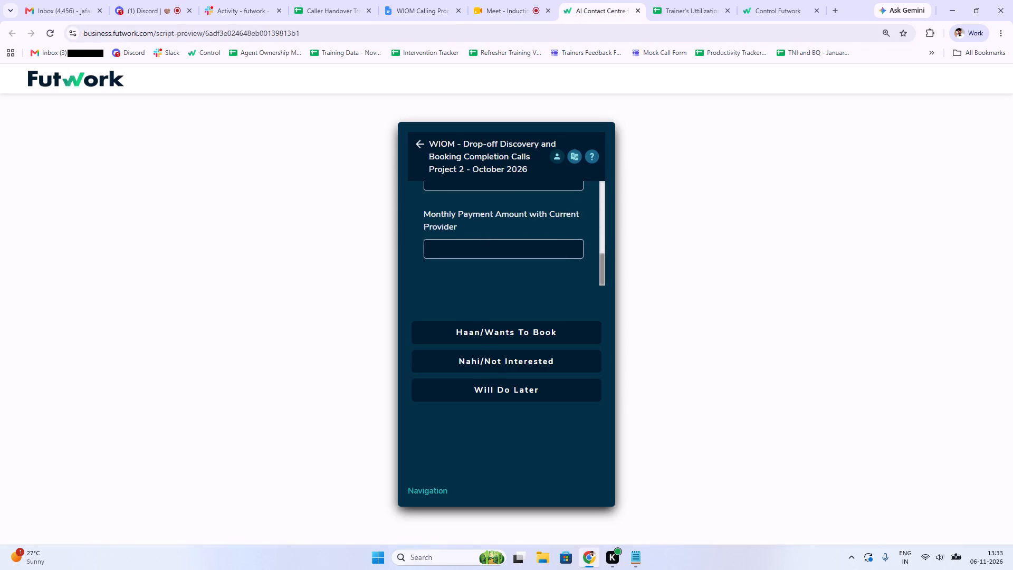
# Return to the Booking Drop-off Reason page of the script preview and examine its list of reason branches.
pyautogui.scroll(1, 497, 247)
pyautogui.click(468, 236)
pyautogui.scroll(-3, 496, 302)
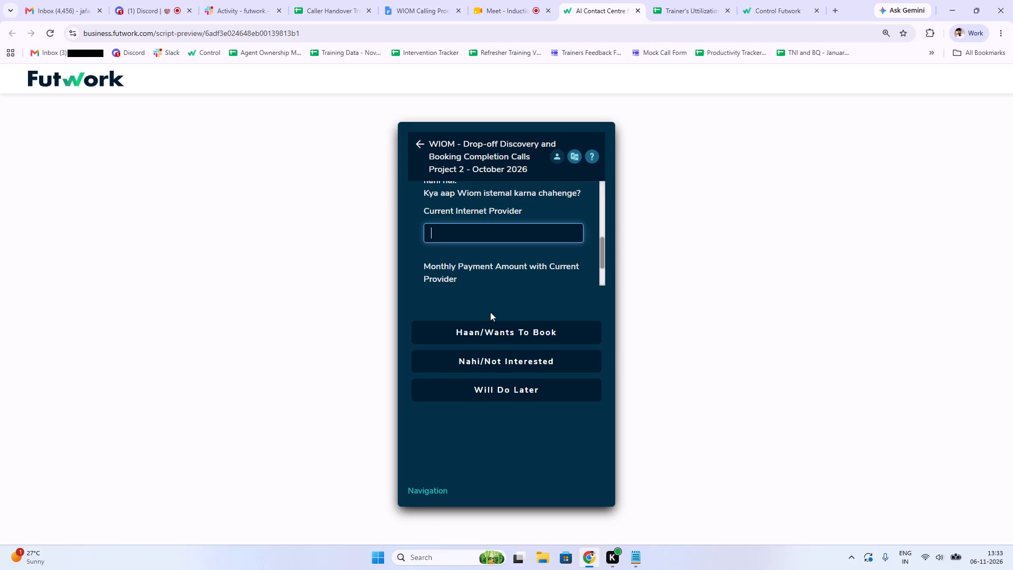
pyautogui.click(421, 149)
pyautogui.scroll(-7, 495, 352)
pyautogui.scroll(-5, 505, 396)
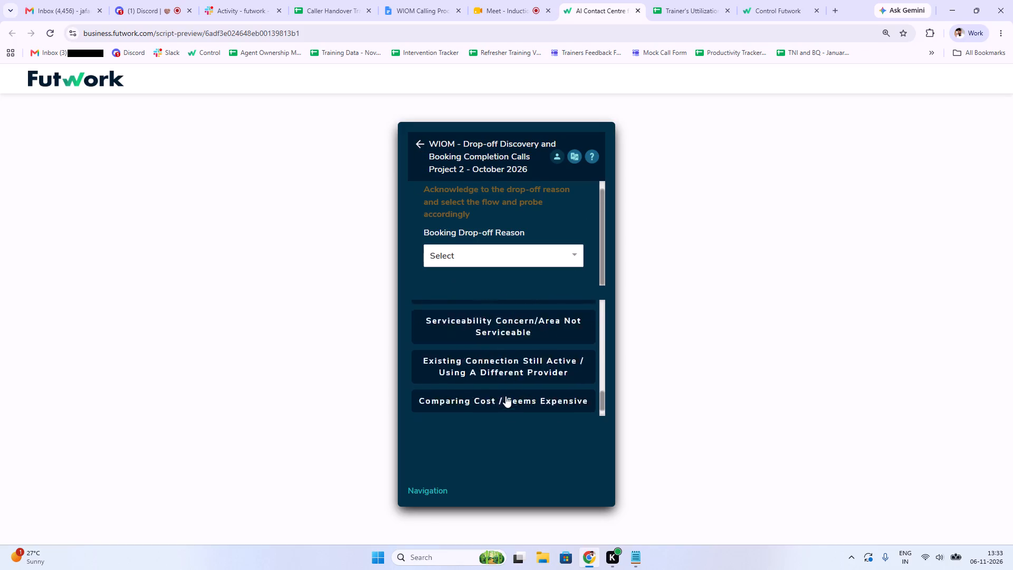
pyautogui.scroll(-3, 505, 396)
pyautogui.scroll(7, 512, 382)
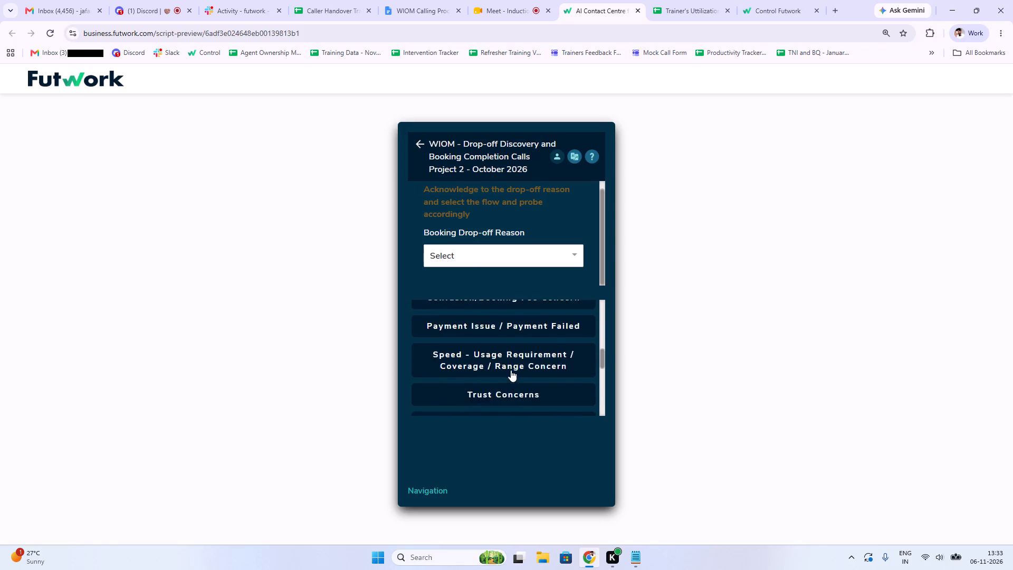
pyautogui.scroll(10, 511, 370)
# Choose "R02 Abhi Paise Ki tangi hai" as the Booking Drop-off Reason in the script preview.
pyautogui.click(492, 257)
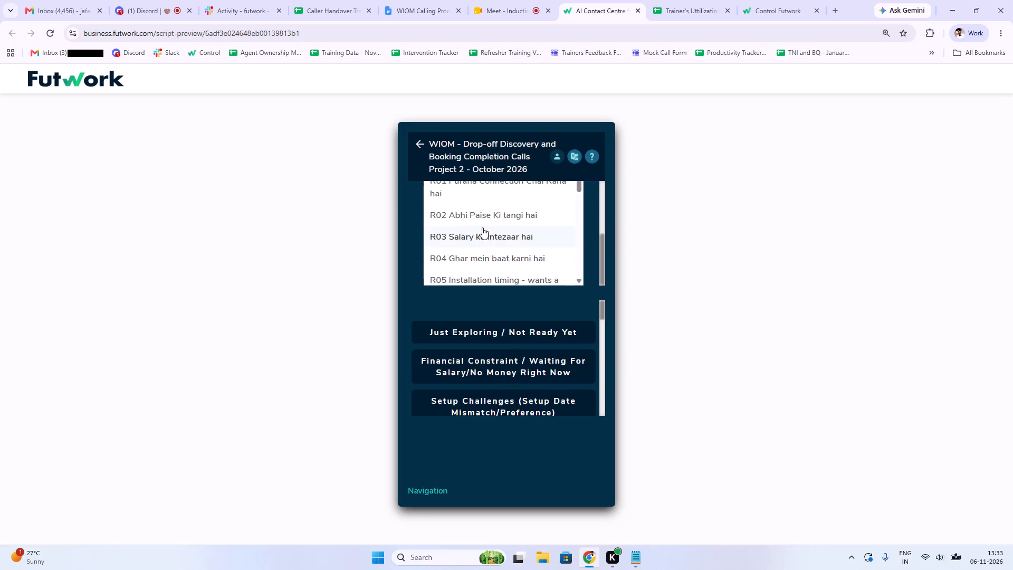
pyautogui.scroll(1, 502, 234)
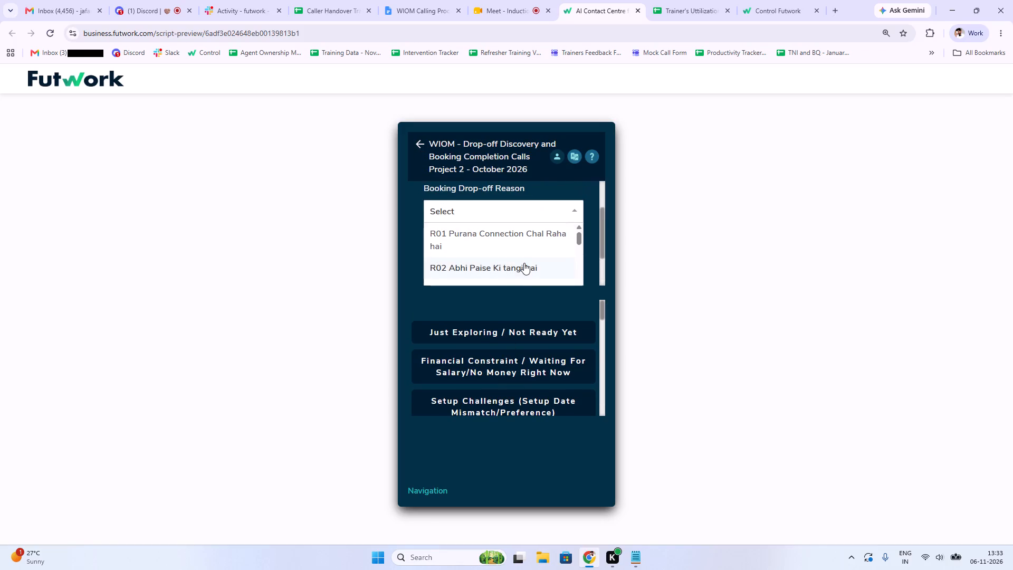
pyautogui.click(524, 263)
pyautogui.scroll(4, 501, 340)
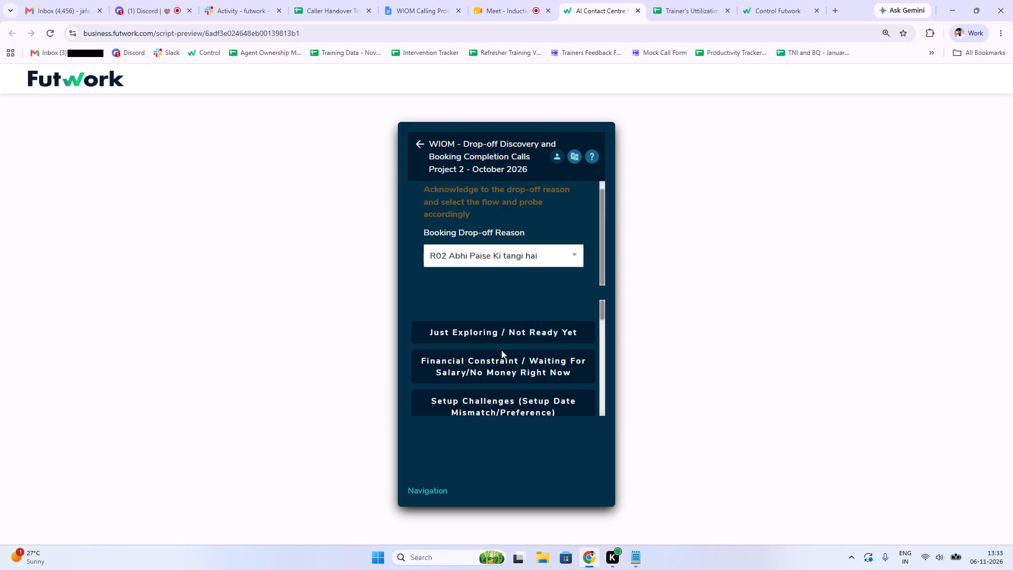
pyautogui.scroll(-2, 496, 350)
pyautogui.scroll(2, 494, 341)
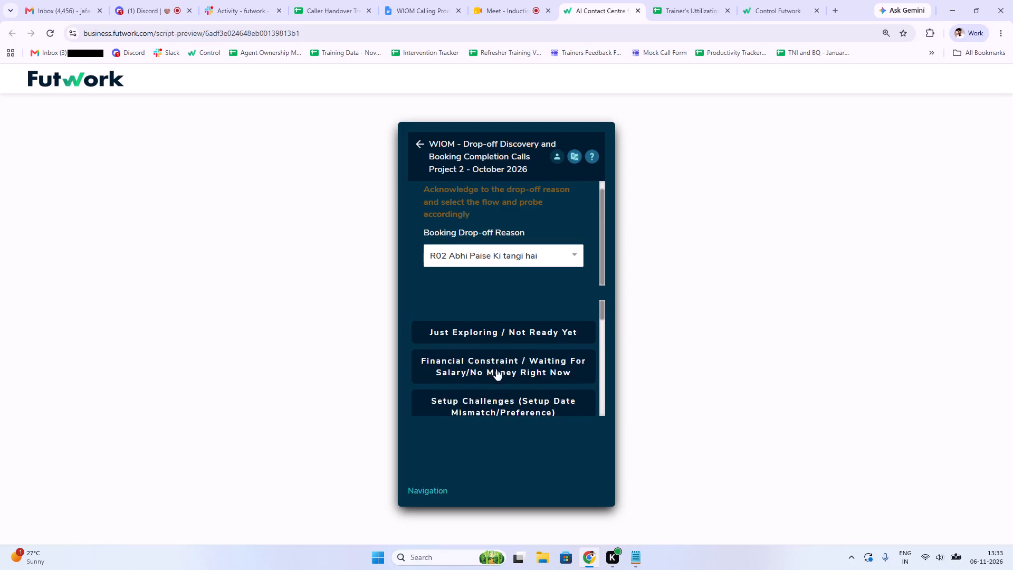
# Follow the Just Exploring / Not Ready Yet branch through Haan/Wants To Book and on into the booking flow.
pyautogui.click(482, 335)
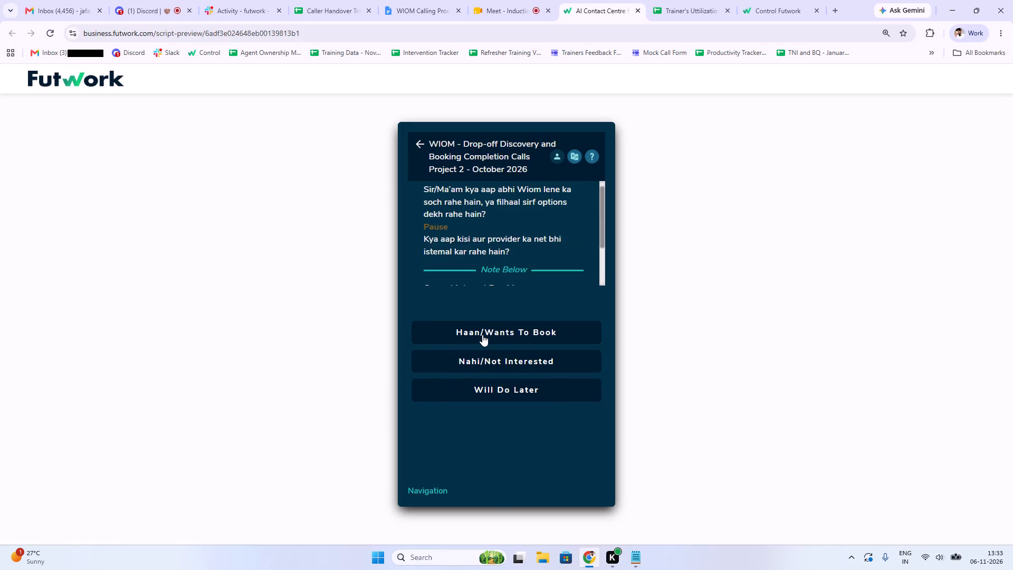
pyautogui.click(482, 335)
pyautogui.click(482, 335)
pyautogui.click(482, 335)
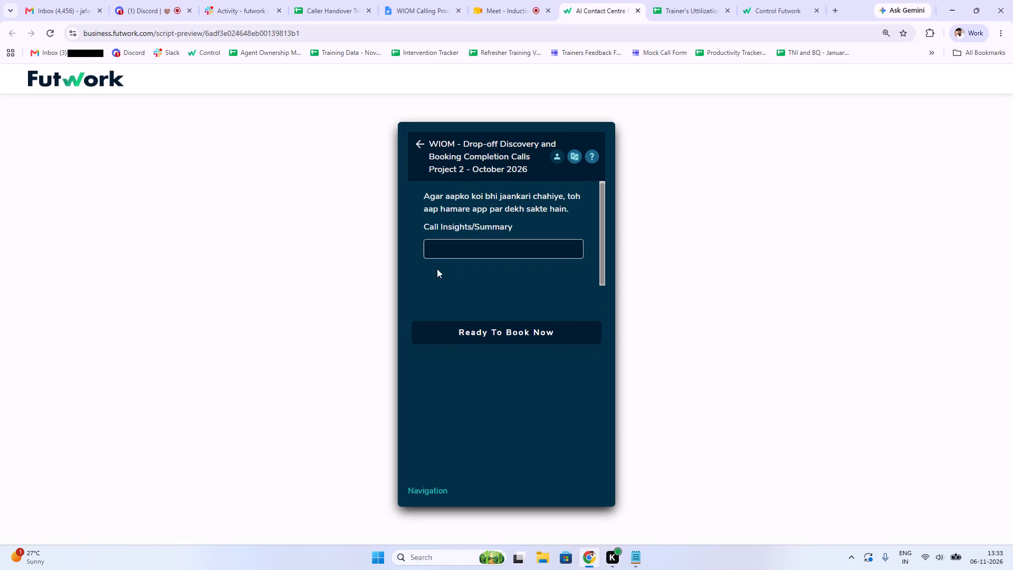
pyautogui.click(483, 336)
# Go back to the Just Exploring question, follow Nahi/Not Interested to the closing page, and open the Not interested Reason options.
pyautogui.click(421, 146)
pyautogui.click(421, 146)
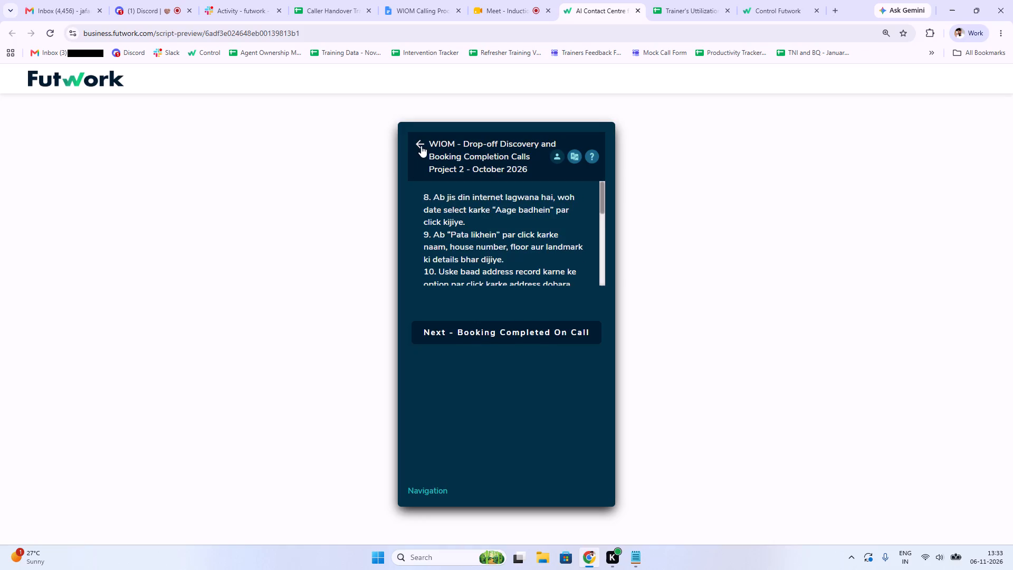
pyautogui.click(421, 146)
pyautogui.click(417, 141)
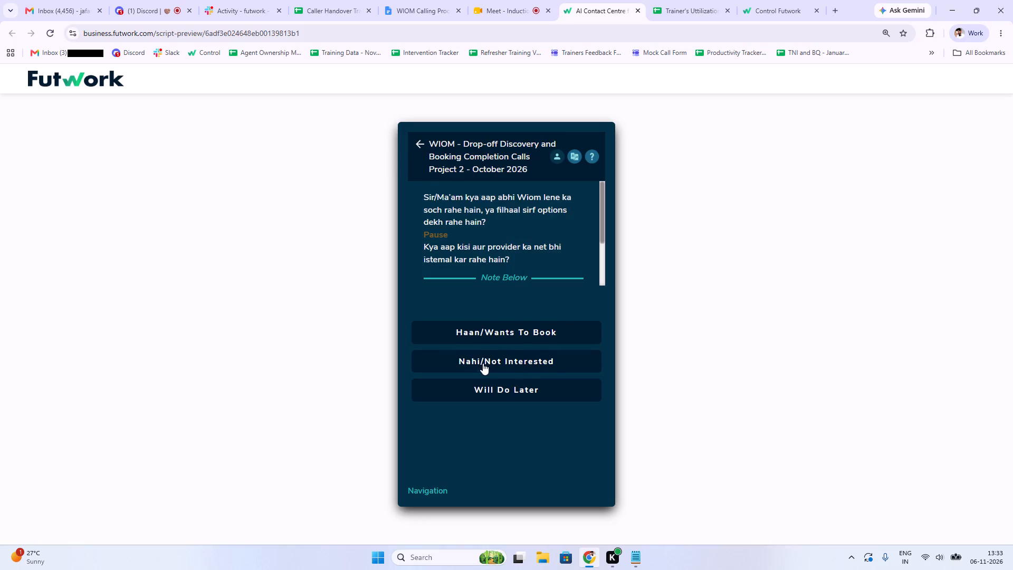
pyautogui.click(483, 366)
pyautogui.click(493, 336)
pyautogui.scroll(-2, 494, 261)
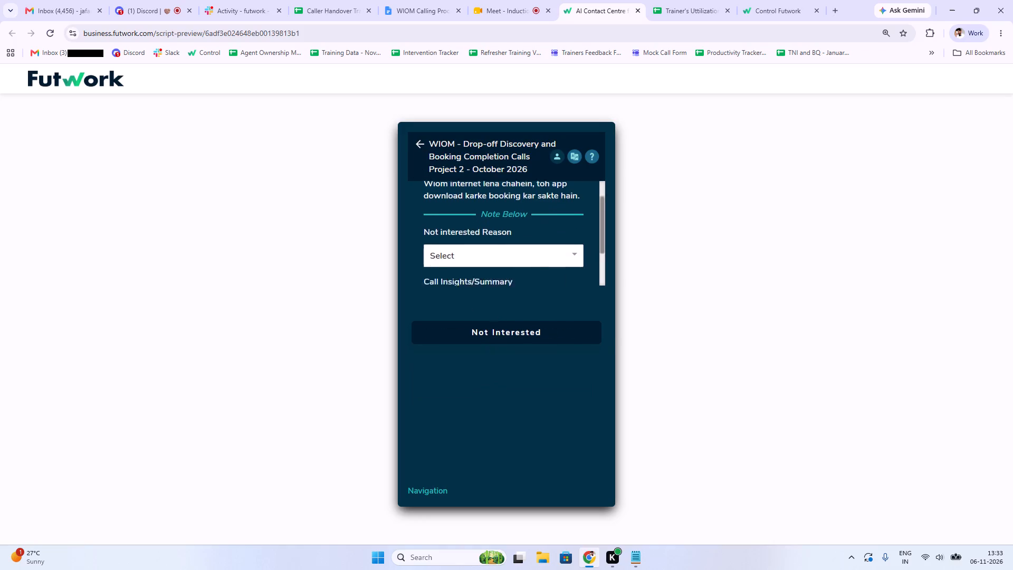
pyautogui.click(481, 207)
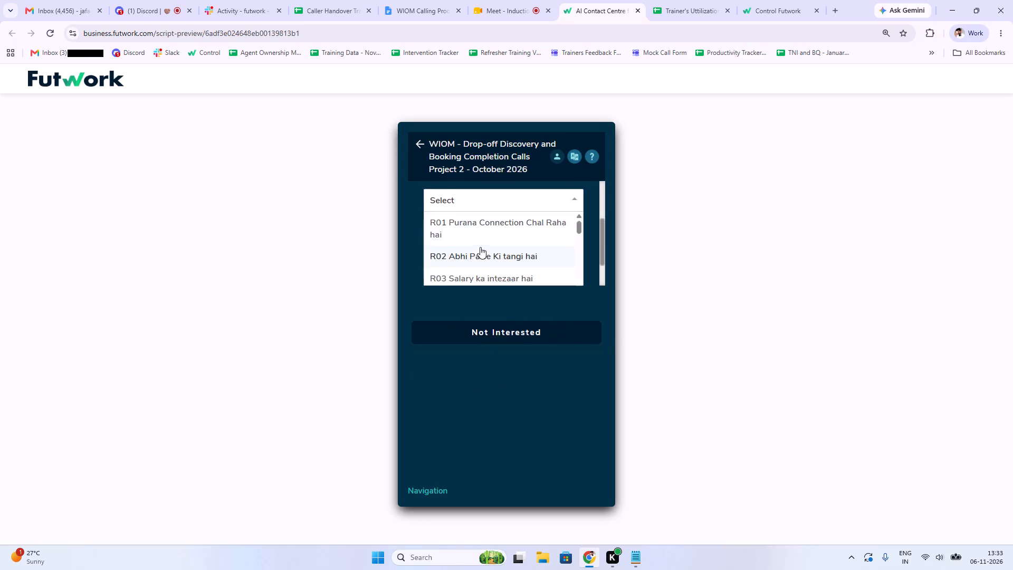
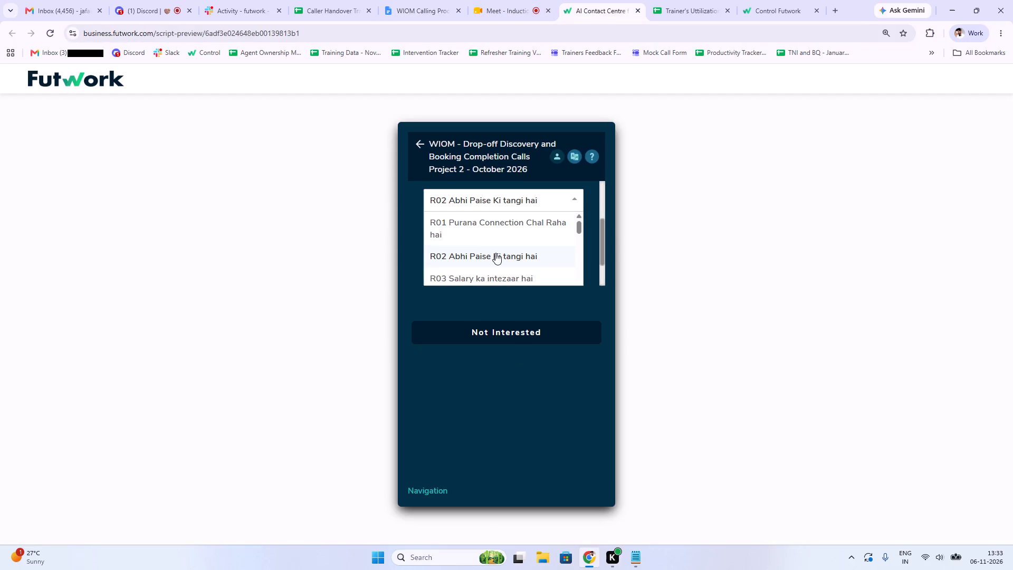
# Select "R02 Abhi Paise Ki tangi hai" as the Not interested Reason in the script preview and look through the reason options.
pyautogui.click(495, 253)
pyautogui.click(561, 204)
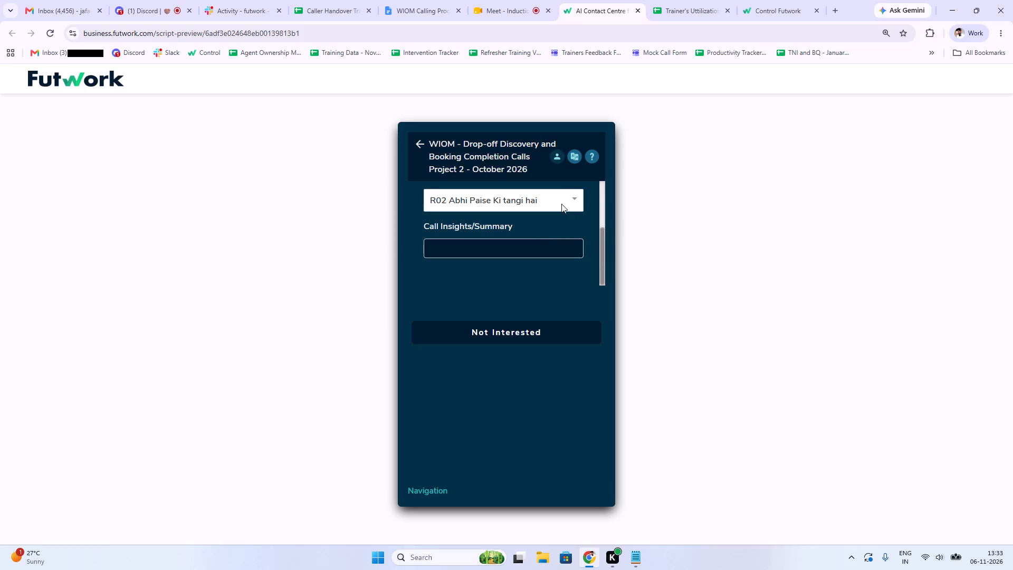
pyautogui.scroll(-1, 539, 258)
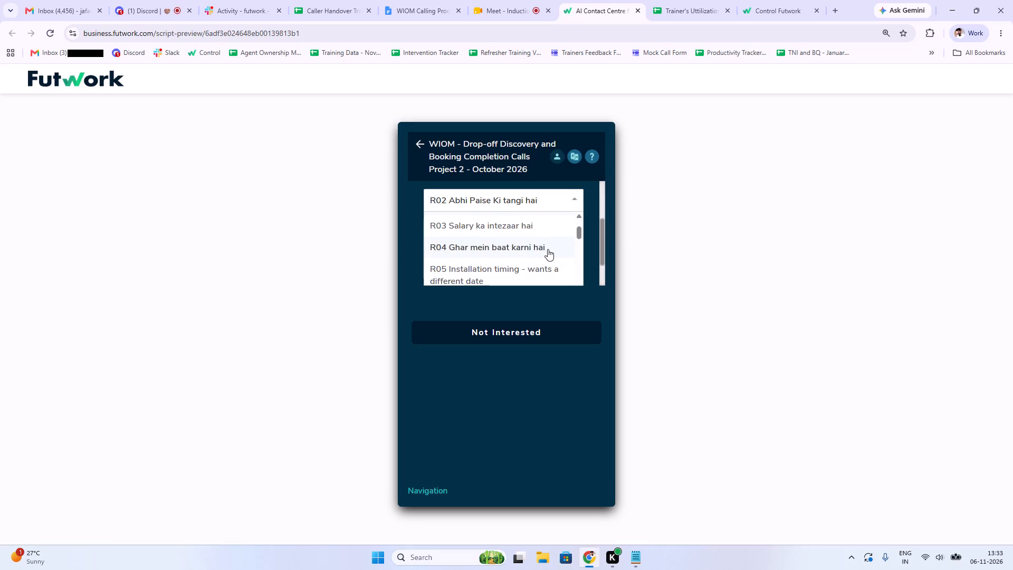
pyautogui.click(521, 296)
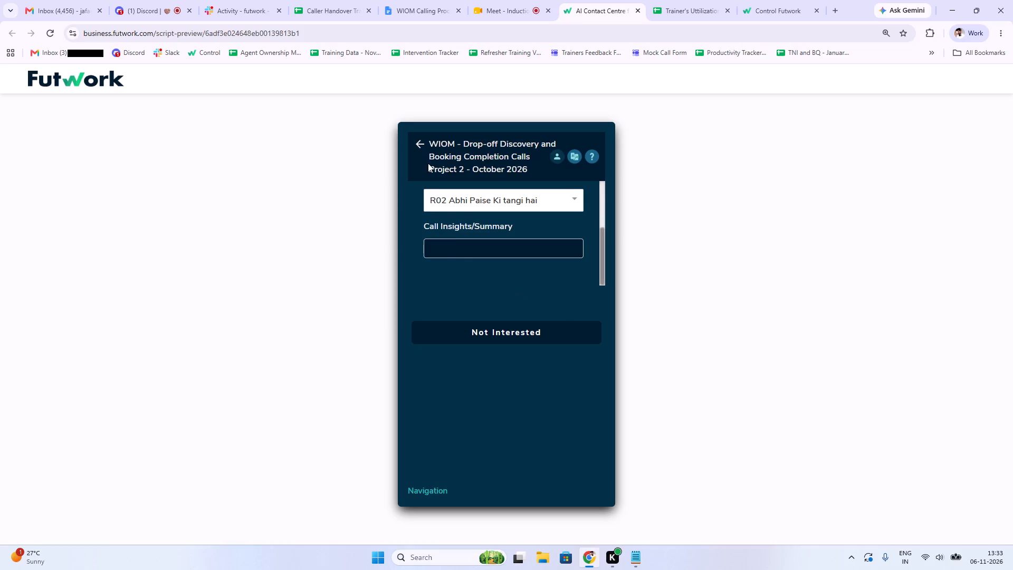
# Follow the Just Exploring question's Haan/Wants To Book branch through Payment Done On Call, then return to the Booking Drop-off Reason page.
pyautogui.click(422, 145)
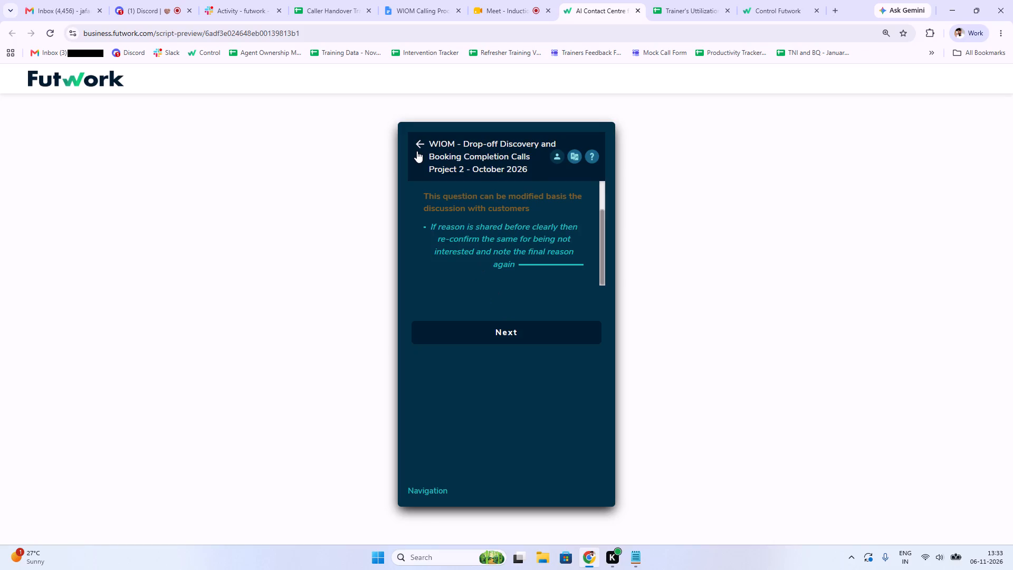
pyautogui.click(417, 151)
pyautogui.click(501, 337)
pyautogui.scroll(-1, 511, 319)
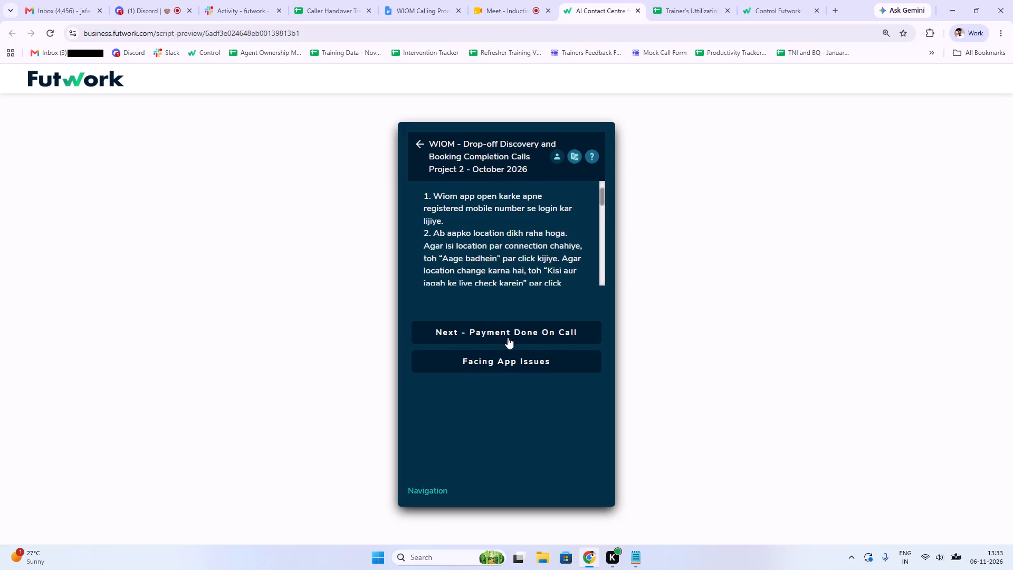
pyautogui.click(510, 336)
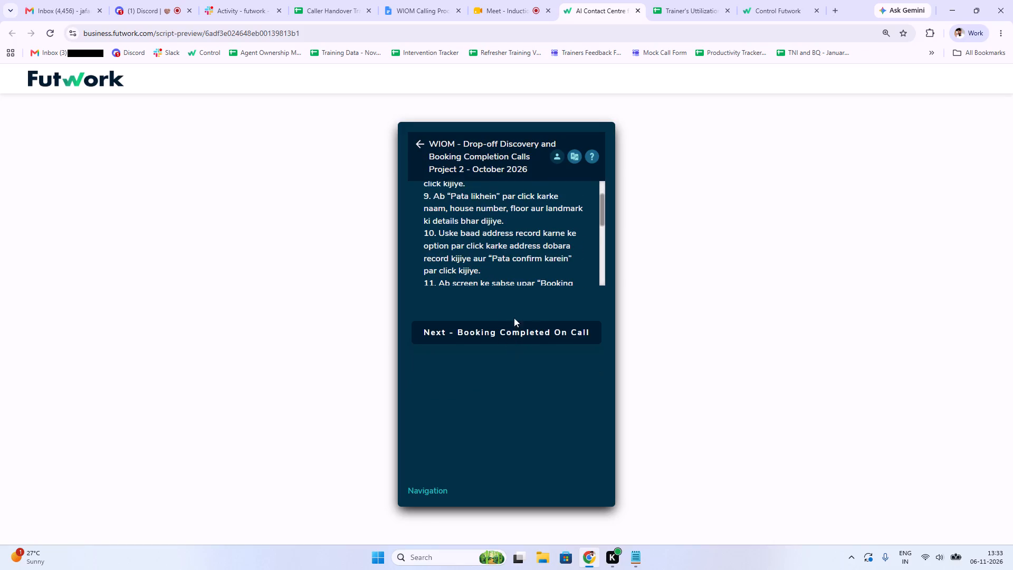
pyautogui.scroll(-2, 518, 277)
pyautogui.click(422, 144)
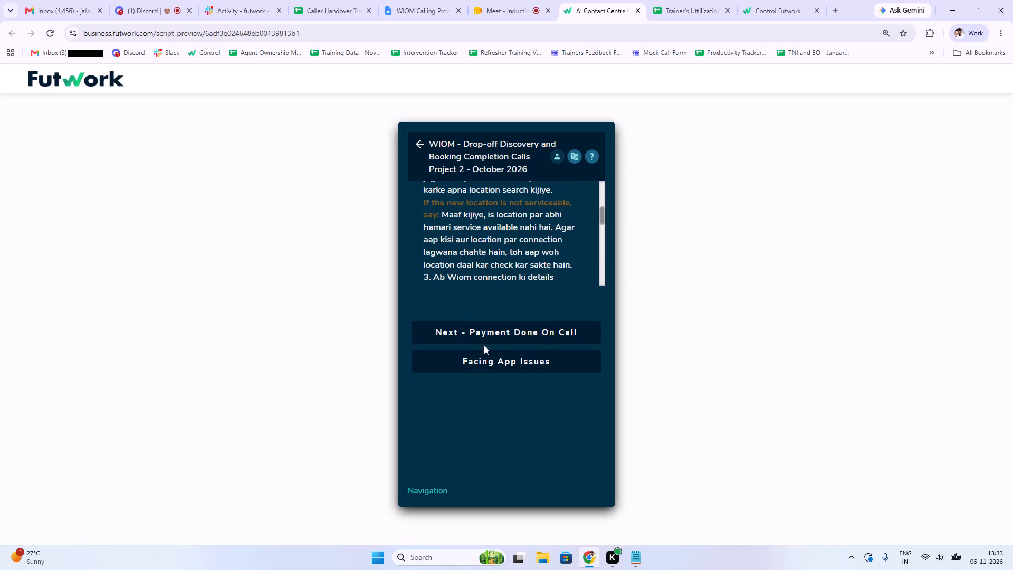
pyautogui.click(421, 146)
pyautogui.click(421, 146)
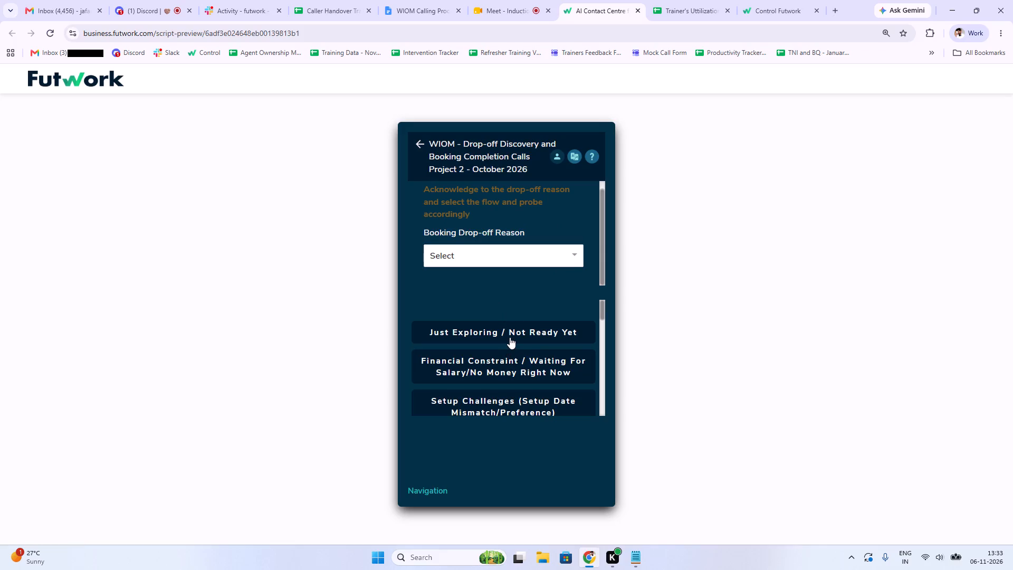
# Copy the full two-part question text from the Just Exploring / Not Ready Yet branch of the script preview.
pyautogui.click(510, 337)
pyautogui.scroll(6, 498, 240)
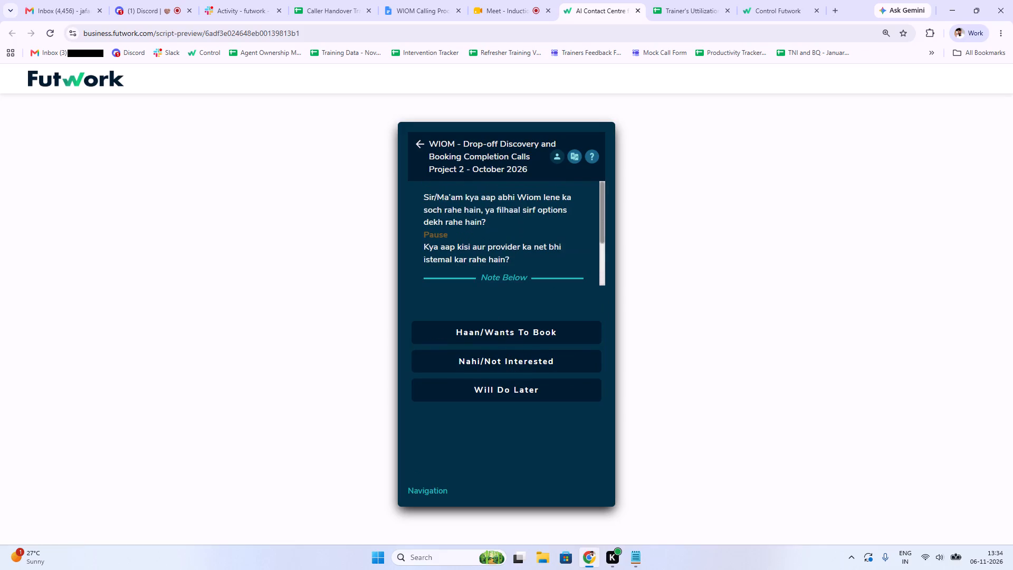
pyautogui.tripleClick(442, 199)
pyautogui.keyDown('shift'); pyautogui.click(499, 255); pyautogui.keyUp('shift')
pyautogui.hotkey('ctrl', 'c')
pyautogui.hotkey('ctrl', 'c')
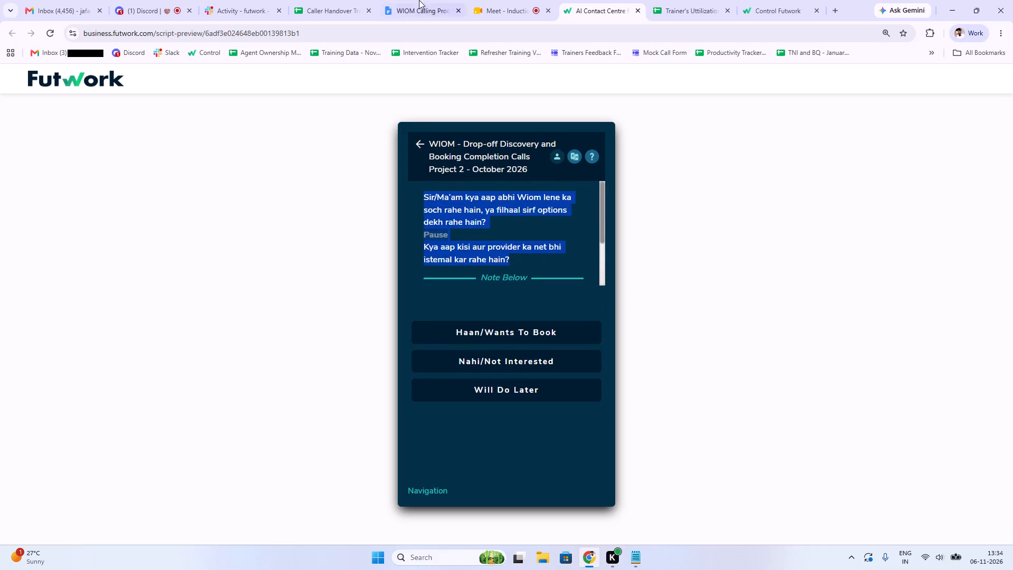
# Add a "Bas dekh rha tha -" entry at the end of the Not Interested script in the WIOM Calling Process document, followed by the copied question.
pyautogui.click(419, 0)
pyautogui.hotkey('shift', 'Return')
pyautogui.write('Bas dekha')
pyautogui.press('space')
pyautogui.press('BackSpace')
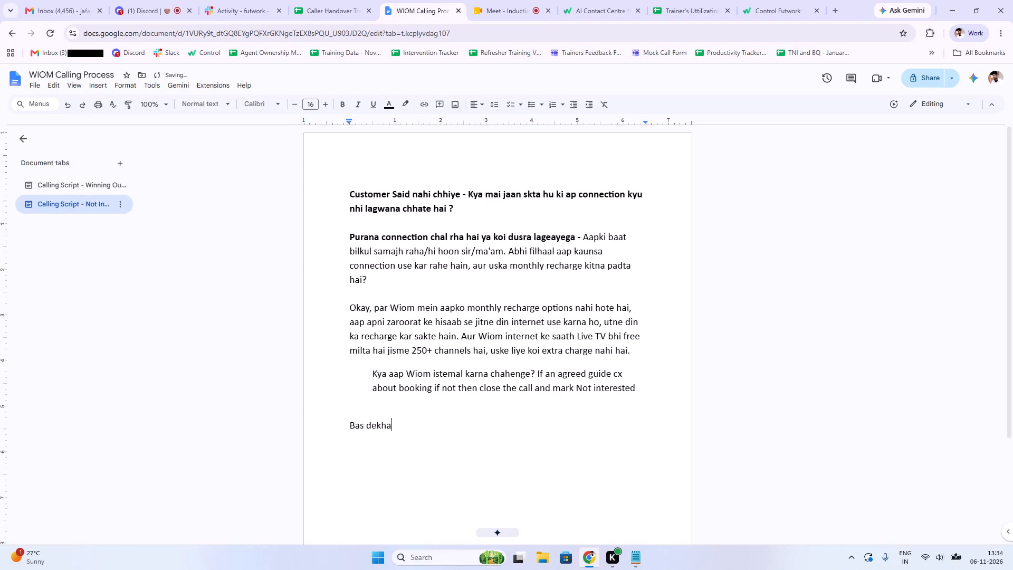
pyautogui.press('BackSpace')
pyautogui.press('space')
pyautogui.write('rha tha -')
pyautogui.press('space')
pyautogui.hotkey('ctrl', 'v')
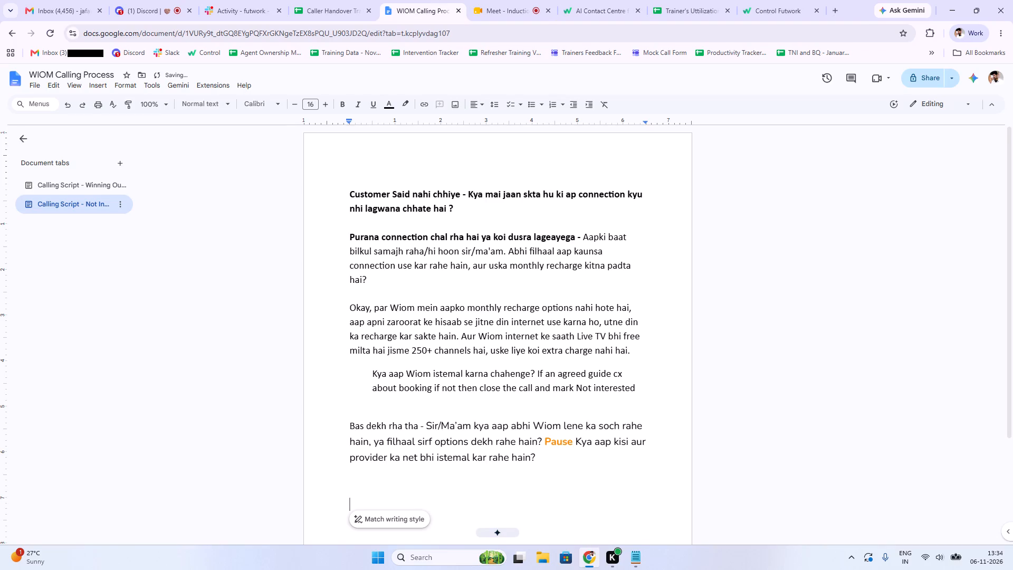
pyautogui.scroll(-1, 529, 471)
pyautogui.scroll(-1, 456, 445)
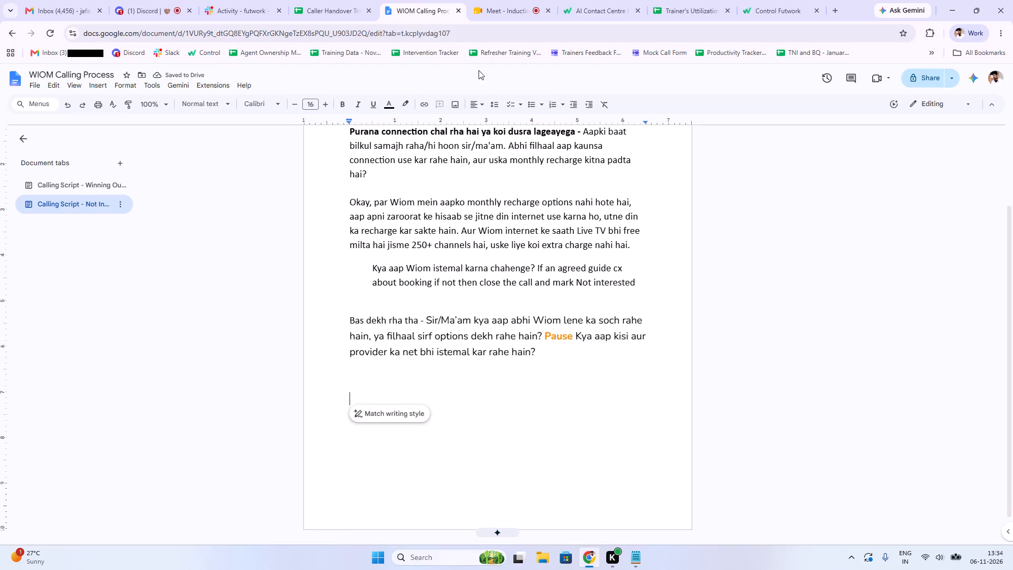
# In the script preview, open the Financial Constraint / Waiting For Salary branch and copy its whole reply, through "madad kar du?".
pyautogui.click(571, 0)
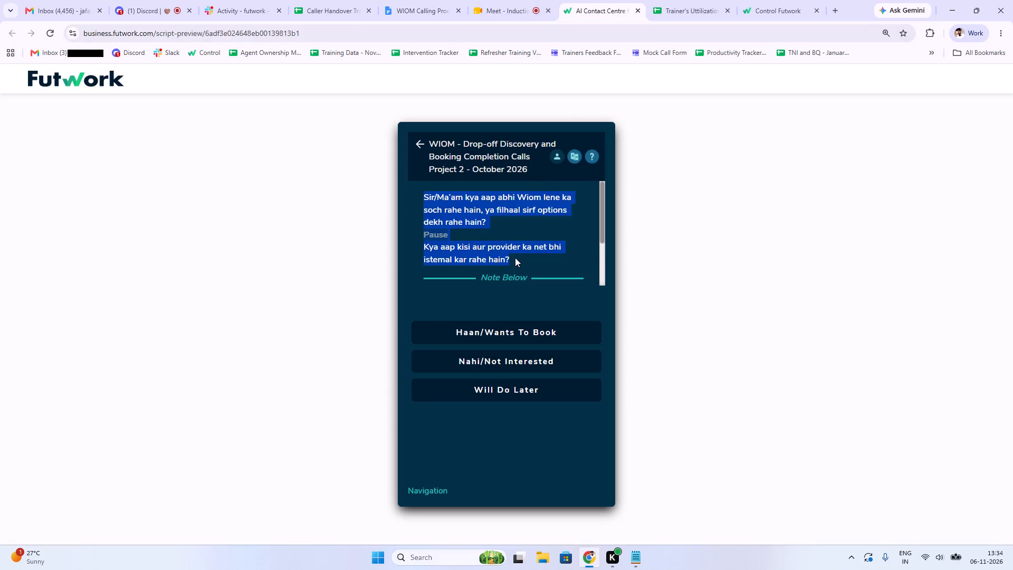
pyautogui.click(524, 257)
pyautogui.scroll(-5, 524, 257)
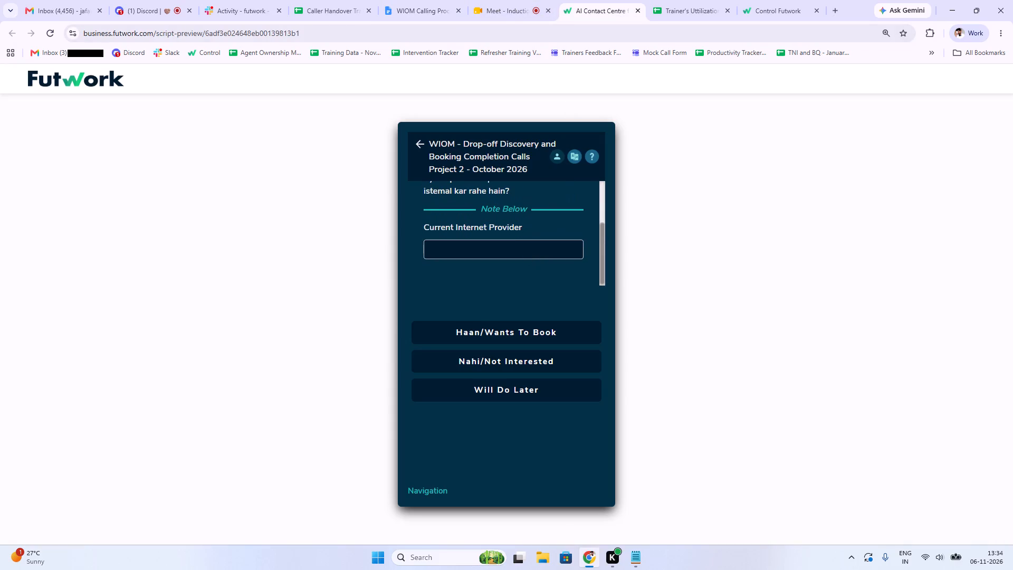
pyautogui.click(419, 149)
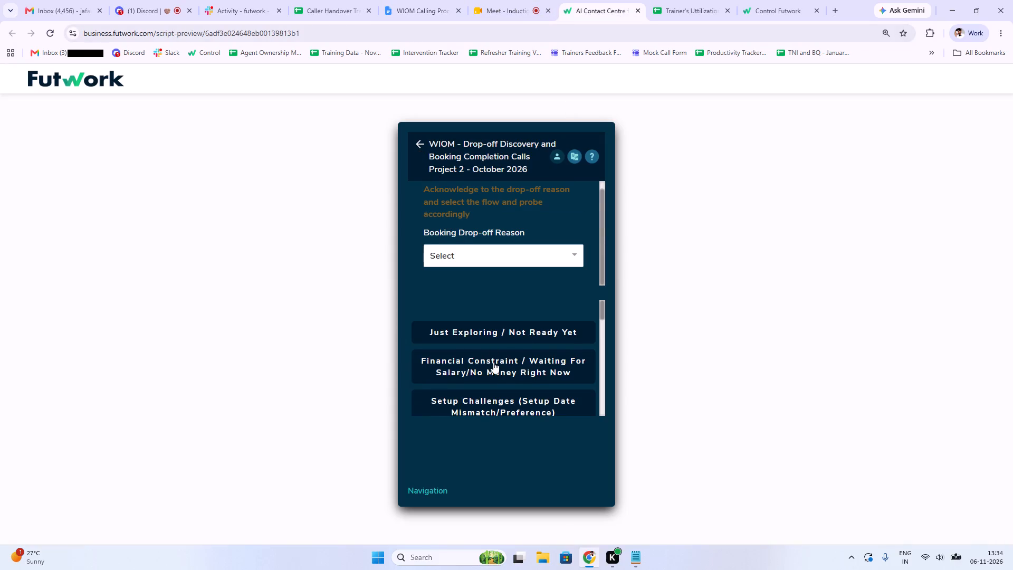
pyautogui.click(493, 362)
pyautogui.scroll(6, 477, 245)
pyautogui.tripleClick(474, 237)
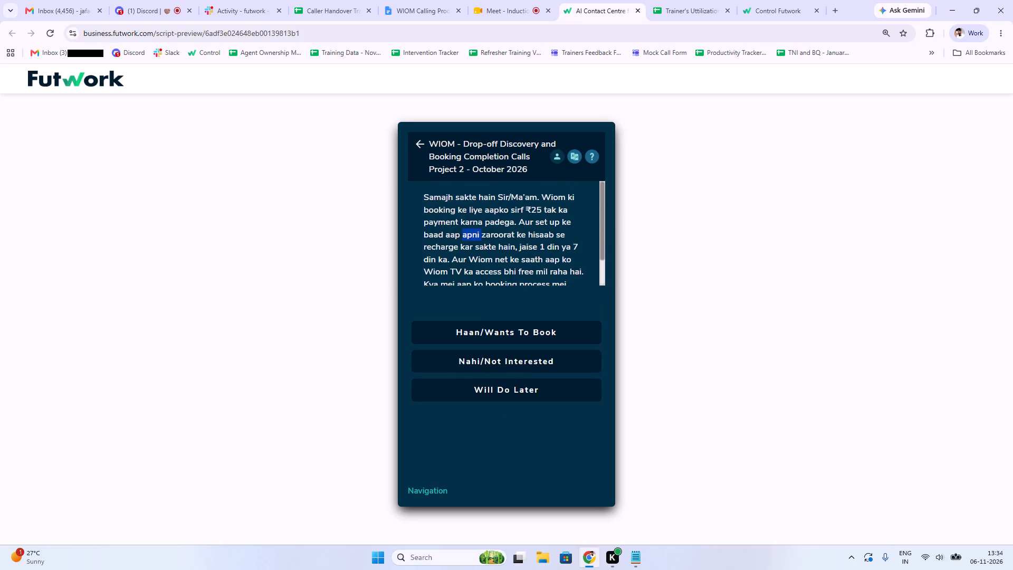
pyautogui.hotkey('ctrl', 'c')
pyautogui.hotkey('ctrl', 'c')
pyautogui.scroll(-2, 473, 238)
pyautogui.moveTo(489, 259); pyautogui.dragTo(439, 229)
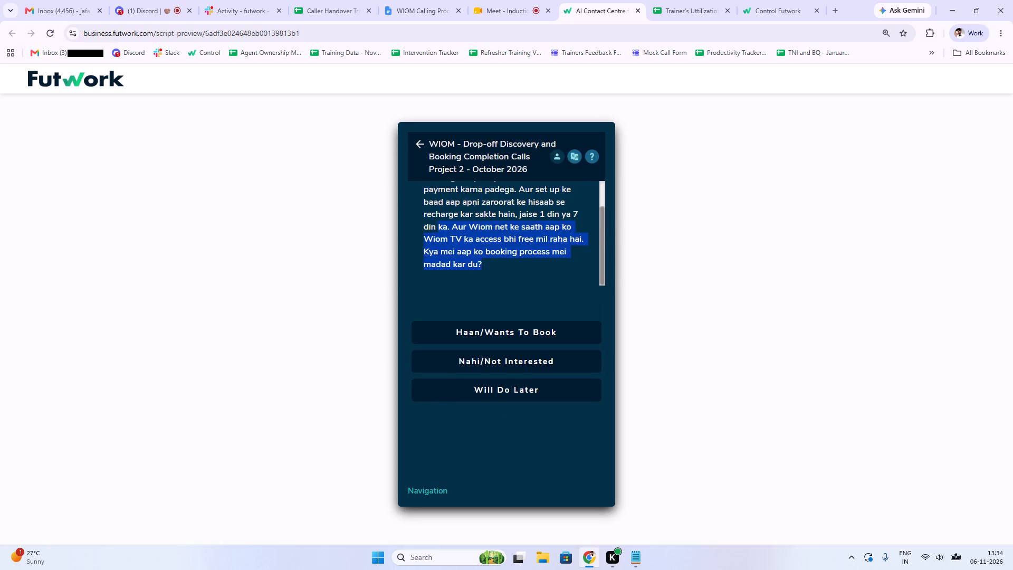
pyautogui.moveTo(439, 229); pyautogui.dragTo(422, 203)
pyautogui.scroll(3, 430, 219)
pyautogui.hotkey('ctrl', 'c')
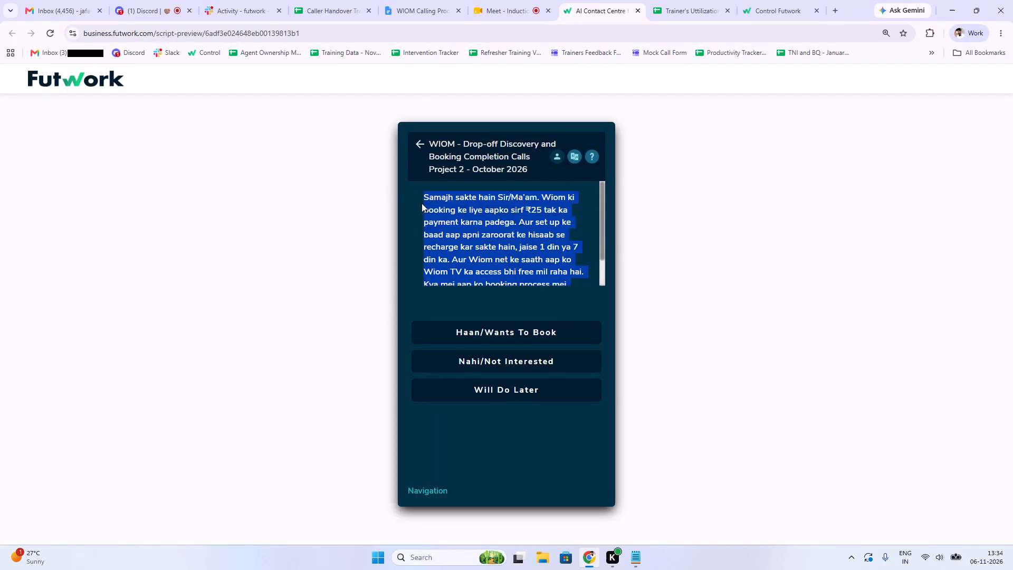
# Start a new entry labelled "Paise nahi hai -" below the Bas dekh rha tha entry in the Not Interested script.
pyautogui.click(410, 0)
pyautogui.click(420, 364)
pyautogui.click(421, 384)
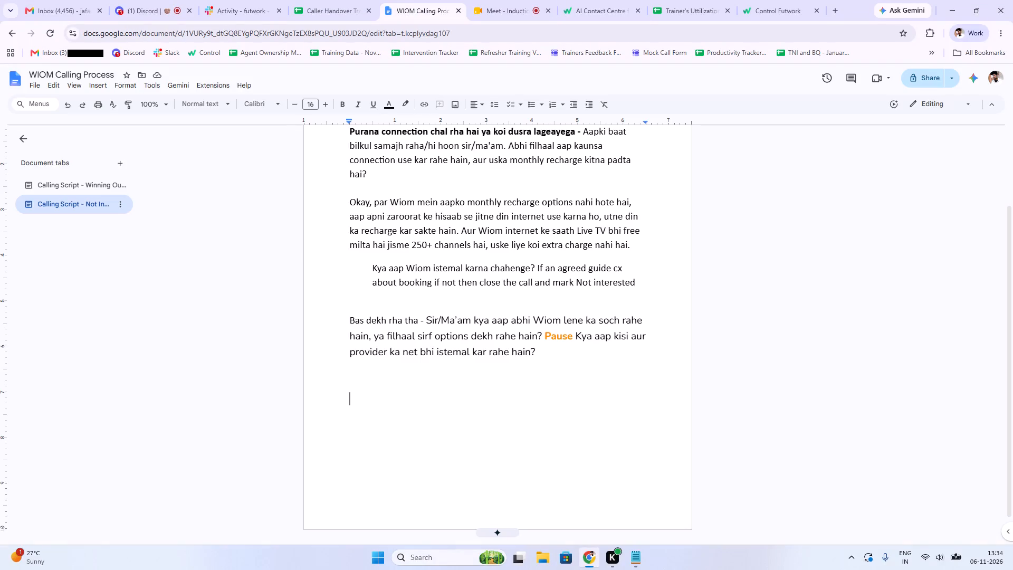
pyautogui.press('BackSpace')
pyautogui.write('Paise na')
pyautogui.press('BackSpace')
pyautogui.press('BackSpace')
pyautogui.press('BackSpace')
pyautogui.press('BackSpace')
pyautogui.press('BackSpace')
pyautogui.press('BackSpace')
pyautogui.press('BackSpace')
pyautogui.press('BackSpace')
pyautogui.hotkey('shift', 'Return')
pyautogui.write('Paise nahi hai -')
pyautogui.press('space')
# Insert the copied financial-constraint reply after "Paise nahi hai -" as plain text, using Notepad to strip its formatting.
pyautogui.hotkey('ctrl', 'v')
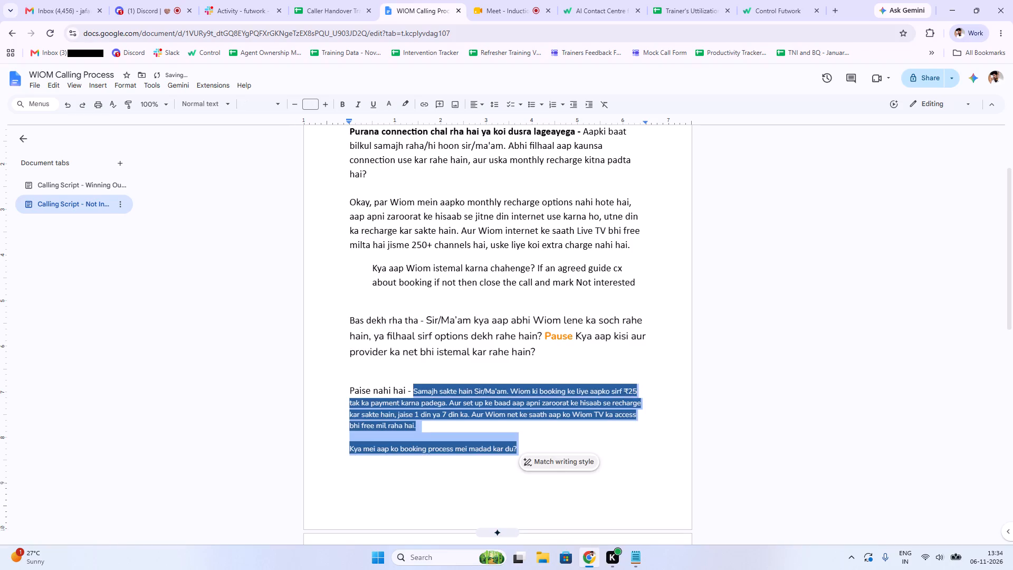
pyautogui.hotkey('ctrl', 'z')
pyautogui.click(639, 557)
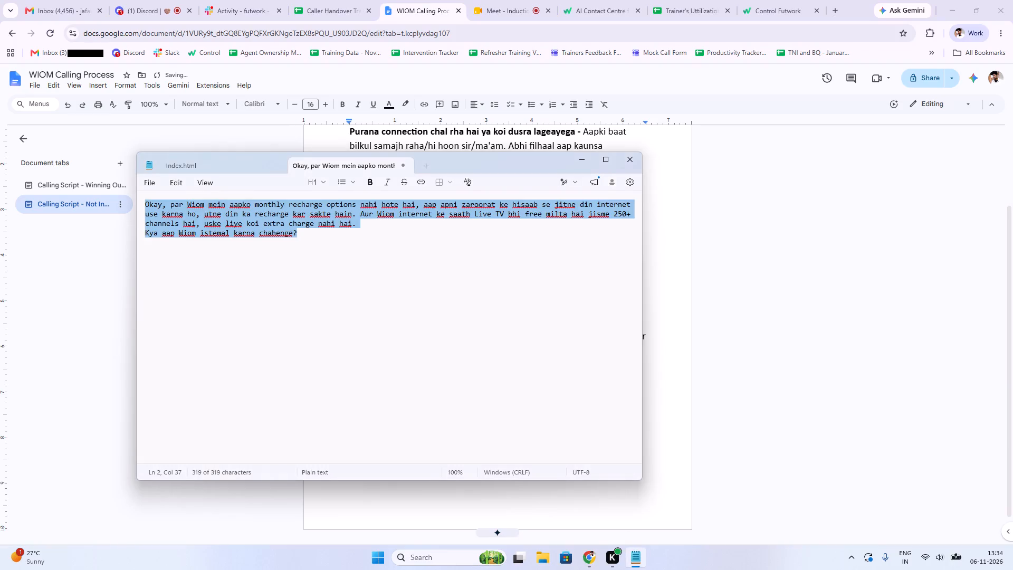
pyautogui.click(465, 366)
pyautogui.hotkey('ctrl', 'a')
pyautogui.hotkey('ctrl', 'v')
pyautogui.click(400, 255)
pyautogui.hotkey('ctrl', 'a')
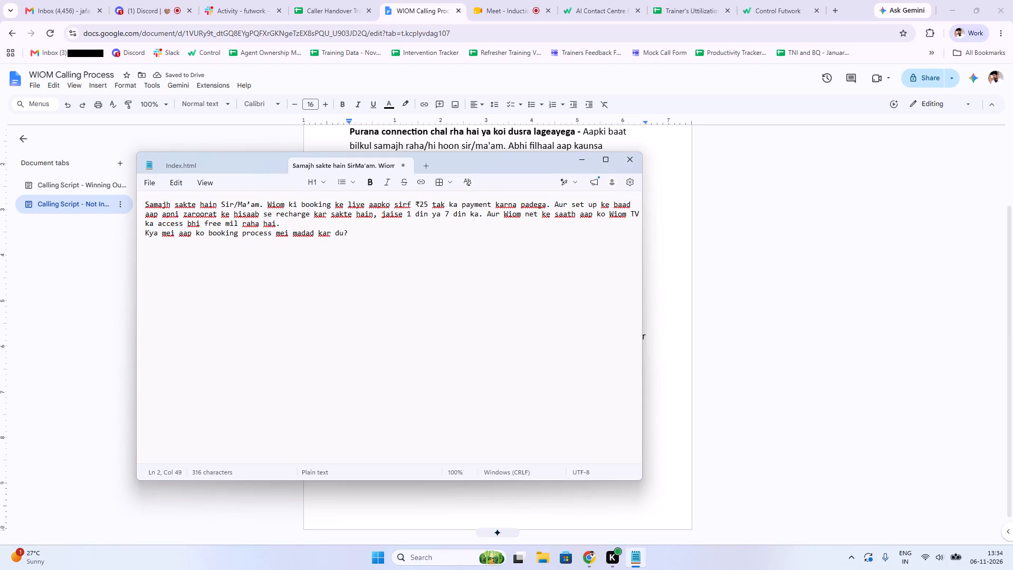
pyautogui.hotkey('ctrl', 'c')
pyautogui.click(644, 404)
pyautogui.click(666, 391)
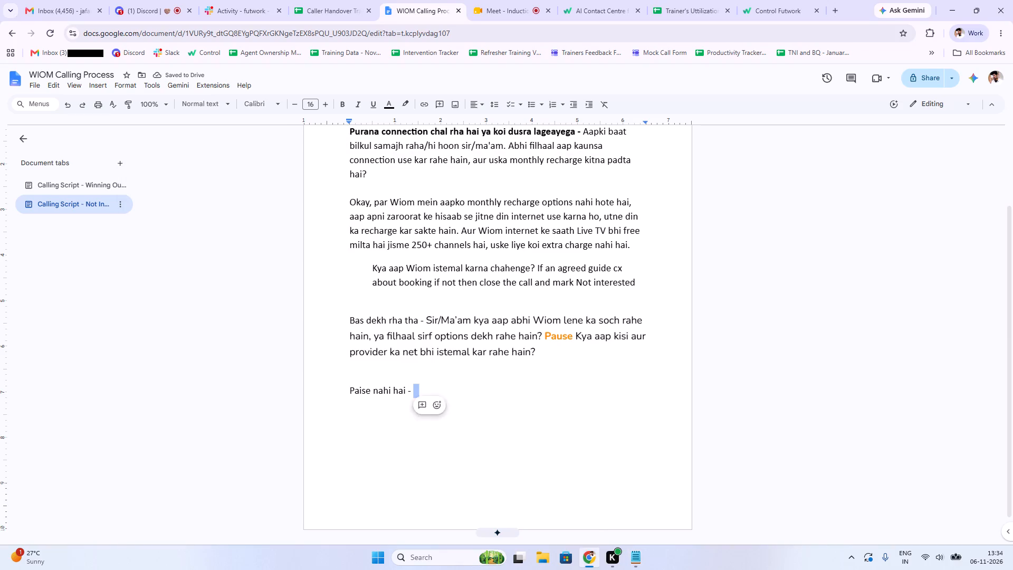
pyautogui.click(496, 392)
pyautogui.hotkey('ctrl', 'v')
# Make the "Paise nahi hai" and "Bas dekh rha tha" labels bold.
pyautogui.moveTo(347, 313); pyautogui.dragTo(355, 313)
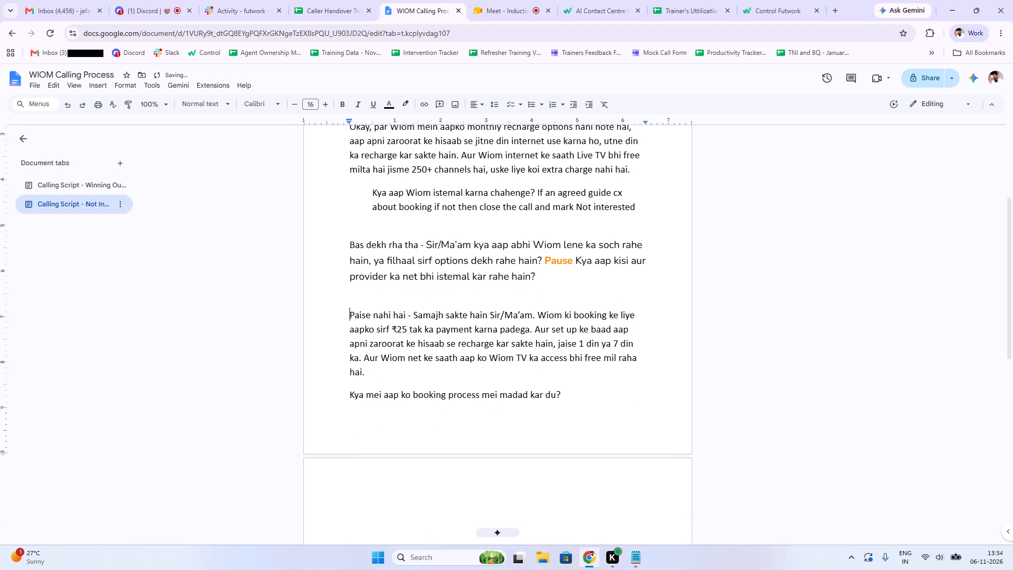
pyautogui.moveTo(355, 313); pyautogui.dragTo(405, 312)
pyautogui.hotkey('ctrl', 'b')
pyautogui.click(350, 268)
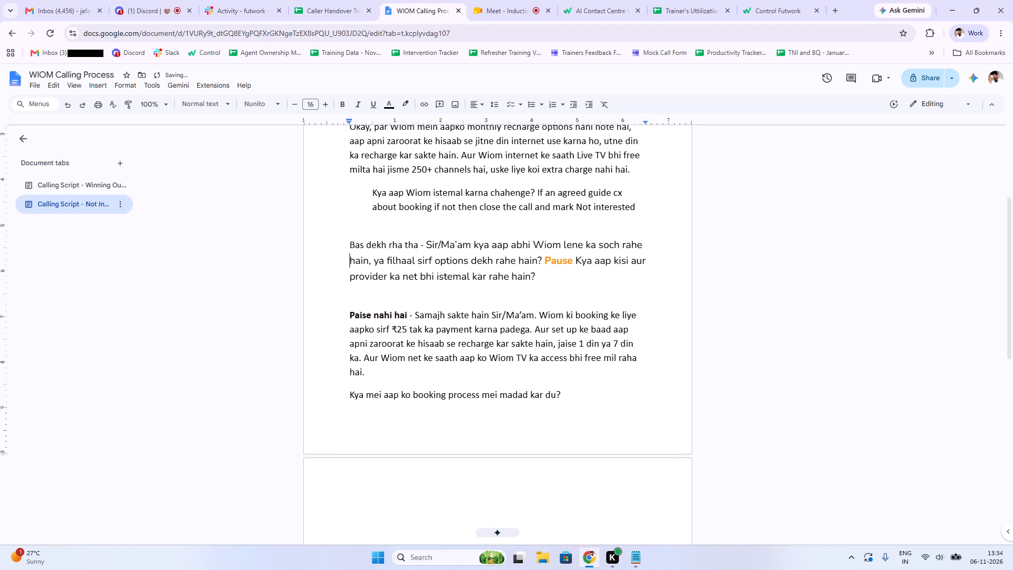
pyautogui.moveTo(346, 241); pyautogui.dragTo(418, 241)
pyautogui.hotkey('ctrl', 'b')
pyautogui.click(413, 320)
pyautogui.click(483, 421)
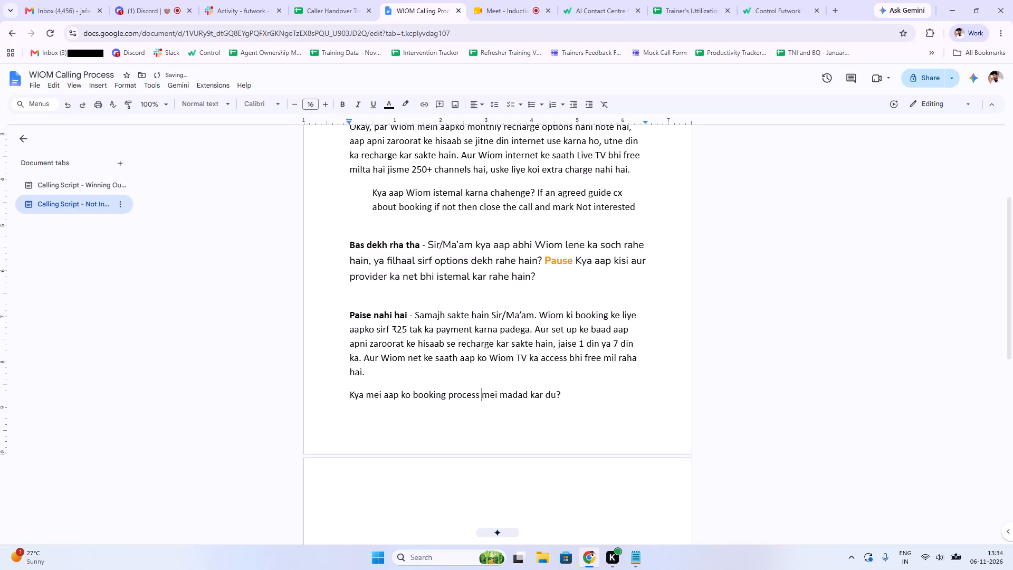
# Return to the Booking Drop-off Reason page of the script preview and check the wording of the reason branches.
pyautogui.click(563, 0)
pyautogui.scroll(-3, 508, 321)
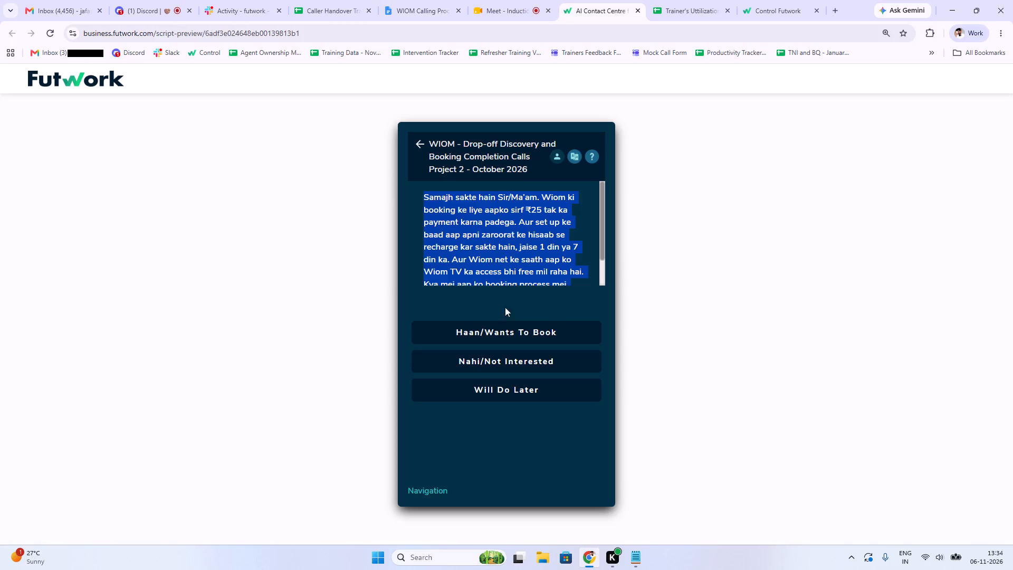
pyautogui.scroll(-6, 505, 307)
pyautogui.click(414, 141)
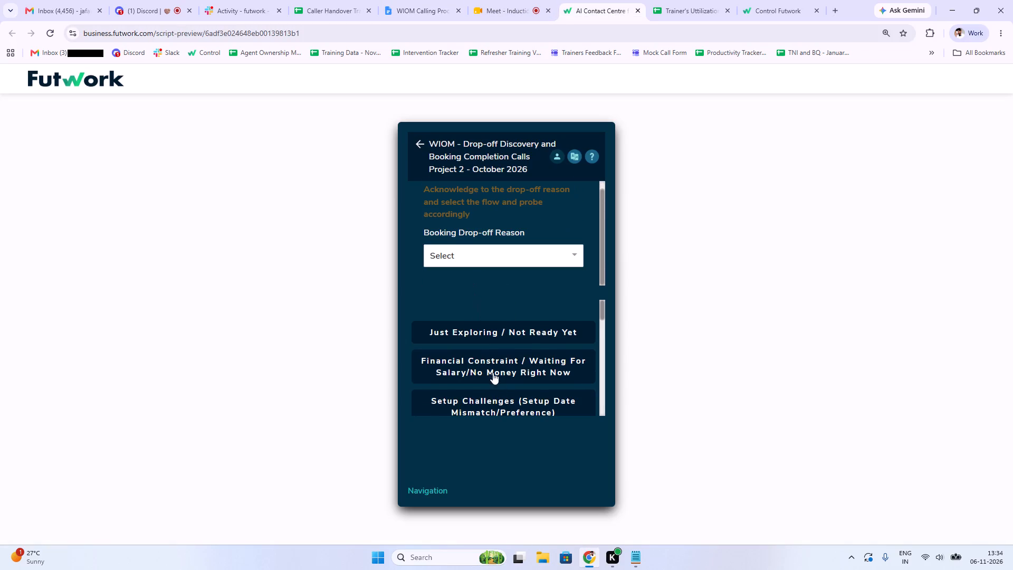
pyautogui.scroll(-1, 496, 385)
pyautogui.scroll(1, 488, 325)
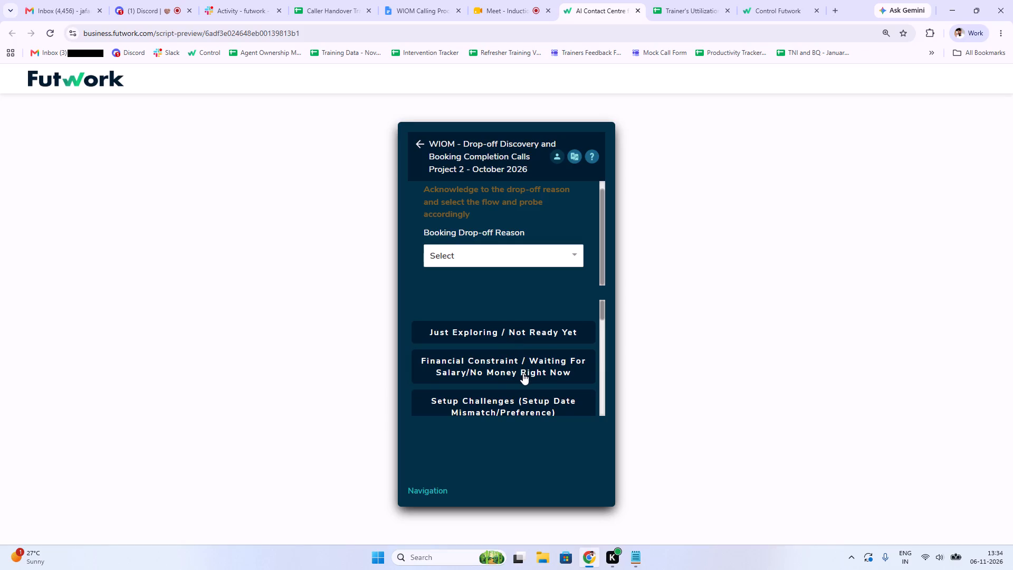
# In the document, extend the "Paise nahi hai" label with "/Salary ka wait etc", keeping the whole label bold.
pyautogui.click(428, 0)
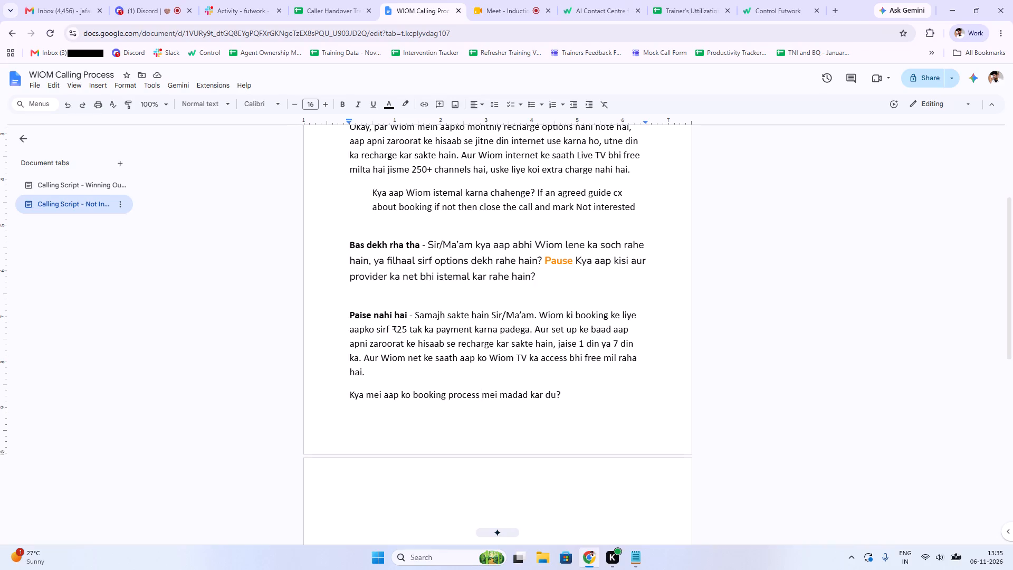
pyautogui.click(411, 318)
pyautogui.write('/Salary w')
pyautogui.press('BackSpace')
pyautogui.write('ka wait')
pyautogui.press('space')
pyautogui.press('BackSpace')
pyautogui.press('space')
pyautogui.write('etc')
pyautogui.press('space')
pyautogui.hotkey('ctrl', 'shift', 'Up')
pyautogui.hotkey('ctrl', 'b')
pyautogui.press('Down')
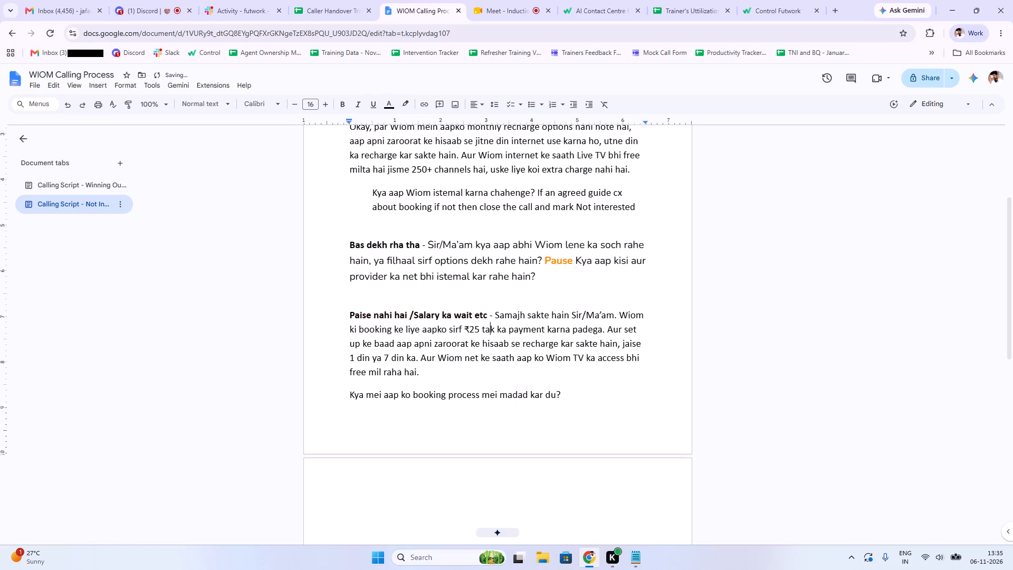
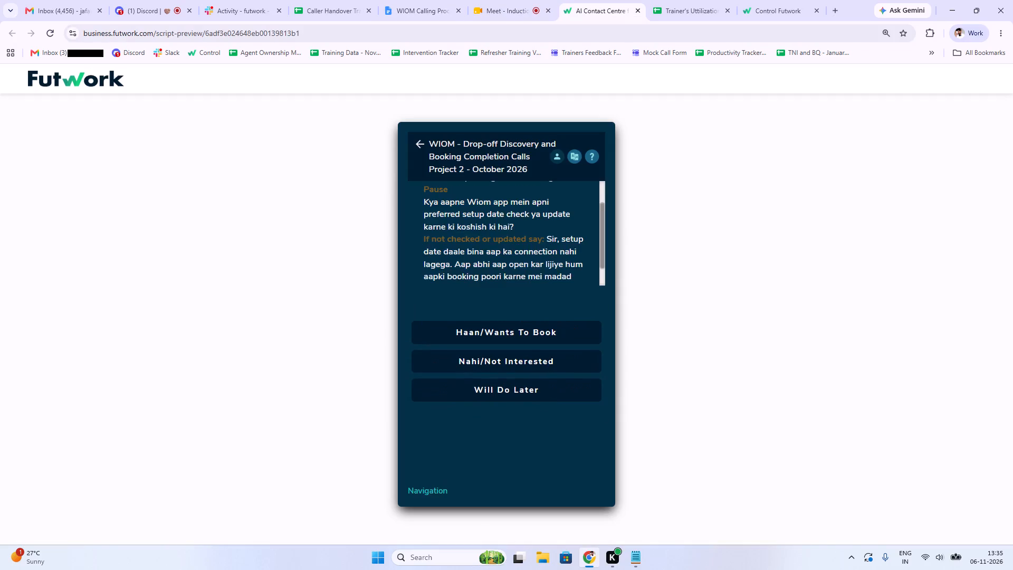
# Copy the full setup-date reply from the script preview, through "aapki booking poori karne mei madad kar dete hai".
pyautogui.scroll(5, 461, 246)
pyautogui.tripleClick(430, 200)
pyautogui.scroll(-4, 465, 240)
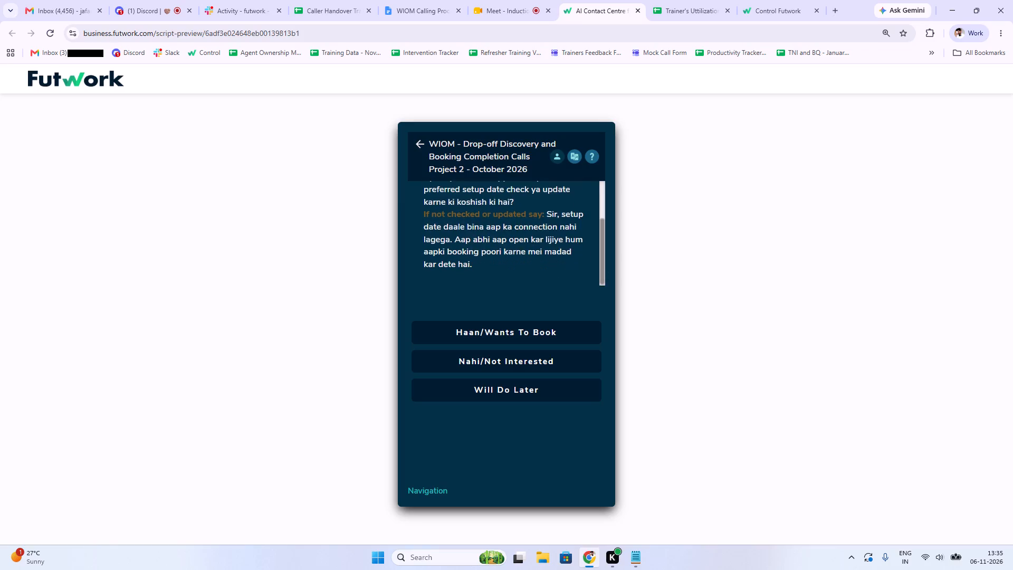
pyautogui.keyDown('shift'); pyautogui.click(480, 263); pyautogui.keyUp('shift')
pyautogui.hotkey('ctrl', 'c')
pyautogui.hotkey('ctrl', 'c')
# In the WIOM Calling Process document, add the label "Setup related issues -" below the line "Kya mei aap ko booking process mei madad kar du?".
pyautogui.click(434, 0)
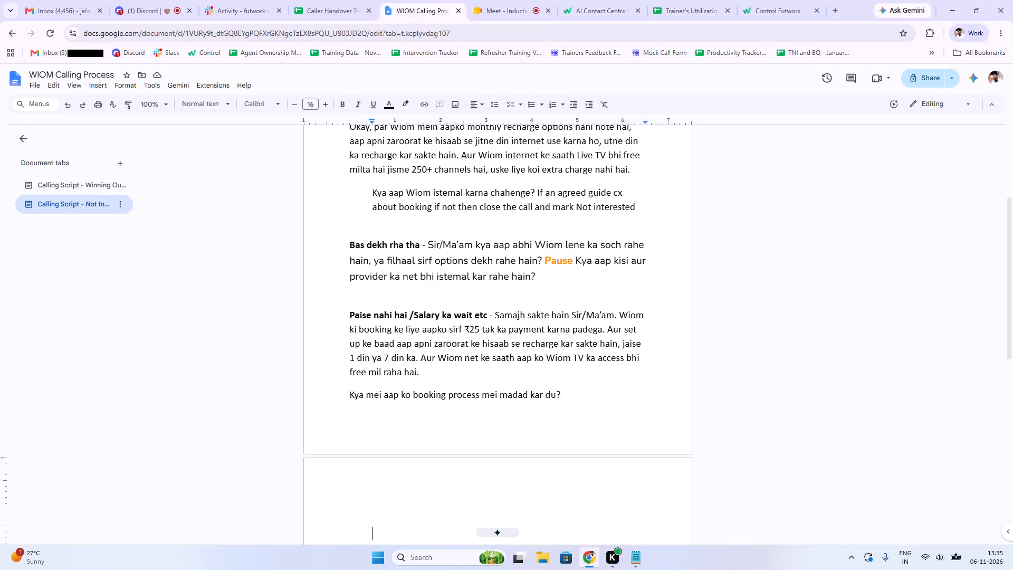
pyautogui.scroll(-2, 457, 383)
pyautogui.click(406, 380)
pyautogui.press('BackSpace')
pyautogui.press('BackSpace')
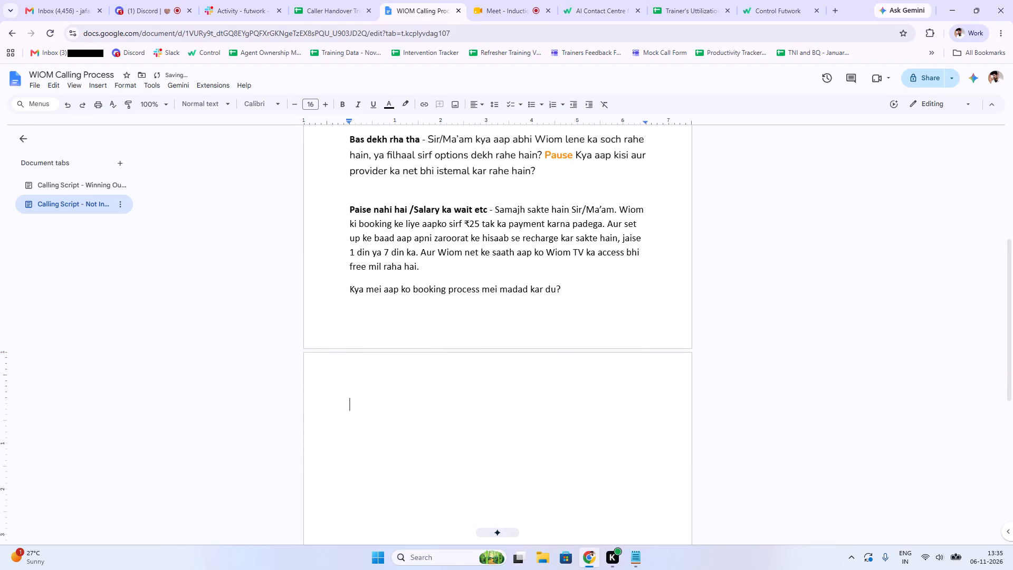
pyautogui.press('BackSpace')
pyautogui.hotkey('shift', 'Return')
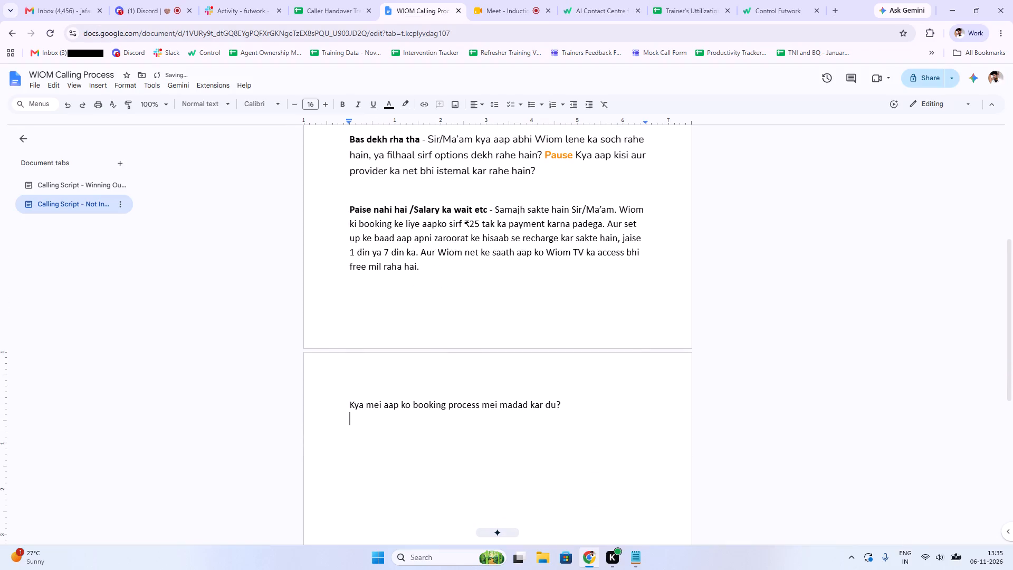
pyautogui.hotkey('shift', 'Return')
pyautogui.write('Kis')
pyautogui.press('BackSpace')
pyautogui.press('BackSpace')
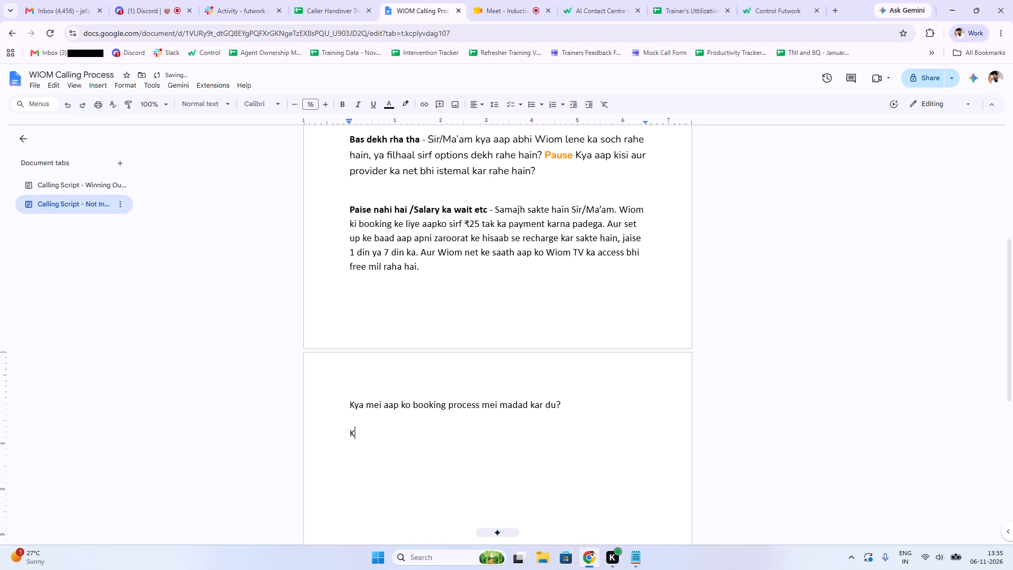
pyautogui.hotkey('shift', 'BackSpace')
pyautogui.write('Setup related issues -')
pyautogui.press('space')
# Insert the copied setup-date reply after "Setup related issues -" as plain text, using Notepad to strip its formatting.
pyautogui.hotkey('ctrl', 'v')
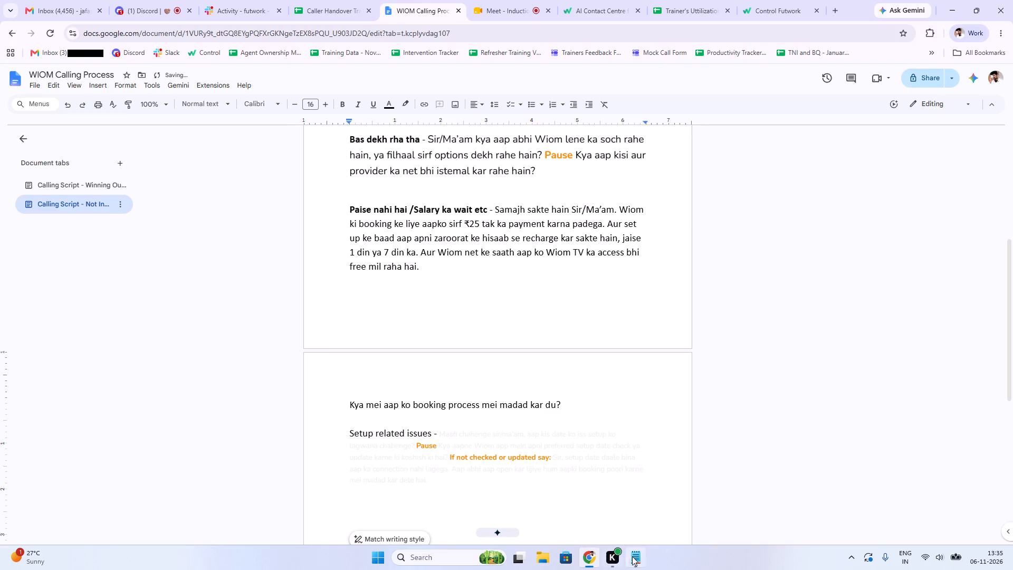
pyautogui.click(634, 558)
pyautogui.hotkey('ctrl', 'v')
pyautogui.hotkey('ctrl', 'a')
pyautogui.hotkey('ctrl', 'v')
pyautogui.hotkey('ctrl', 'a')
pyautogui.hotkey('ctrl', 'c')
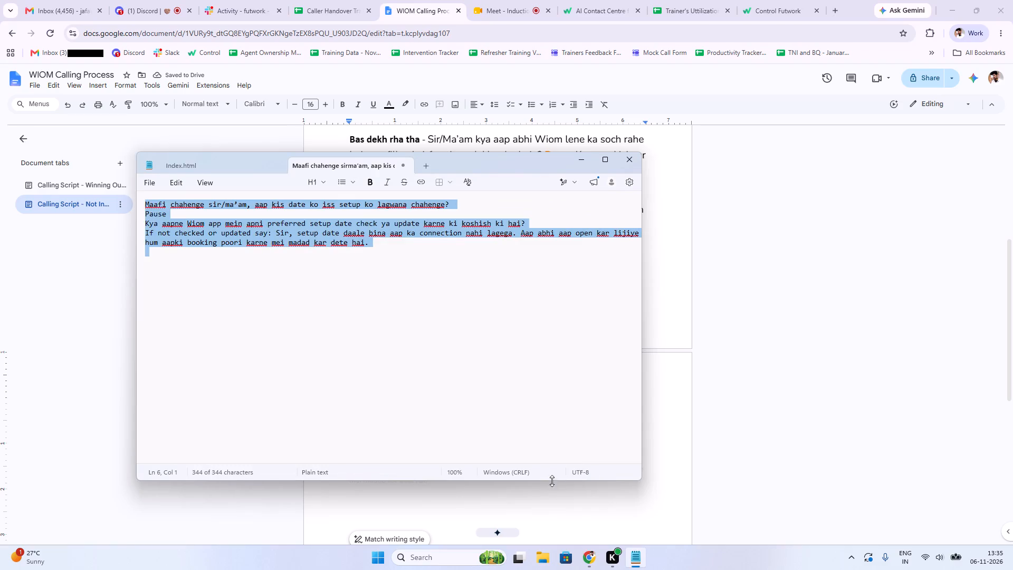
pyautogui.click(514, 496)
pyautogui.click(432, 434)
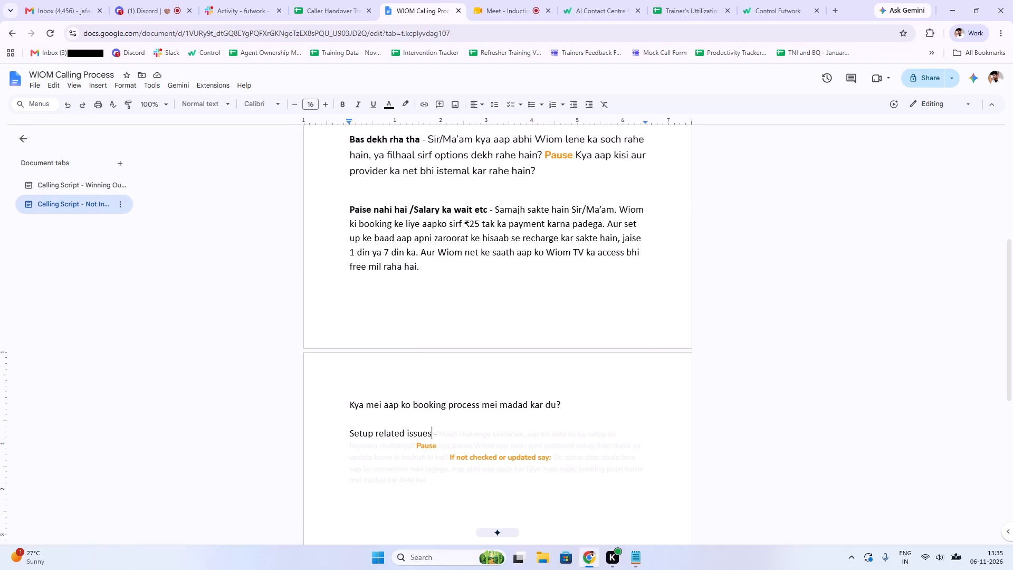
pyautogui.press('Right')
pyautogui.hotkey('ctrl', 'shift', 'Down')
pyautogui.press('BackSpace')
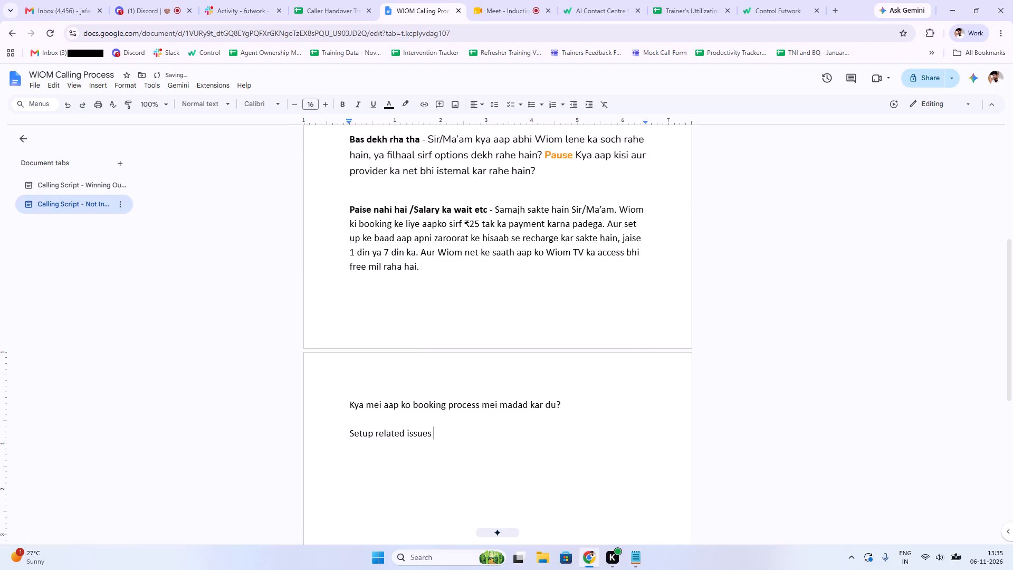
pyautogui.write('-')
pyautogui.press('space')
pyautogui.hotkey('ctrl', 'v')
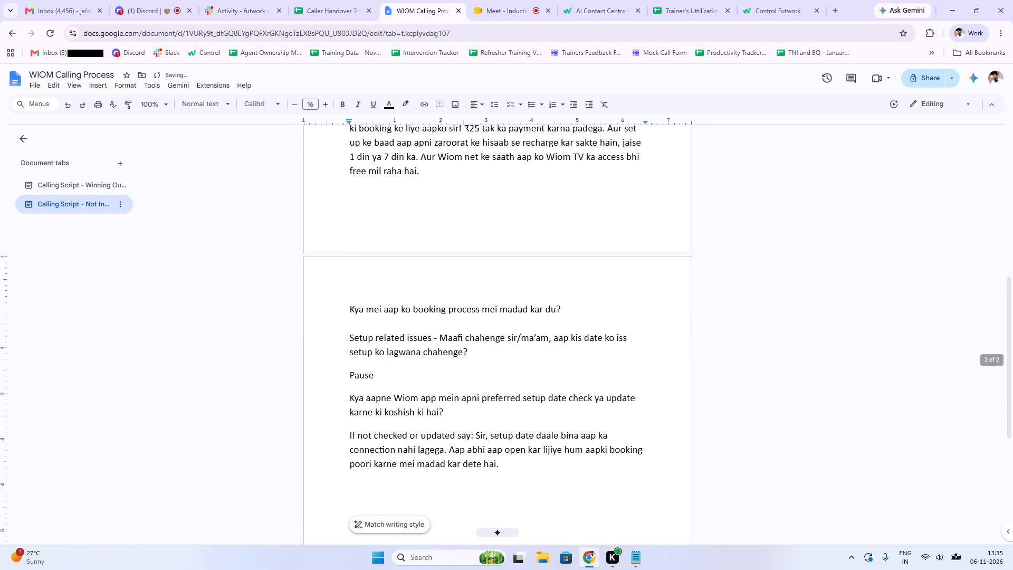
# Delete the "Pause" line from the setup-date reply, leaving no empty line in its place.
pyautogui.click(366, 363)
pyautogui.click(371, 363)
pyautogui.doubleClick(365, 374)
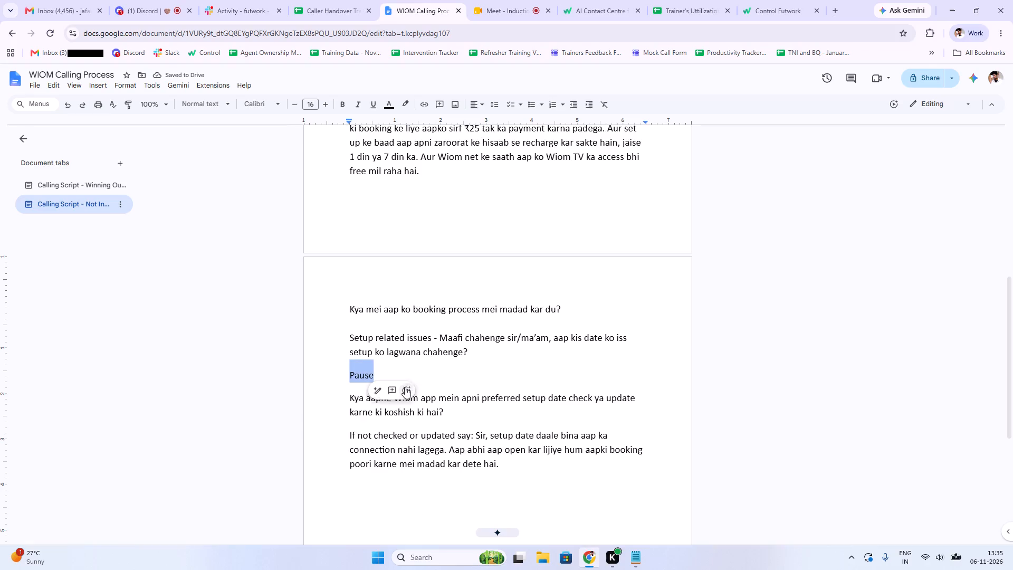
pyautogui.press('BackSpace')
pyautogui.press('BackSpace')
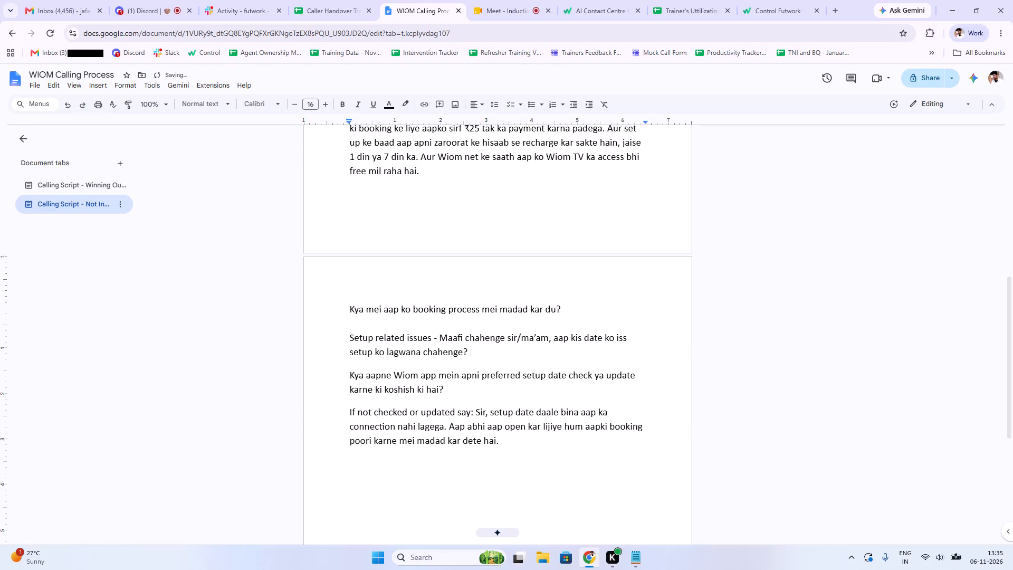
# Remove the surplus blank lines below the setup-date reply that ends with "madad kar dete hai.".
pyautogui.click(400, 404)
pyautogui.press('Down')
pyautogui.press('Down')
pyautogui.press('Down')
pyautogui.click(528, 442)
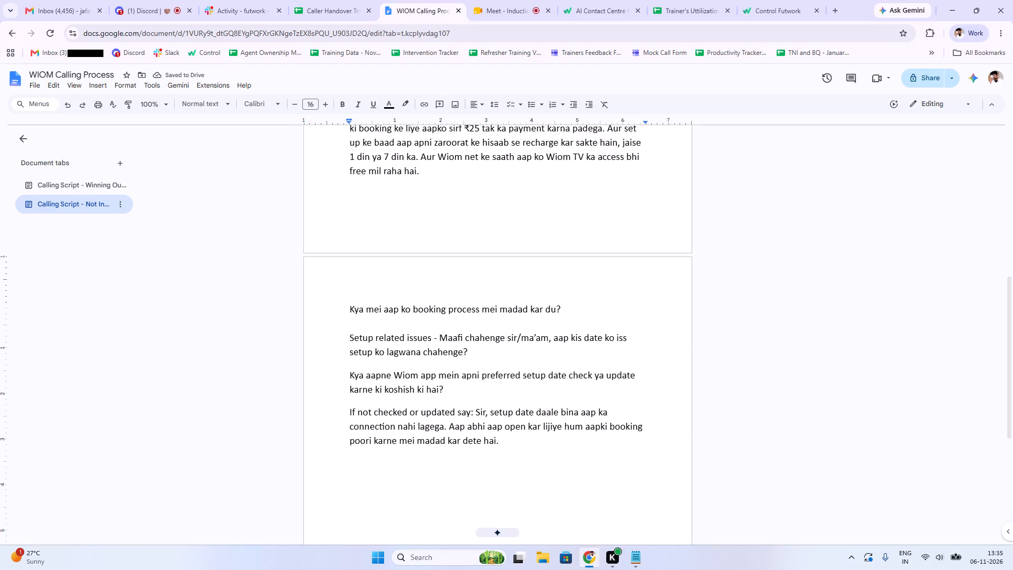
pyautogui.click(523, 438)
pyautogui.press('Down')
pyautogui.press('Up')
pyautogui.press('Down')
pyautogui.press('Down')
pyautogui.press('Down')
pyautogui.press('BackSpace')
pyautogui.press('BackSpace')
pyautogui.press('BackSpace')
pyautogui.press('BackSpace')
# Place the text cursor at the start of the "Setup related issues" label.
pyautogui.scroll(3, 409, 312)
pyautogui.scroll(-2, 549, 364)
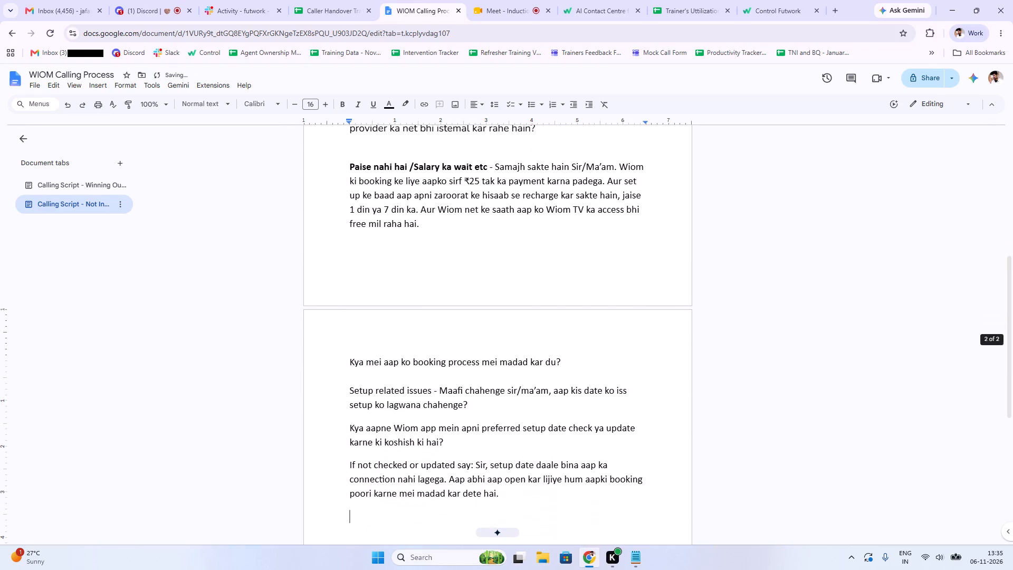
pyautogui.doubleClick(399, 361)
pyautogui.moveTo(340, 388); pyautogui.dragTo(349, 389)
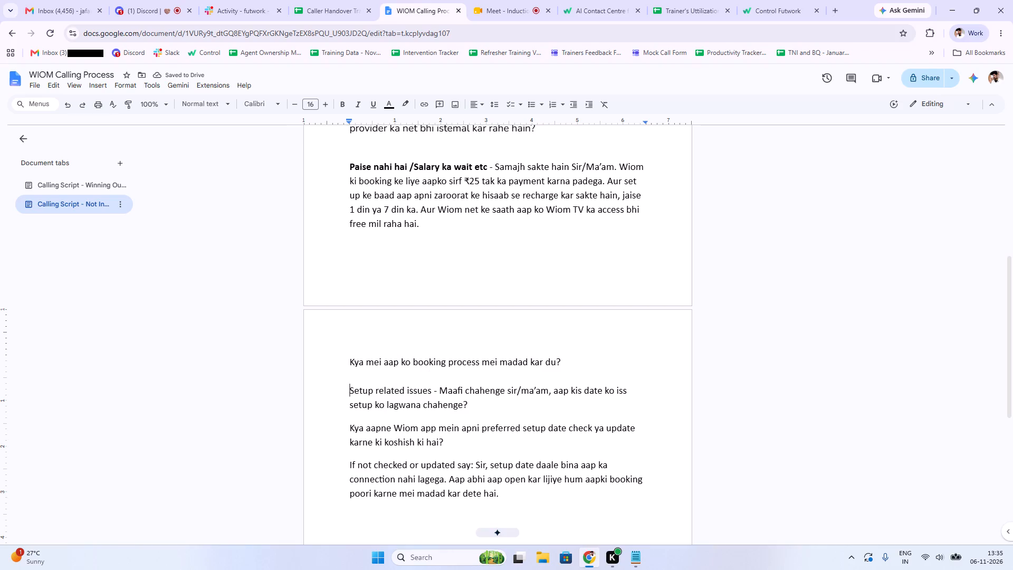
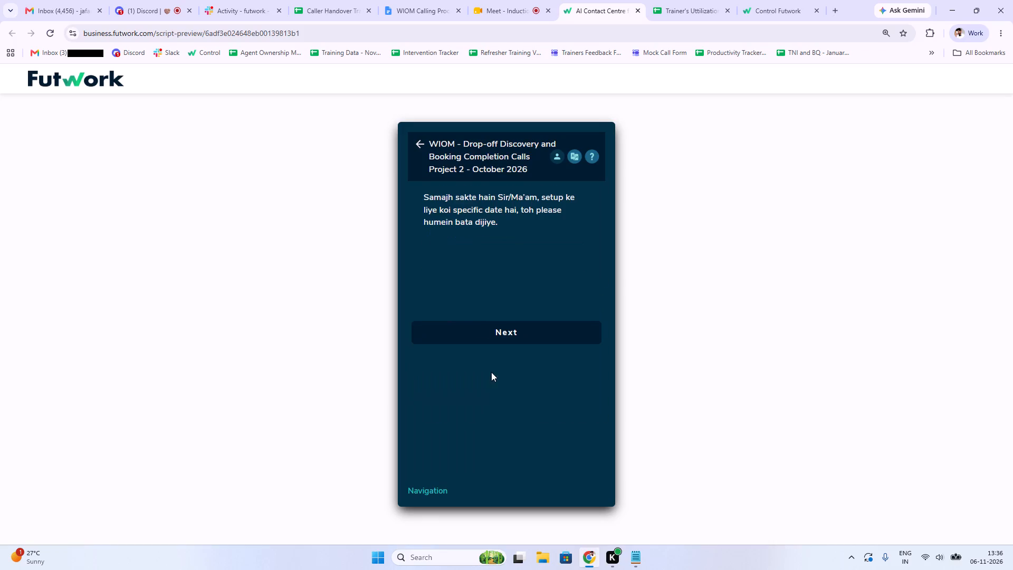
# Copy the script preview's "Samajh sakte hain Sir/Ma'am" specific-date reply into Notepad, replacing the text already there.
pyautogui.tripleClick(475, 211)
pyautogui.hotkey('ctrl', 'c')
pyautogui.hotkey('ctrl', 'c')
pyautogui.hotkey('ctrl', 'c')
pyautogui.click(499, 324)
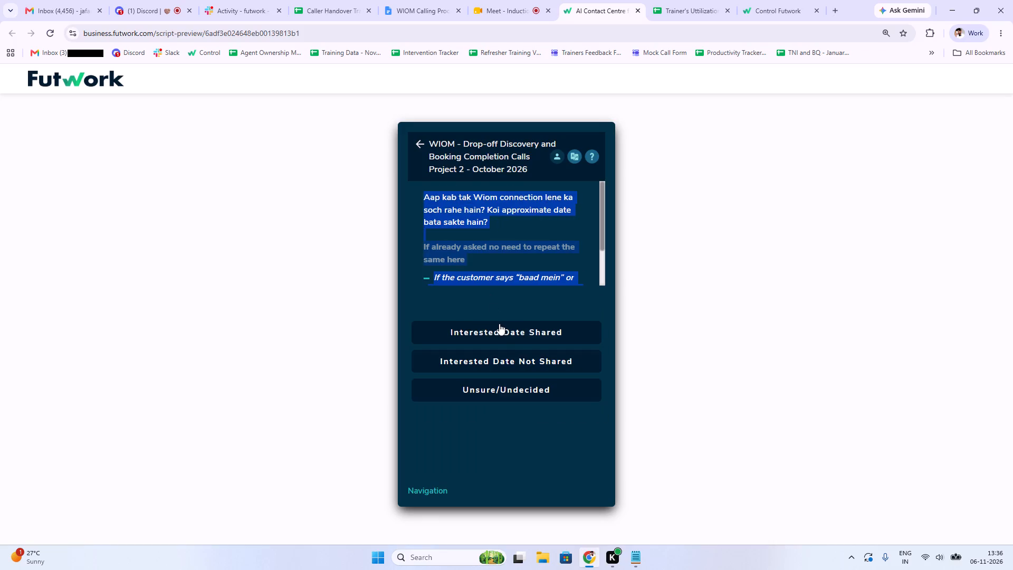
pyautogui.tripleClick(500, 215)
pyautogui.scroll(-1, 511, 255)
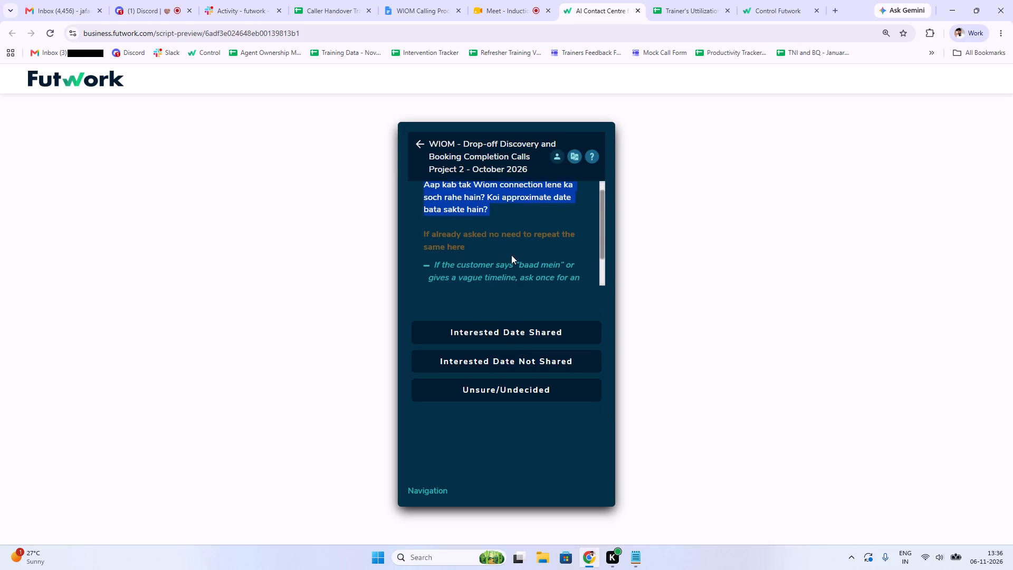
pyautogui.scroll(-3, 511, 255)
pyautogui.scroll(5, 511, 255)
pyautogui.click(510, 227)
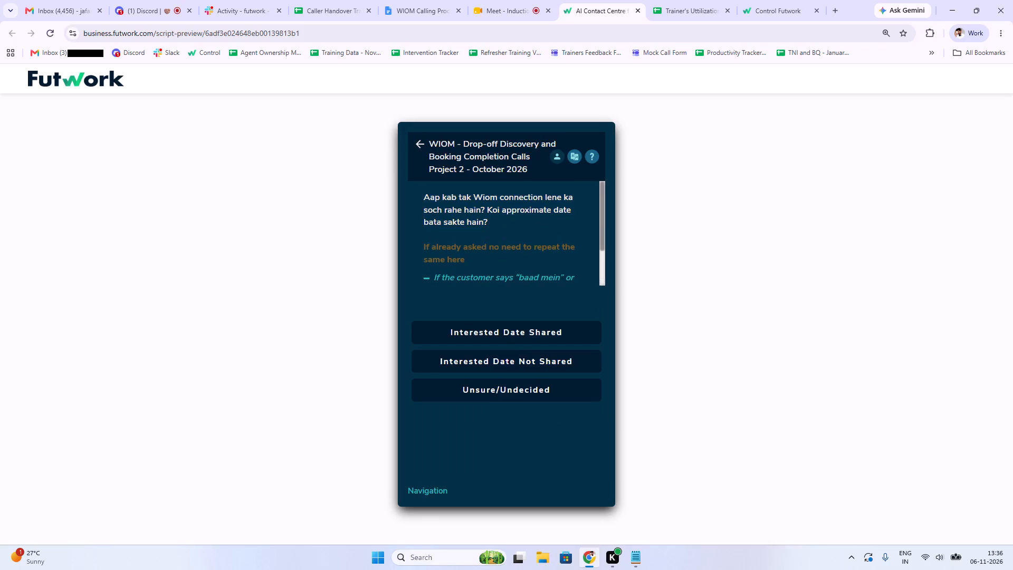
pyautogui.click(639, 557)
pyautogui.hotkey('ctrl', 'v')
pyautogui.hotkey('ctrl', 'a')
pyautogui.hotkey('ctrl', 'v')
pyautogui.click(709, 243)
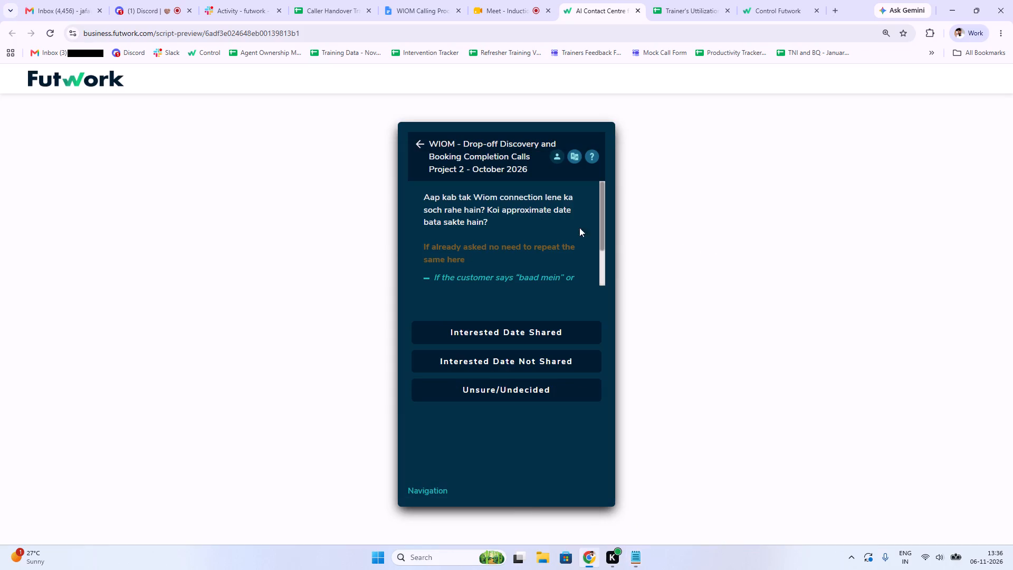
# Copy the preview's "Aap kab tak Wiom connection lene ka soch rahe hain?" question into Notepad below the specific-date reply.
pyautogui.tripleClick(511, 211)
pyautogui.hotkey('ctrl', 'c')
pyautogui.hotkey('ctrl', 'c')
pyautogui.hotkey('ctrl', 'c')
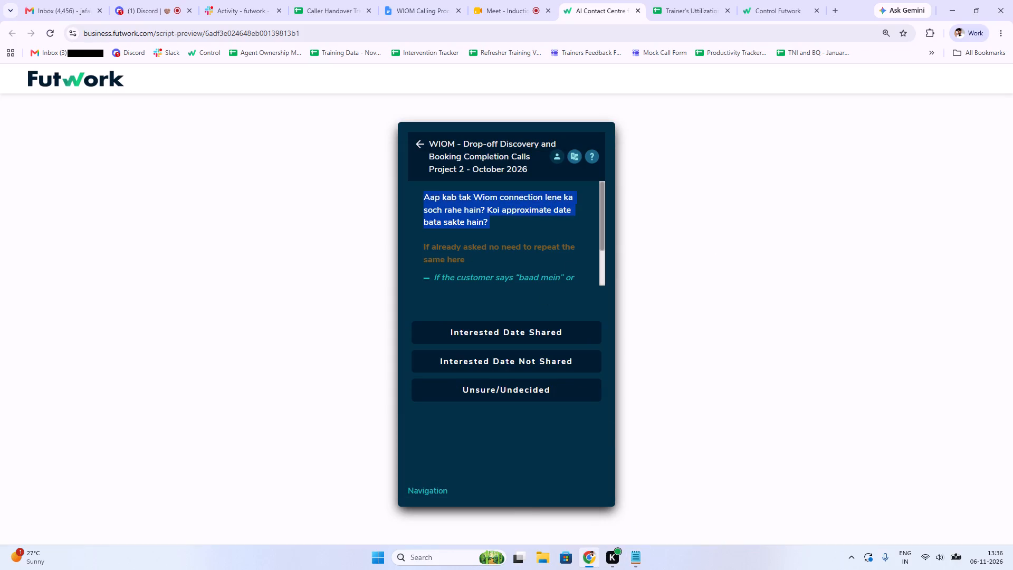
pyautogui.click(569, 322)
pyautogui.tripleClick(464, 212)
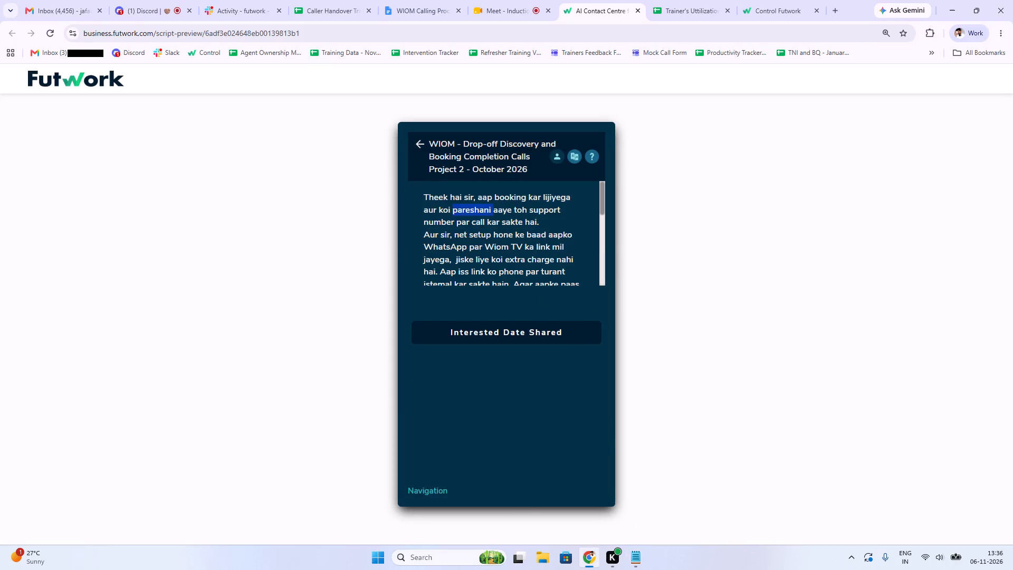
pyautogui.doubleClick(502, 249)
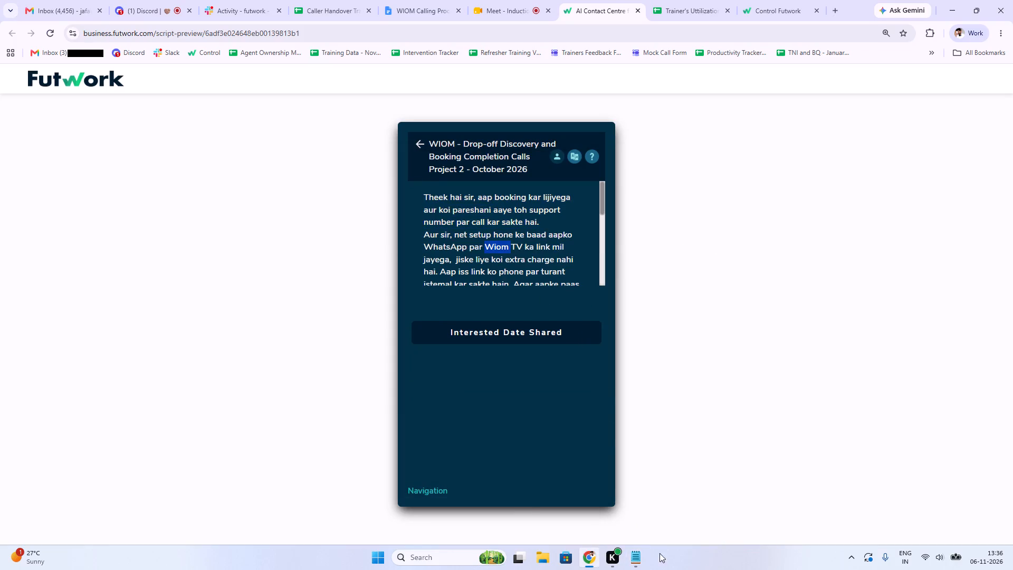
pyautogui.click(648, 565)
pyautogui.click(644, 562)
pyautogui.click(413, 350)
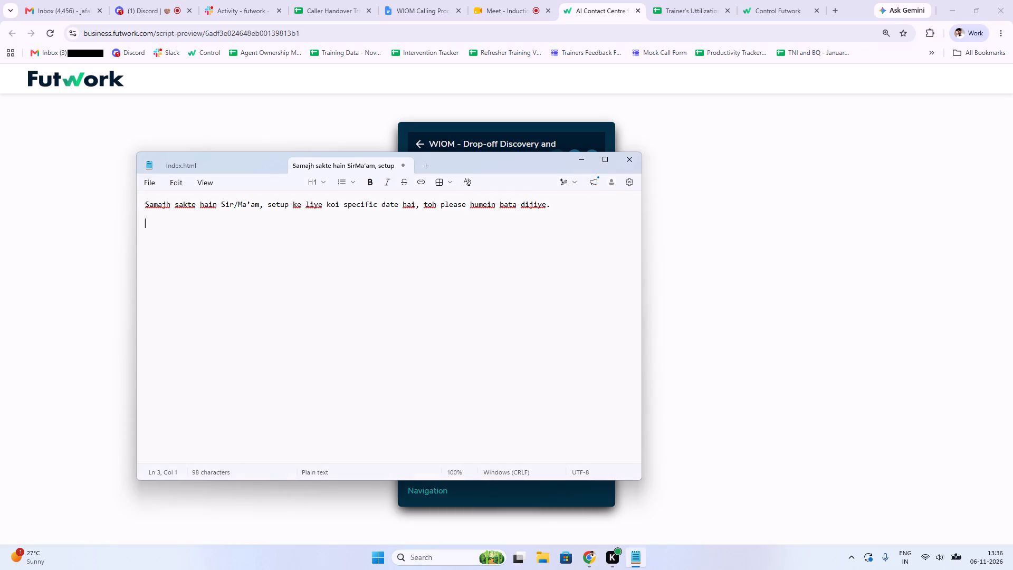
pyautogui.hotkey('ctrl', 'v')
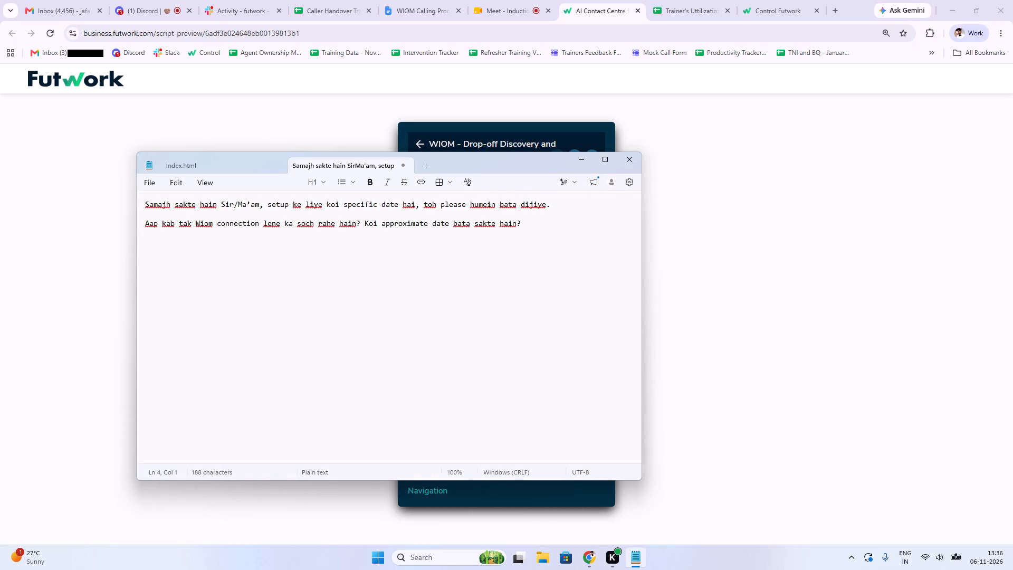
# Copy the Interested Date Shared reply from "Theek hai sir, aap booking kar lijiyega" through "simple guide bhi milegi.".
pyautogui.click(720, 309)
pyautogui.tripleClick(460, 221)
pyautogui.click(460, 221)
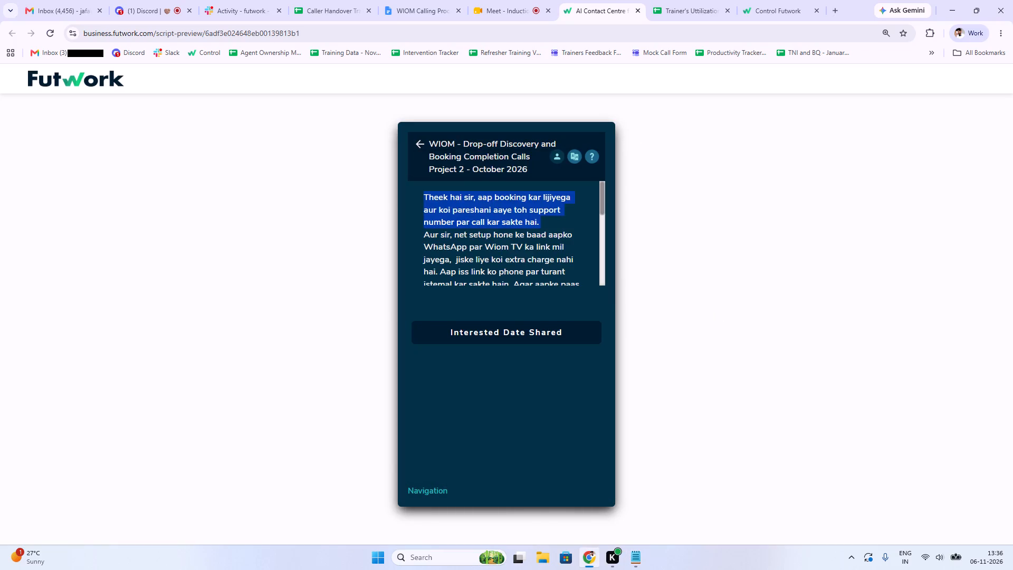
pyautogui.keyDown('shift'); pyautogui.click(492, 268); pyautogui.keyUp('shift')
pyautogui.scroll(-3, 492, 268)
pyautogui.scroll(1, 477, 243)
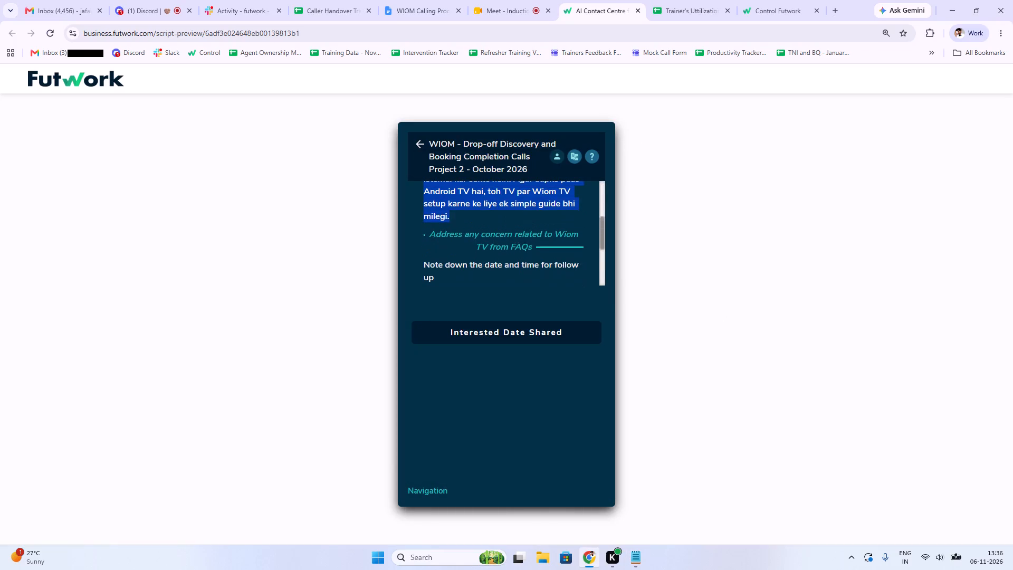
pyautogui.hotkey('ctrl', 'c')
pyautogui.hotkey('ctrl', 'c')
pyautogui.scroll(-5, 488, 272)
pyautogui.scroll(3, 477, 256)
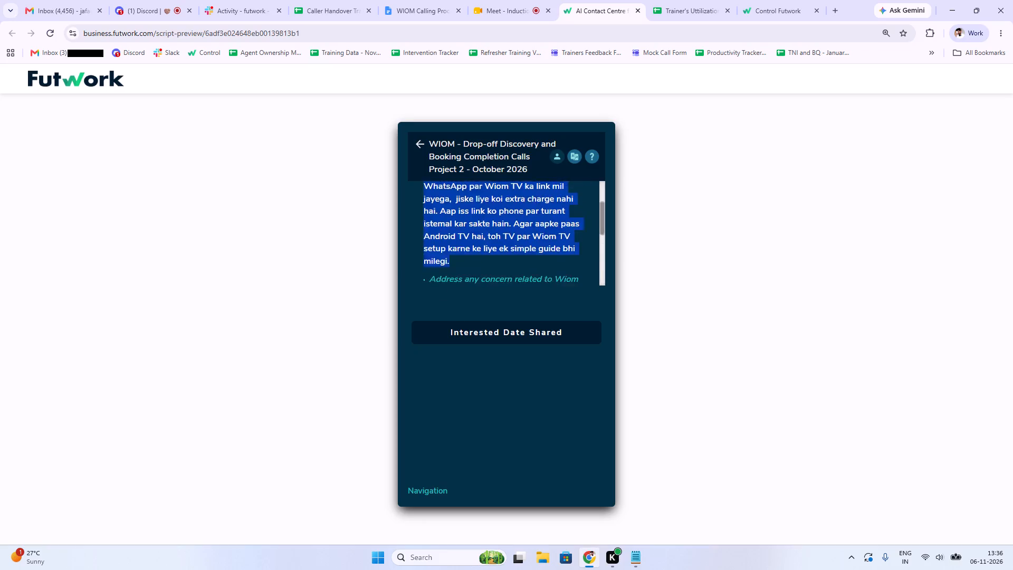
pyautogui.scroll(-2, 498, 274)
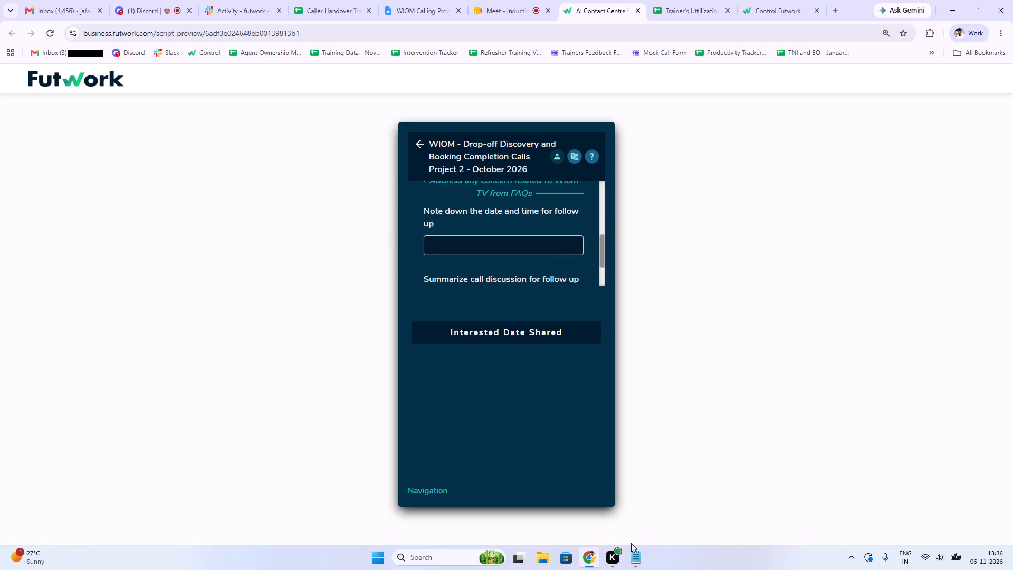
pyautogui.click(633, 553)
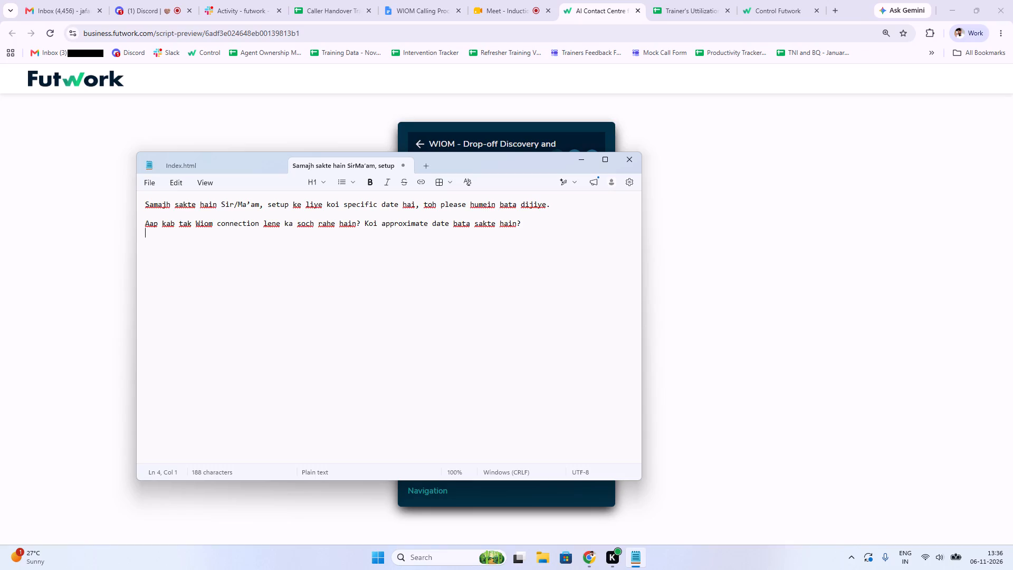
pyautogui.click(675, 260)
# Return the script preview to the Booking Drop-off Reason options.
pyautogui.click(415, 146)
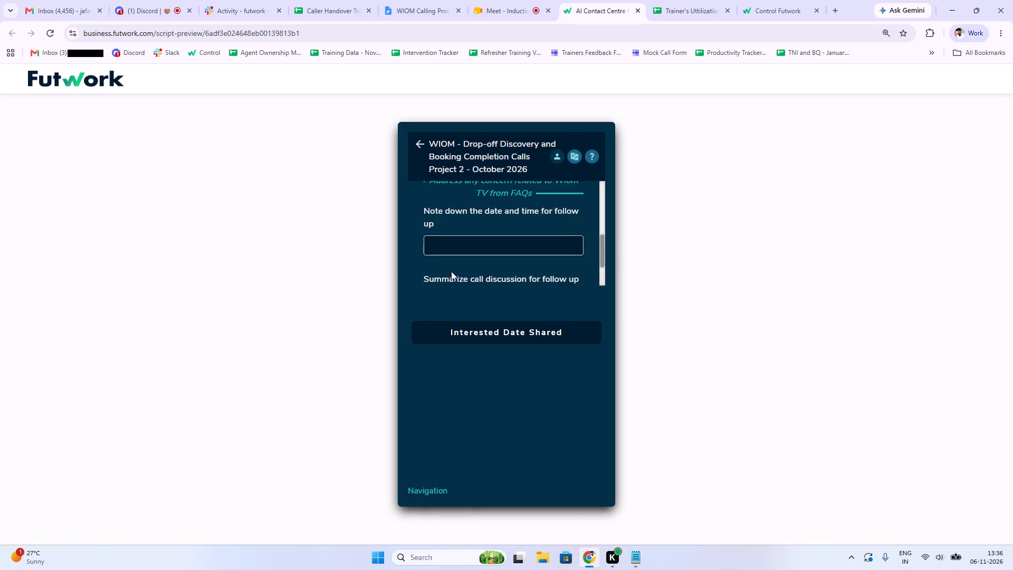
pyautogui.scroll(-1, 492, 367)
pyautogui.click(421, 149)
pyautogui.scroll(-1, 518, 346)
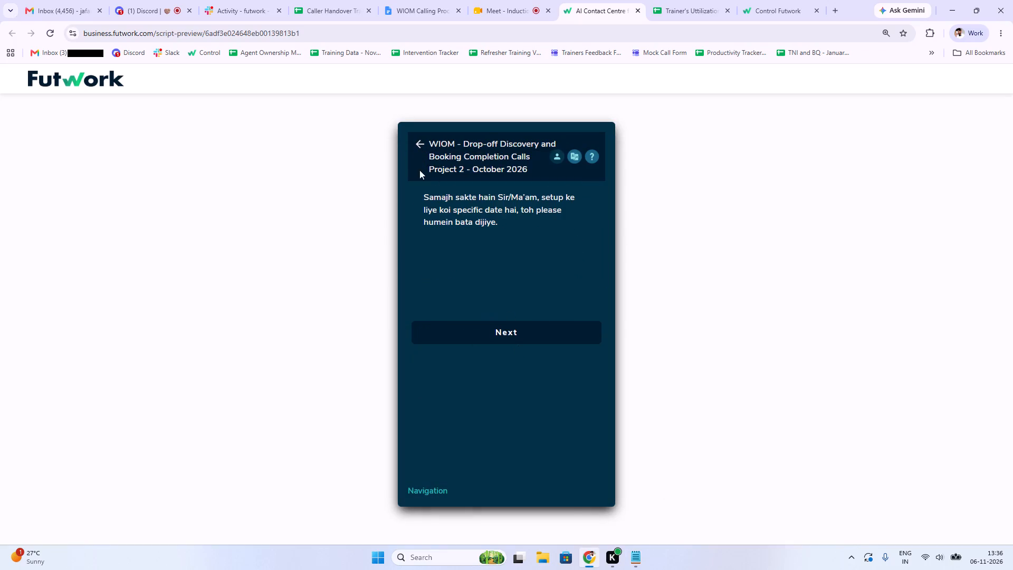
pyautogui.click(418, 139)
pyautogui.scroll(-2, 493, 341)
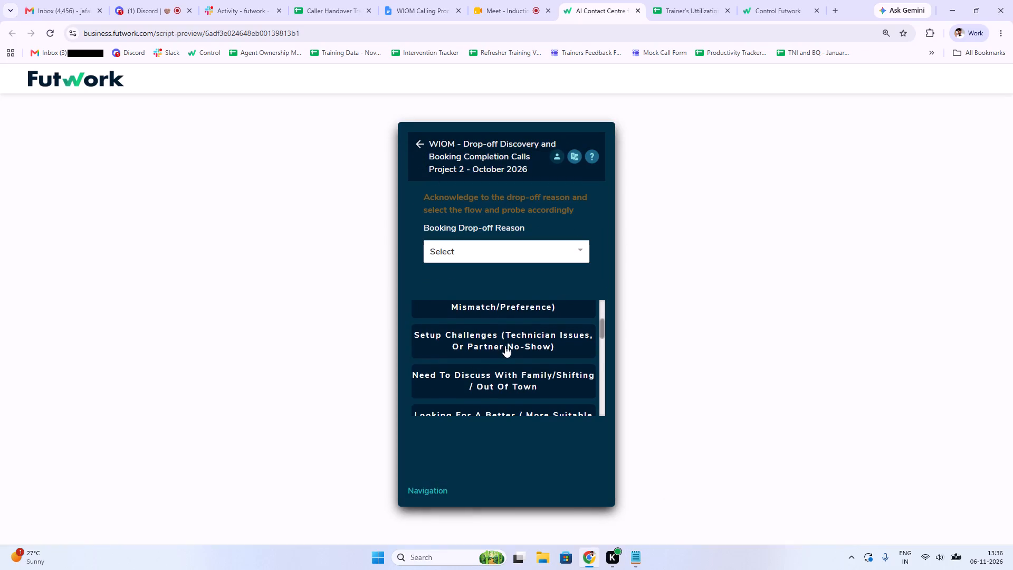
pyautogui.scroll(-1, 515, 380)
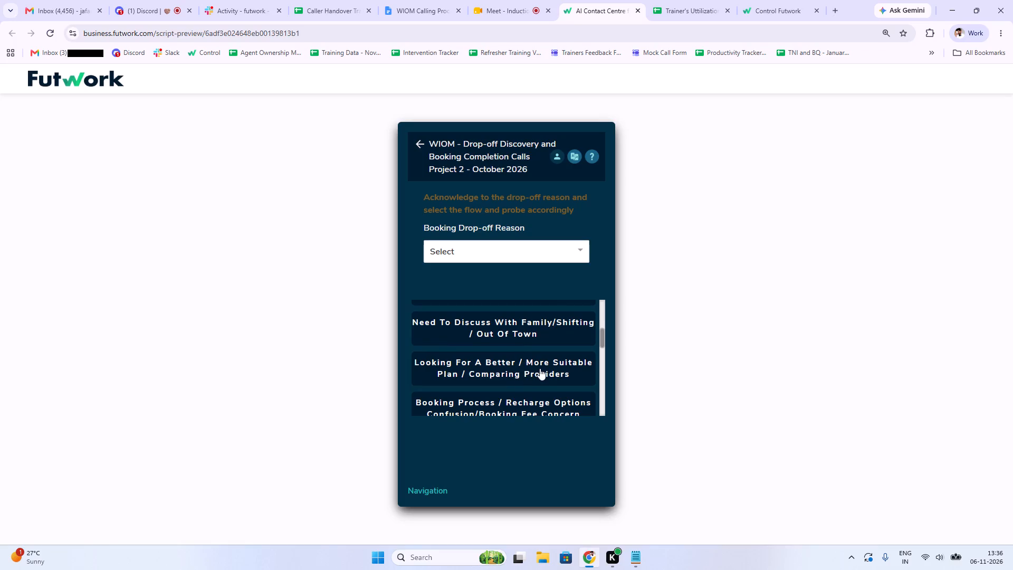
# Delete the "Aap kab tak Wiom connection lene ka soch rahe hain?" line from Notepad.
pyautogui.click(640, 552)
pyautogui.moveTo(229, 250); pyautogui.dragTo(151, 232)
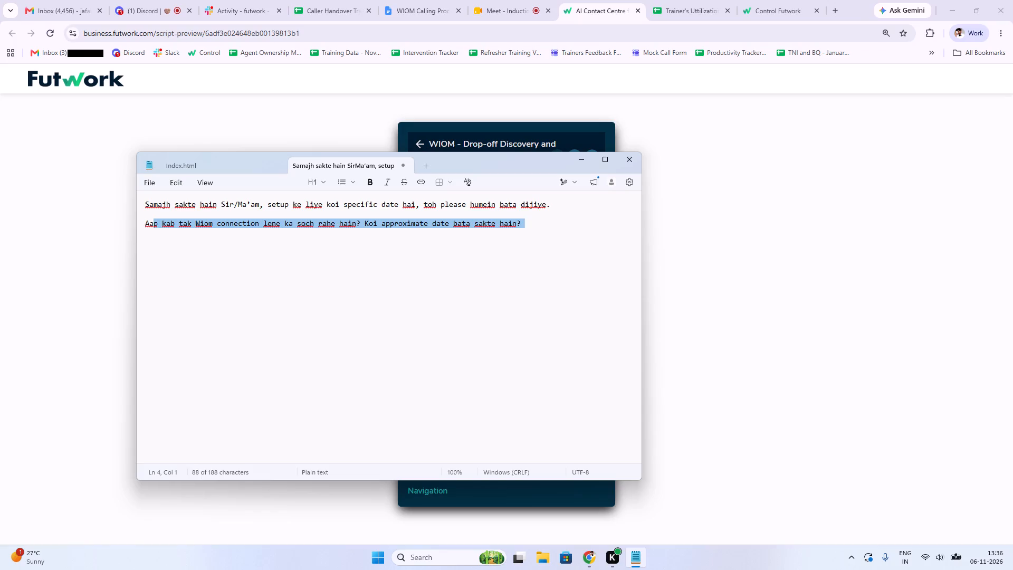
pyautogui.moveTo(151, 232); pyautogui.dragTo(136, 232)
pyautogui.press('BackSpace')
# Open "Looking For A Better / More Suitable Plan / Comparing Providers" and copy its reply from "Aapko kis type" through "istemal kar rahe hain?".
pyautogui.click(687, 292)
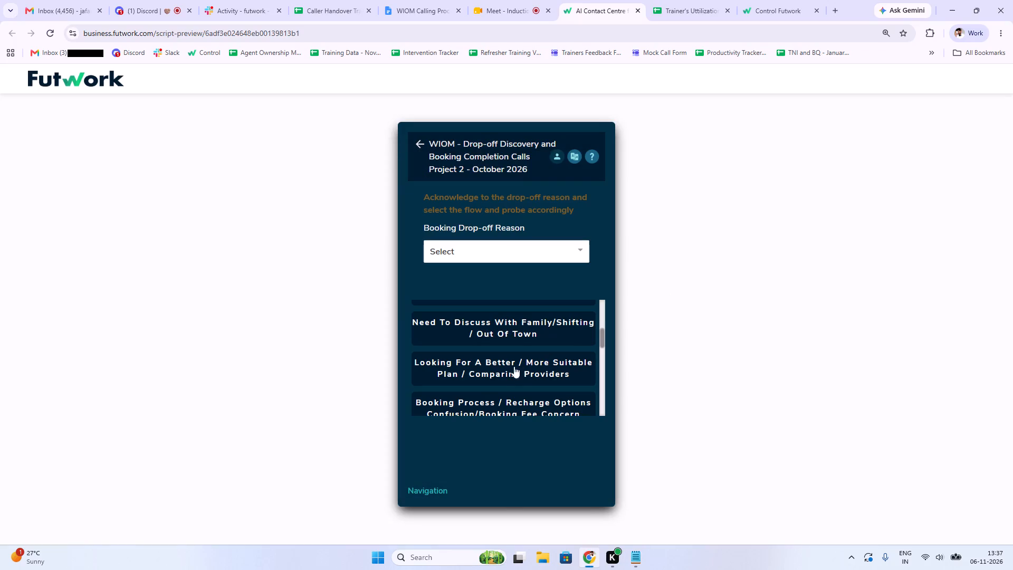
pyautogui.click(521, 372)
pyautogui.click(469, 224)
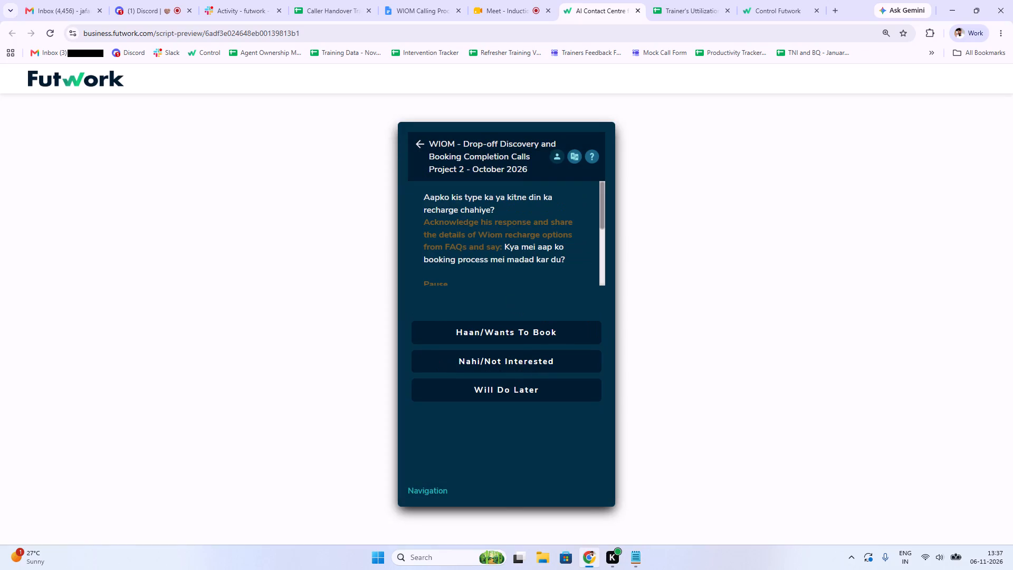
pyautogui.tripleClick(434, 199)
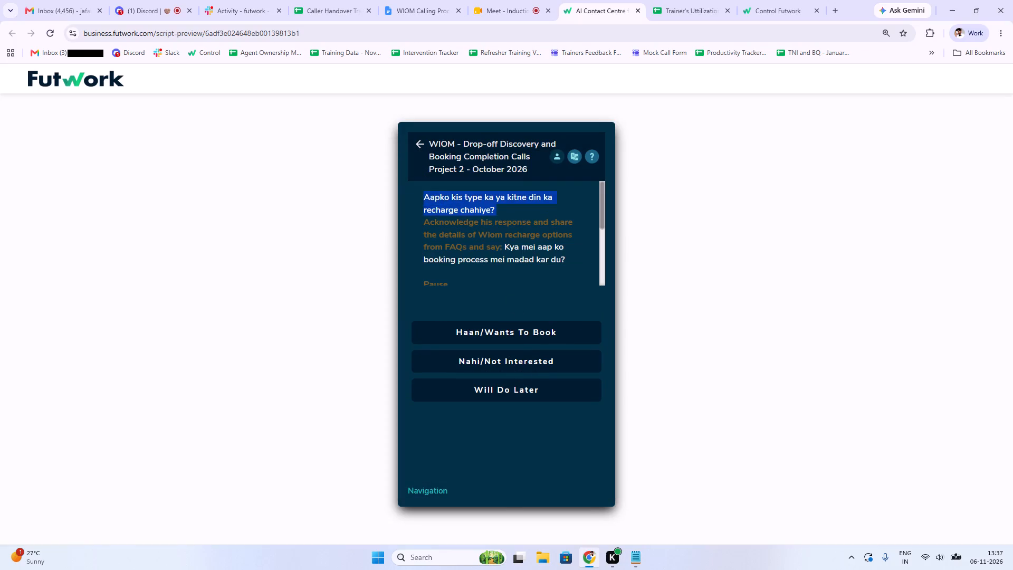
pyautogui.scroll(-1, 524, 258)
pyautogui.keyDown('shift'); pyautogui.click(512, 255); pyautogui.keyUp('shift')
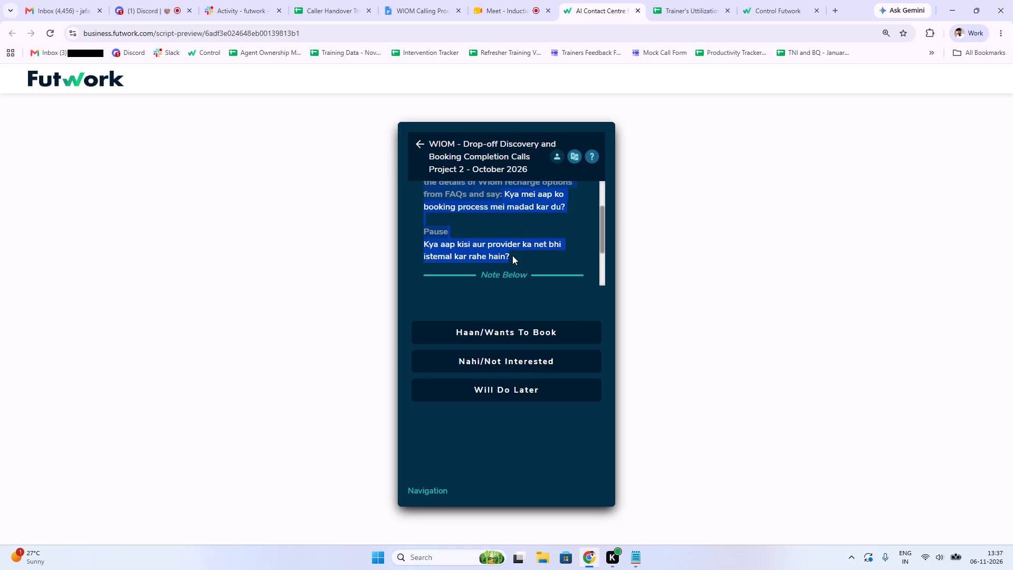
pyautogui.hotkey('ctrl', 'c')
pyautogui.hotkey('ctrl', 'c')
pyautogui.scroll(-5, 525, 307)
pyautogui.scroll(2, 509, 253)
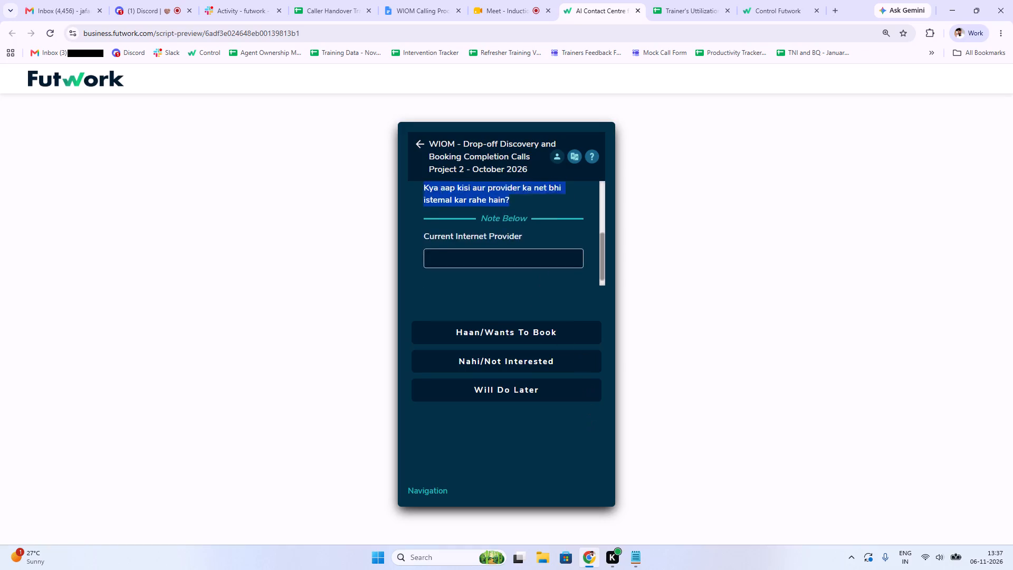
pyautogui.scroll(-1, 520, 262)
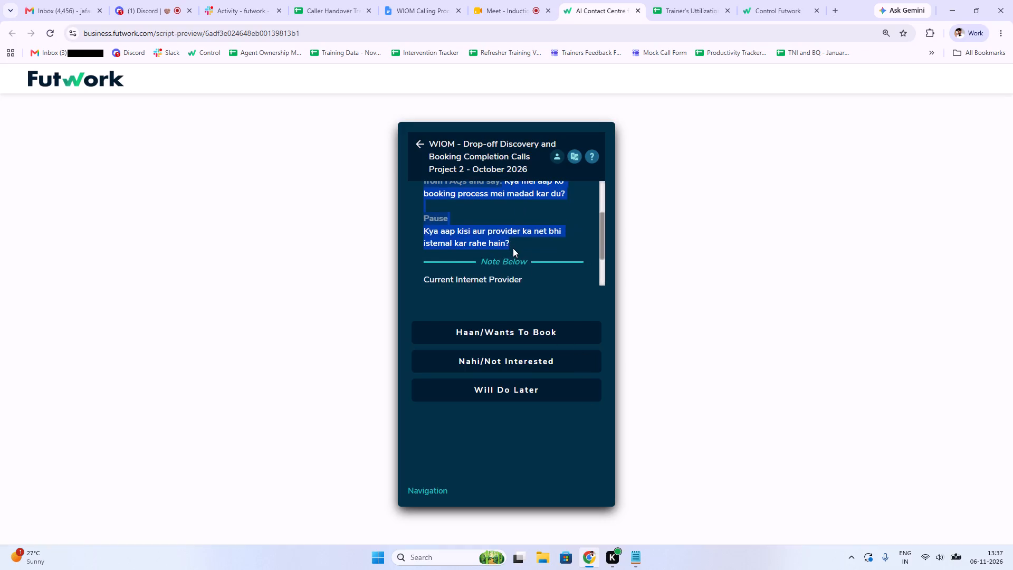
# Replace all Notepad text with the copied better-plan reply and copy the resulting plain text.
pyautogui.click(634, 546)
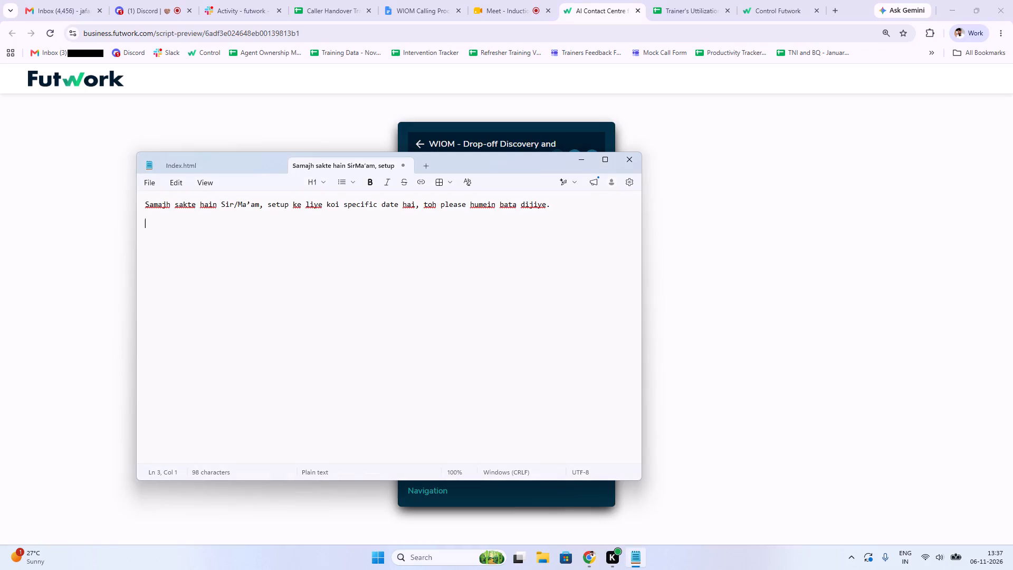
pyautogui.hotkey('ctrl', 'v')
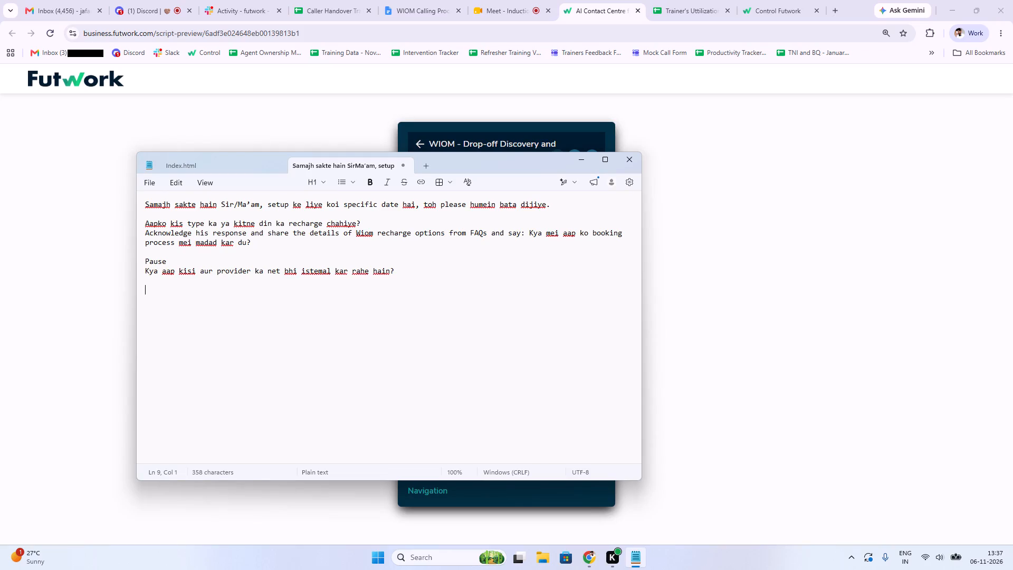
pyautogui.hotkey('ctrl', 'a')
pyautogui.hotkey('ctrl', 'v')
pyautogui.hotkey('ctrl', 'a')
pyautogui.hotkey('ctrl', 'v')
pyautogui.hotkey('ctrl', 'a')
pyautogui.hotkey('ctrl', 'c')
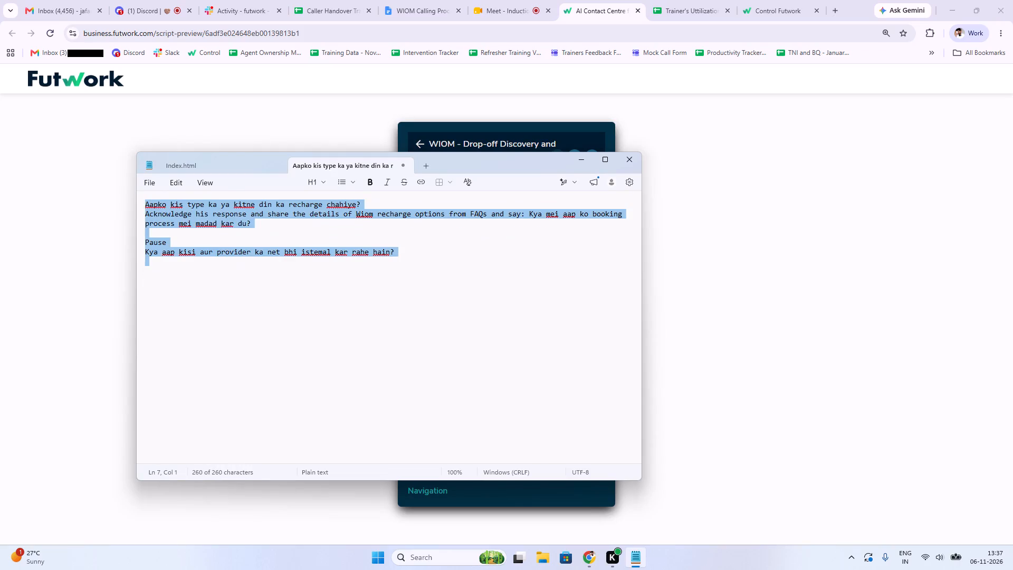
pyautogui.hotkey('ctrl', 'c')
# Return the script preview to the drop-off reasons and check the wording of the better-plan option.
pyautogui.click(451, 128)
pyautogui.click(421, 149)
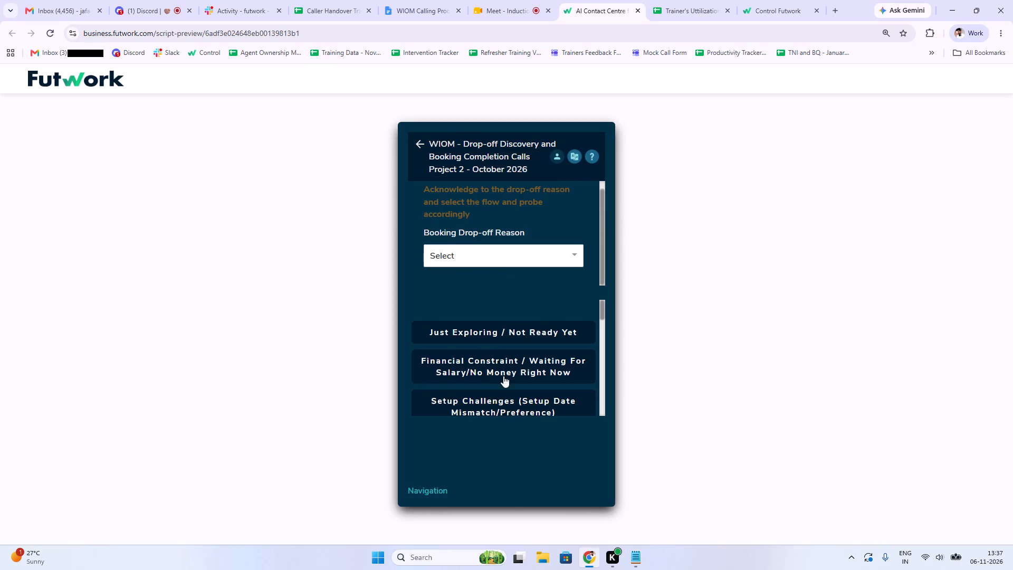
pyautogui.scroll(-3, 504, 382)
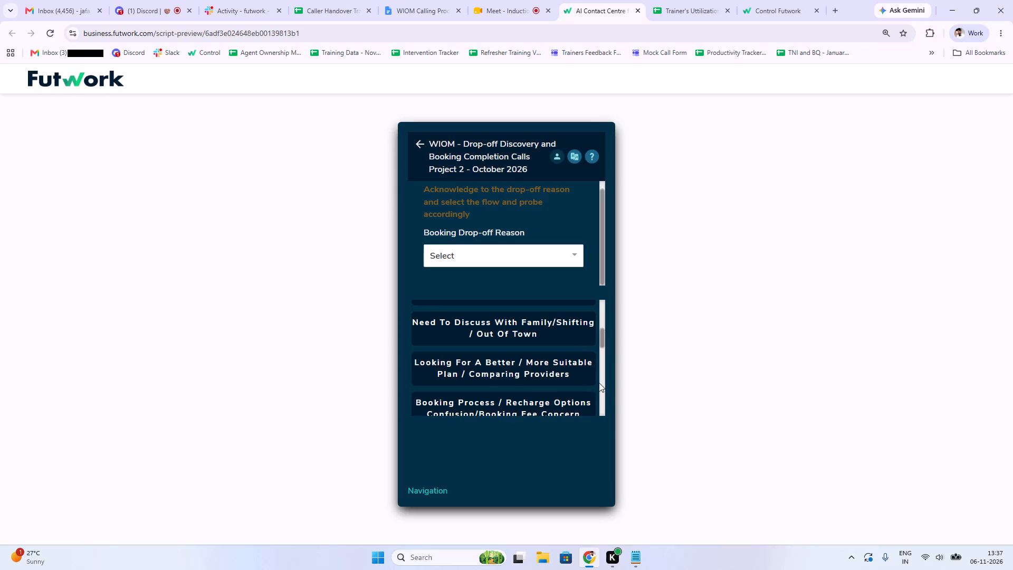
# In the WIOM Calling Process document, clear the indented blank line below the "Setup related issues" reply and start a new line there.
pyautogui.click(425, 1)
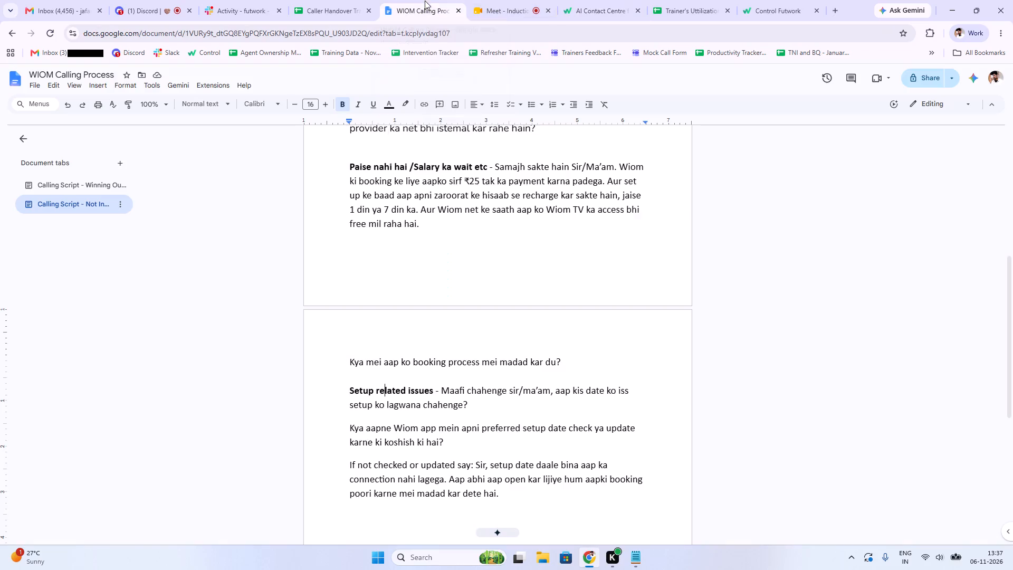
pyautogui.scroll(-4, 465, 299)
pyautogui.click(445, 330)
pyautogui.press('BackSpace')
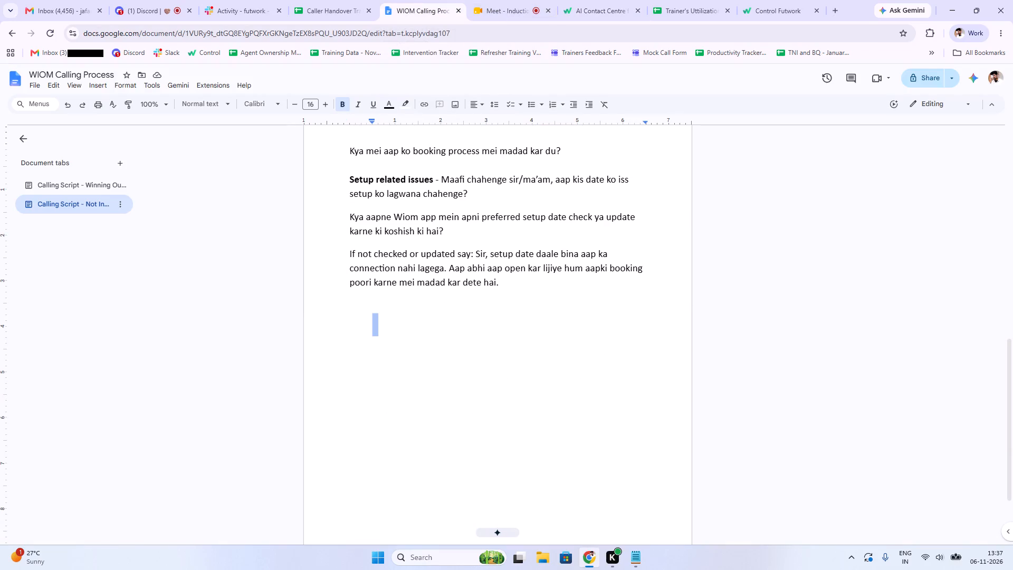
pyautogui.doubleClick(491, 333)
pyautogui.press('BackSpace')
pyautogui.press('BackSpace')
pyautogui.click(529, 297)
pyautogui.press('Up')
pyautogui.press('Down')
pyautogui.hotkey('shift', 'Return')
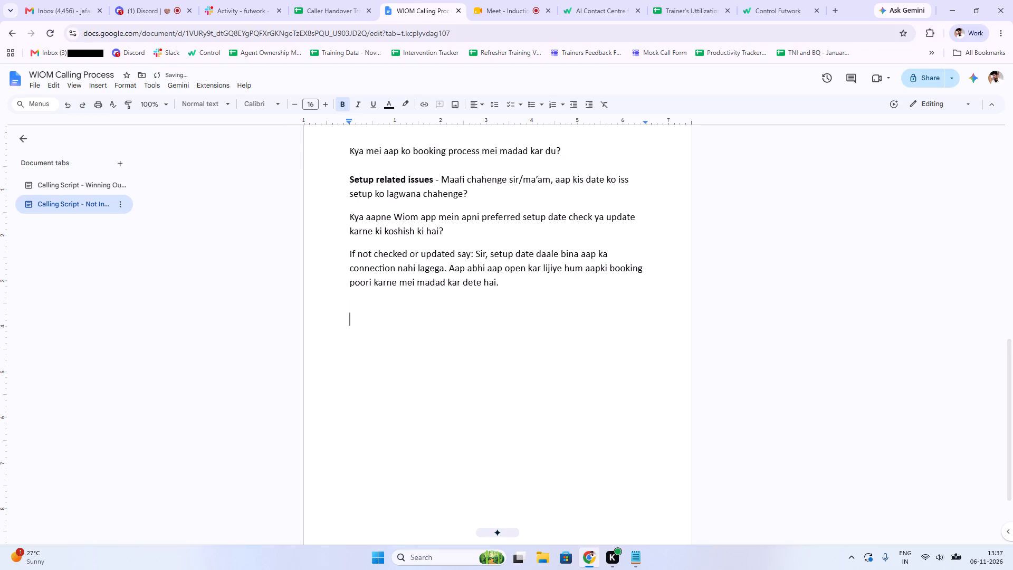
# Enter the bold label "Looking for a better option or comparing -" and paste the copied better-plan reply after it.
pyautogui.write('Looking for a bee')
pyautogui.press('BackSpace')
pyautogui.write('tter optuo')
pyautogui.press('BackSpace')
pyautogui.press('BackSpace')
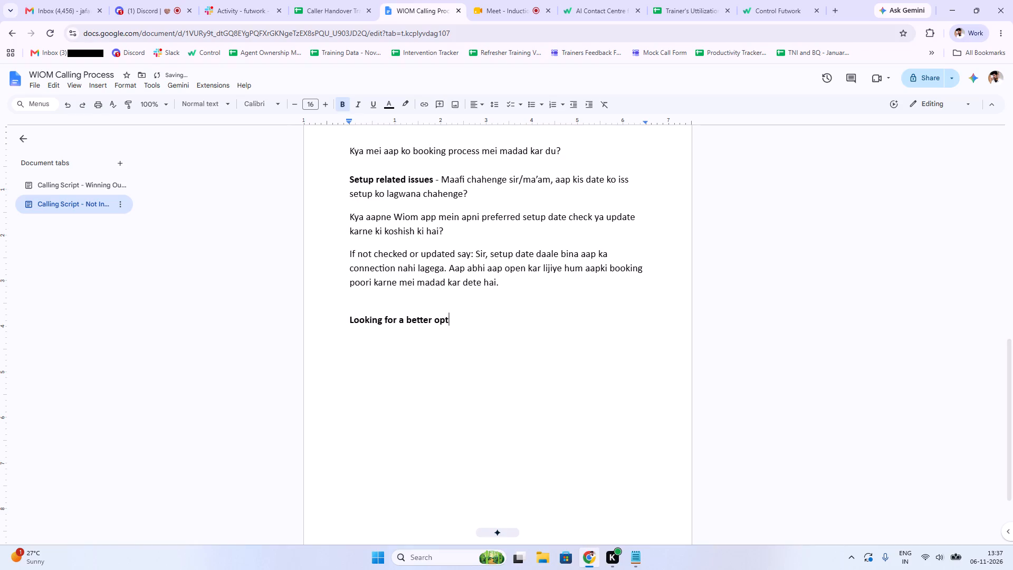
pyautogui.write('ion with')
pyautogui.press('space')
pyautogui.press('BackSpace')
pyautogui.press('BackSpace')
pyautogui.press('BackSpace')
pyautogui.press('BackSpace')
pyautogui.press('BackSpace')
pyautogui.write('or comparing -')
pyautogui.press('space')
pyautogui.hotkey('ctrl', 'v')
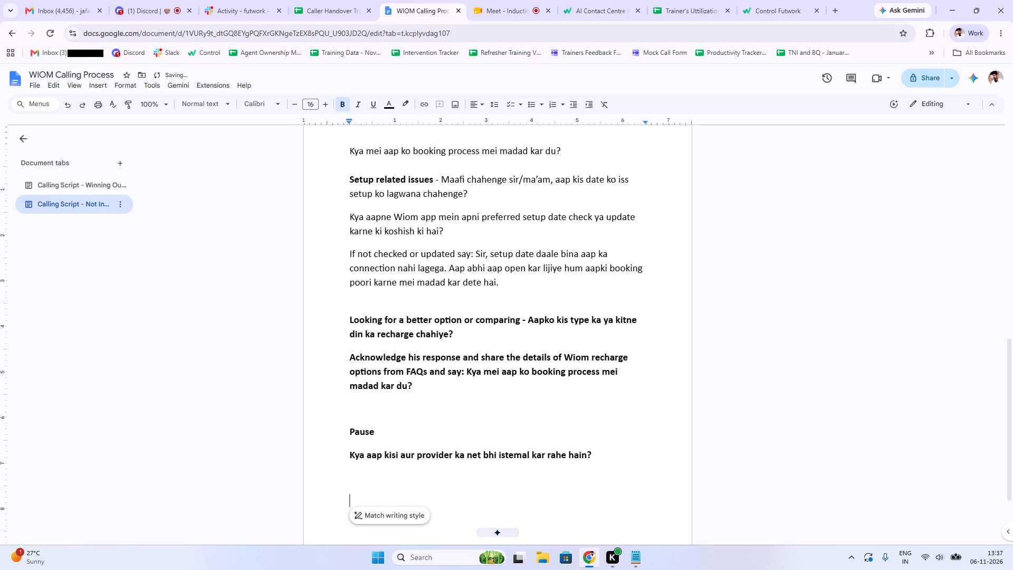
# Remove bold from the pasted reply, from "Aapko kis type" through "istemal kar rahe hain?", keeping the label bold.
pyautogui.click(530, 321)
pyautogui.keyDown('shift'); pyautogui.click(483, 478); pyautogui.keyUp('shift')
pyautogui.hotkey('ctrl', 'v')
pyautogui.hotkey('ctrl', 'z')
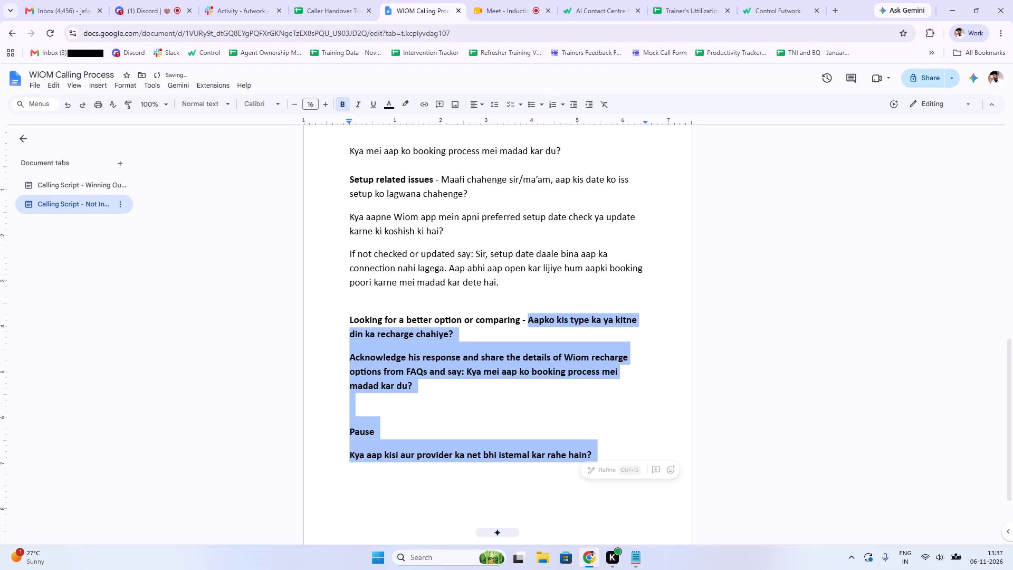
pyautogui.hotkey('ctrl', 'b')
# Delete the blank line above "Pause" in the better-option reply and select the word "Pause".
pyautogui.click(532, 410)
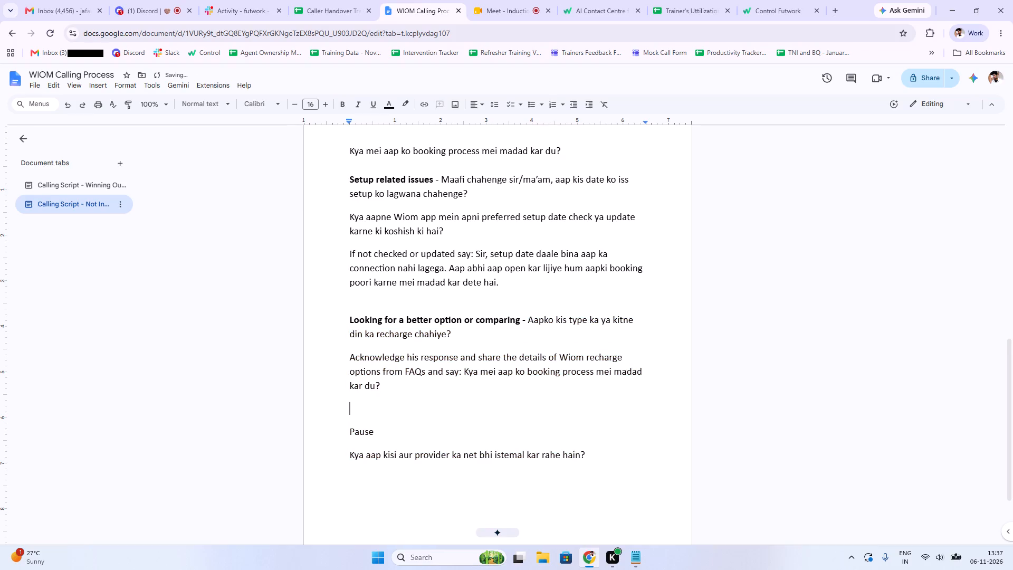
pyautogui.press('BackSpace')
pyautogui.click(418, 414)
pyautogui.hotkey('ctrl', 'shift', 'Left')
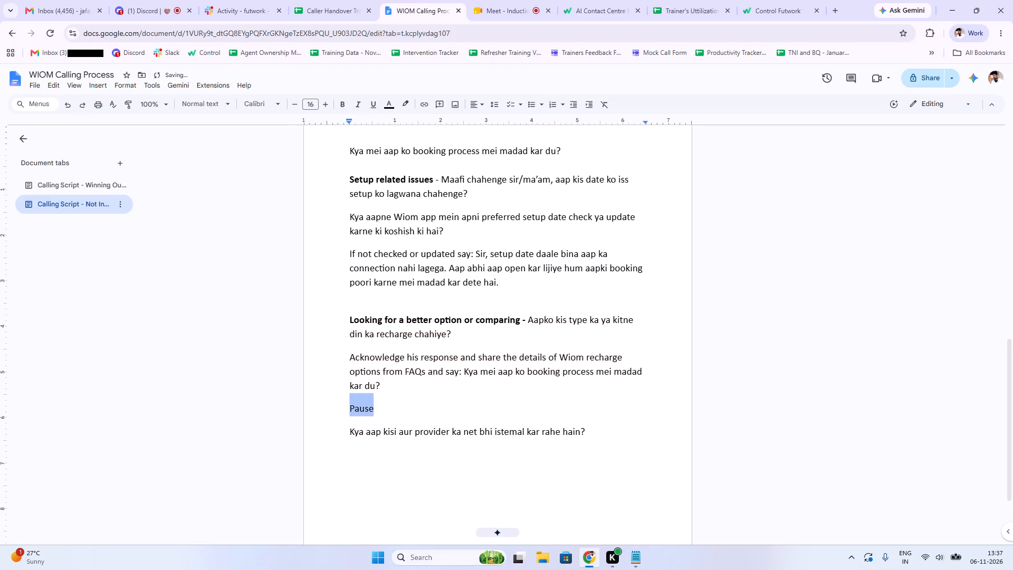
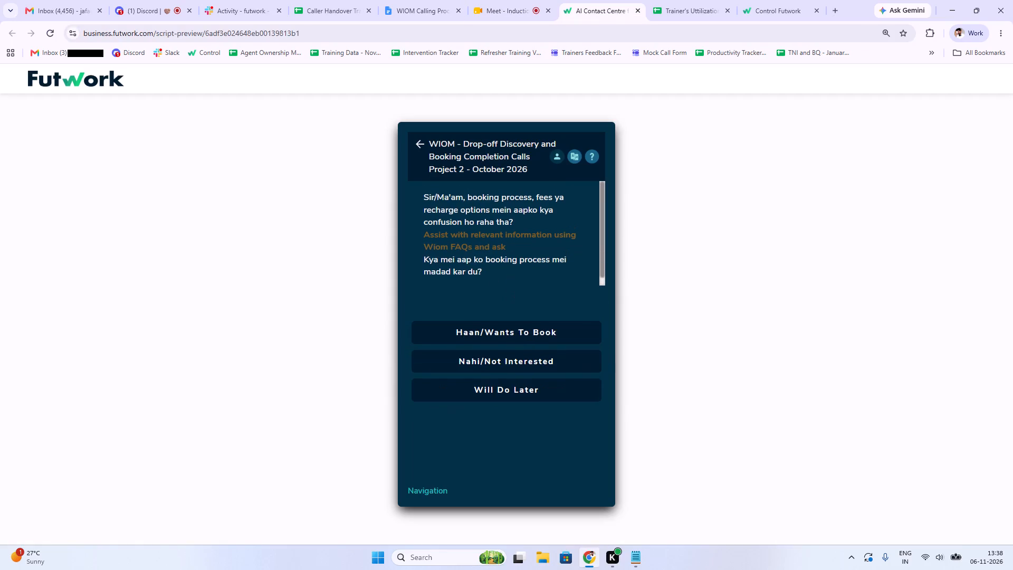
# Review the booking process confusion script and the guidance its Haan/Wants To Book response leads to.
pyautogui.tripleClick(453, 203)
pyautogui.hotkey('ctrl', 'c')
pyautogui.hotkey('ctrl', 'c')
pyautogui.hotkey('ctrl', 'c')
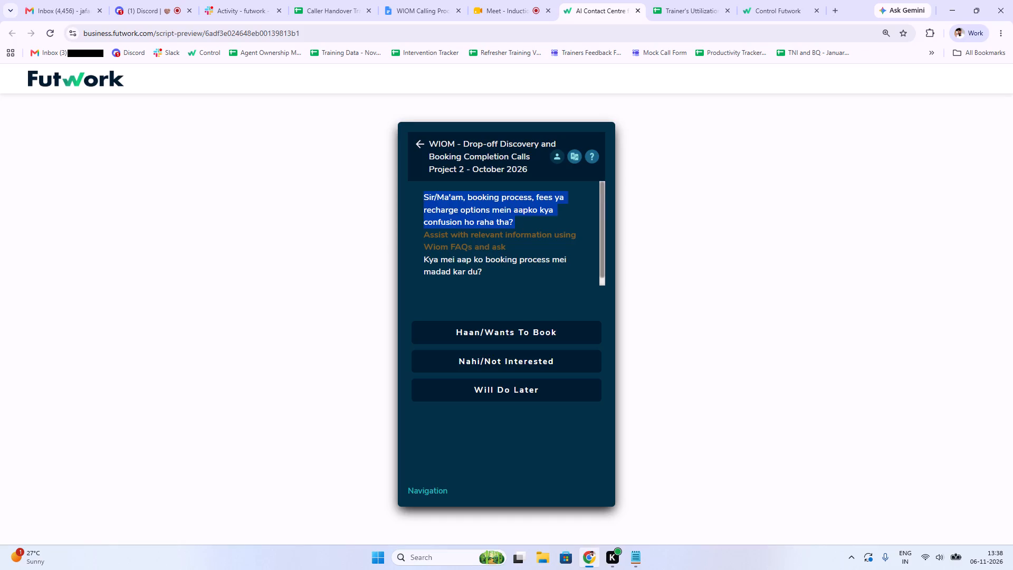
pyautogui.scroll(-1, 494, 221)
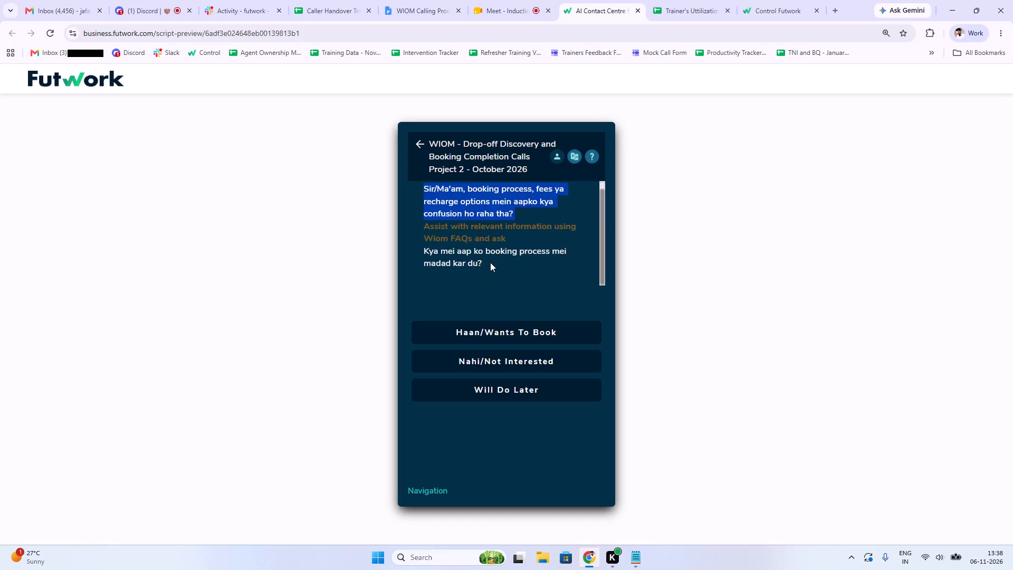
pyautogui.scroll(1, 518, 251)
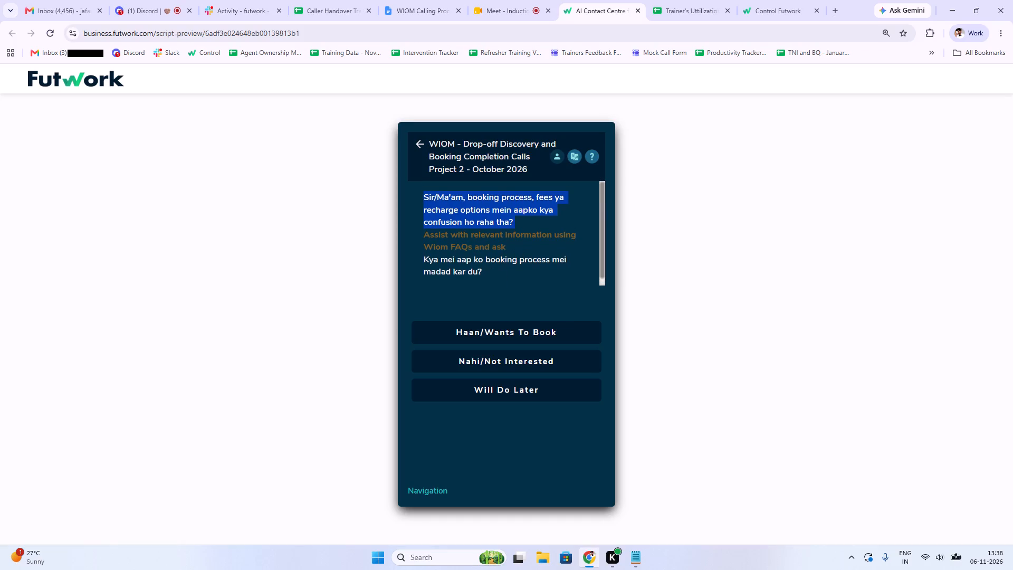
pyautogui.scroll(-4, 519, 235)
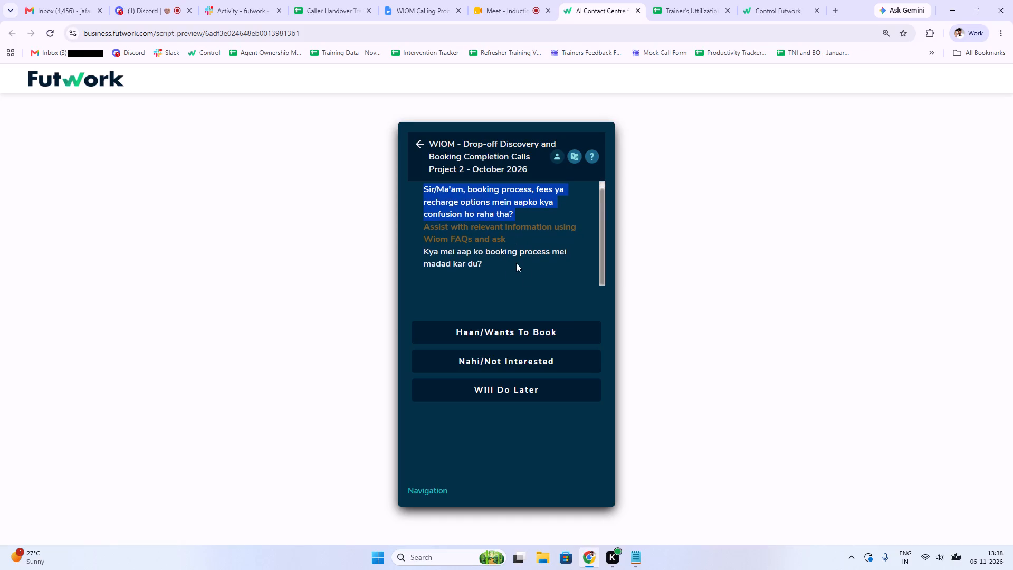
pyautogui.click(531, 326)
pyautogui.scroll(4, 483, 261)
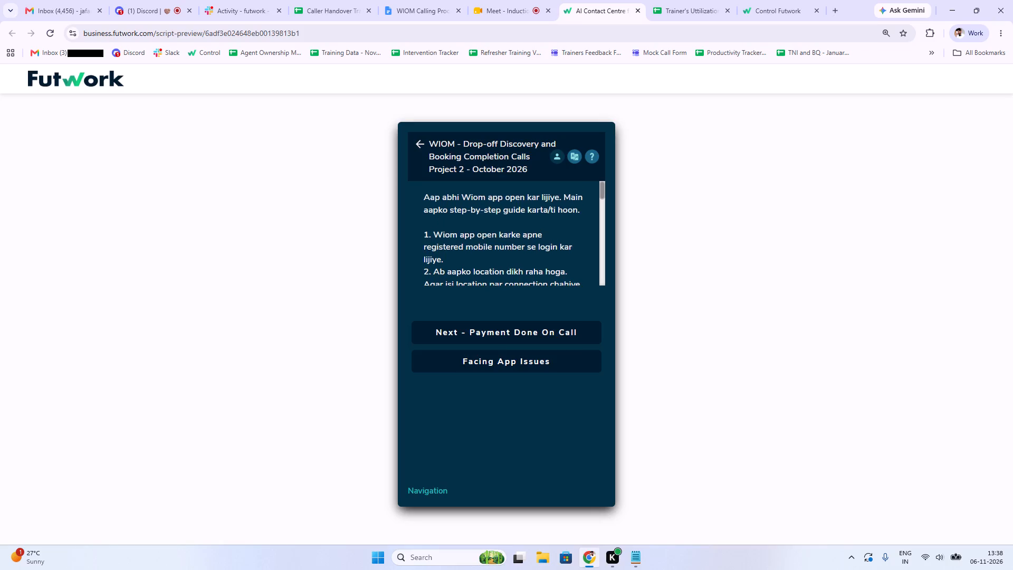
pyautogui.click(423, 137)
pyautogui.click(423, 139)
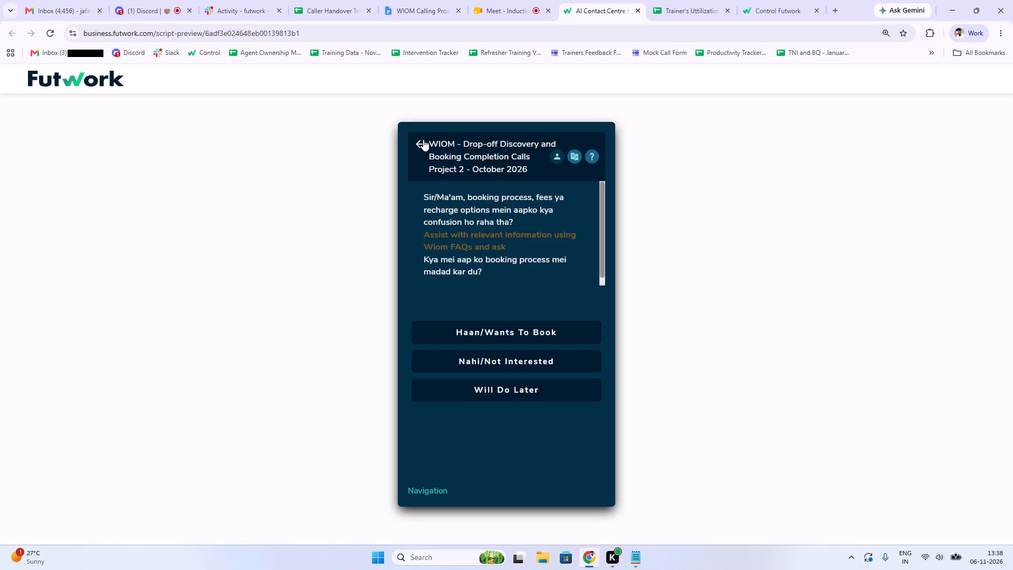
# Open the Payment Issue / Payment Failed flow from the drop-off reasons and copy its full script text.
pyautogui.click(423, 139)
pyautogui.scroll(-1, 513, 326)
pyautogui.scroll(-3, 517, 374)
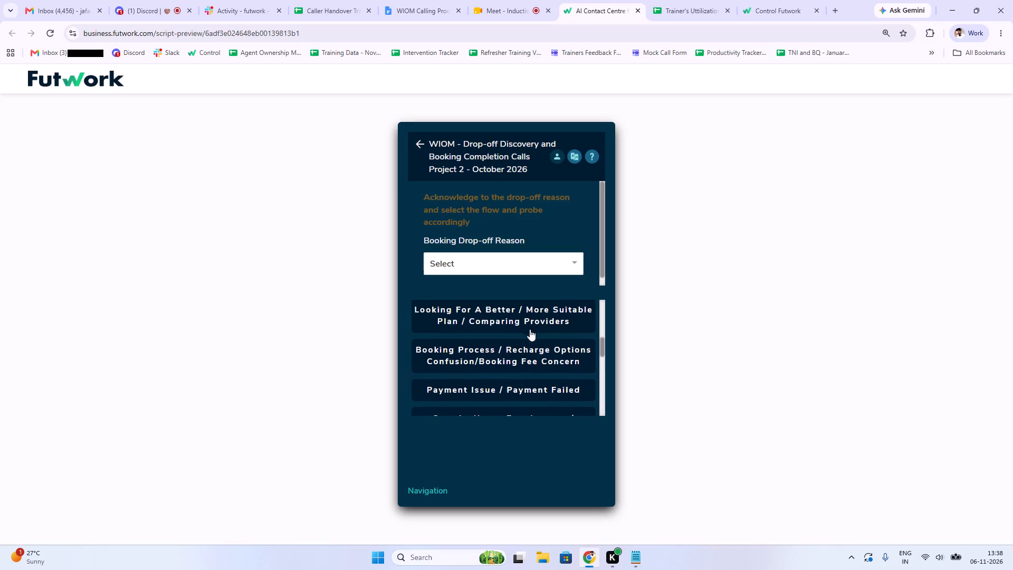
pyautogui.scroll(-1, 526, 334)
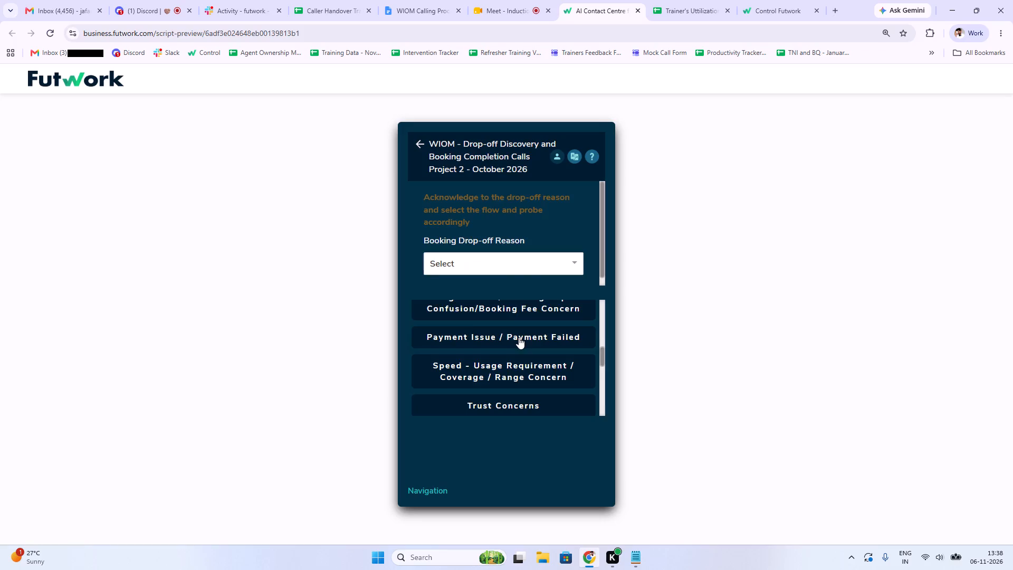
pyautogui.click(519, 337)
pyautogui.scroll(4, 461, 237)
pyautogui.tripleClick(432, 197)
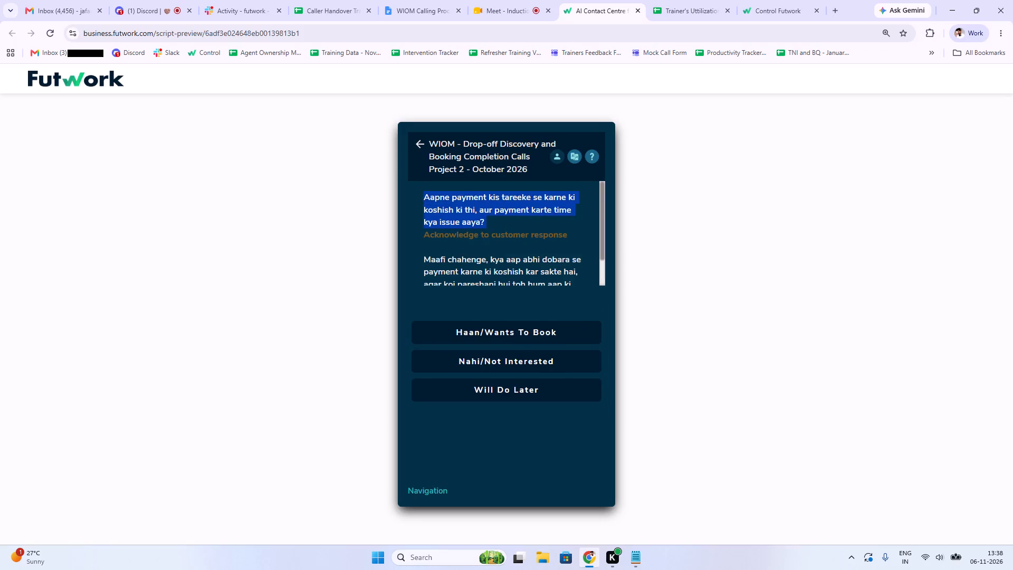
pyautogui.scroll(-3, 473, 220)
pyautogui.keyDown('shift'); pyautogui.click(500, 267); pyautogui.keyUp('shift')
pyautogui.hotkey('ctrl', 'c')
pyautogui.hotkey('ctrl', 'c')
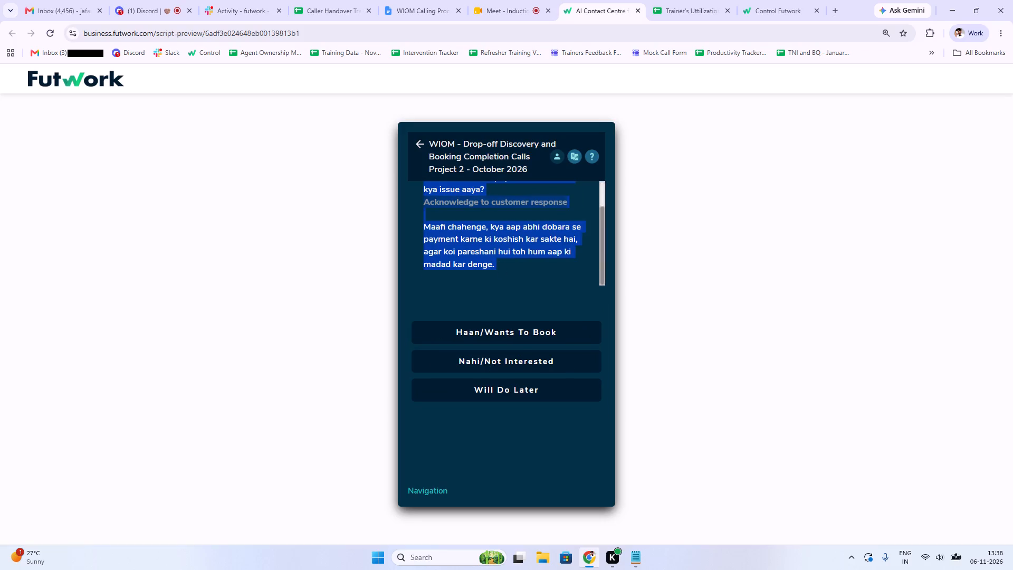
# In the WIOM Calling Process document, add the label "Problem in booking -" below the question about using another provider.
pyautogui.click(453, 0)
pyautogui.click(450, 446)
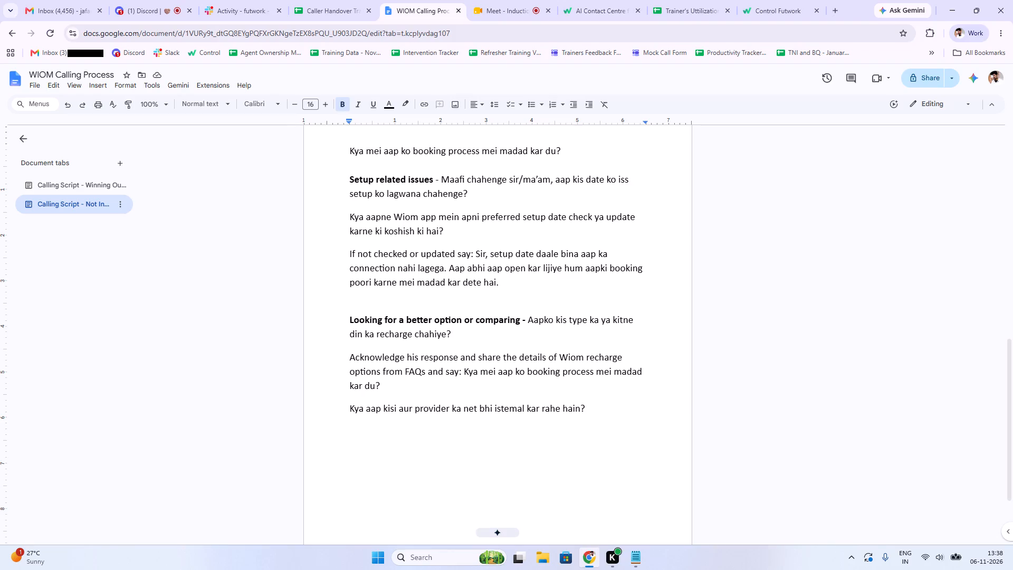
pyautogui.write('Probi')
pyautogui.press('BackSpace')
pyautogui.write('lem in booking -')
pyautogui.press('space')
# Insert the copied payment script after the "Problem in booking -" label, stripping its web formatting through Notepad.
pyautogui.hotkey('ctrl', 'v')
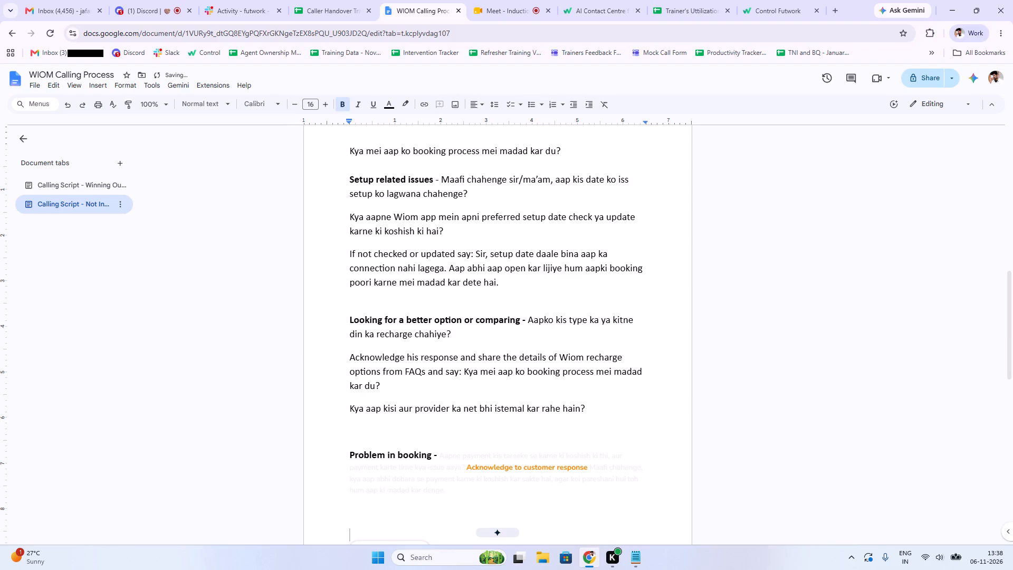
pyautogui.hotkey('ctrl', 'z')
pyautogui.click(635, 562)
pyautogui.hotkey('ctrl', 'a')
pyautogui.hotkey('ctrl', 'v')
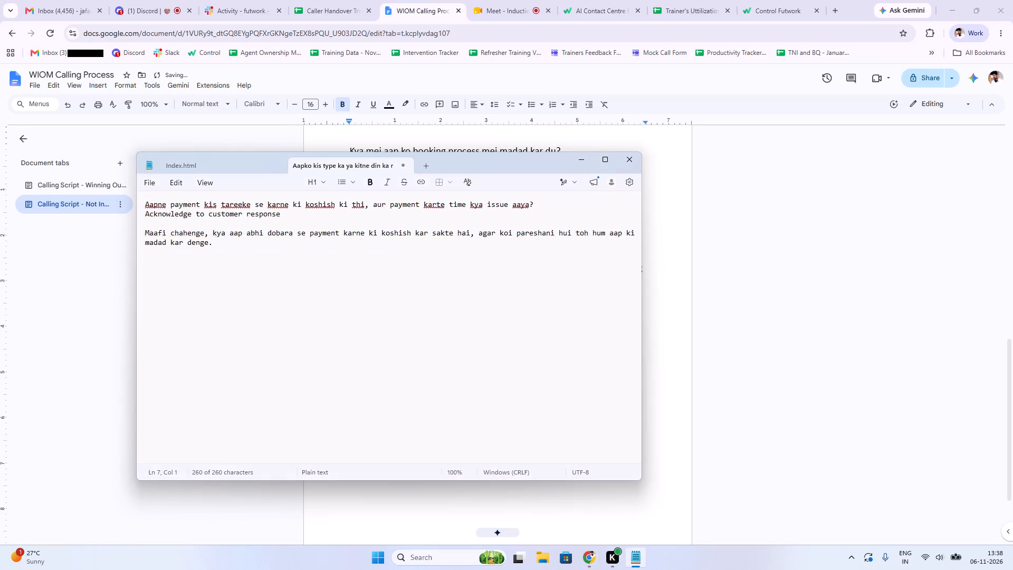
pyautogui.hotkey('ctrl', 'a')
pyautogui.hotkey('ctrl', 'c')
pyautogui.click(434, 521)
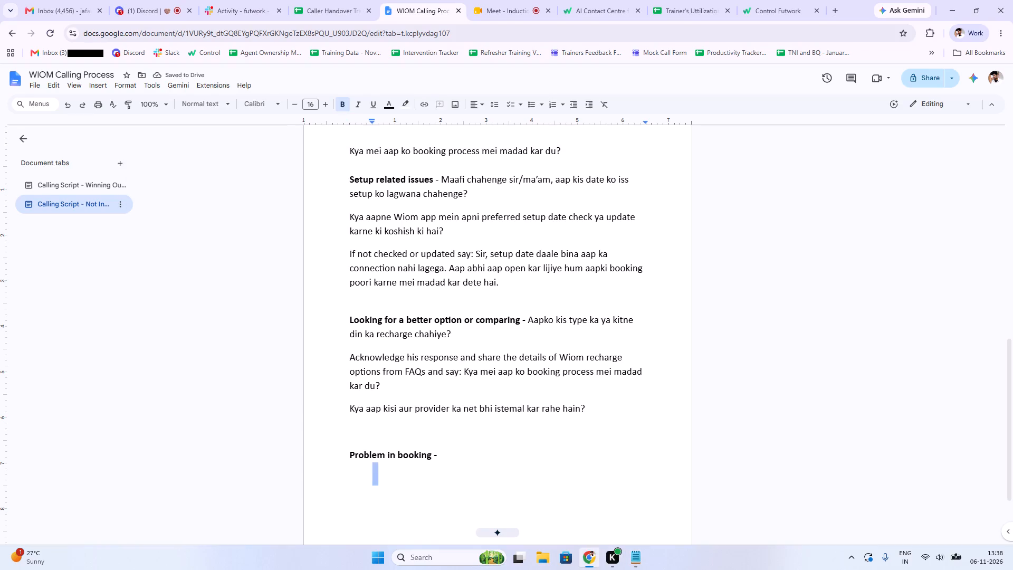
pyautogui.click(465, 465)
pyautogui.click(466, 455)
pyautogui.hotkey('ctrl', 'v')
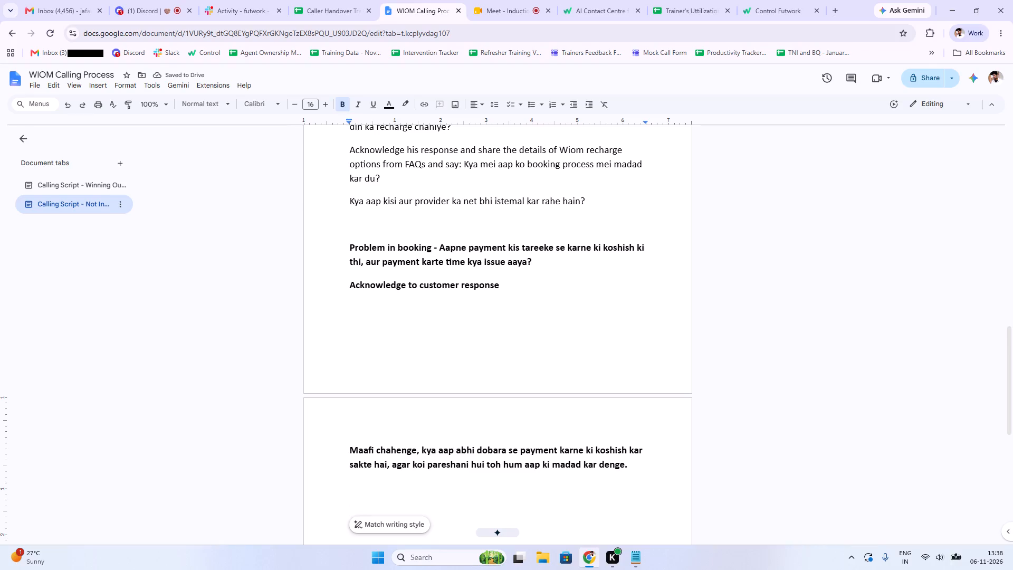
# Remove bold from the payment script text that follows the "Problem in booking -" label.
pyautogui.moveTo(439, 248); pyautogui.dragTo(636, 475)
pyautogui.hotkey('ctrl', 'b')
pyautogui.click(520, 384)
pyautogui.click(410, 502)
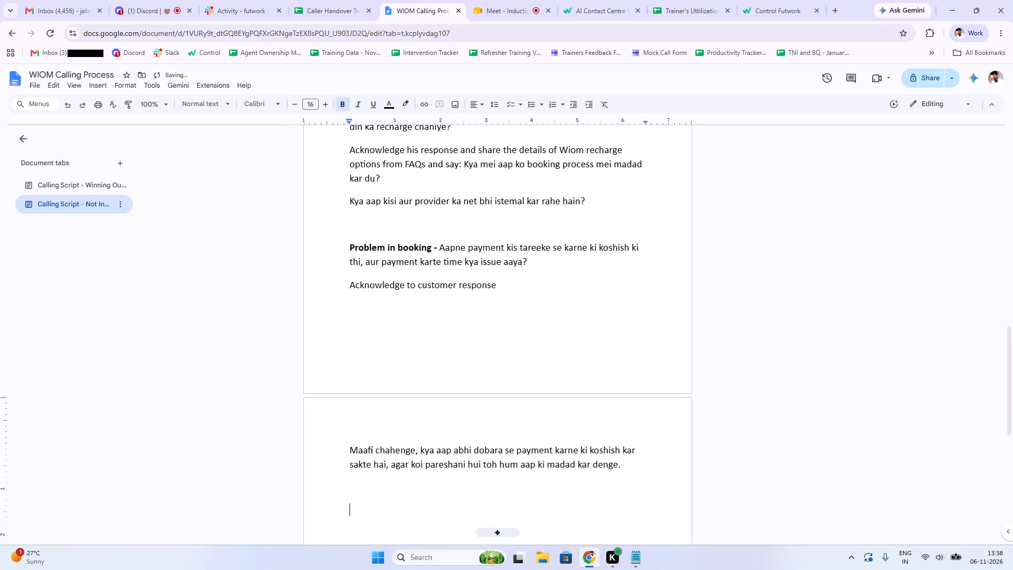
# Delete the "Acknowledge to customer response" line and the blank line before the "Maafi chahenge" paragraph.
pyautogui.tripleClick(368, 286)
pyautogui.press('BackSpace')
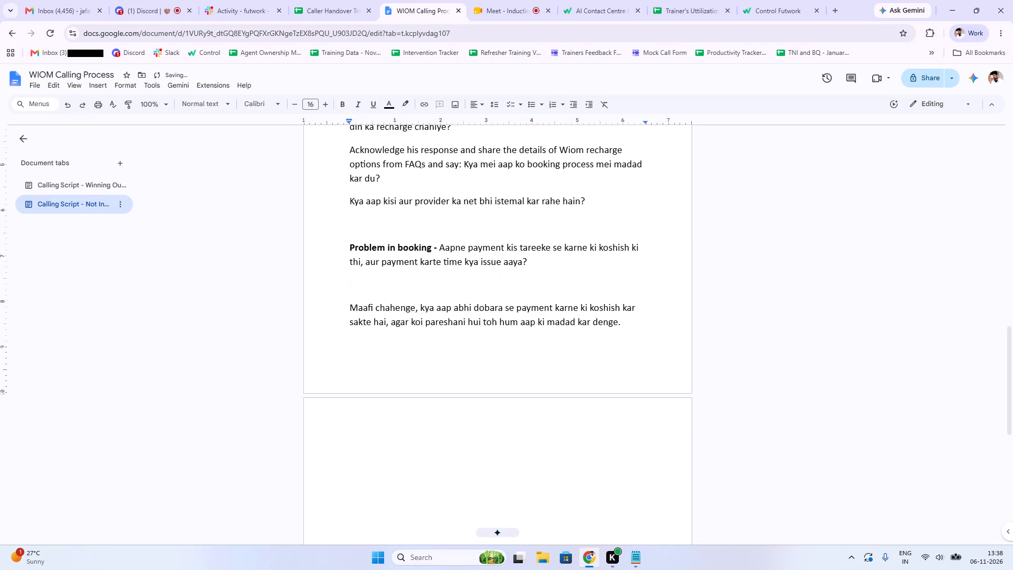
pyautogui.press('BackSpace')
pyautogui.click(450, 312)
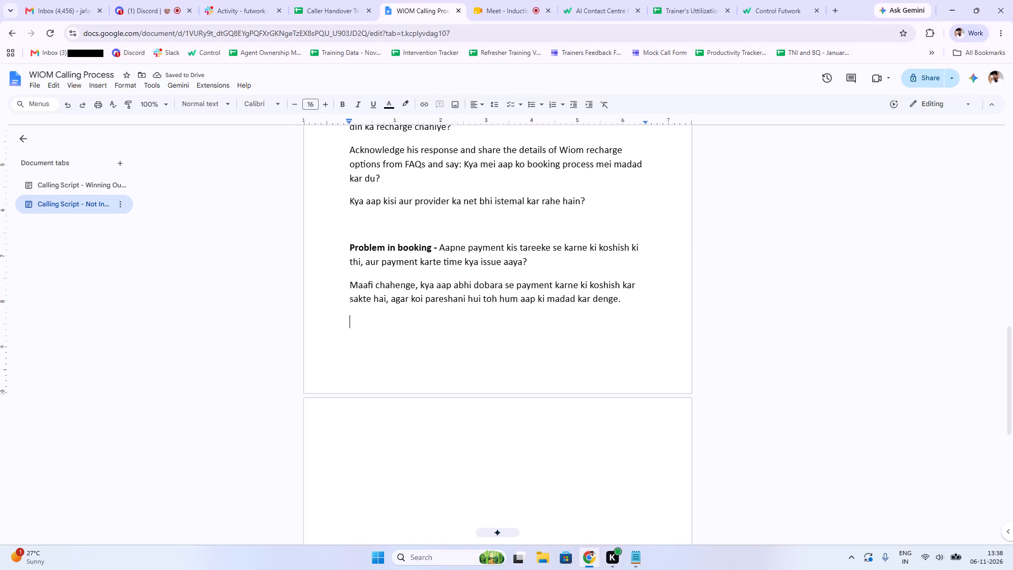
pyautogui.click(628, 311)
pyautogui.click(471, 328)
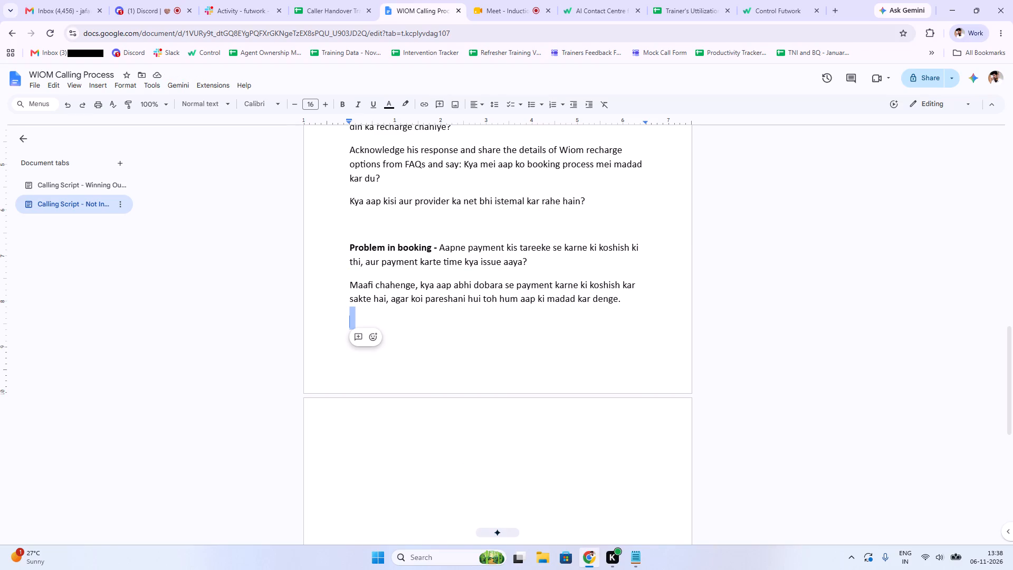
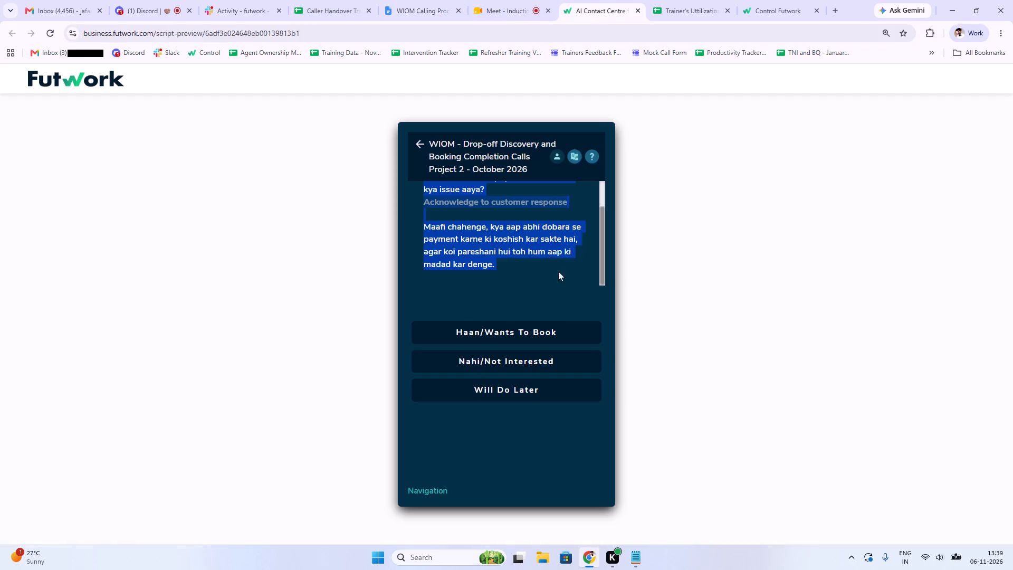
# Open the "Speed - Usage Requirement / Coverage / Range Concern" response in the script preview and copy its entire script text.
pyautogui.click(417, 148)
pyautogui.scroll(-2, 508, 331)
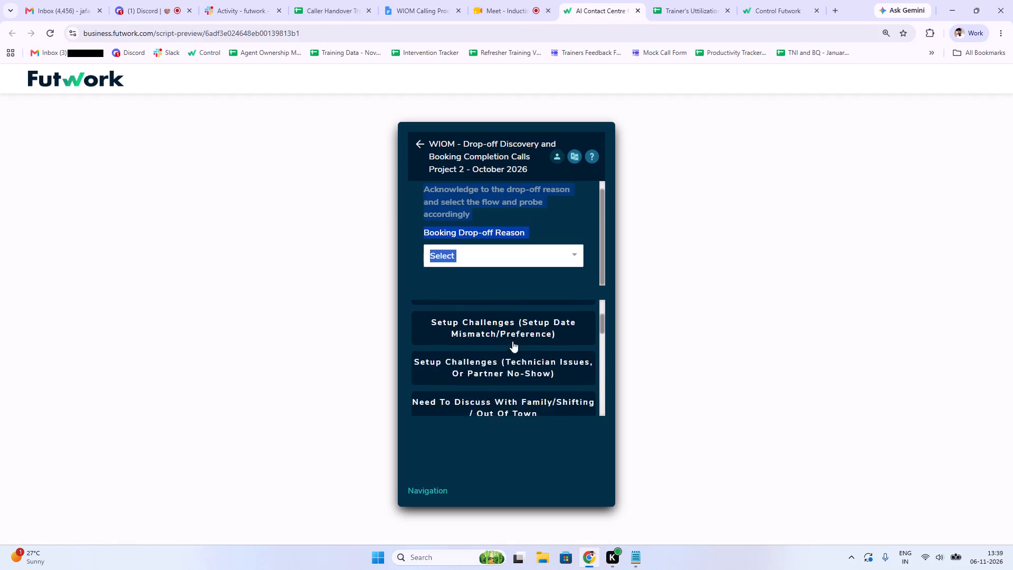
pyautogui.scroll(-3, 512, 341)
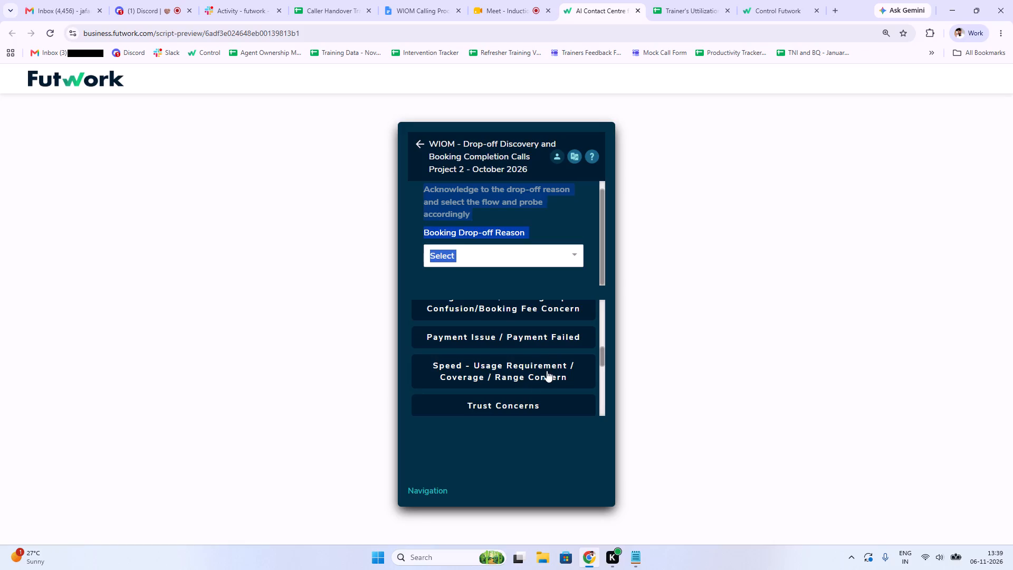
pyautogui.click(517, 373)
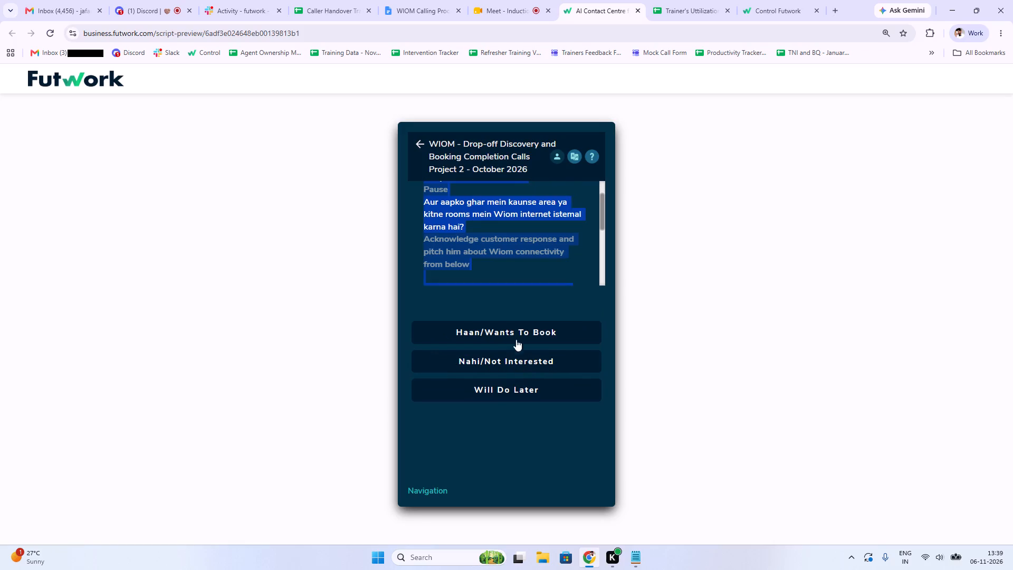
pyautogui.click(504, 252)
pyautogui.scroll(6, 504, 252)
pyautogui.tripleClick(442, 195)
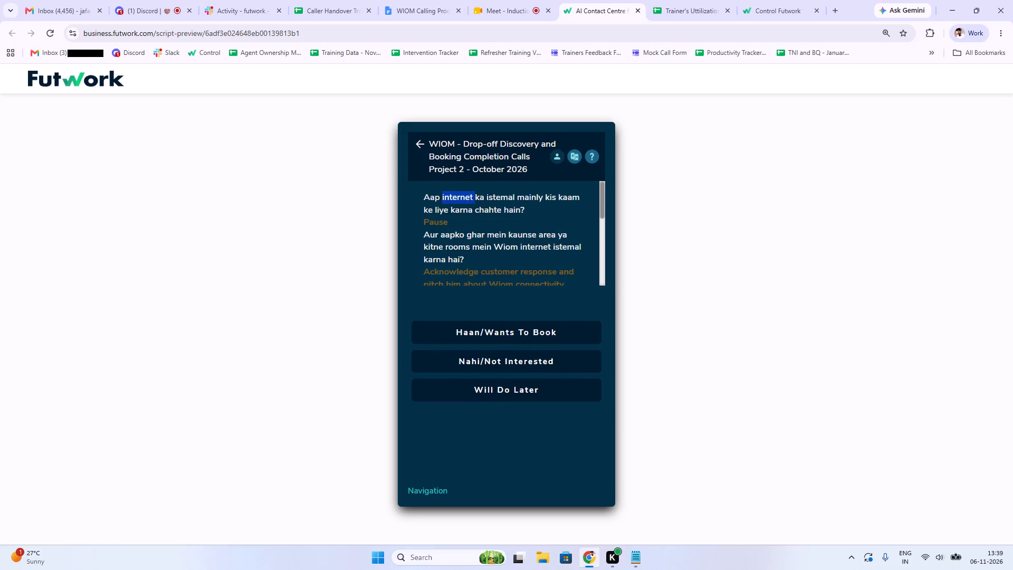
pyautogui.keyDown('shift'); pyautogui.click(475, 262); pyautogui.keyUp('shift')
pyautogui.hotkey('ctrl', 'c')
pyautogui.hotkey('ctrl', 'c')
pyautogui.scroll(-3, 475, 262)
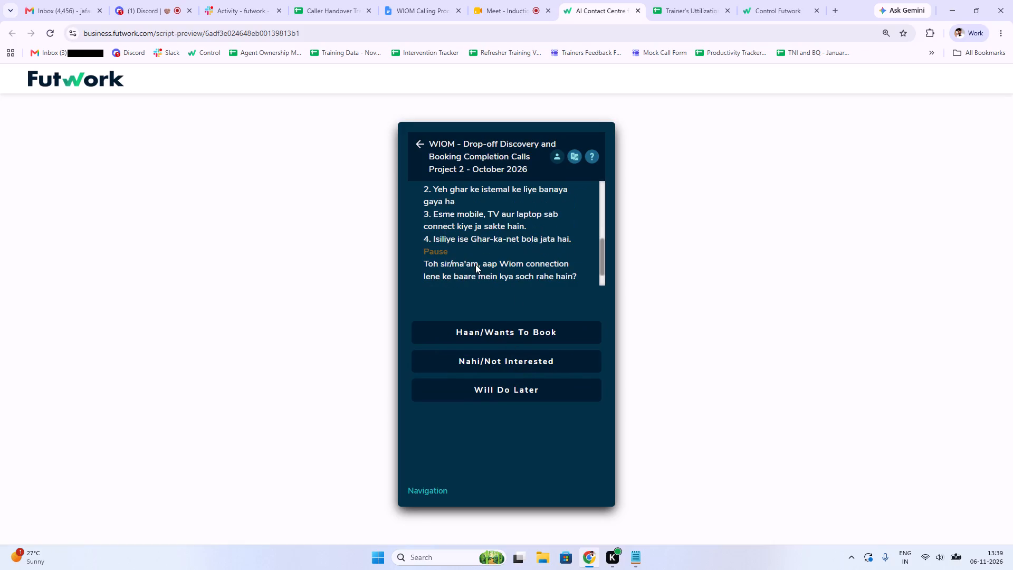
pyautogui.scroll(-2, 479, 264)
pyautogui.scroll(2, 480, 264)
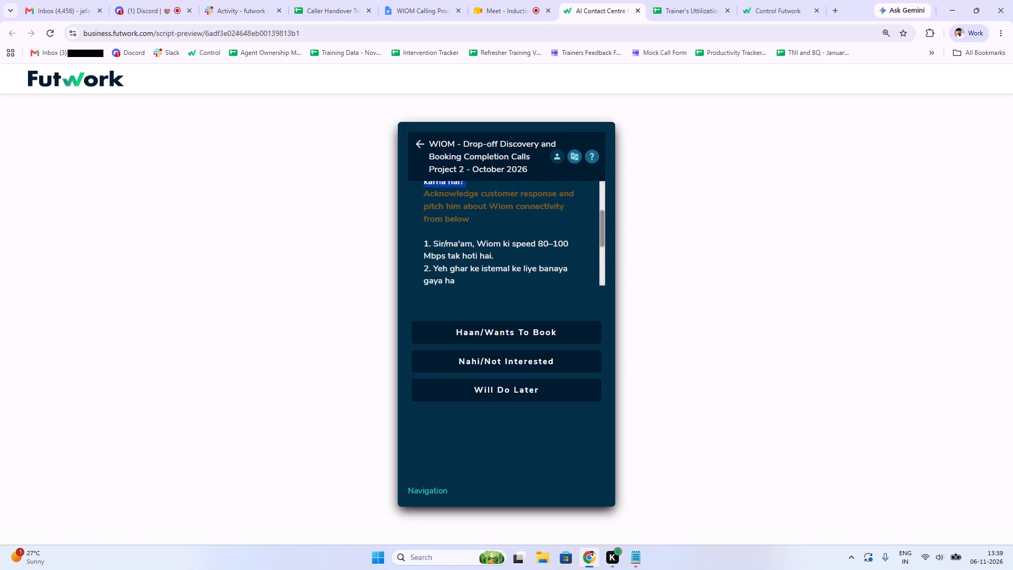
pyautogui.scroll(-7, 505, 265)
pyautogui.keyDown('shift'); pyautogui.click(514, 265); pyautogui.keyUp('shift')
pyautogui.hotkey('ctrl', 'c')
pyautogui.hotkey('ctrl', 'c')
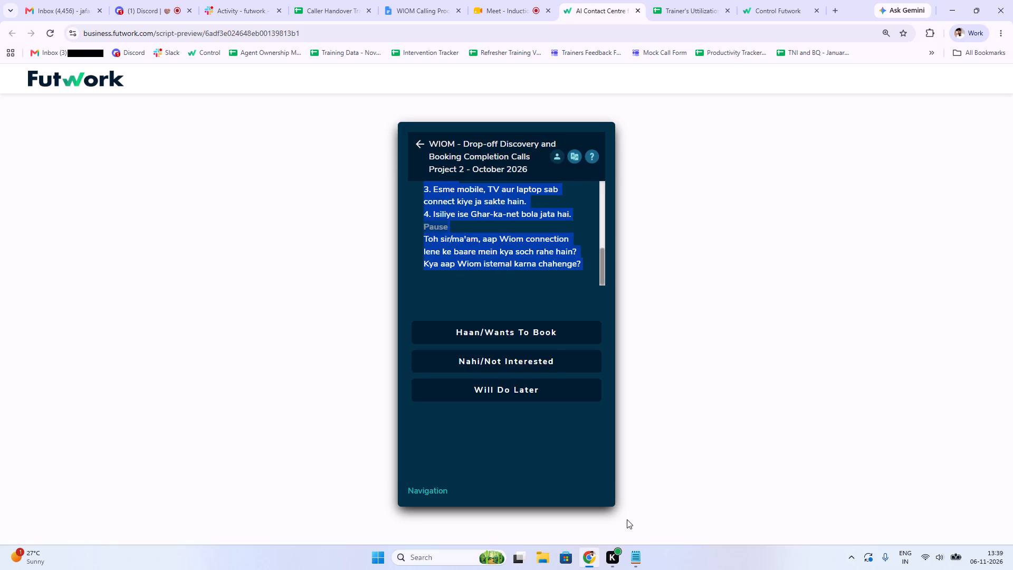
# Replace the Notepad contents with the copied speed script and copy it back as plain text.
pyautogui.click(644, 556)
pyautogui.hotkey('ctrl', 'a')
pyautogui.hotkey('ctrl', 'v')
pyautogui.click(321, 325)
pyautogui.hotkey('ctrl', 'a')
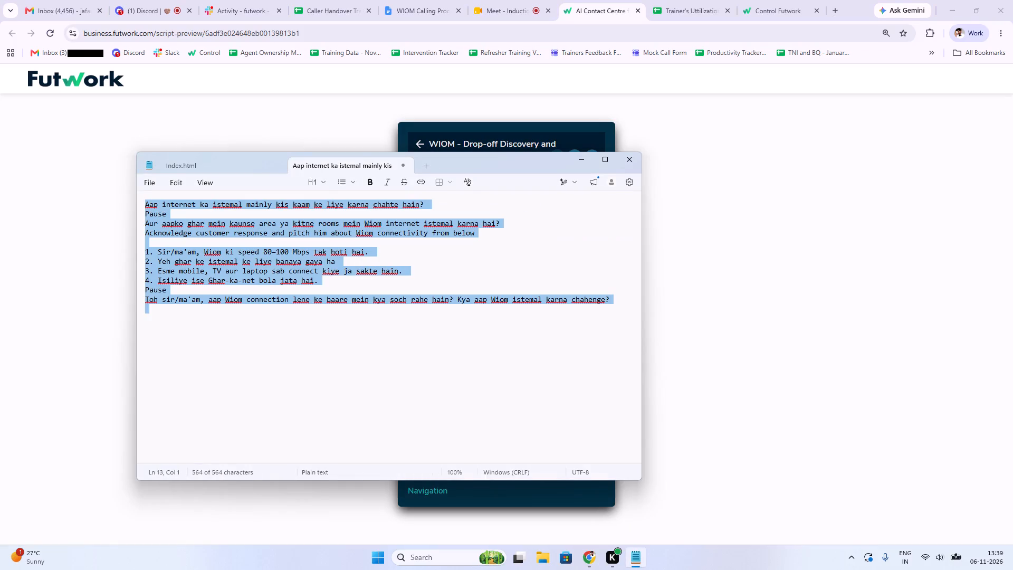
pyautogui.hotkey('ctrl', 'c')
# In the WIOM Calling Process document, add the bold label "Speed kam hai ya range kam hai -" below the payment script.
pyautogui.click(389, 0)
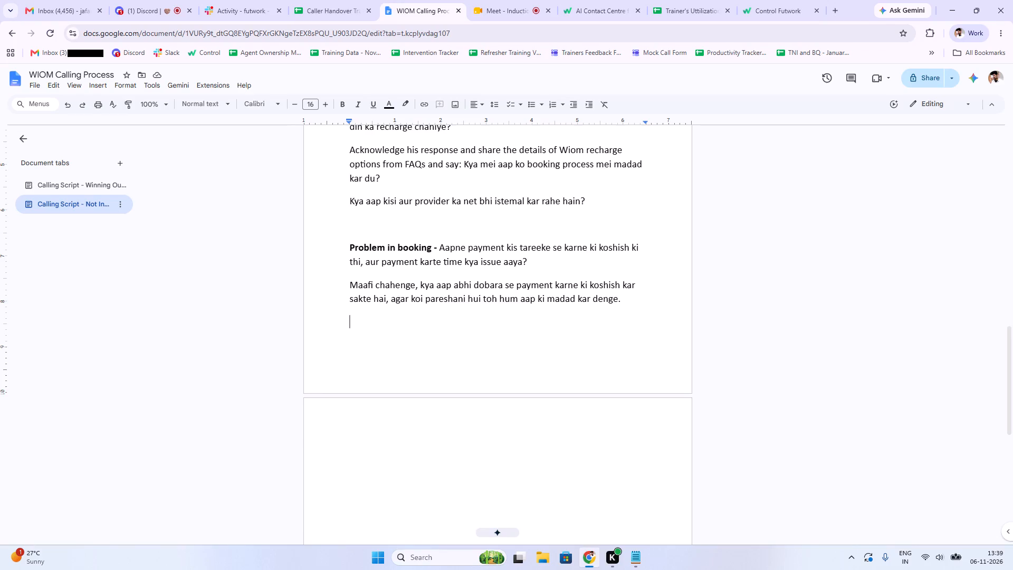
pyautogui.hotkey('shift', 'Return')
pyautogui.write('Speed kam hai ya rand')
pyautogui.press('BackSpace')
pyautogui.write('ge ram')
pyautogui.press('BackSpace')
pyautogui.press('BackSpace')
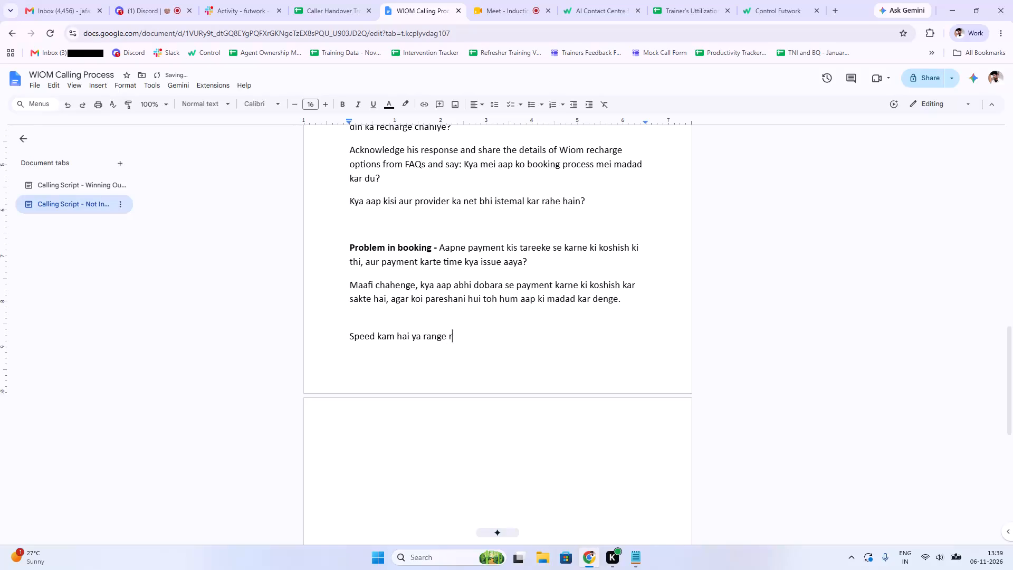
pyautogui.press('BackSpace')
pyautogui.write('kam hai -')
pyautogui.press('space')
pyautogui.hotkey('ctrl', 'shift', 'Up')
pyautogui.hotkey('ctrl', 'b')
pyautogui.press('Right')
# Insert the plain-text speed script directly after the "Speed kam hai ya range kam hai -" label.
pyautogui.hotkey('ctrl', 'v')
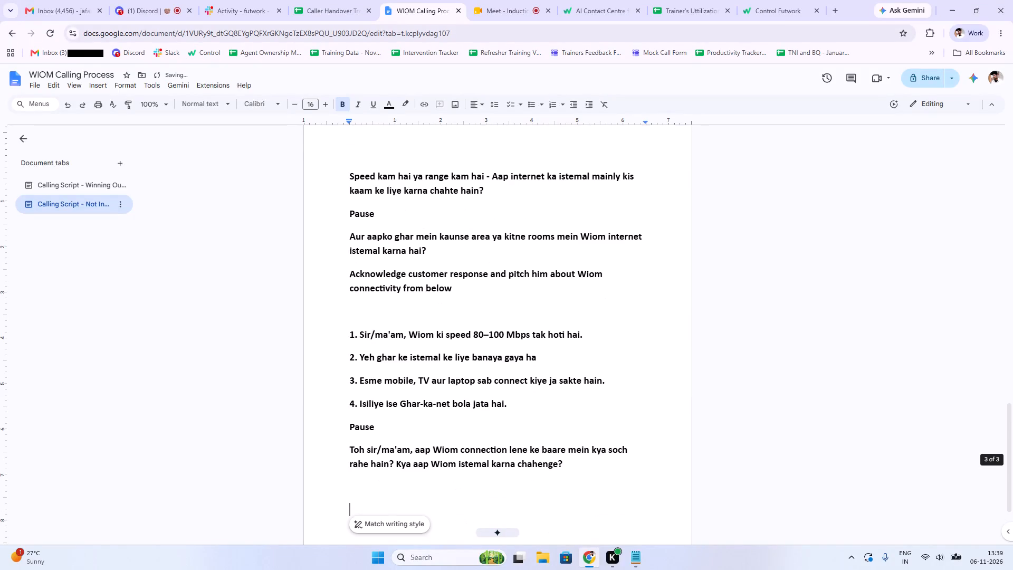
pyautogui.scroll(4, 435, 394)
pyautogui.scroll(-1, 409, 384)
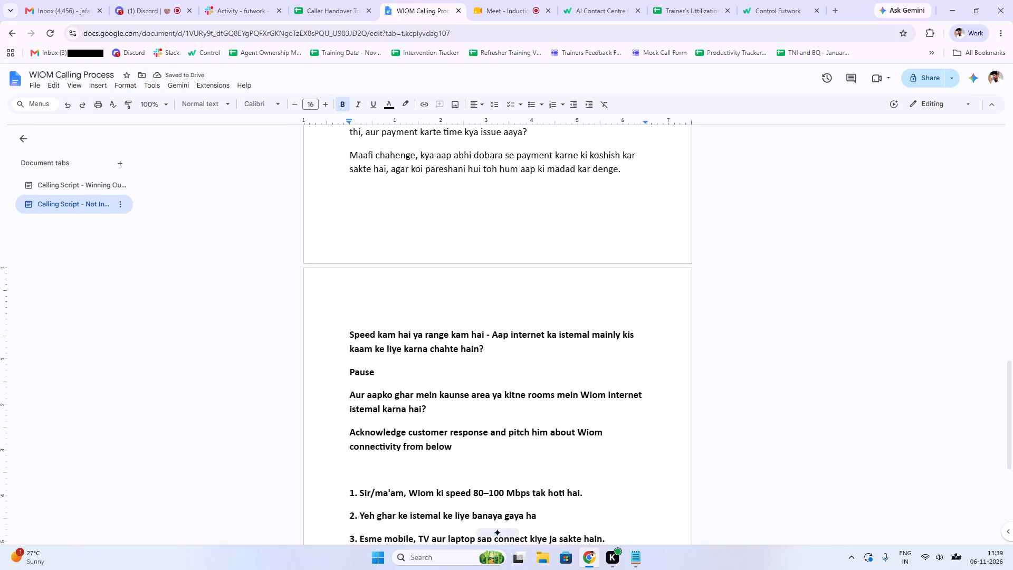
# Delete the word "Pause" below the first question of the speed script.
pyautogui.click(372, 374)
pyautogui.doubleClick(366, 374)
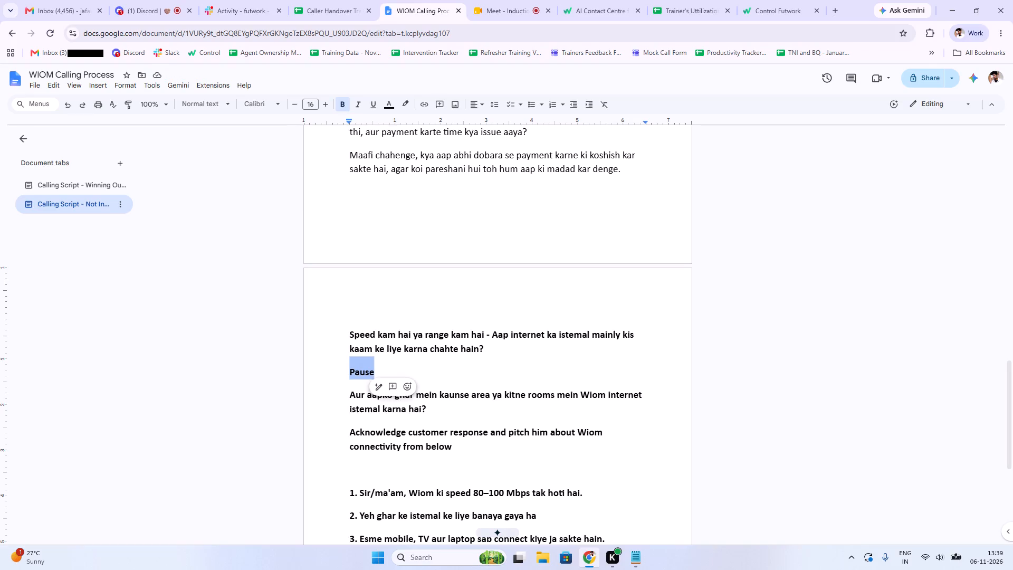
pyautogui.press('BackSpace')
# Copy the full speed and coverage script again from the Futwork script preview.
pyautogui.click(591, 0)
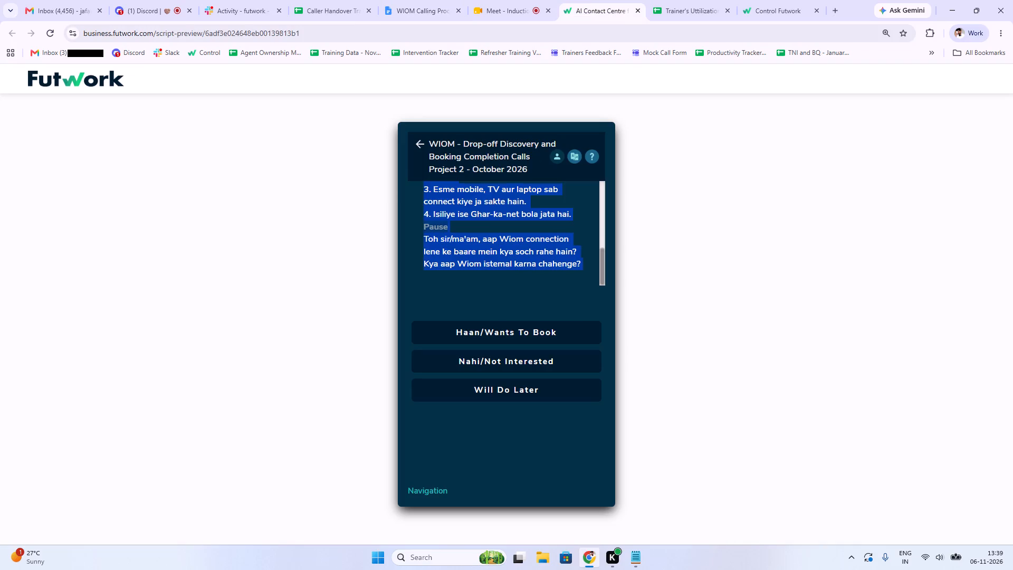
pyautogui.scroll(9, 512, 188)
pyautogui.tripleClick(455, 206)
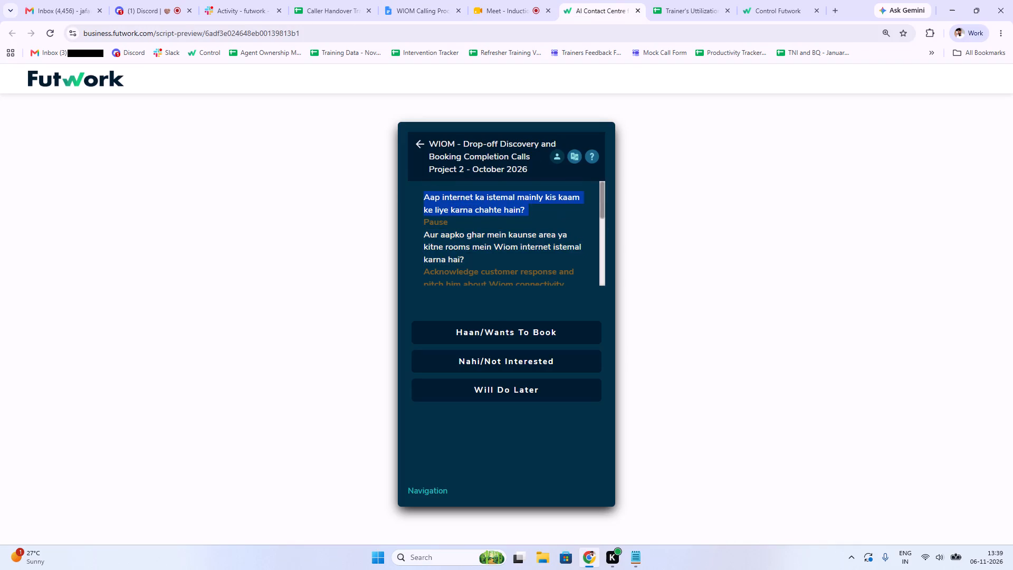
pyautogui.hotkey('ctrl', 'c')
pyautogui.hotkey('ctrl', 'c')
pyautogui.scroll(-7, 466, 230)
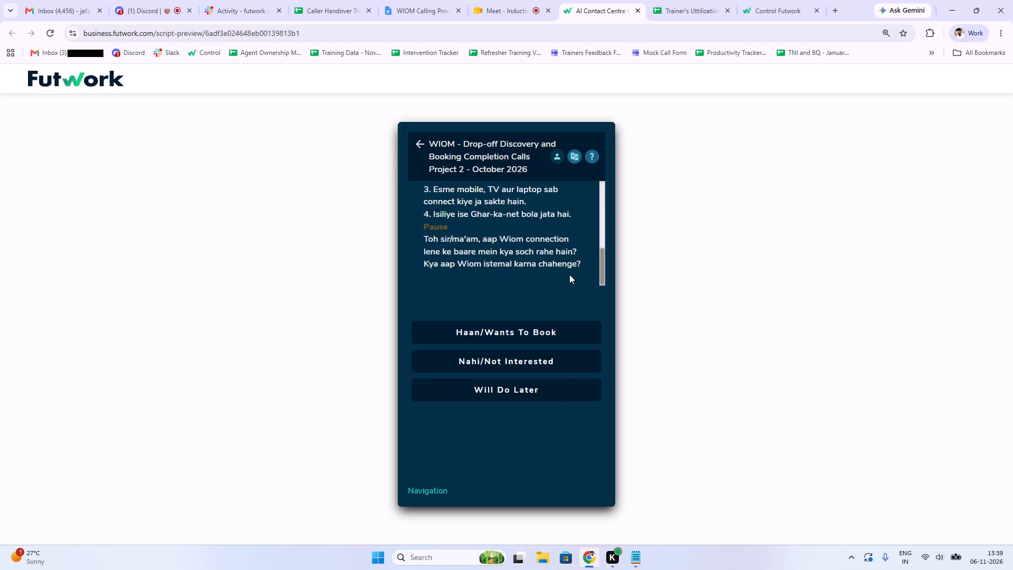
pyautogui.keyDown('shift'); pyautogui.click(579, 265); pyautogui.keyUp('shift')
pyautogui.hotkey('ctrl', 'c')
pyautogui.hotkey('ctrl', 'c')
# Replace the Notepad contents with the recopied speed script and copy it as plain text.
pyautogui.click(640, 565)
pyautogui.hotkey('ctrl', 'a')
pyautogui.hotkey('ctrl', 'v')
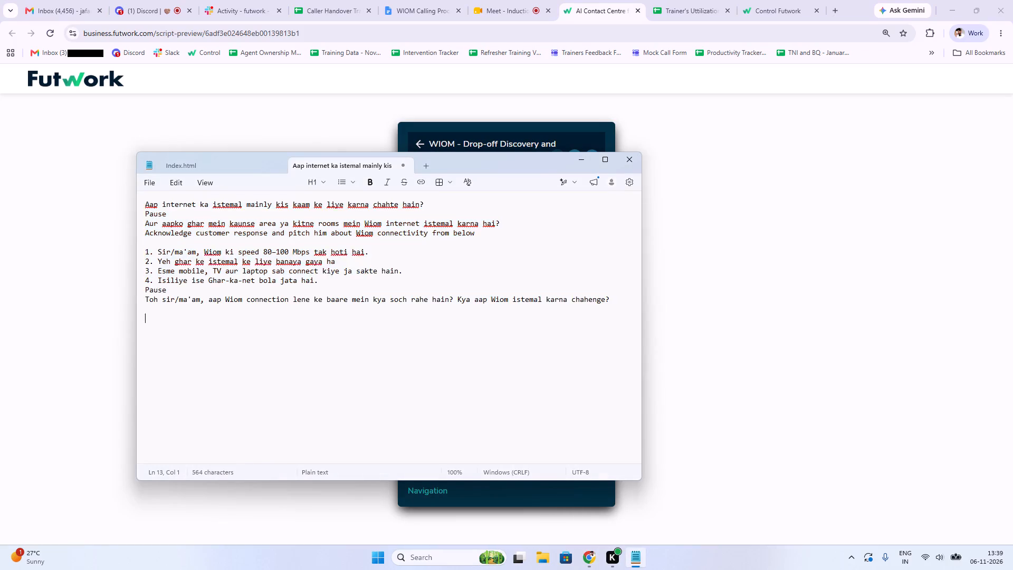
pyautogui.hotkey('ctrl', 'a')
pyautogui.hotkey('ctrl', 'v')
pyautogui.hotkey('ctrl', 'a')
pyautogui.hotkey('ctrl', 'c')
# In the WIOM Calling Process document, replace everything below the speed label's paragraph with the recopied speed script.
pyautogui.click(438, 0)
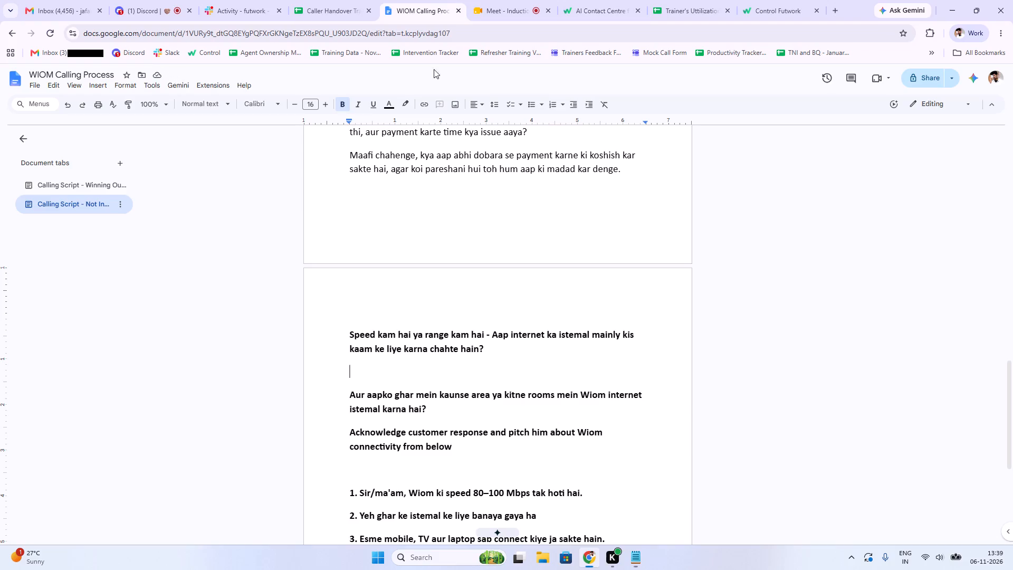
pyautogui.scroll(-6, 405, 460)
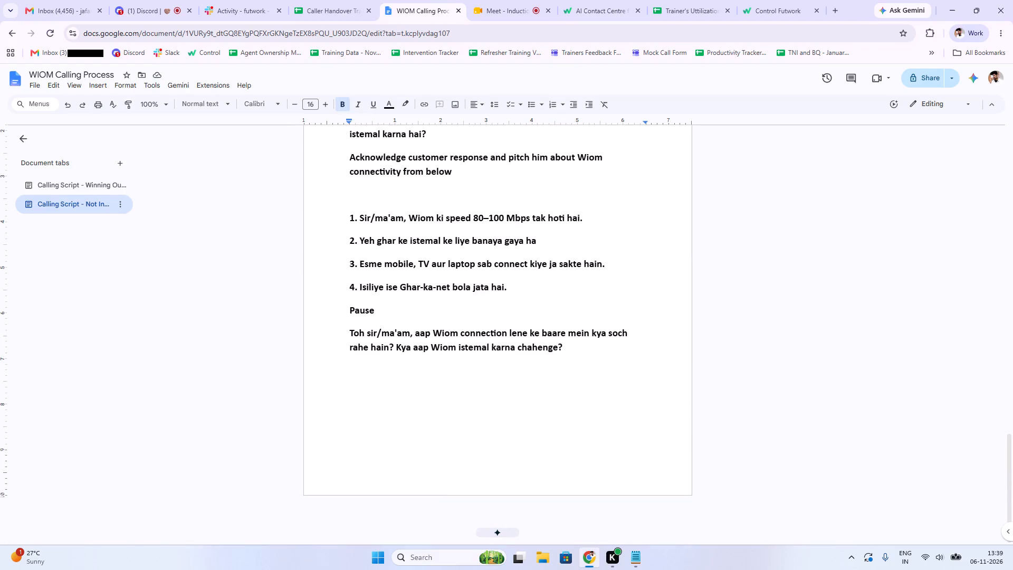
pyautogui.keyDown('shift'); pyautogui.click(435, 431); pyautogui.keyUp('shift')
pyautogui.hotkey('ctrl', 'v')
pyautogui.scroll(4, 435, 430)
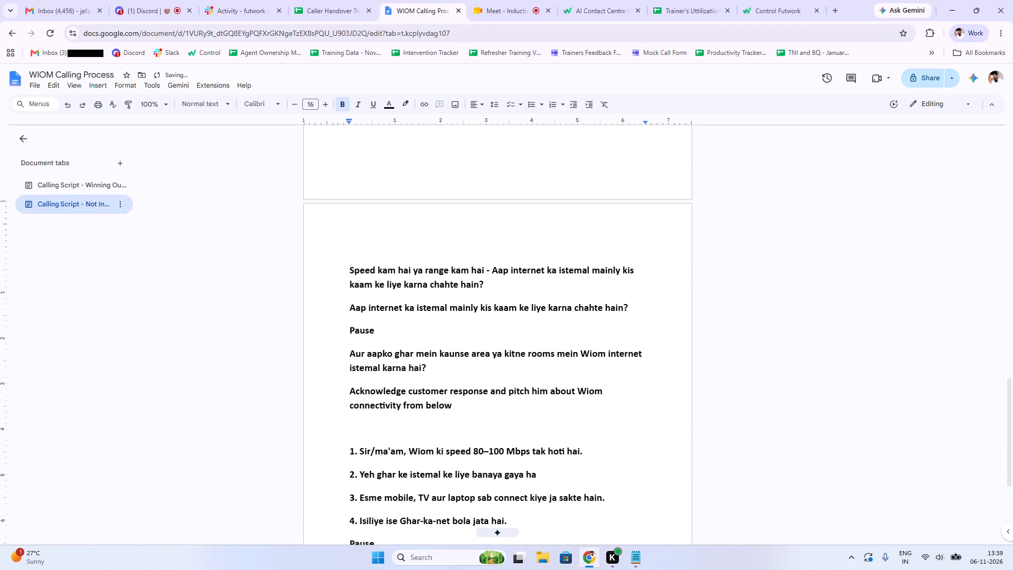
# Remove bold from the speed script text below the "Speed kam hai ya range kam hai -" paragraph.
pyautogui.moveTo(346, 306); pyautogui.dragTo(453, 387)
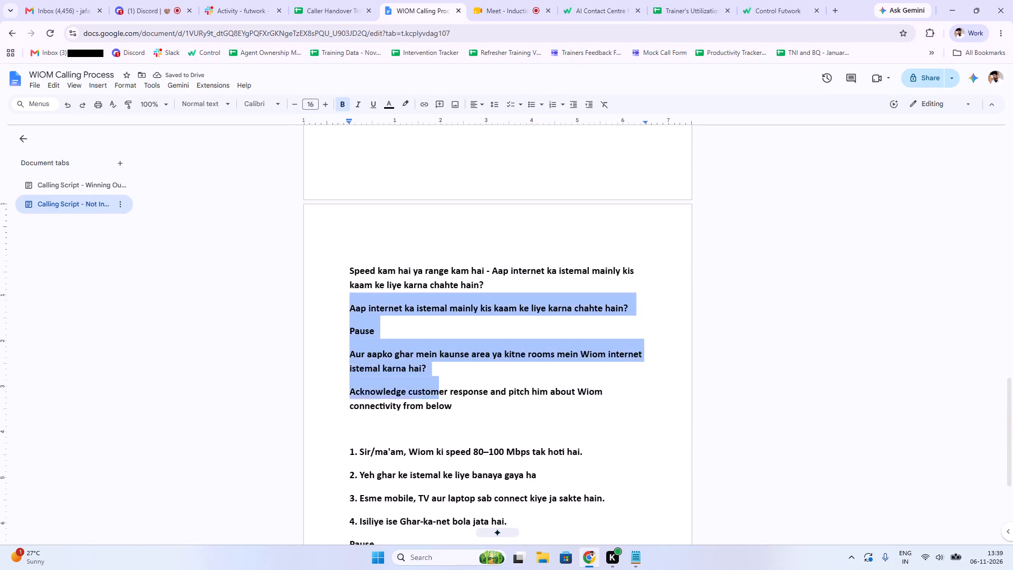
pyautogui.moveTo(453, 387); pyautogui.dragTo(518, 438)
pyautogui.scroll(-4, 481, 412)
pyautogui.click(523, 438)
pyautogui.moveTo(523, 437); pyautogui.dragTo(434, 374)
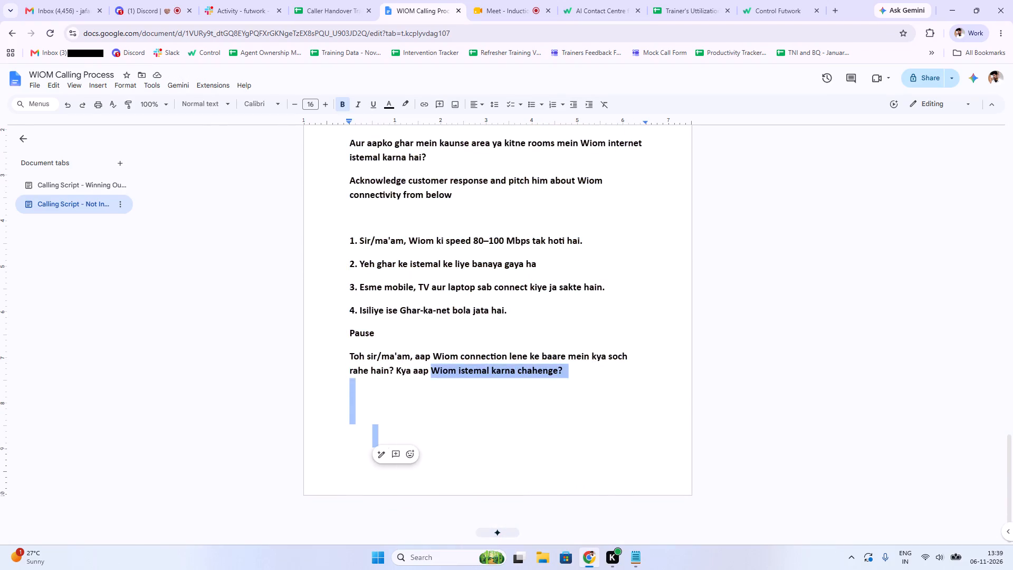
pyautogui.click(419, 404)
pyautogui.scroll(4, 357, 377)
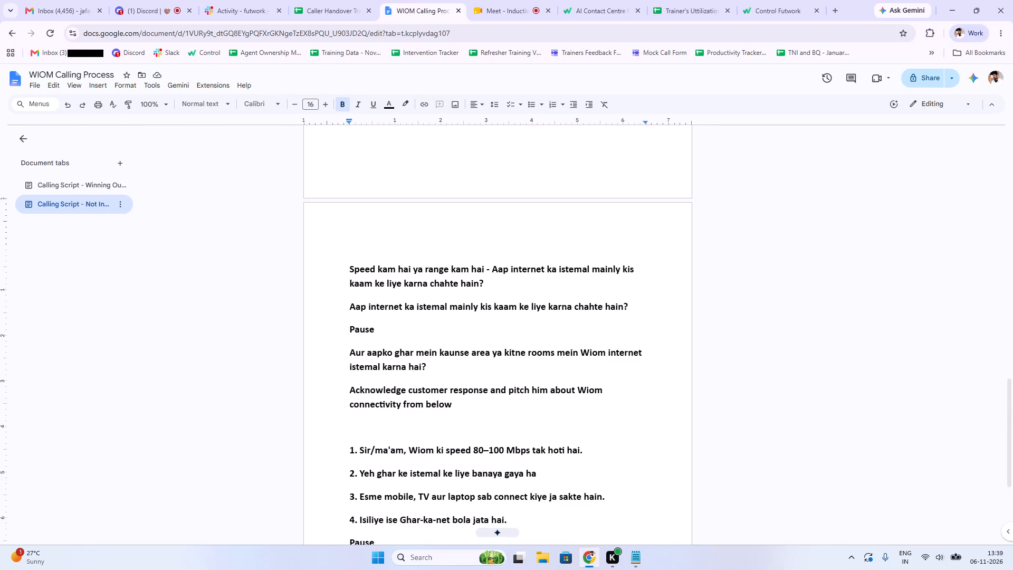
pyautogui.keyDown('shift'); pyautogui.click(349, 306); pyautogui.keyUp('shift')
pyautogui.hotkey('ctrl', 'b')
pyautogui.click(349, 306)
# Delete the "Pause" line after the first speed question and the blank line before the numbered Wiom points.
pyautogui.doubleClick(353, 329)
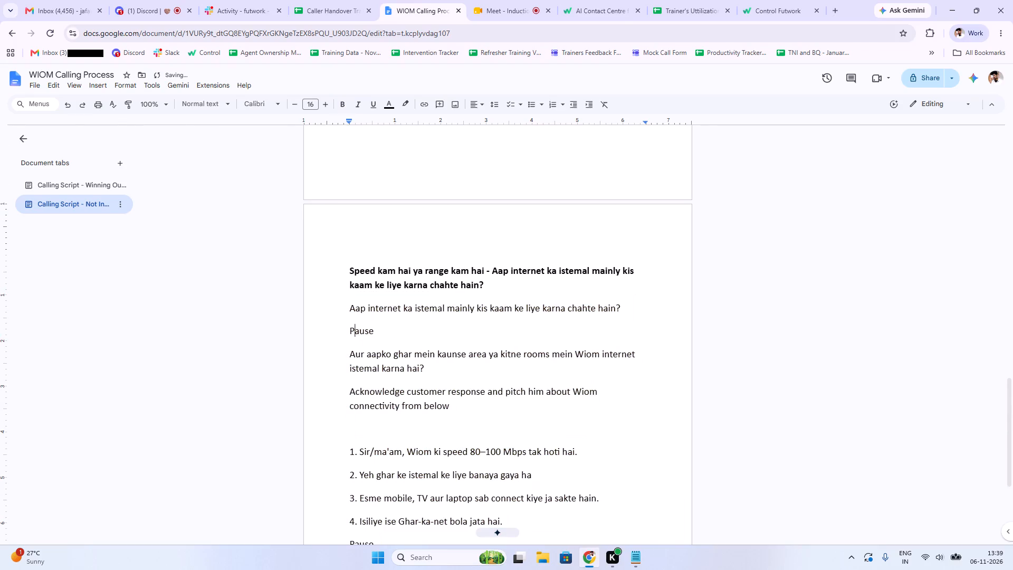
pyautogui.press('BackSpace')
pyautogui.press('BackSpace')
pyautogui.click(410, 365)
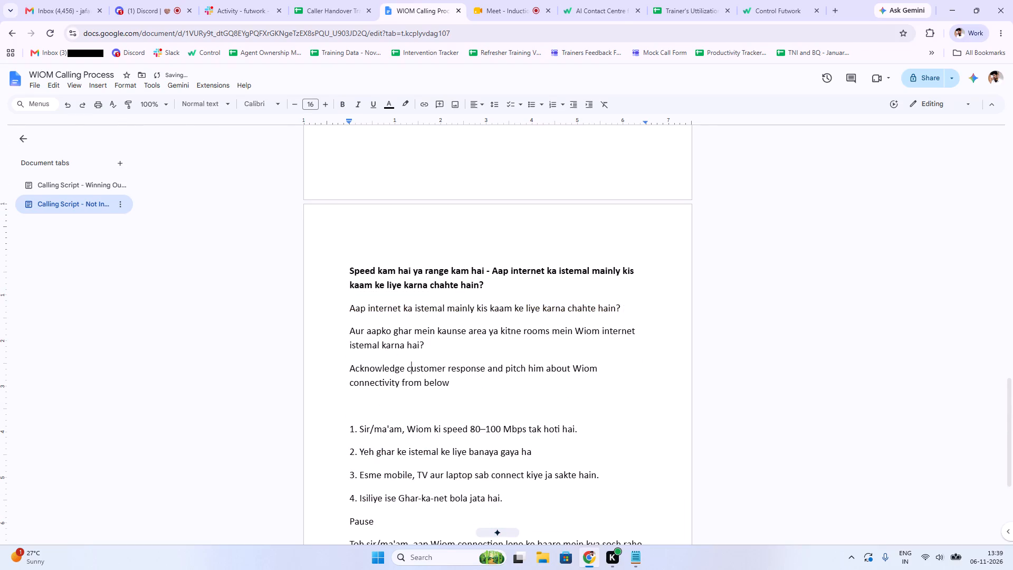
pyautogui.press('Down')
pyautogui.press('Down')
pyautogui.press('BackSpace')
# Delete the "Pause" line between the fourth numbered point and the "Toh sir/ma'am" paragraph.
pyautogui.press('Down')
pyautogui.press('Down')
pyautogui.press('Down')
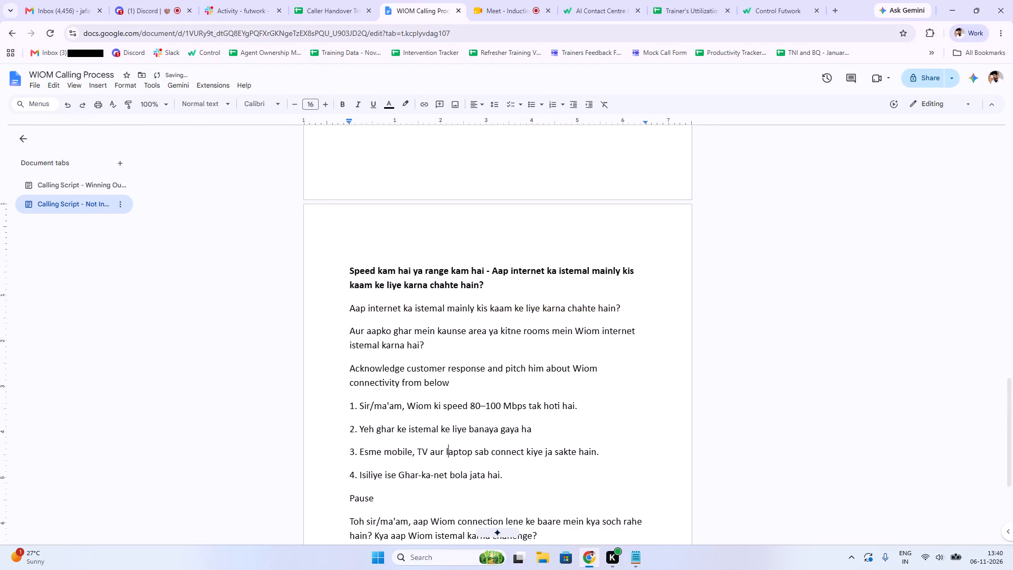
pyautogui.press('Down')
pyautogui.press('Down')
pyautogui.press('Down')
pyautogui.press('Down')
pyautogui.press('Down')
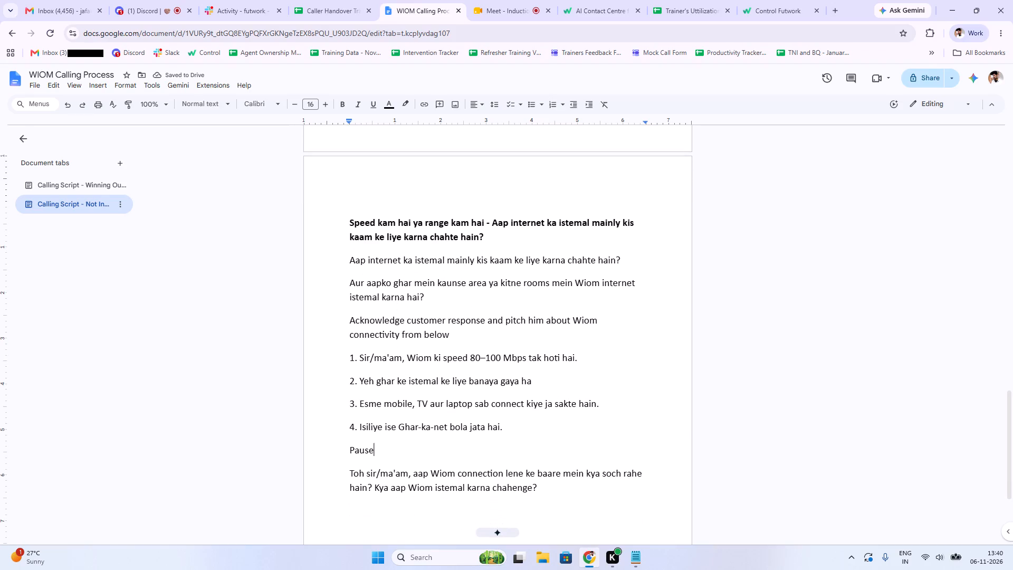
pyautogui.click(395, 451)
pyautogui.doubleClick(353, 453)
pyautogui.press('BackSpace')
pyautogui.press('BackSpace')
pyautogui.click(577, 489)
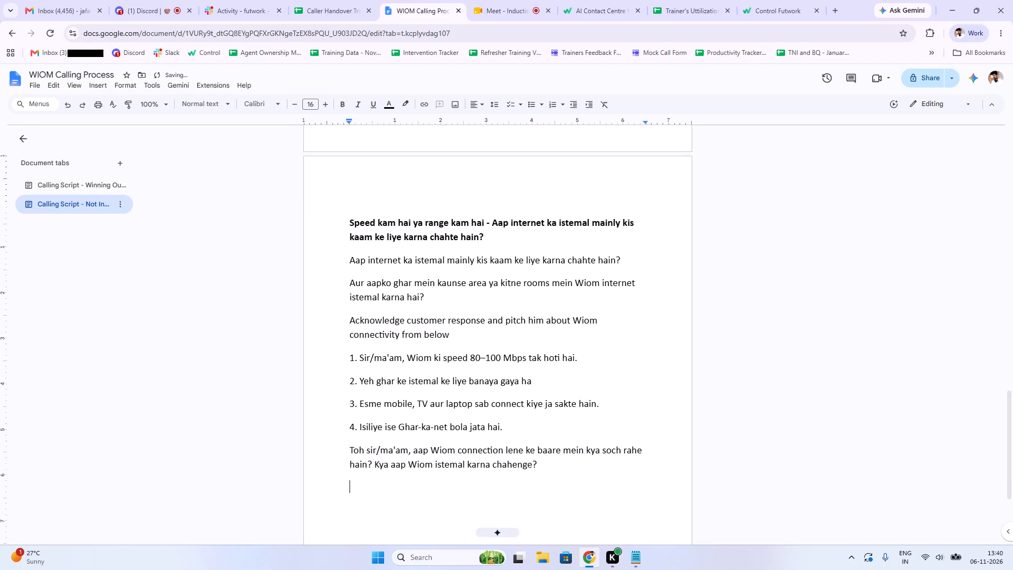
# Open the "Trust Concerns" response in the Futwork script preview and copy its script about the ₹25 booking payment and refund.
pyautogui.scroll(6, 464, 351)
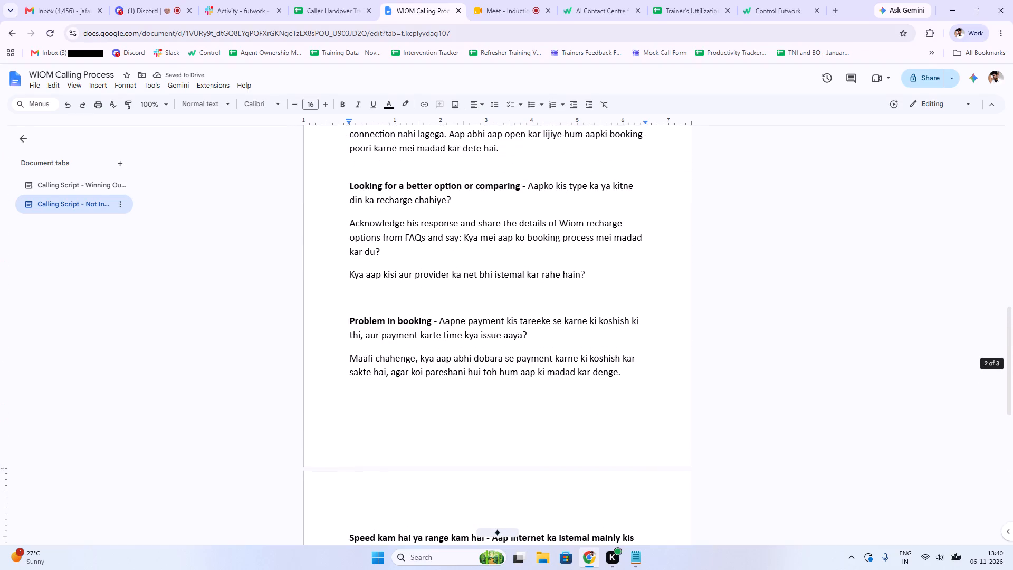
pyautogui.click(601, 0)
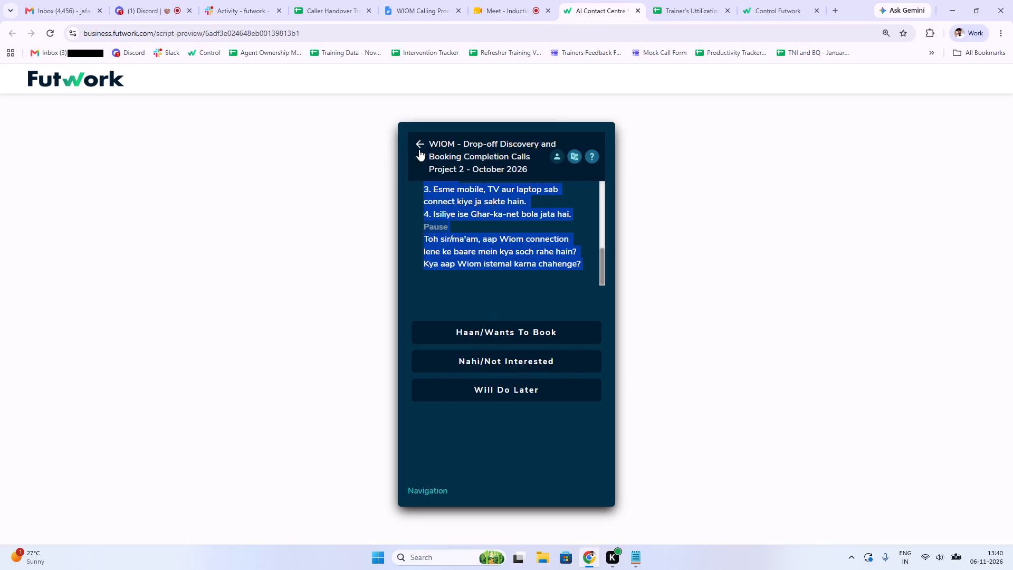
pyautogui.click(419, 149)
pyautogui.scroll(-4, 499, 357)
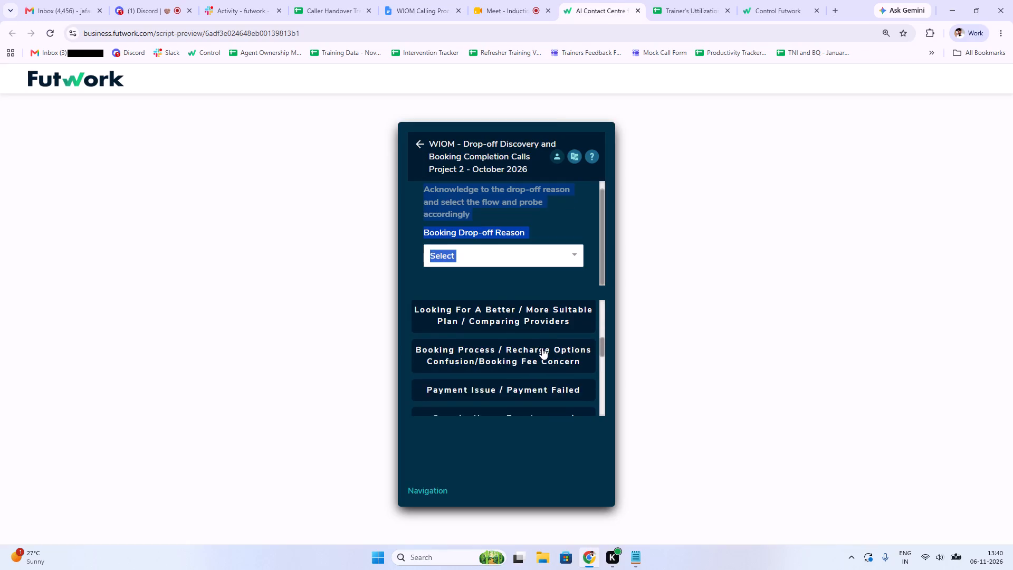
pyautogui.scroll(-3, 542, 348)
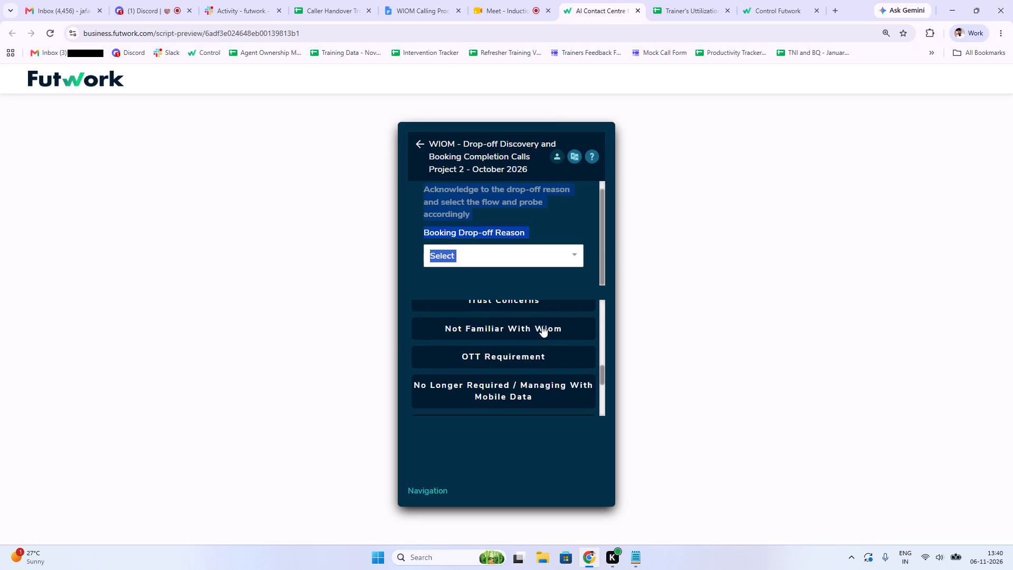
pyautogui.click(541, 305)
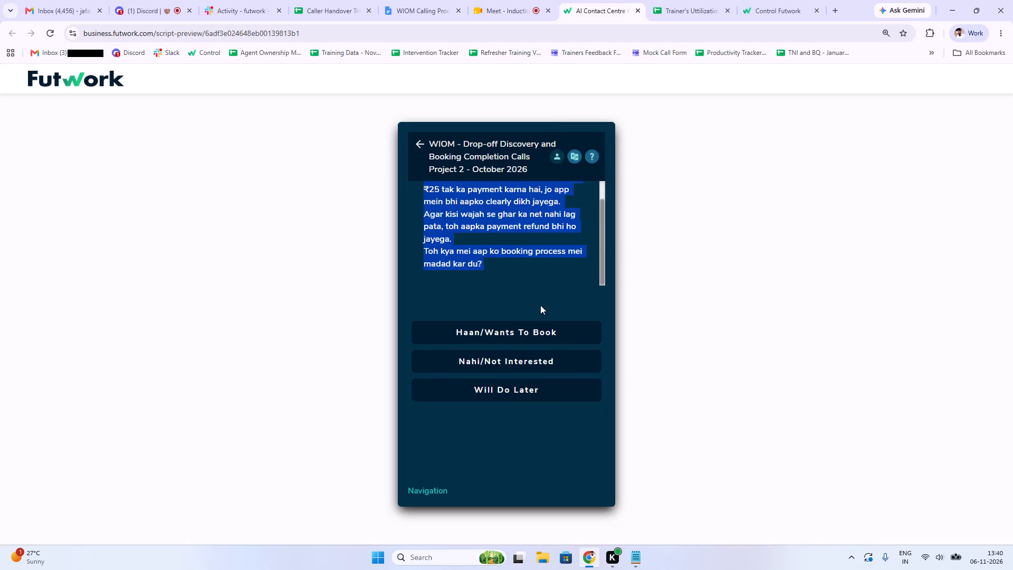
pyautogui.click(513, 267)
pyautogui.scroll(7, 501, 257)
pyautogui.tripleClick(501, 247)
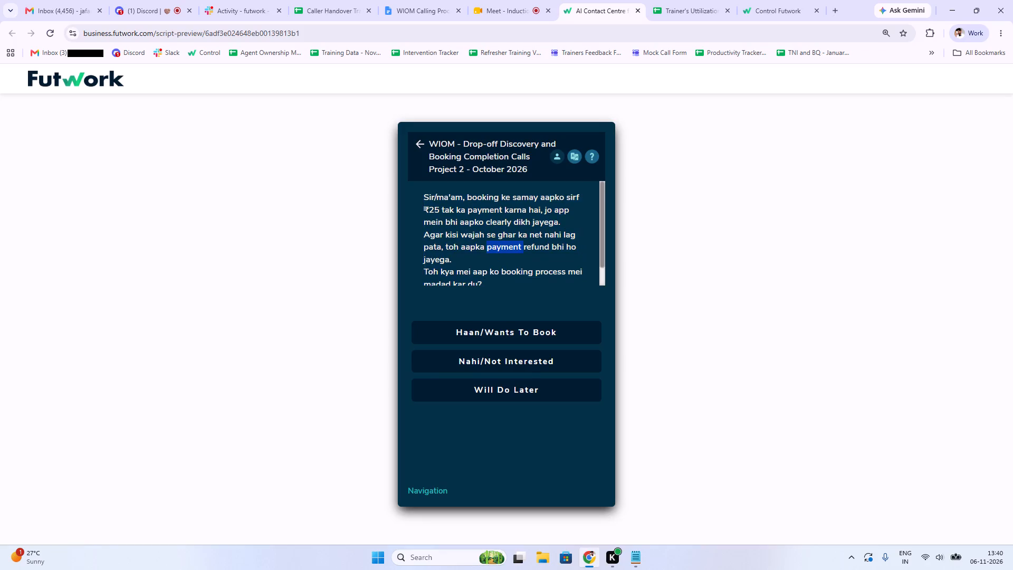
pyautogui.click(501, 247)
pyautogui.moveTo(416, 193); pyautogui.dragTo(471, 235)
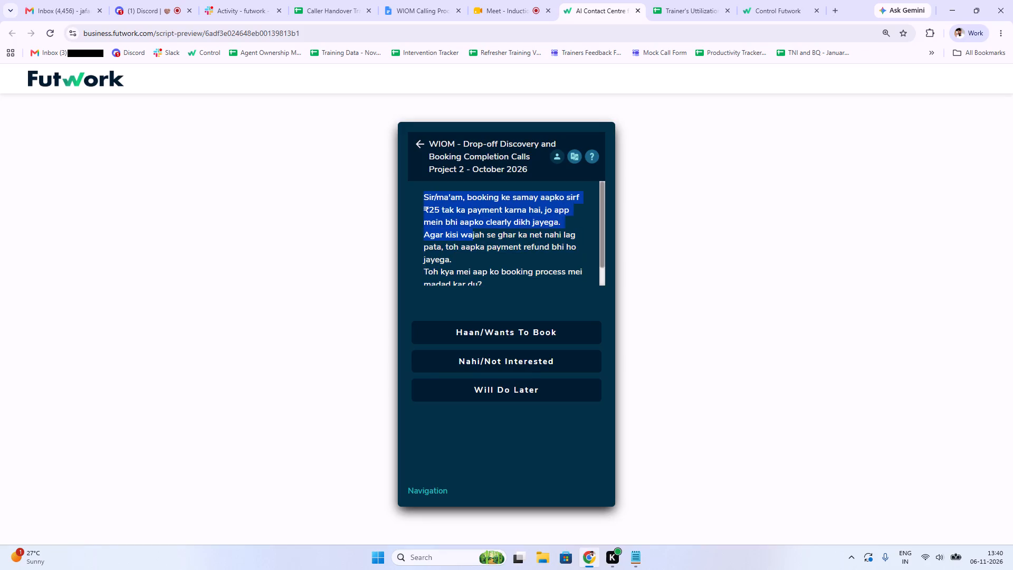
pyautogui.moveTo(471, 235); pyautogui.dragTo(491, 268)
pyautogui.scroll(-3, 472, 241)
pyautogui.hotkey('ctrl', 'c')
pyautogui.hotkey('ctrl', 'c')
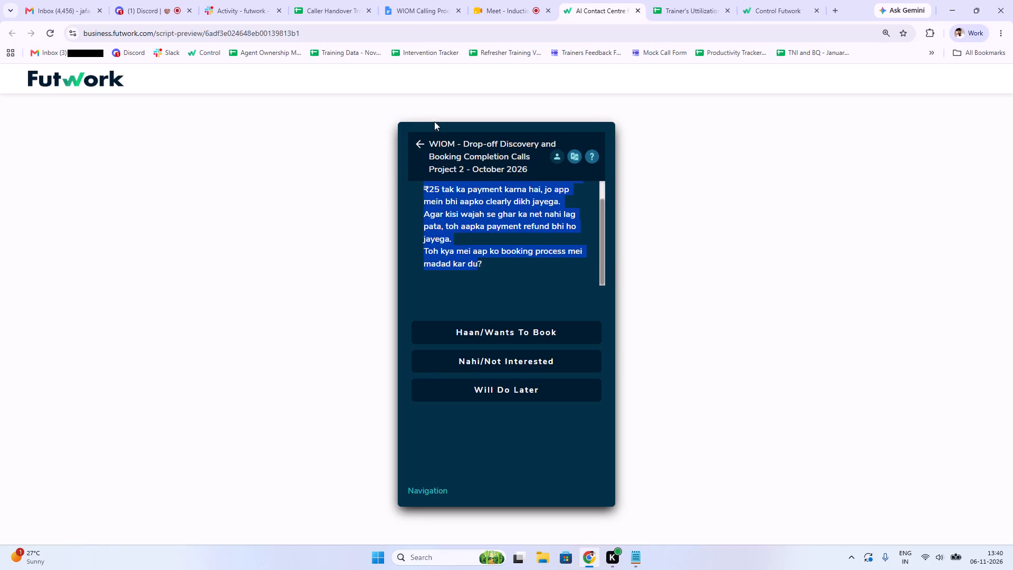
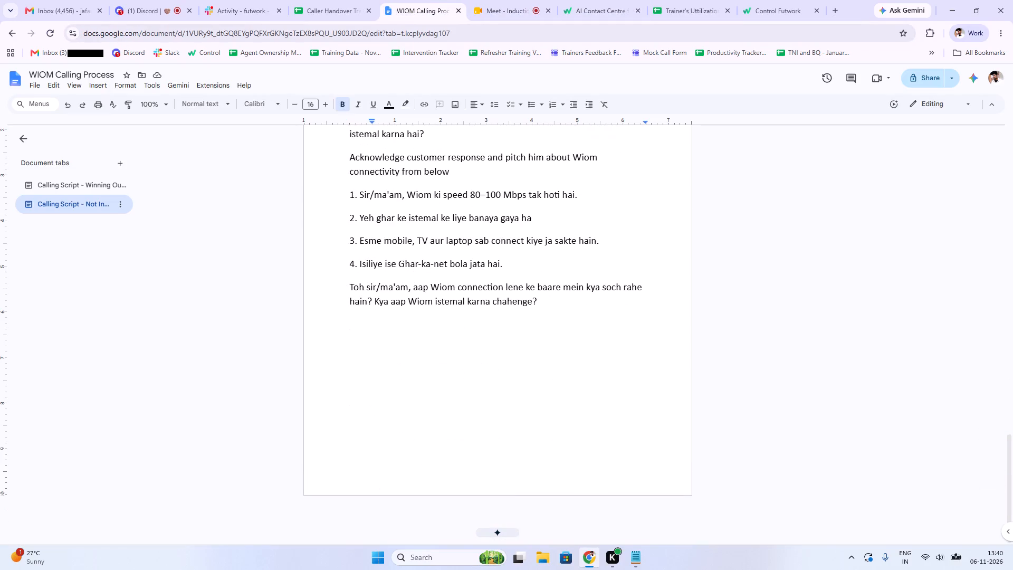
# Add the label "Trust Issues -" on a new line below the speed script's closing "Toh sir/ma'am" paragraph.
pyautogui.press('BackSpace')
pyautogui.press('BackSpace')
pyautogui.hotkey('shift', 'Return')
pyautogui.write('Tris')
pyautogui.press('BackSpace')
pyautogui.press('BackSpace')
pyautogui.write('ust Issues -')
pyautogui.press('space')
# Convert the copied ₹25 booking payment script to plain text in Notepad and paste it after "Trust Issues -" in the document.
pyautogui.click(636, 564)
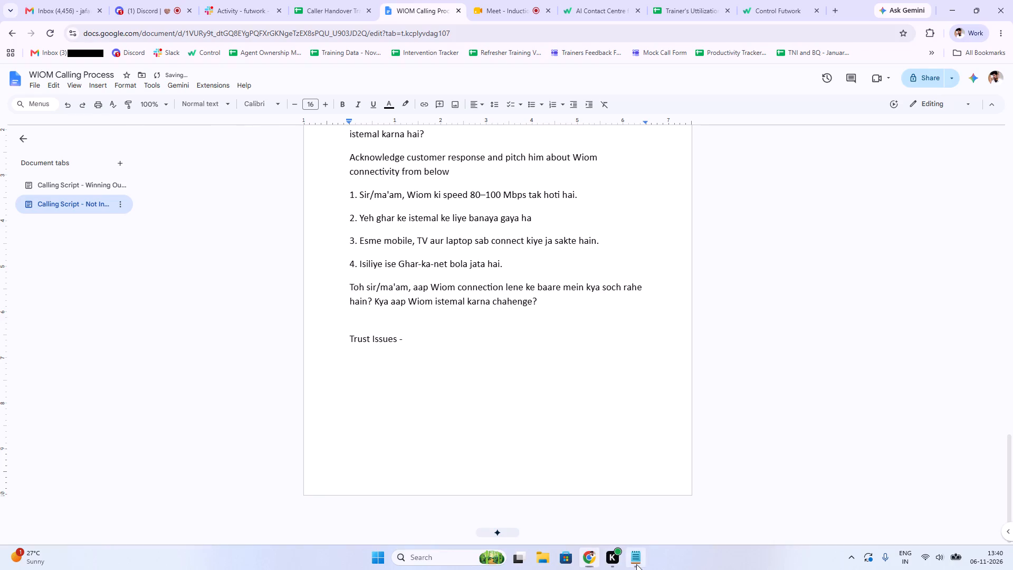
pyautogui.hotkey('ctrl', 'a')
pyautogui.hotkey('ctrl', 'v')
pyautogui.hotkey('ctrl', 'a')
pyautogui.hotkey('ctrl', 'v')
pyautogui.hotkey('ctrl', 'c')
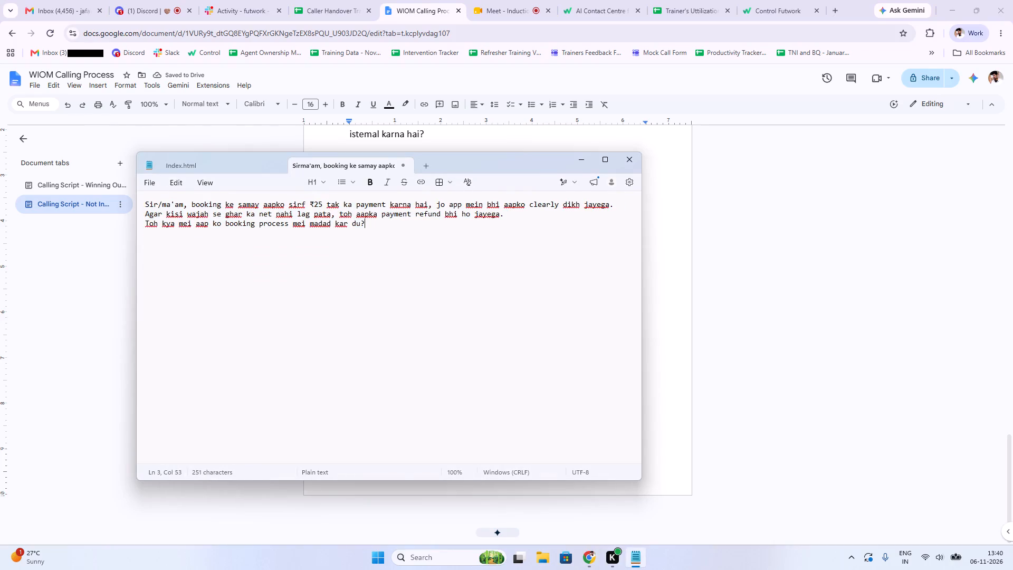
pyautogui.hotkey('ctrl', 'a')
pyautogui.hotkey('ctrl', 'c')
pyautogui.click(687, 362)
pyautogui.hotkey('ctrl', 'v')
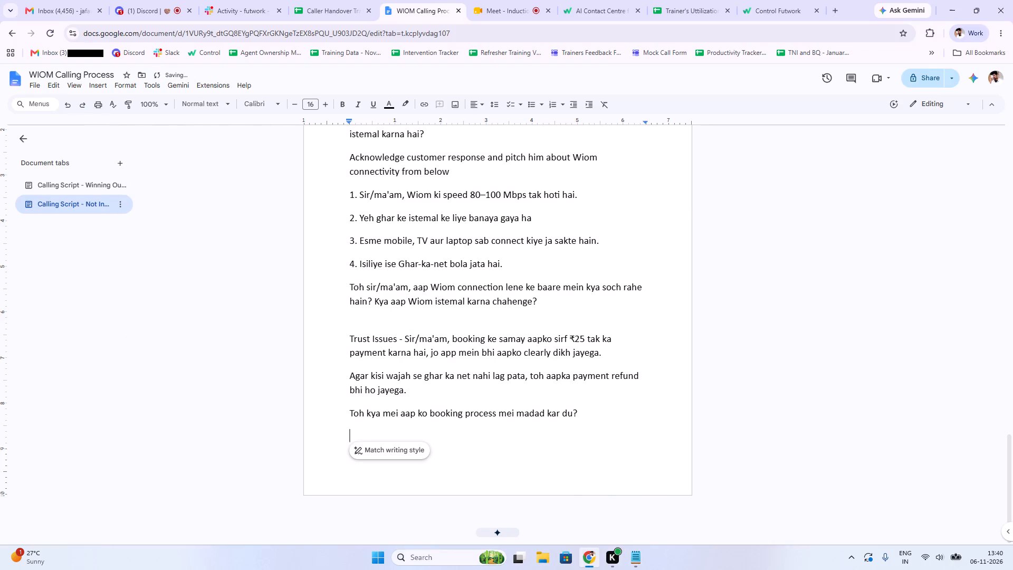
pyautogui.click(479, 434)
# Bold the "Trust Issues" label and place the cursor on the blank line below its script.
pyautogui.click(340, 333)
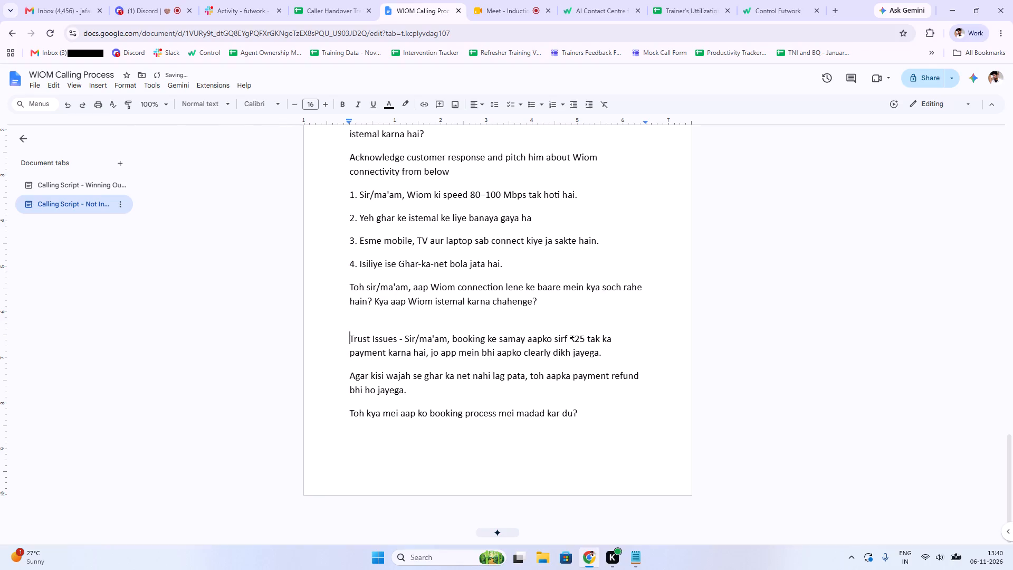
pyautogui.hotkey('ctrl', 'shift', 'Right')
pyautogui.hotkey('ctrl', 'shift', 'Right')
pyautogui.hotkey('ctrl', 'b')
pyautogui.press('Down')
pyautogui.press('Down')
pyautogui.press('Down')
pyautogui.press('Down')
pyautogui.press('Down')
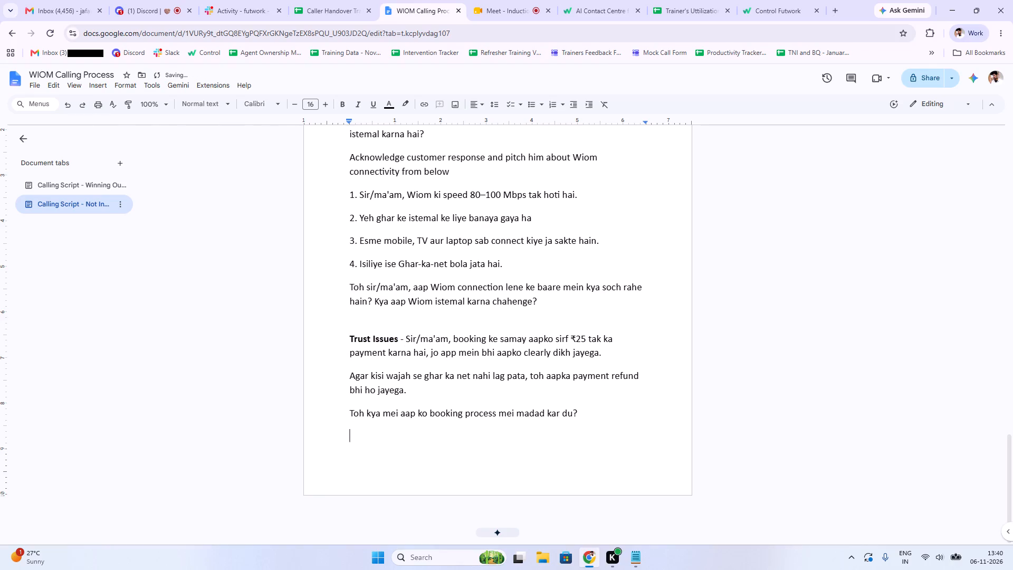
pyautogui.press('Down')
# Switch to the Futwork script preview and open the "Not Familiar With Wiom" response from the drop-off reasons.
pyautogui.click(488, 0)
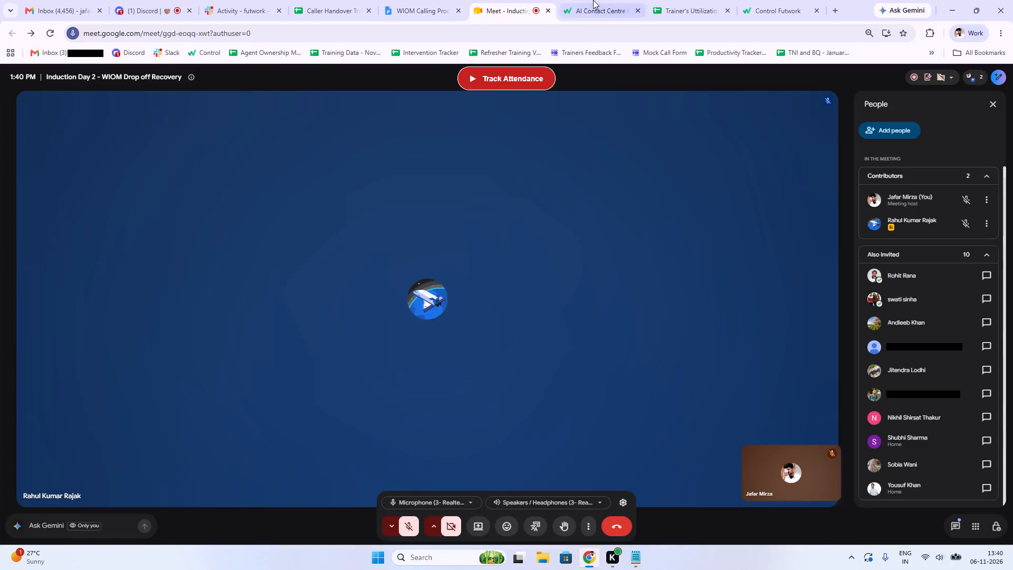
pyautogui.click(594, 0)
pyautogui.click(490, 289)
pyautogui.scroll(-2, 492, 290)
pyautogui.scroll(-3, 473, 252)
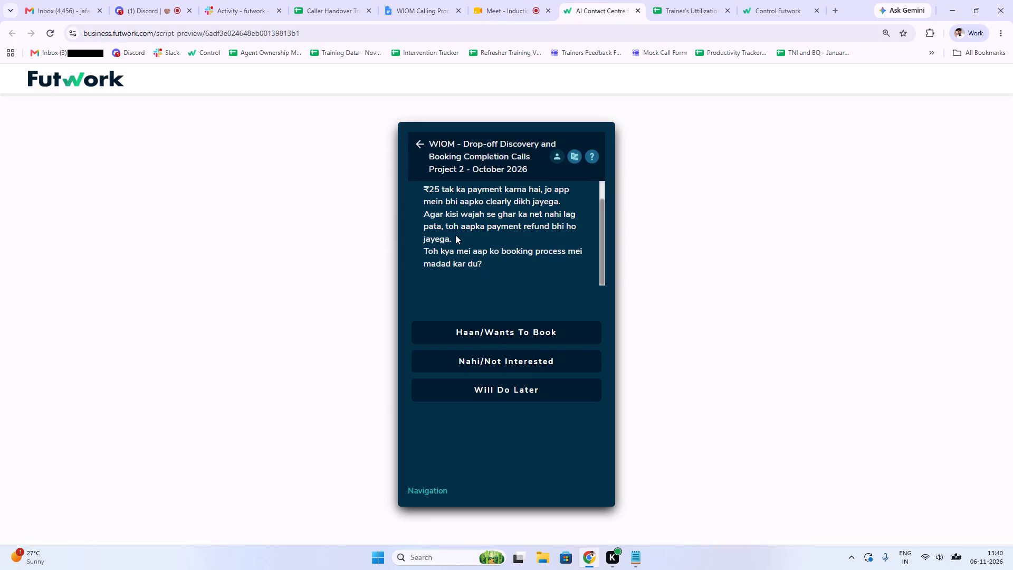
pyautogui.click(421, 150)
pyautogui.scroll(-6, 470, 259)
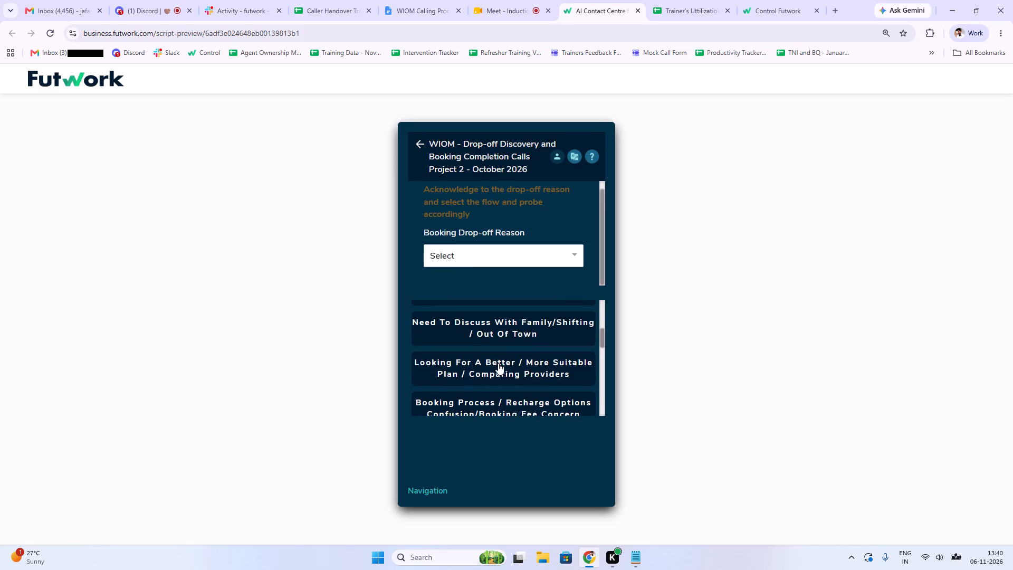
pyautogui.scroll(-4, 499, 364)
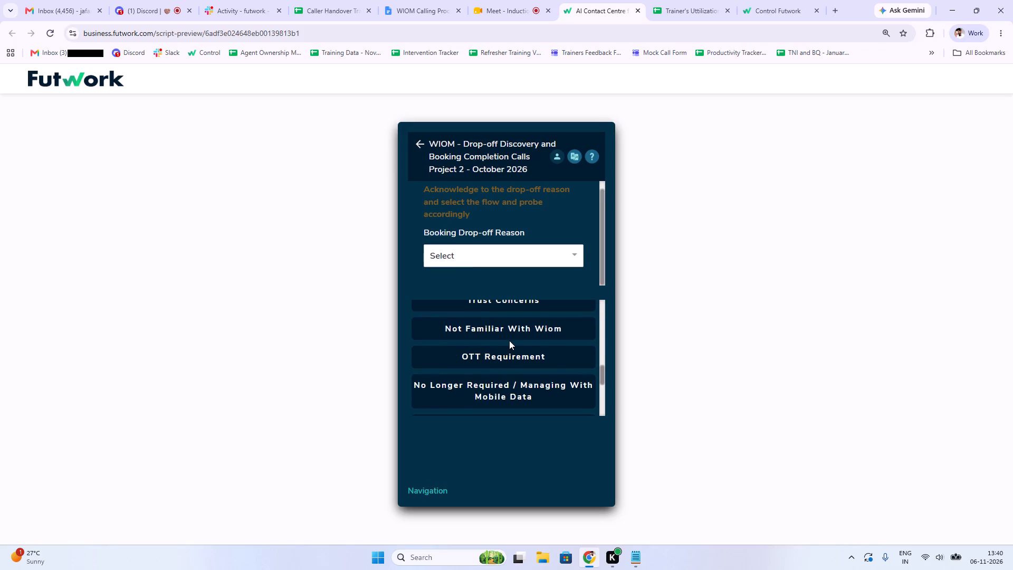
pyautogui.click(503, 332)
# Copy the script from "Aapne Wiom ke baare mein pehli baar" through "Kya aap Wiom istemal karna chahenge?".
pyautogui.scroll(6, 493, 300)
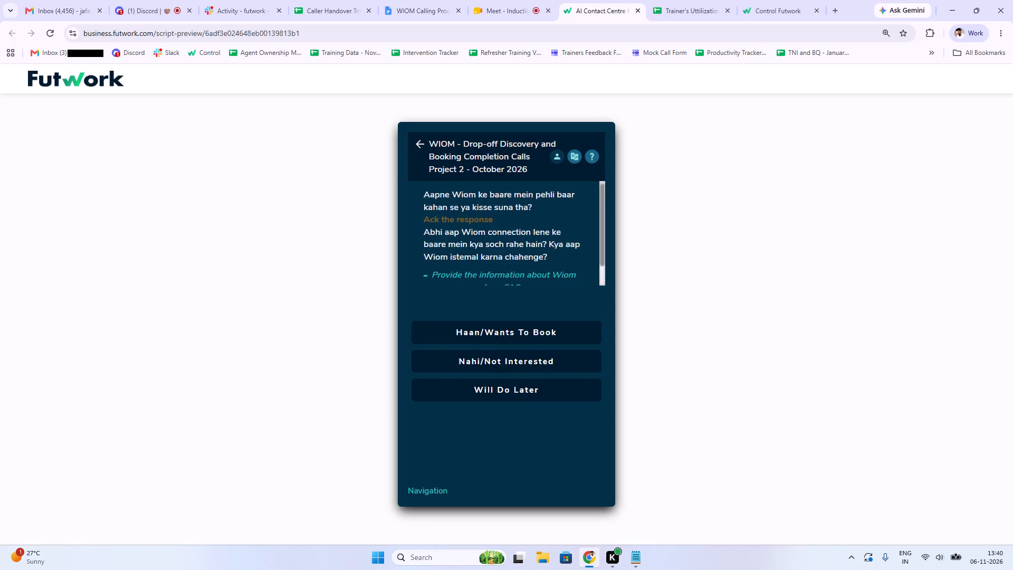
pyautogui.tripleClick(419, 193)
pyautogui.scroll(-3, 484, 221)
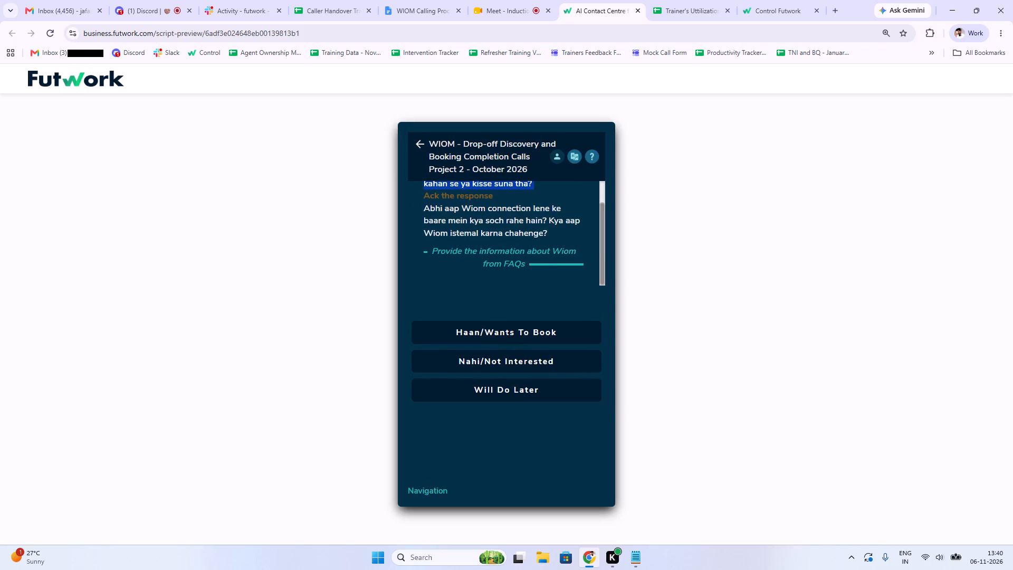
pyautogui.keyDown('shift'); pyautogui.click(535, 242); pyautogui.keyUp('shift')
pyautogui.keyDown('shift'); pyautogui.click(546, 235); pyautogui.keyUp('shift')
pyautogui.hotkey('ctrl', 'c')
pyautogui.hotkey('ctrl', 'c')
pyautogui.hotkey('ctrl', 'c')
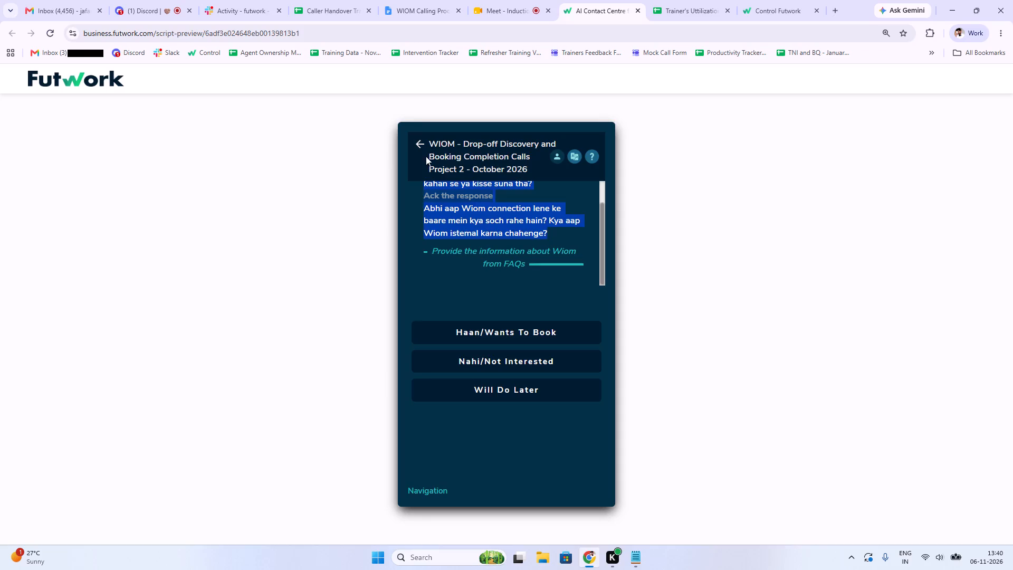
# Add the label "WIOM ke bare me pahle bar suna nhi man rha to -" below the Trust Issues script in WIOM Calling Process.
pyautogui.click(432, 0)
pyautogui.write('WIOM ke bare ke')
pyautogui.press('space')
pyautogui.press('BackSpace')
pyautogui.press('BackSpace')
pyautogui.press('BackSpace')
pyautogui.write('me pahle bar suna')
pyautogui.press('space')
pyautogui.press('o')
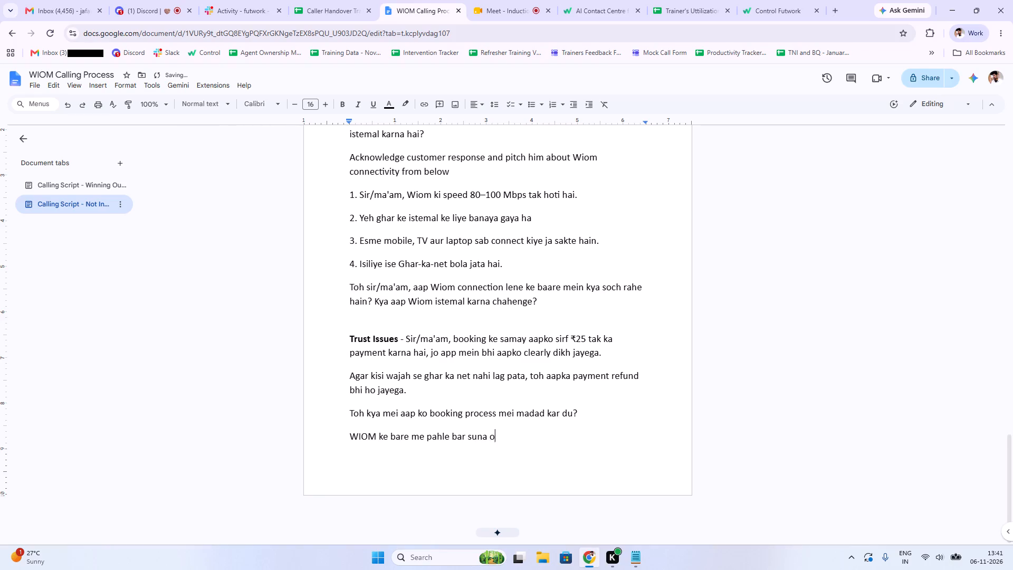
pyautogui.press('BackSpace')
pyautogui.press('c')
pyautogui.press('BackSpace')
pyautogui.write('nhi man rha to -')
pyautogui.press('space')
# Convert the copied Not Familiar With Wiom script to plain text in Notepad and paste it after the new label in the document.
pyautogui.click(644, 556)
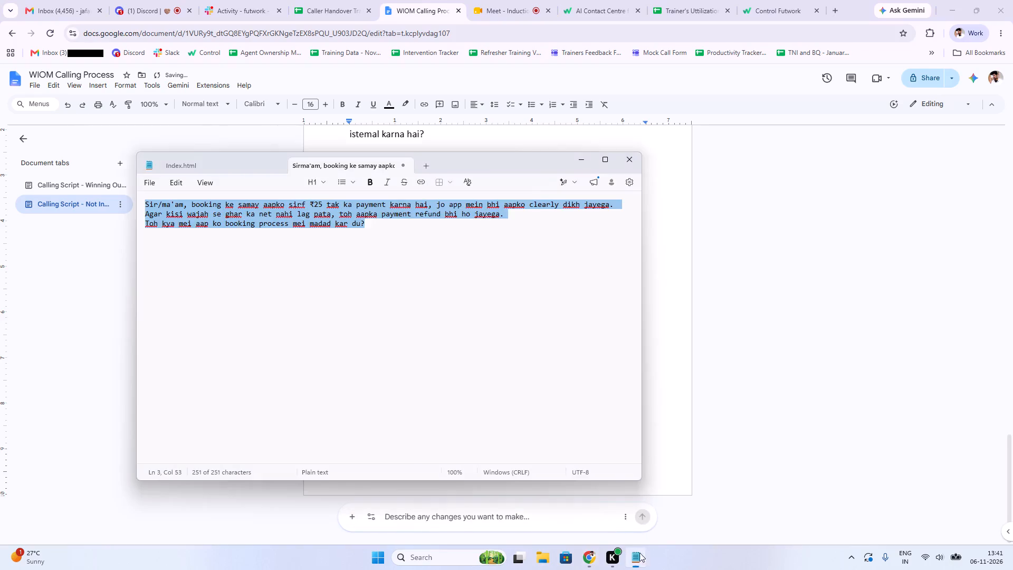
pyautogui.hotkey('ctrl', 'a')
pyautogui.hotkey('ctrl', 'v')
pyautogui.hotkey('ctrl', 'a')
pyautogui.hotkey('ctrl', 'c')
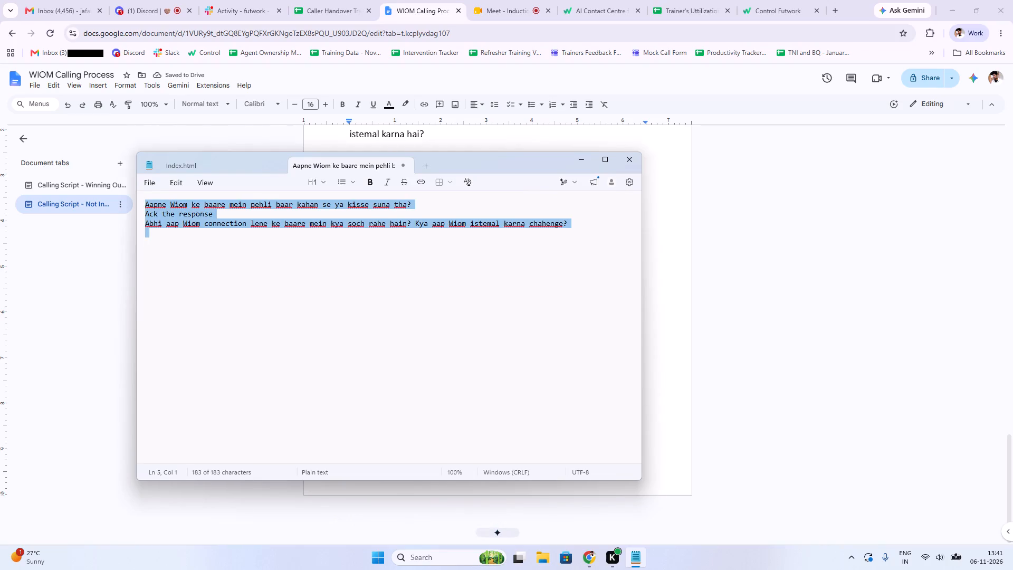
pyautogui.click(655, 391)
pyautogui.click(599, 438)
pyautogui.hotkey('ctrl', 'v')
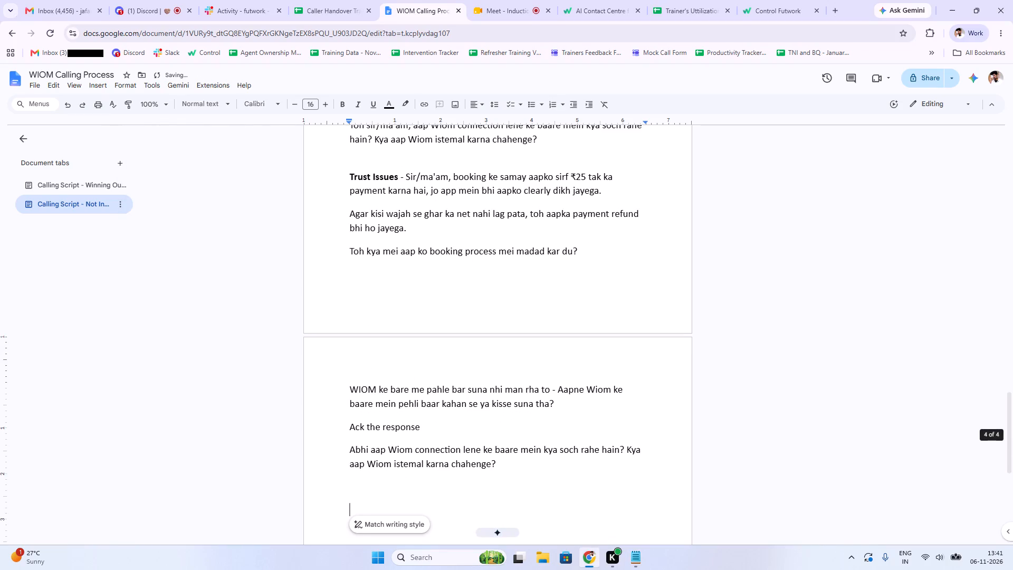
# Bold the label "WIOM ke bare me pahle bar suna nhi man rha to".
pyautogui.scroll(1, 438, 351)
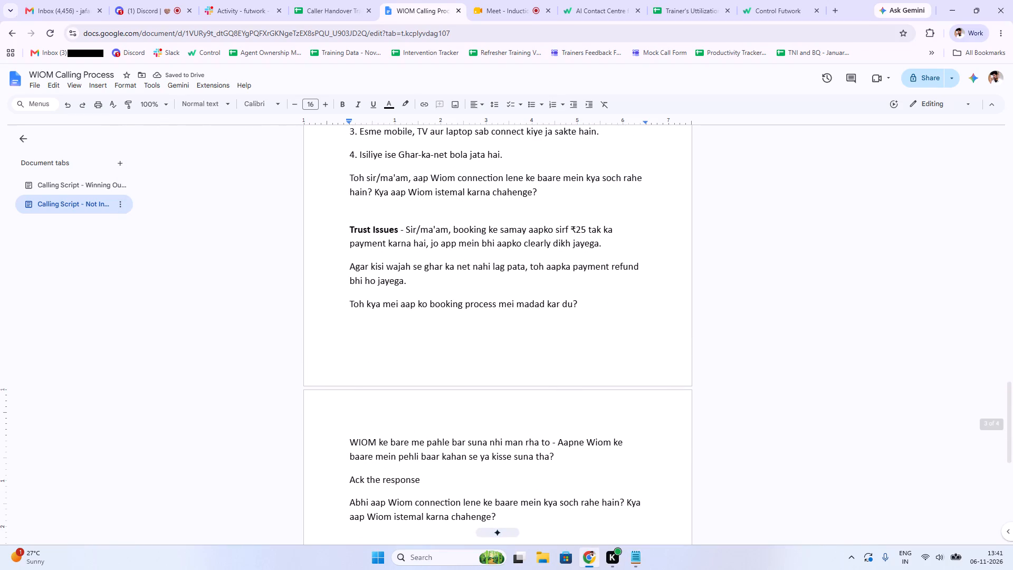
pyautogui.moveTo(548, 444); pyautogui.dragTo(530, 444)
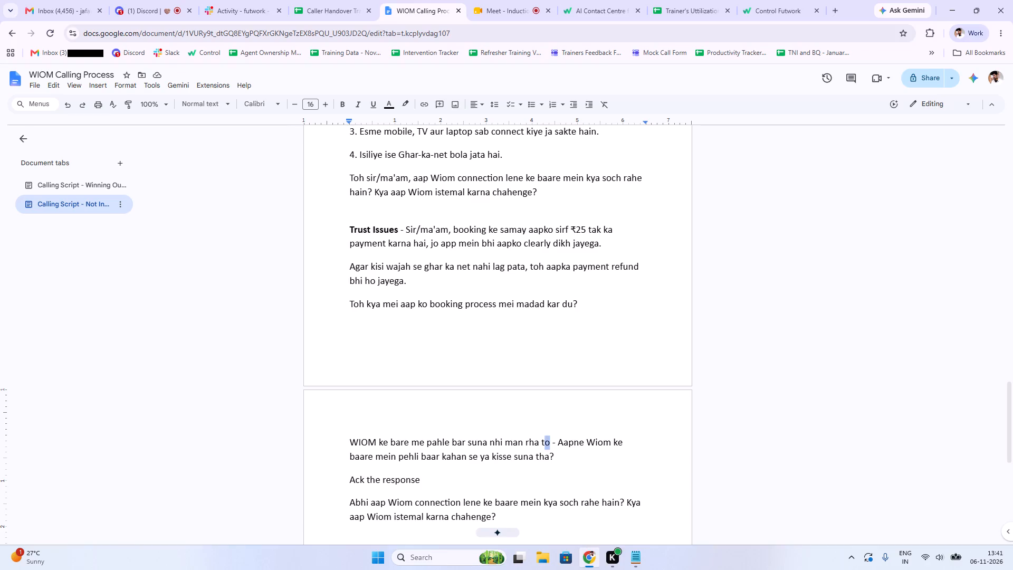
pyautogui.moveTo(530, 444); pyautogui.dragTo(326, 449)
pyautogui.hotkey('ctrl', 'b')
pyautogui.click(379, 461)
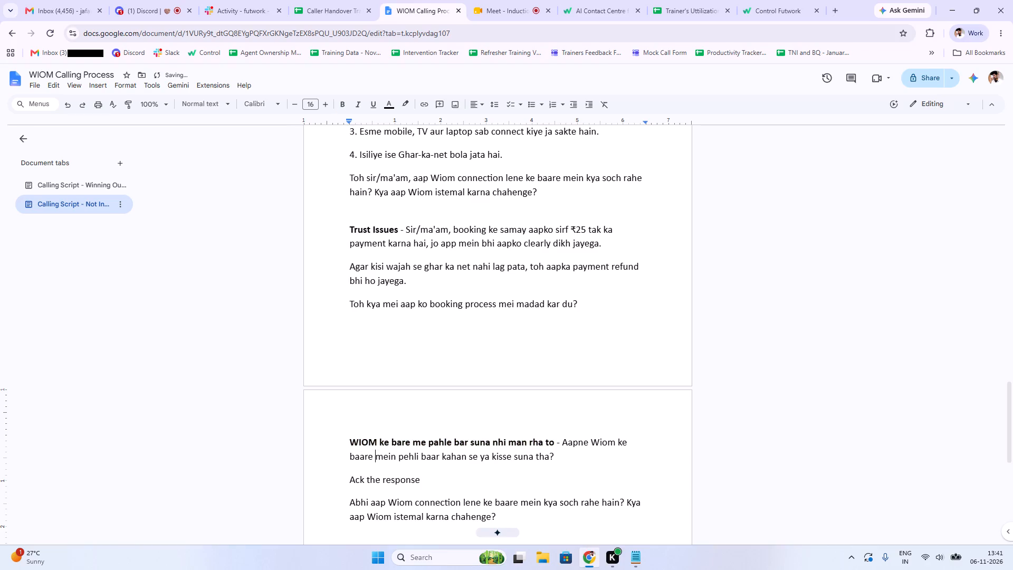
pyautogui.click(563, 440)
# Delete the "Ack the response" line from the pasted Not Familiar With Wiom script.
pyautogui.scroll(-1, 474, 467)
pyautogui.tripleClick(411, 431)
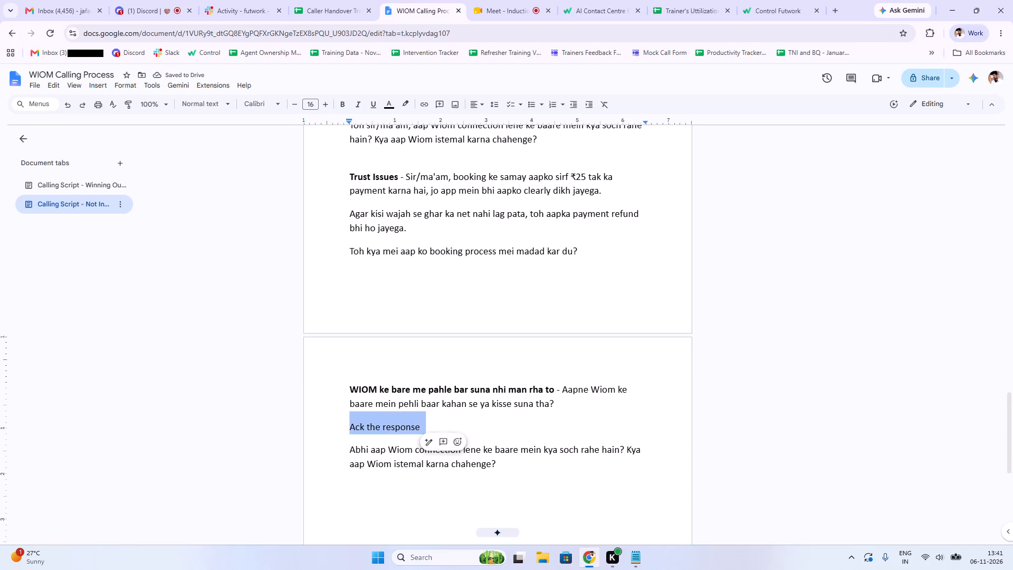
pyautogui.press('BackSpace')
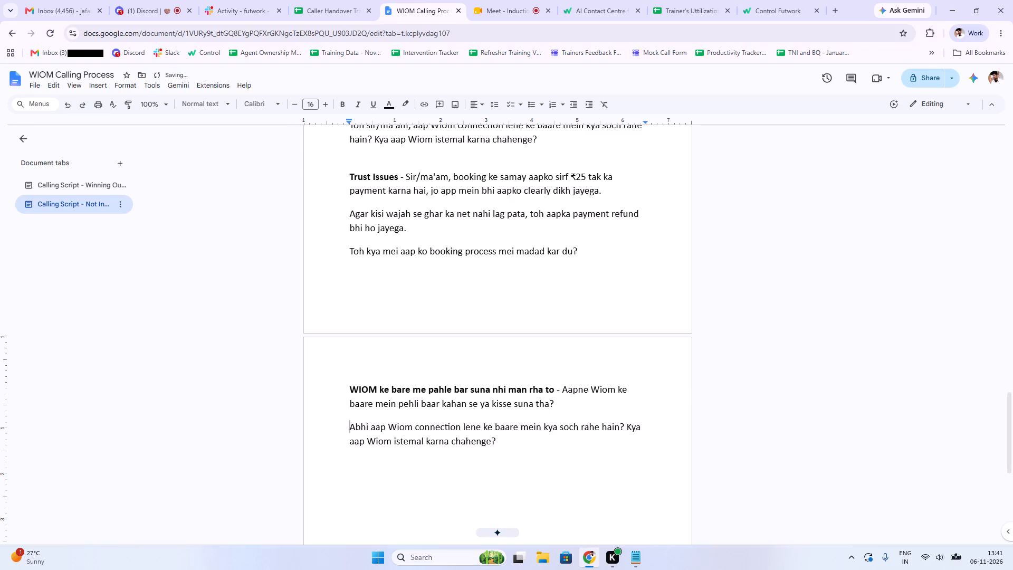
pyautogui.click(521, 454)
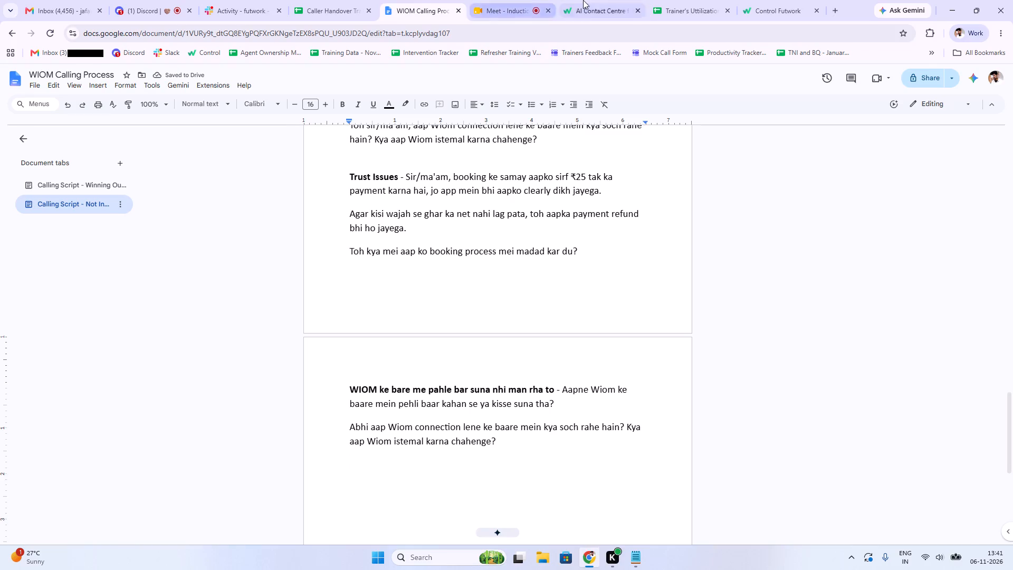
# Return to the Futwork script preview's drop-off reasons and open the "OTT Requirement" response.
pyautogui.click(583, 0)
pyautogui.click(514, 251)
pyautogui.scroll(-1, 492, 306)
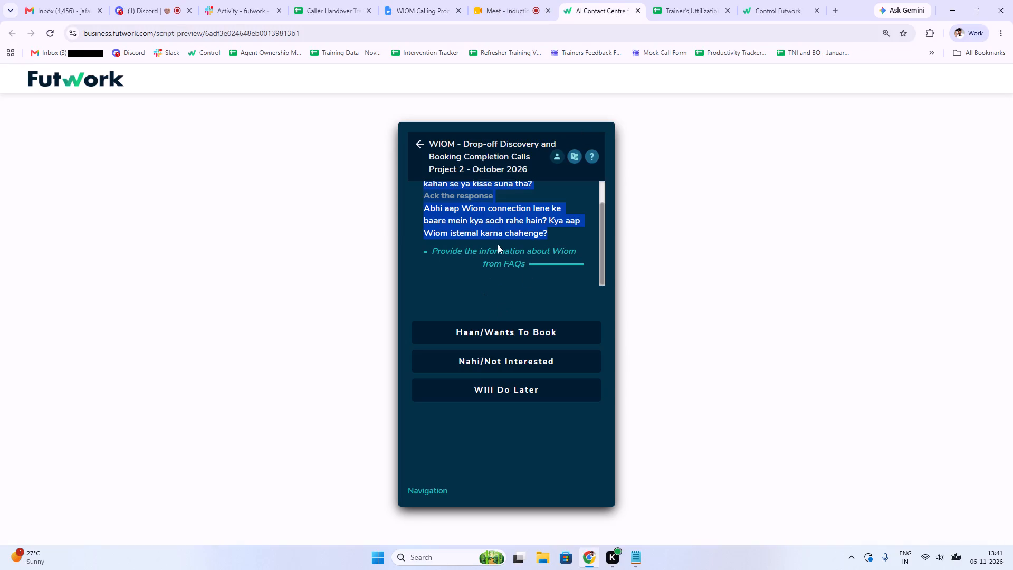
pyautogui.click(414, 147)
pyautogui.scroll(-6, 458, 305)
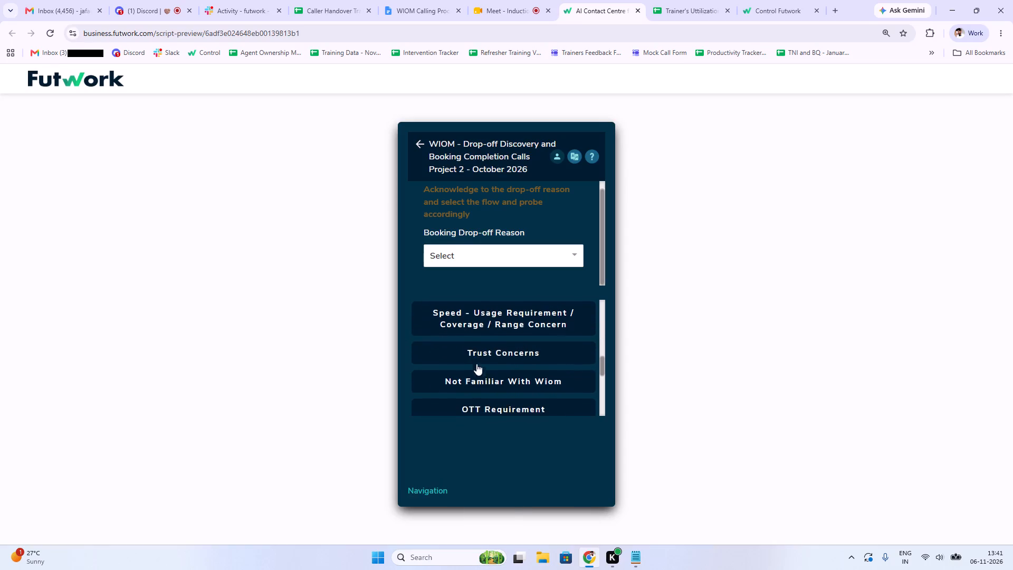
pyautogui.scroll(-1, 483, 372)
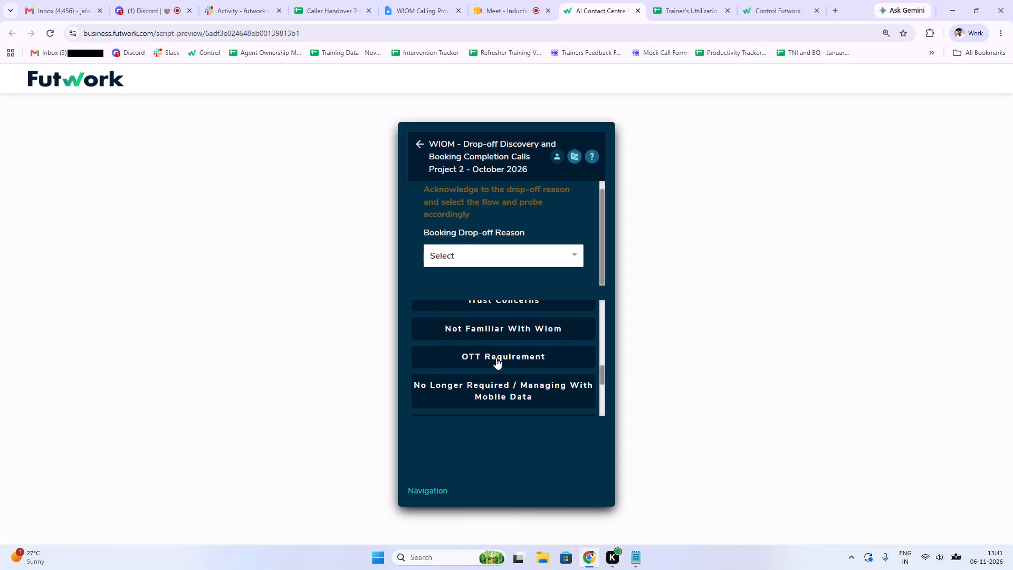
pyautogui.click(498, 356)
# Copy the whole OTT Requirement script, from "Theek hai sir/ma'am" through "team ko bhej denge.".
pyautogui.scroll(2, 492, 238)
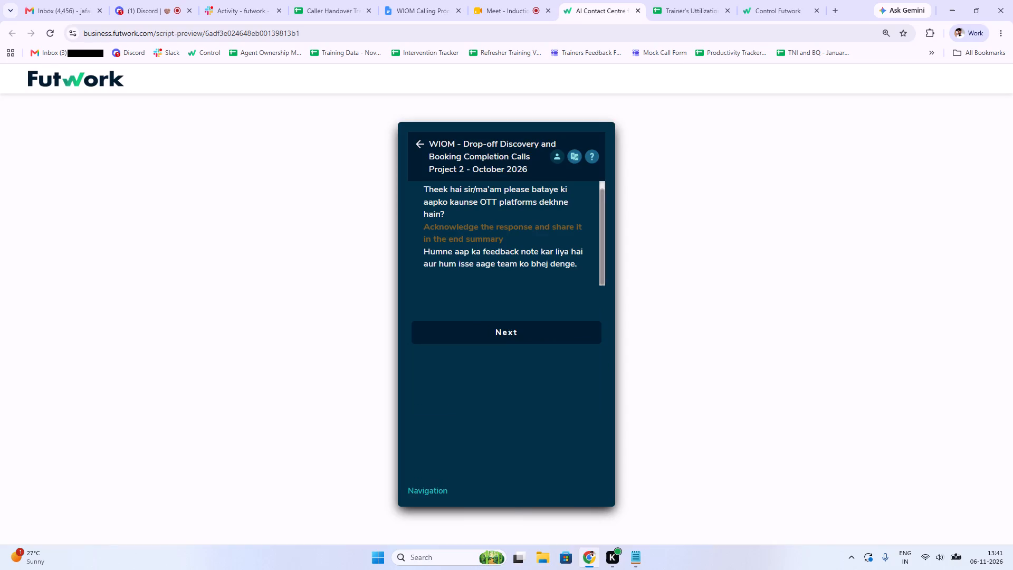
pyautogui.scroll(4, 492, 238)
pyautogui.scroll(-3, 481, 233)
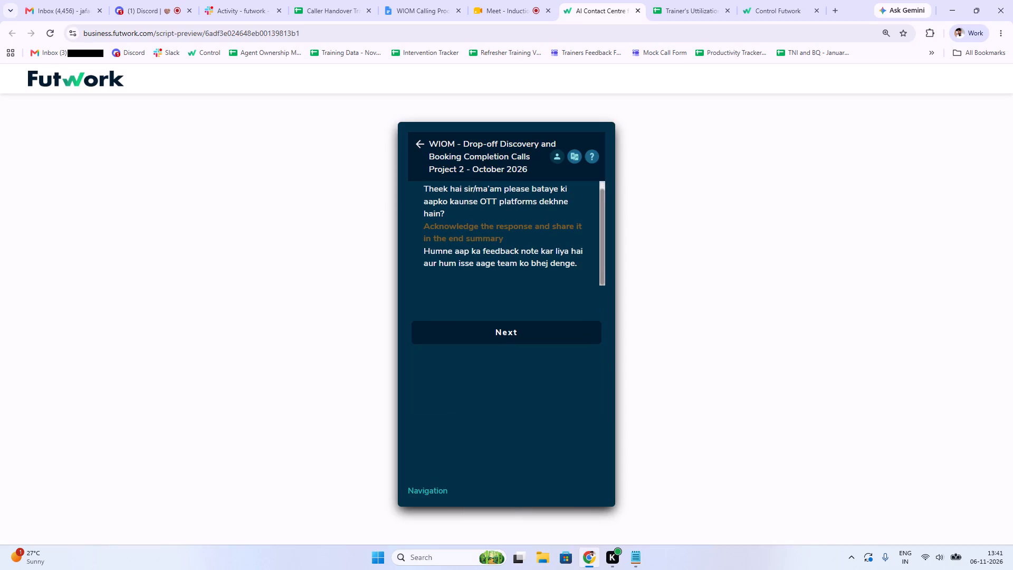
pyautogui.tripleClick(433, 187)
pyautogui.keyDown('shift'); pyautogui.click(521, 261); pyautogui.keyUp('shift')
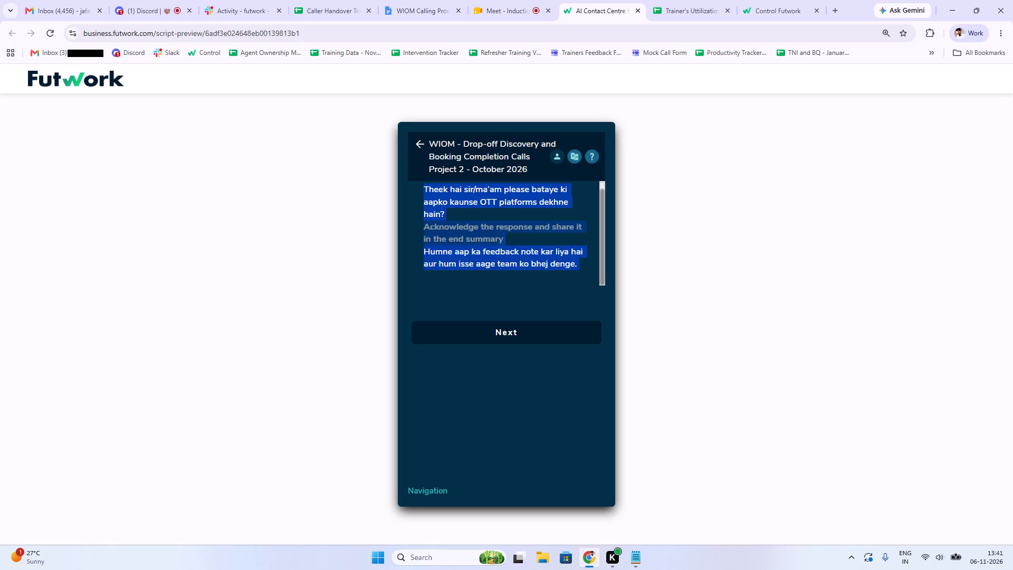
pyautogui.scroll(-4, 521, 261)
pyautogui.hotkey('ctrl', 'c')
pyautogui.hotkey('ctrl', 'c')
pyautogui.hotkey('ctrl', 'c')
pyautogui.click(519, 239)
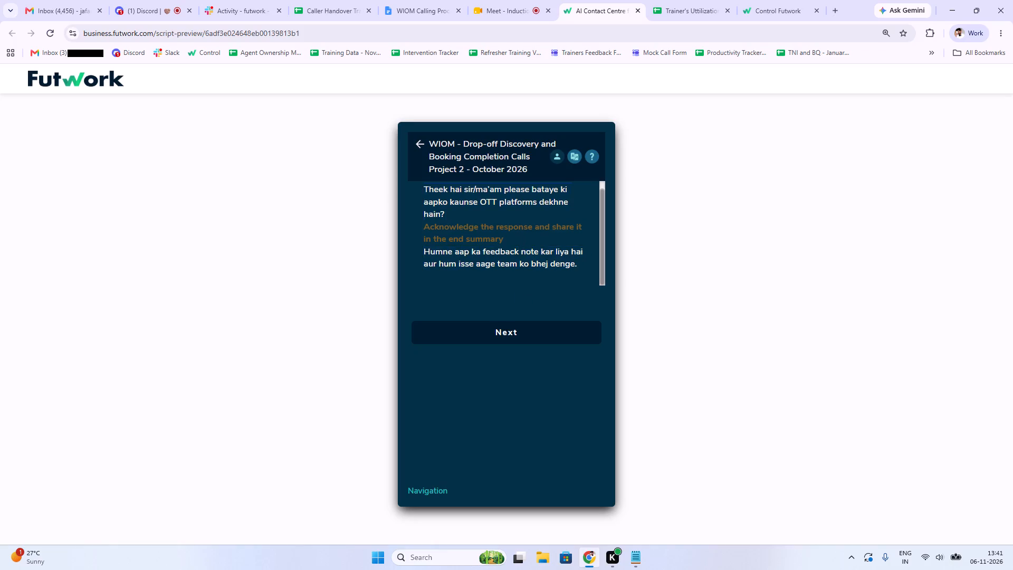
pyautogui.tripleClick(523, 265)
pyautogui.tripleClick(452, 198)
pyautogui.click(452, 197)
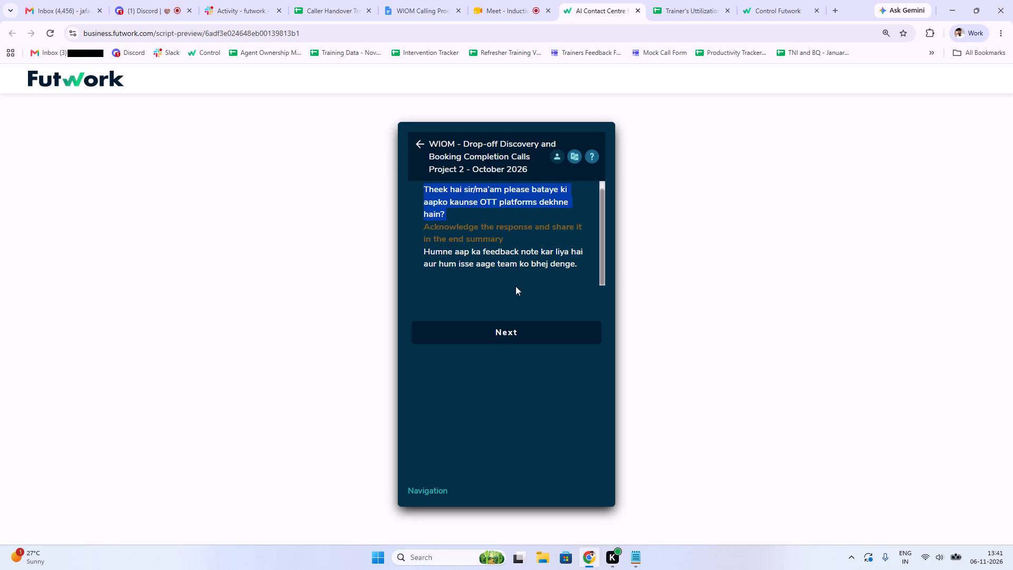
pyautogui.keyDown('shift'); pyautogui.click(551, 261); pyautogui.keyUp('shift')
pyautogui.hotkey('ctrl', 'c')
pyautogui.hotkey('ctrl', 'c')
# Replace the Notepad text with the OTT Requirement script and copy it as plain text.
pyautogui.click(637, 549)
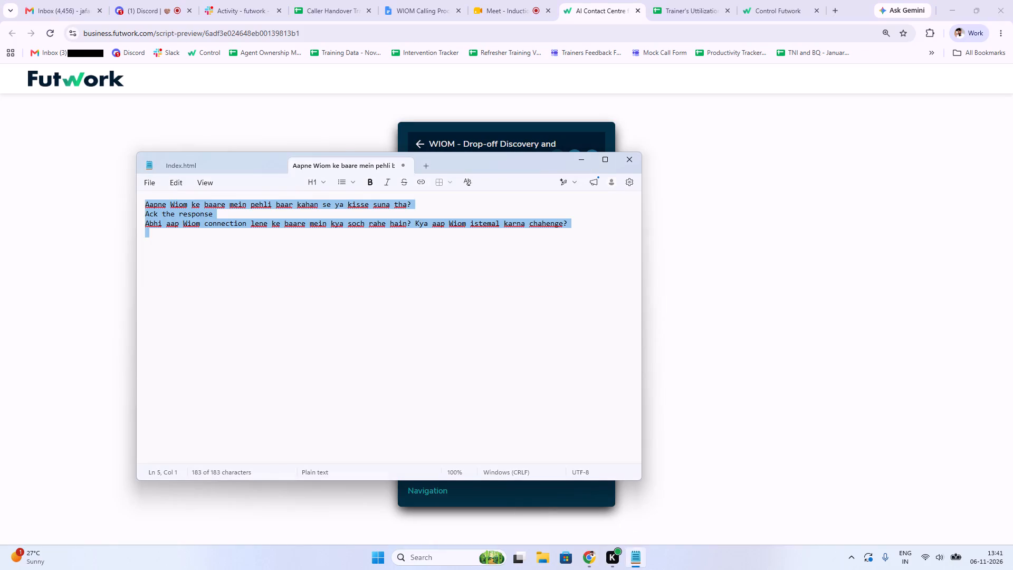
pyautogui.click(446, 383)
pyautogui.hotkey('ctrl', 'a')
pyautogui.hotkey('ctrl', 'v')
pyautogui.hotkey('ctrl', 'a')
pyautogui.hotkey('ctrl', 'c')
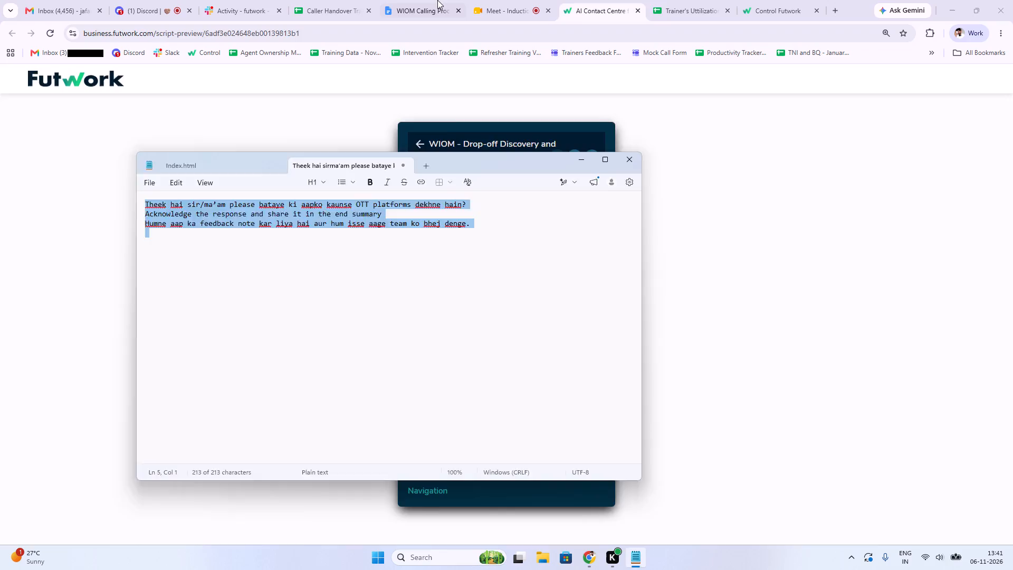
# Add the bold label "OTT Chhiye -" below the Not Familiar With Wiom script in the WIOM Calling Process document.
pyautogui.click(437, 0)
pyautogui.click(425, 463)
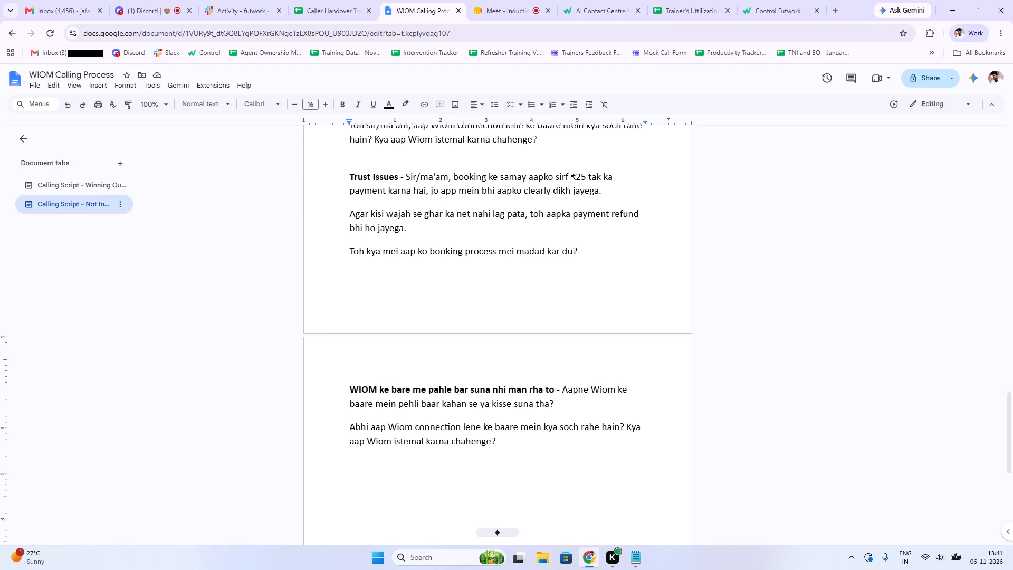
pyautogui.hotkey('shift', 'Return')
pyautogui.write('OTT Chhiye -')
pyautogui.press('space')
pyautogui.hotkey('ctrl', 'shift', 'Up')
pyautogui.hotkey('ctrl', 'b')
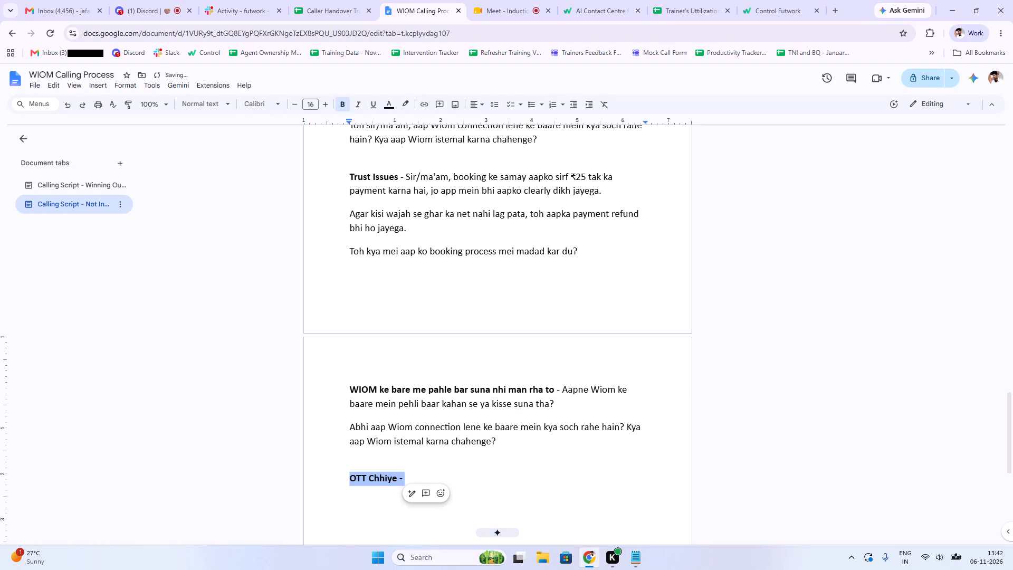
# Paste the OTT script after the "OTT Chhiye -" label and remove bold from the pasted text.
pyautogui.press('Down')
pyautogui.press('Left')
pyautogui.hotkey('ctrl', 'v')
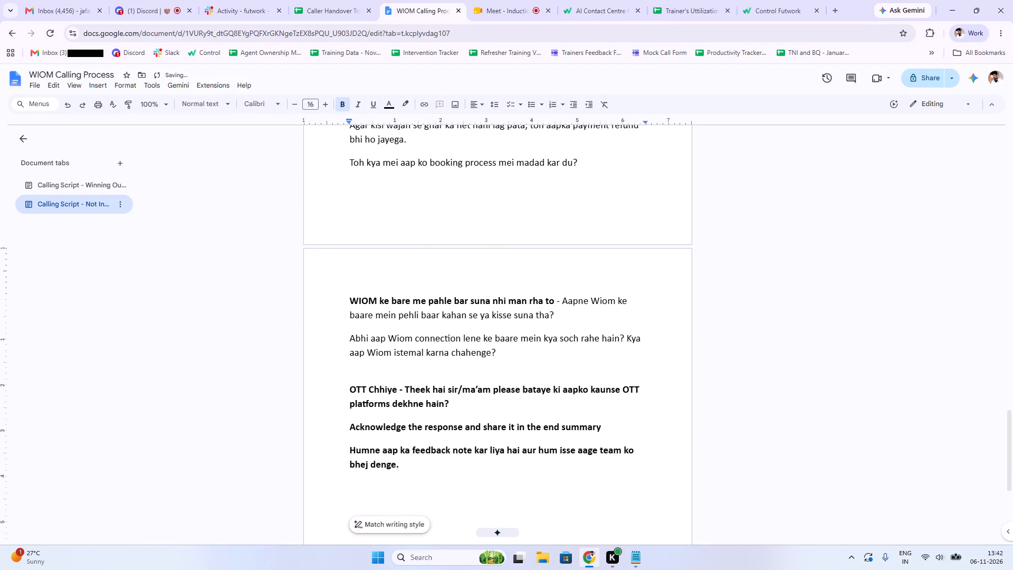
pyautogui.click(404, 391)
pyautogui.keyDown('shift'); pyautogui.click(447, 471); pyautogui.keyUp('shift')
pyautogui.hotkey('ctrl', 'b')
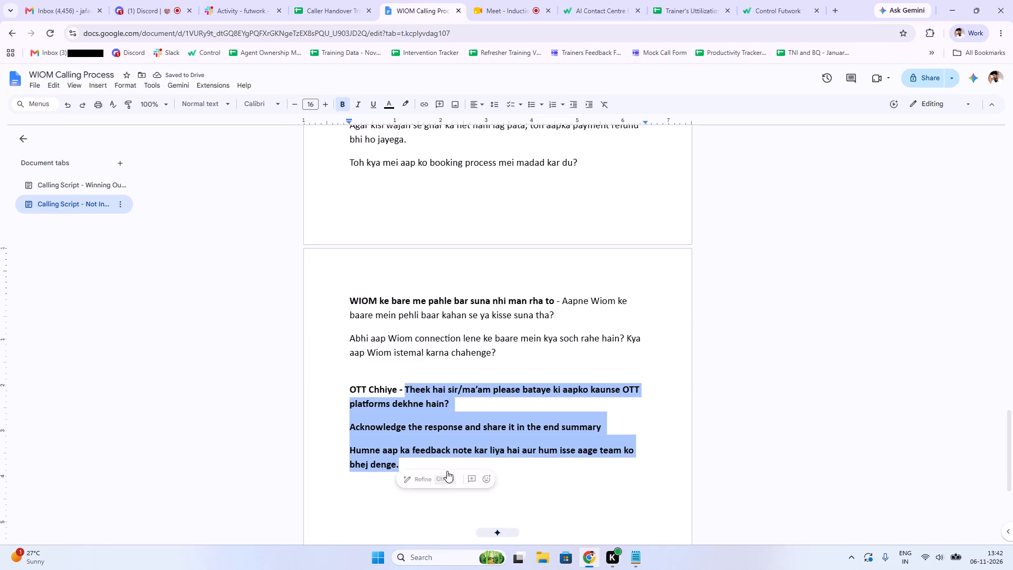
# Delete the "Acknowledge the response and share it in the end summary" line from the OTT script.
pyautogui.click(414, 433)
pyautogui.tripleClick(410, 430)
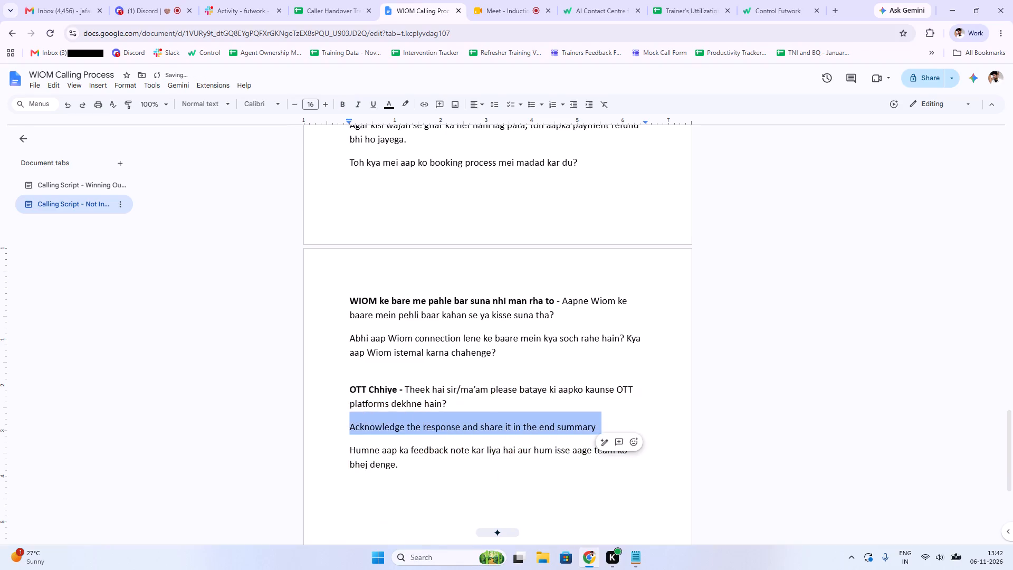
pyautogui.press('BackSpace')
pyautogui.press('BackSpace')
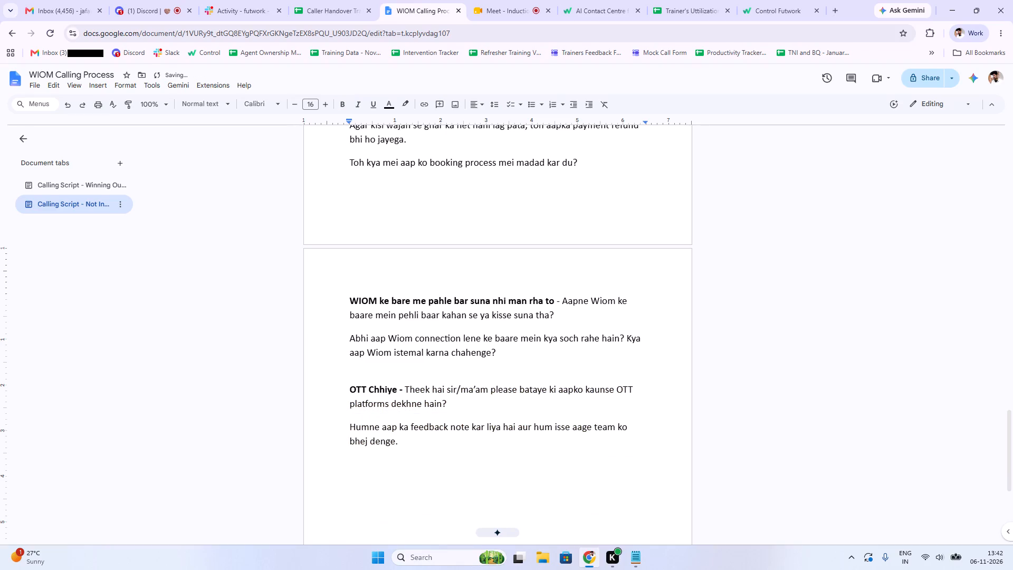
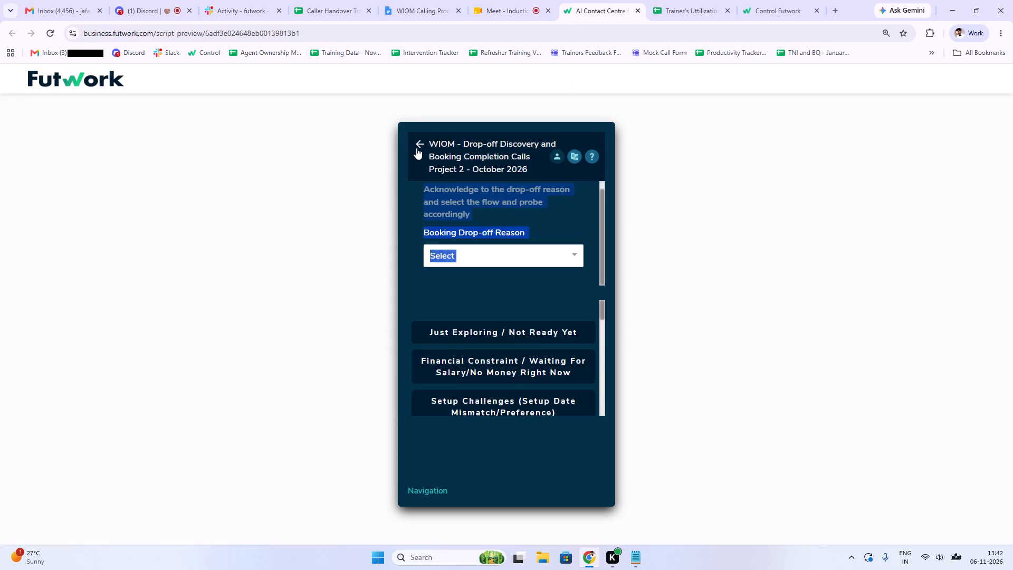
# Open the "No Longer Required / Managing With Mobile Data" response flow in the WIOM script preview.
pyautogui.scroll(-5, 514, 340)
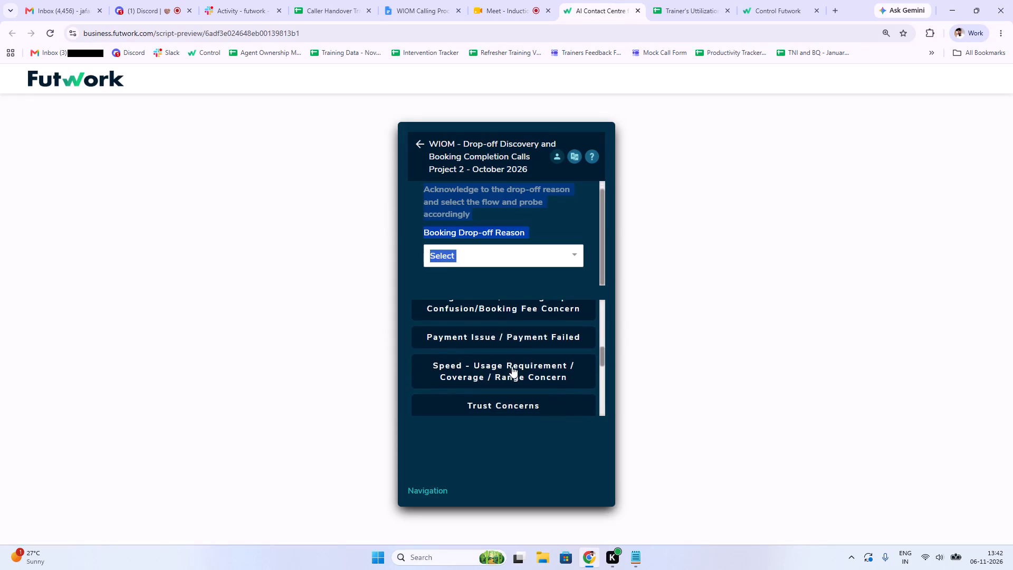
pyautogui.scroll(-3, 512, 366)
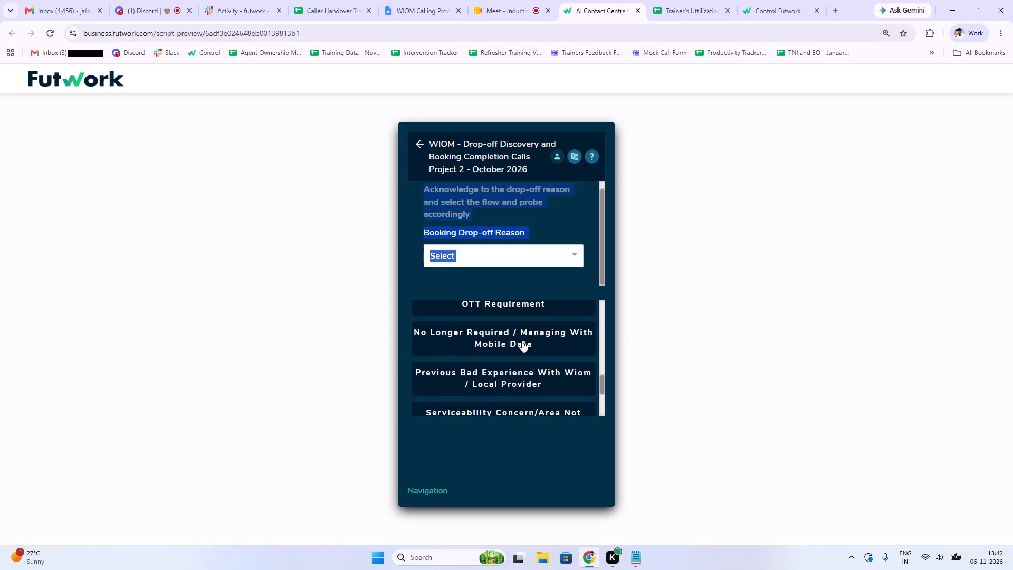
pyautogui.click(554, 340)
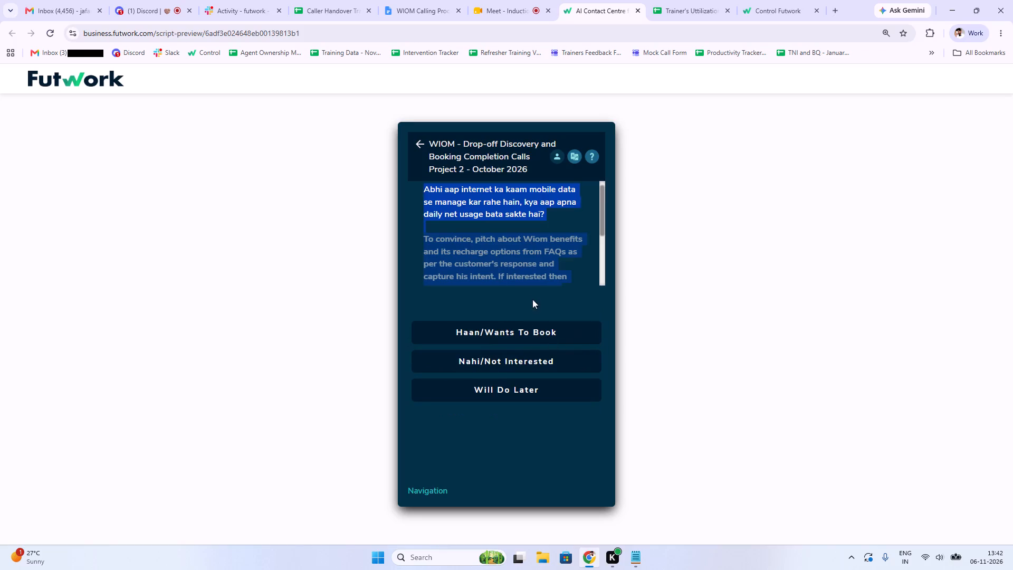
# Select the script question beginning "Abhi aap internet ka kaam mobile data se manage kar rahe hain".
pyautogui.doubleClick(474, 221)
pyautogui.scroll(5, 453, 218)
pyautogui.tripleClick(440, 206)
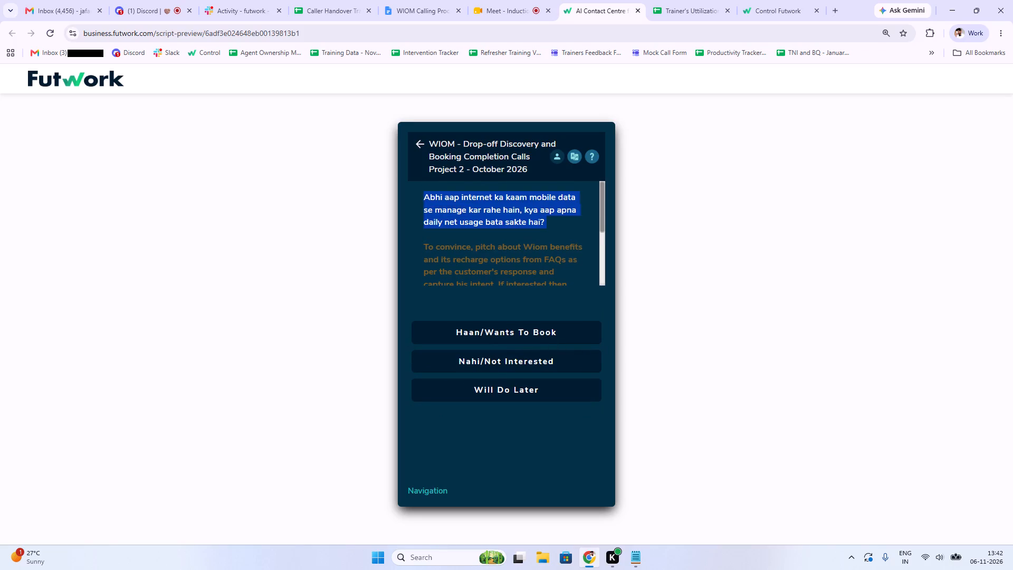
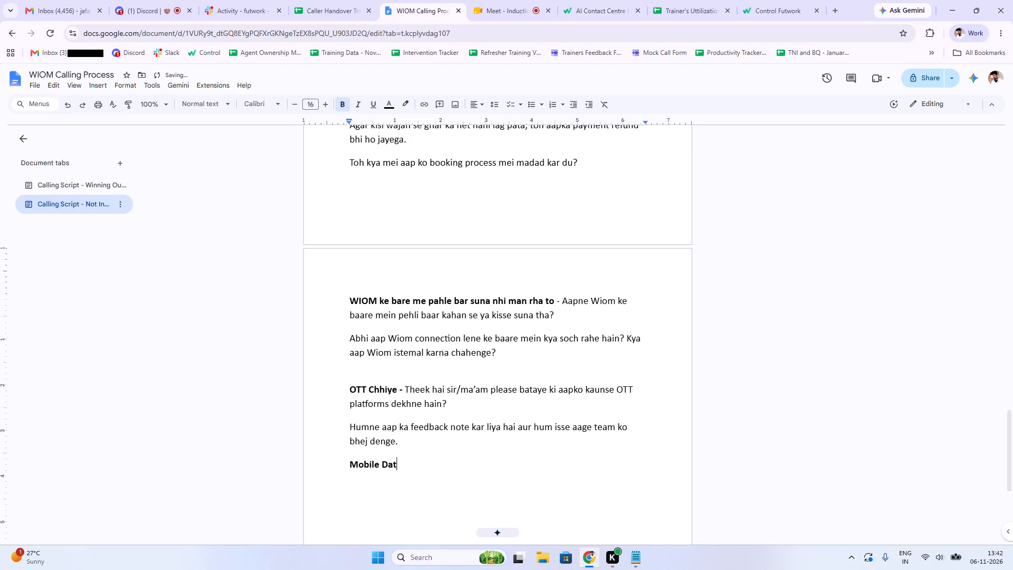
# Complete the bold heading "Mobile Data se kaam chal rha hai -" below the OTT Chhiye section.
pyautogui.write('a i')
pyautogui.press('BackSpace')
pyautogui.write('se chh')
pyautogui.press('BackSpace')
pyautogui.press('BackSpace')
pyautogui.press('BackSpace')
pyautogui.write('kaam chal rha hai -')
pyautogui.press('space')
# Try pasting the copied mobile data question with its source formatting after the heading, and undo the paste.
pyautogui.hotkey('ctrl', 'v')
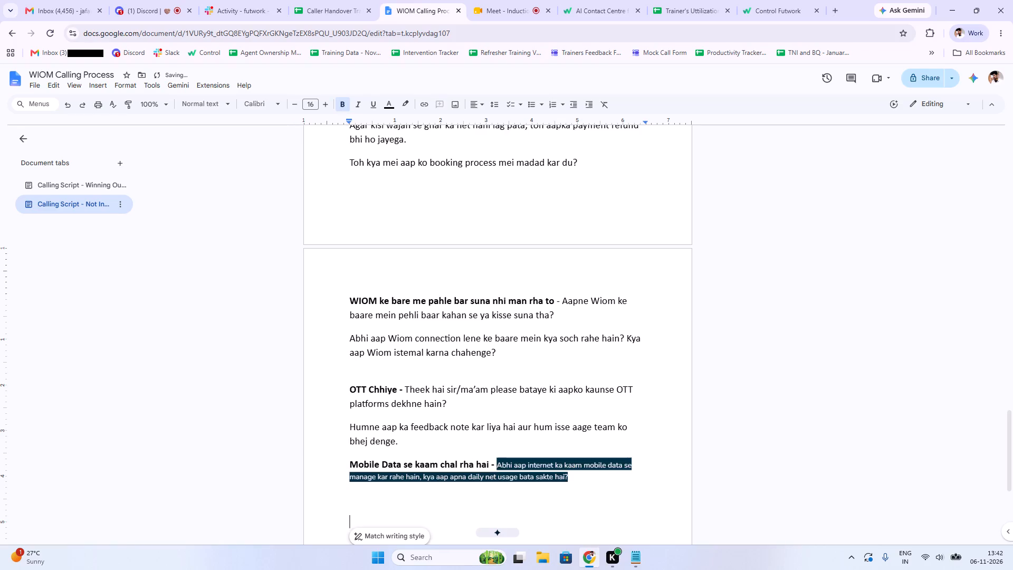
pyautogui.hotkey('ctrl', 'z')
# In Notepad, replace the old OTT text with the copied mobile data question and copy it as plain text.
pyautogui.click(640, 555)
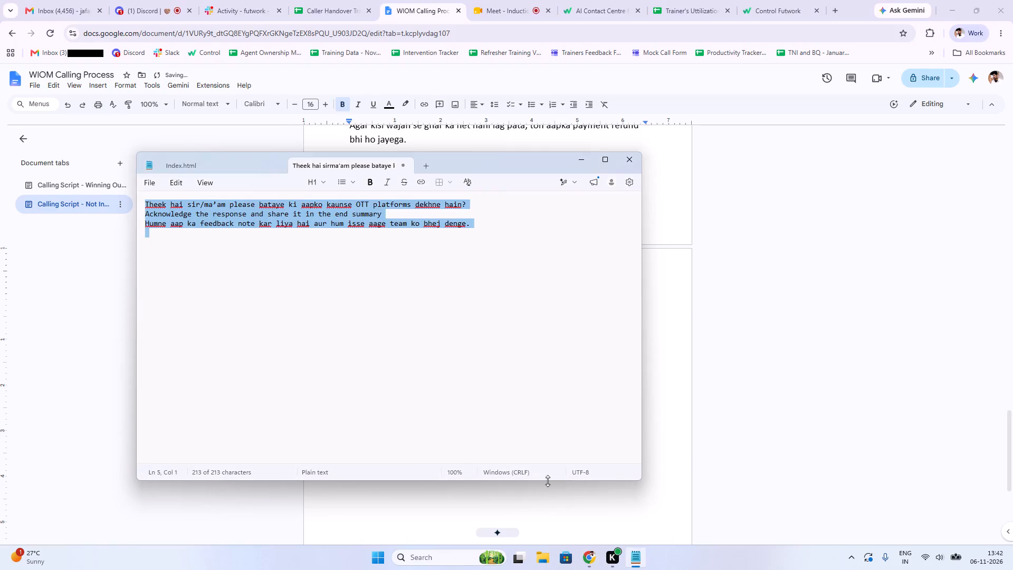
pyautogui.hotkey('ctrl', 'a')
pyautogui.hotkey('ctrl', 'v')
pyautogui.hotkey('ctrl', 'a')
pyautogui.hotkey('ctrl', 'c')
# Back in the WIOM Calling Process document, paste the plain-text question after "Mobile Data se kaam chal rha hai -".
pyautogui.click(590, 480)
pyautogui.click(506, 510)
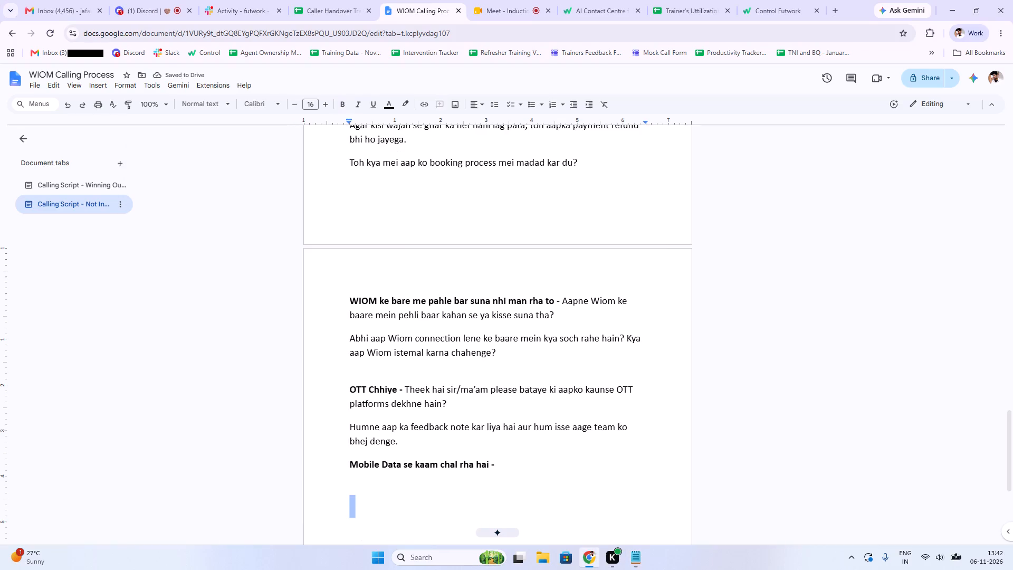
pyautogui.click(522, 477)
pyautogui.click(524, 472)
pyautogui.click(519, 463)
pyautogui.hotkey('ctrl', 'v')
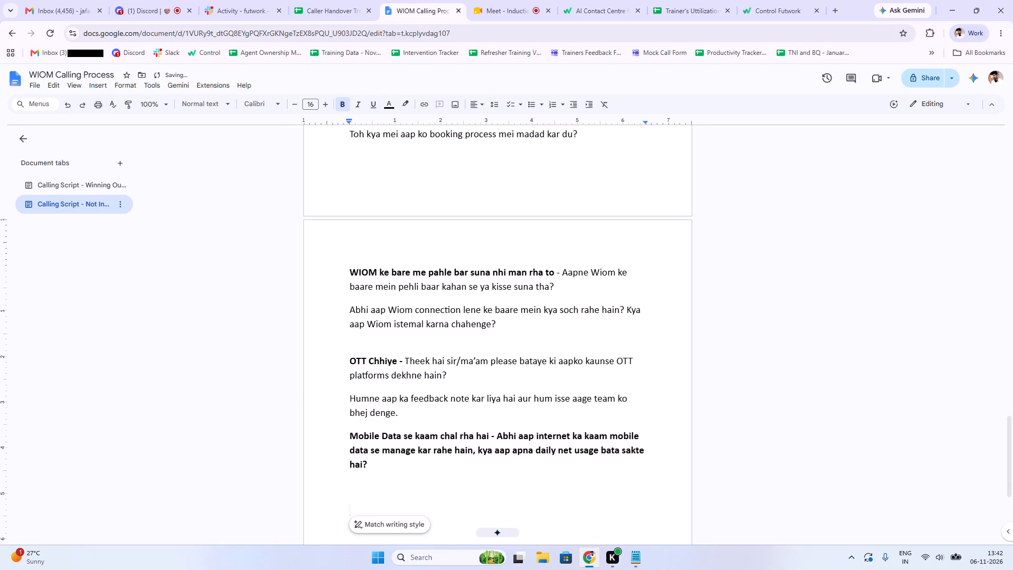
# Remove bold from the pasted question "Abhi aap internet ka kaam mobile data se manage kar rahe hain...", leaving its heading bold.
pyautogui.moveTo(499, 438); pyautogui.dragTo(505, 466)
pyautogui.hotkey('ctrl', 'b')
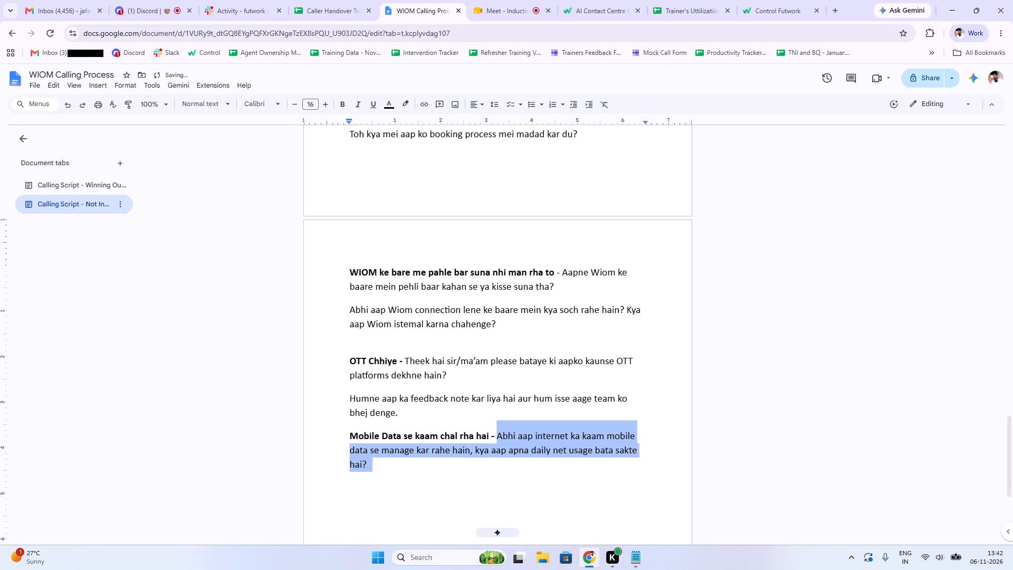
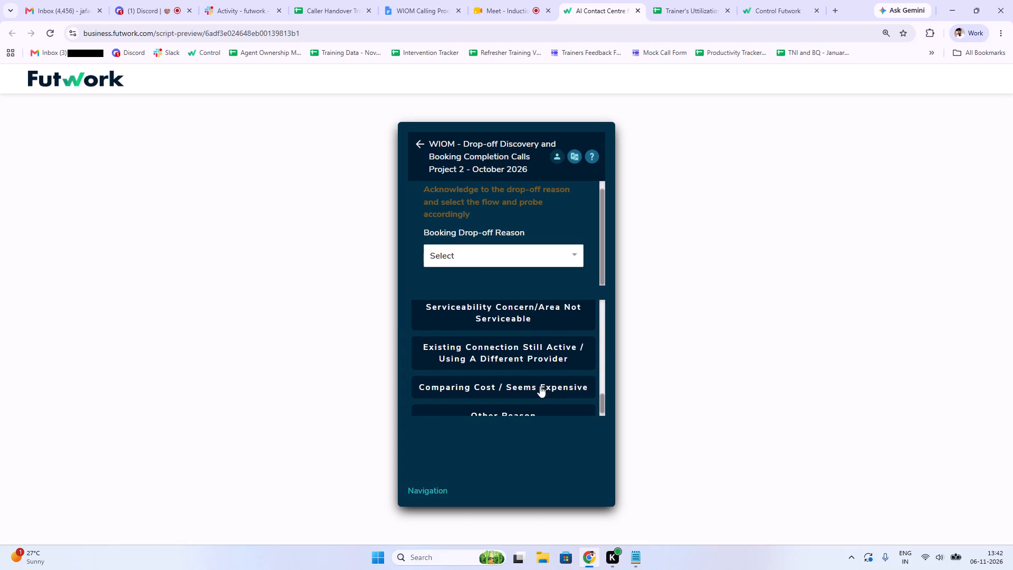
# In the Futwork script preview, open the "Previous Bad Experience With Wiom / Local Provider" flow at its opening question.
pyautogui.scroll(2, 531, 356)
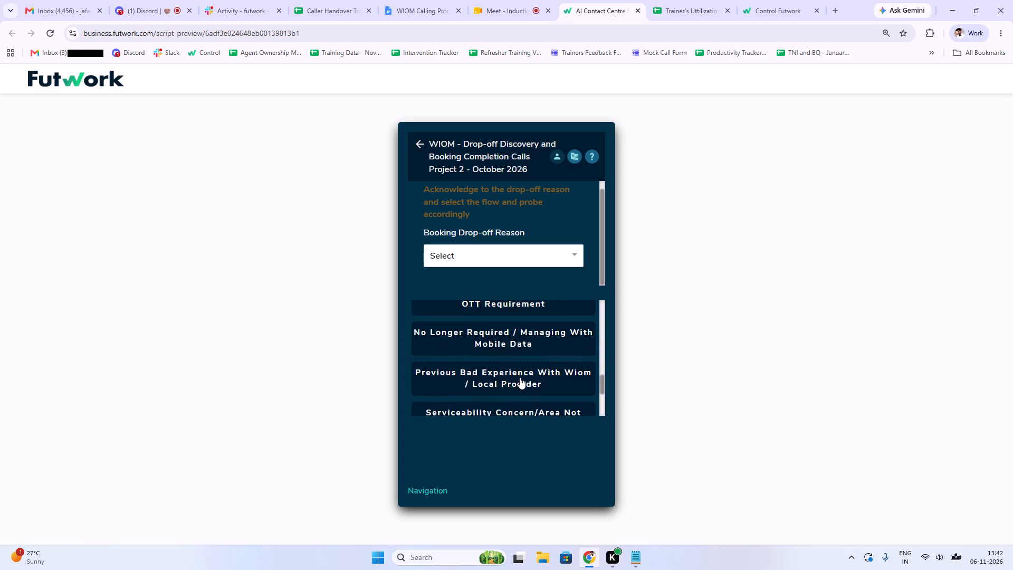
pyautogui.click(520, 377)
pyautogui.click(462, 194)
pyautogui.scroll(5, 462, 194)
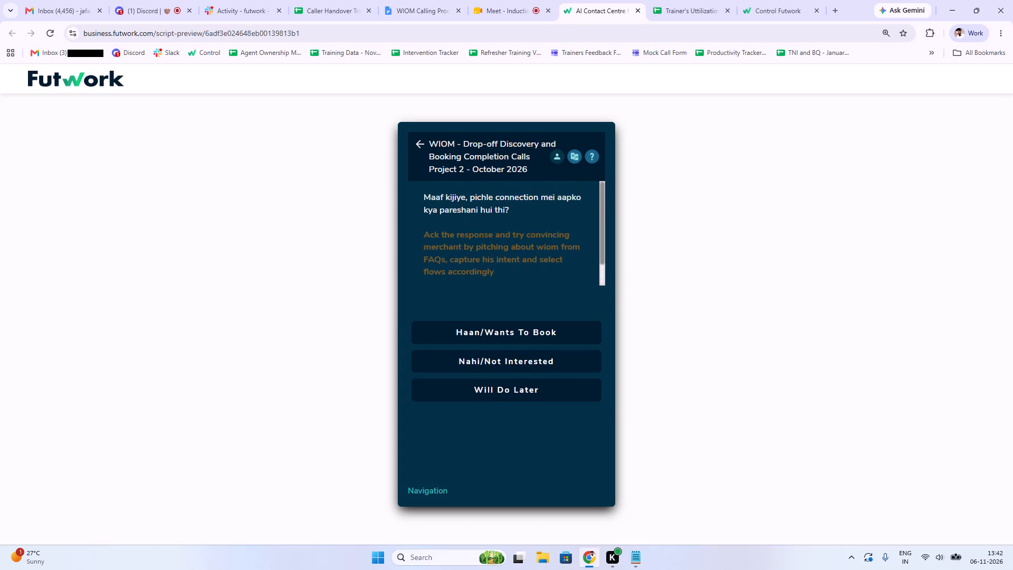
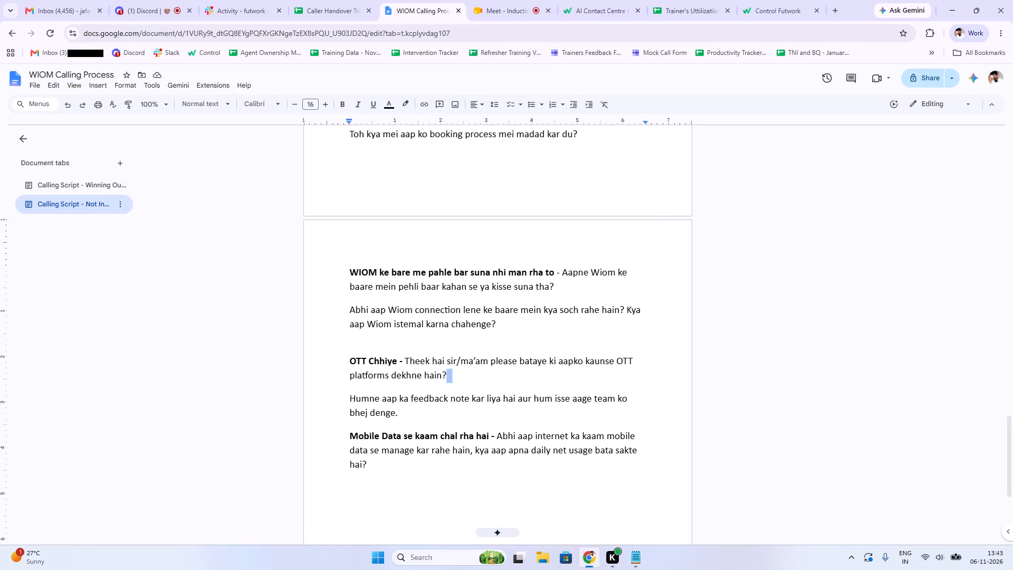
# Below the mobile data entry, add the label "Pichli bar lagwaya tha bhoot problem hui thi -" and paste the copied bad-experience response after it.
pyautogui.click(499, 479)
pyautogui.scroll(-2, 502, 471)
pyautogui.hotkey('shift', 'Return')
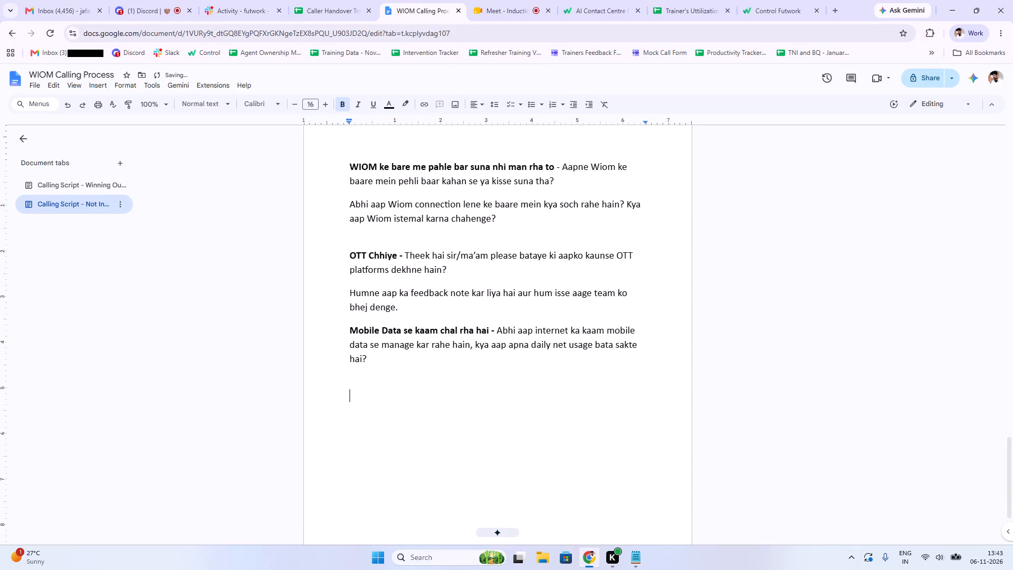
pyautogui.write('Pichla')
pyautogui.press('space')
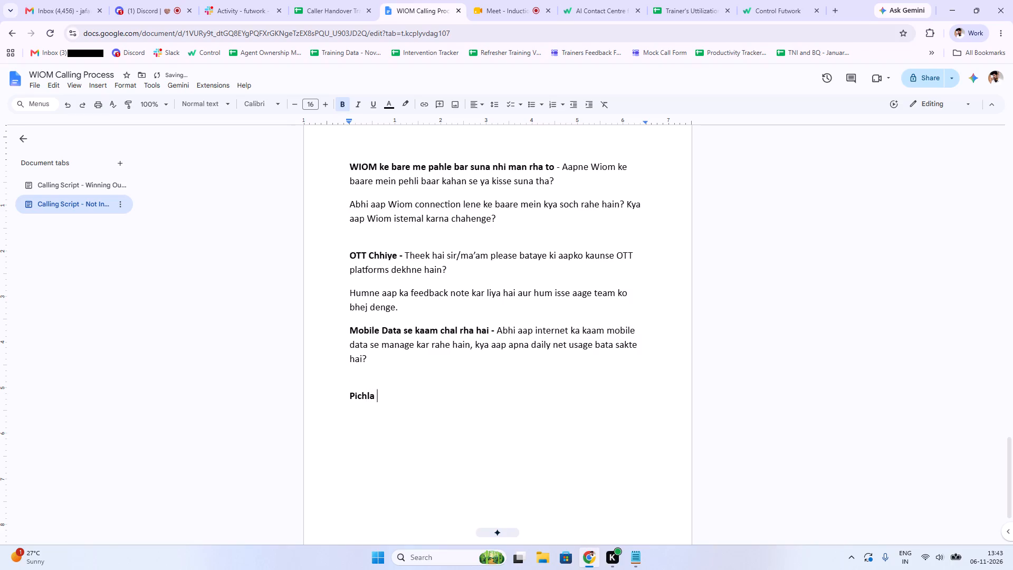
pyautogui.press('BackSpace')
pyautogui.press('BackSpace')
pyautogui.write('i bar a')
pyautogui.press('BackSpace')
pyautogui.write('lagwaya tha bhoot i')
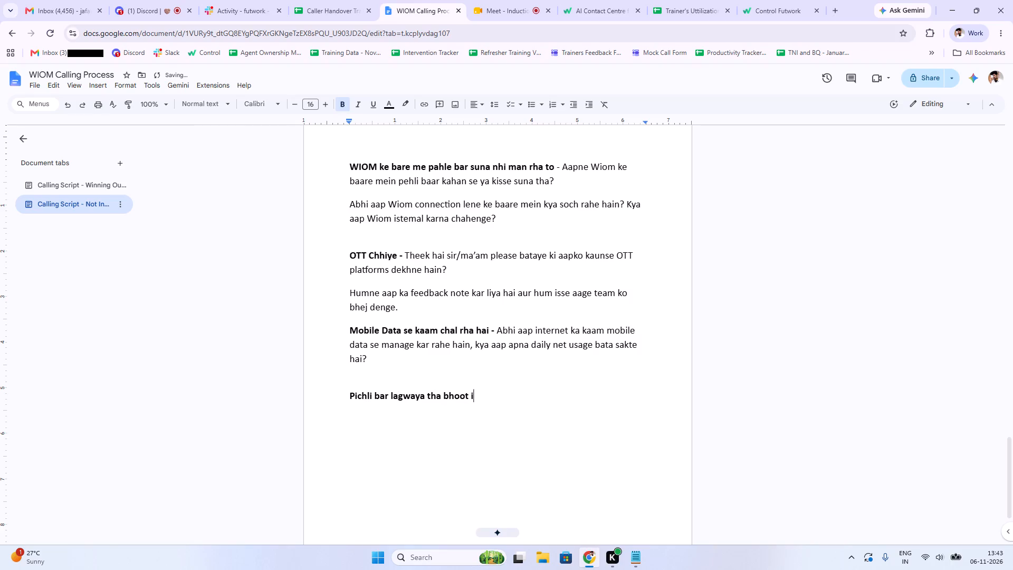
pyautogui.press('BackSpace')
pyautogui.write('problem hui thi -')
pyautogui.press('space')
pyautogui.hotkey('ctrl', 'v')
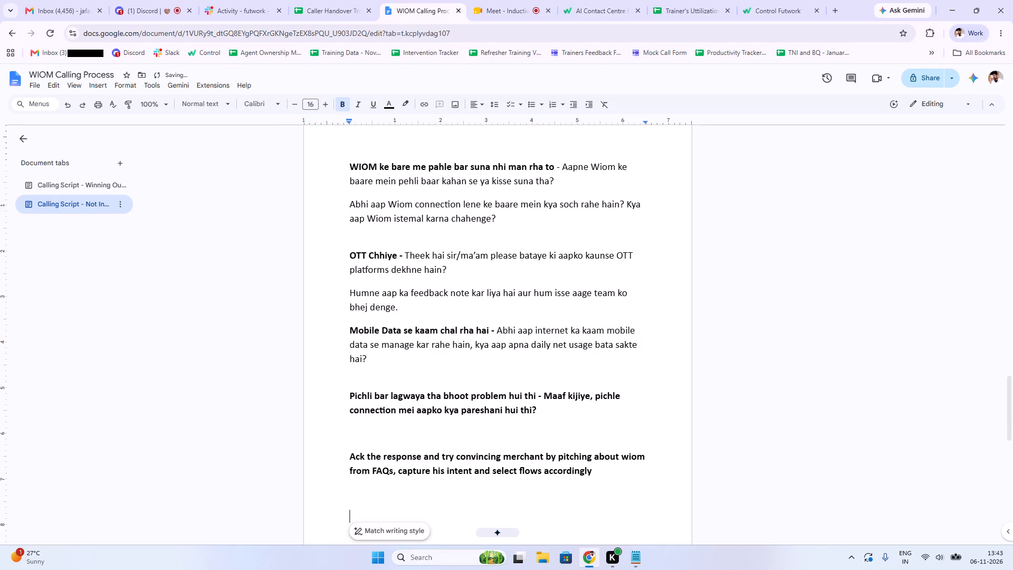
# Remove the bold from the pasted bad-experience response, delete the blank line between its paragraphs, and add line breaks below it.
pyautogui.click(545, 399)
pyautogui.keyDown('shift'); pyautogui.click(608, 479); pyautogui.keyUp('shift')
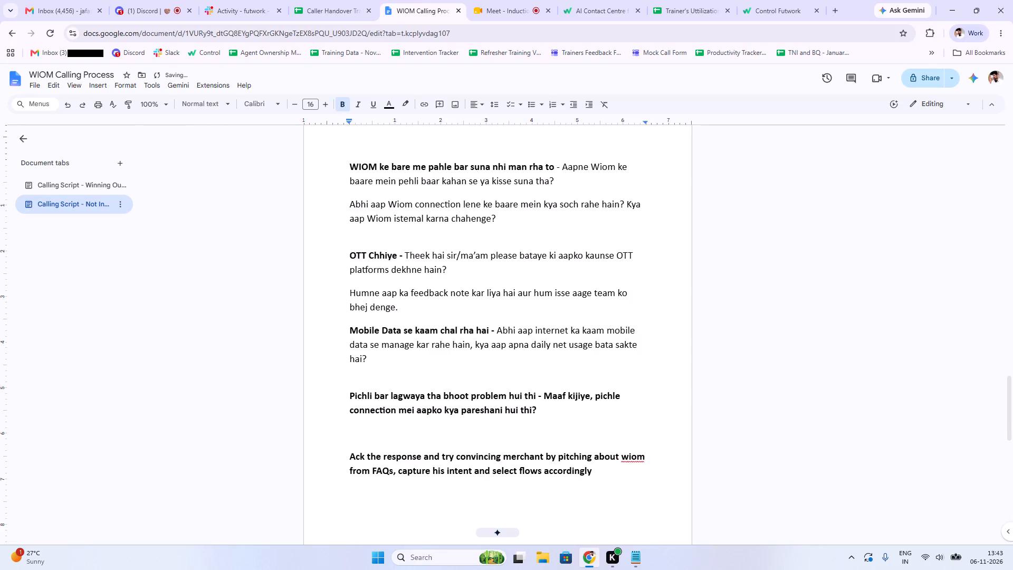
pyautogui.hotkey('ctrl', 'b')
pyautogui.click(623, 461)
pyautogui.rightClick(623, 461)
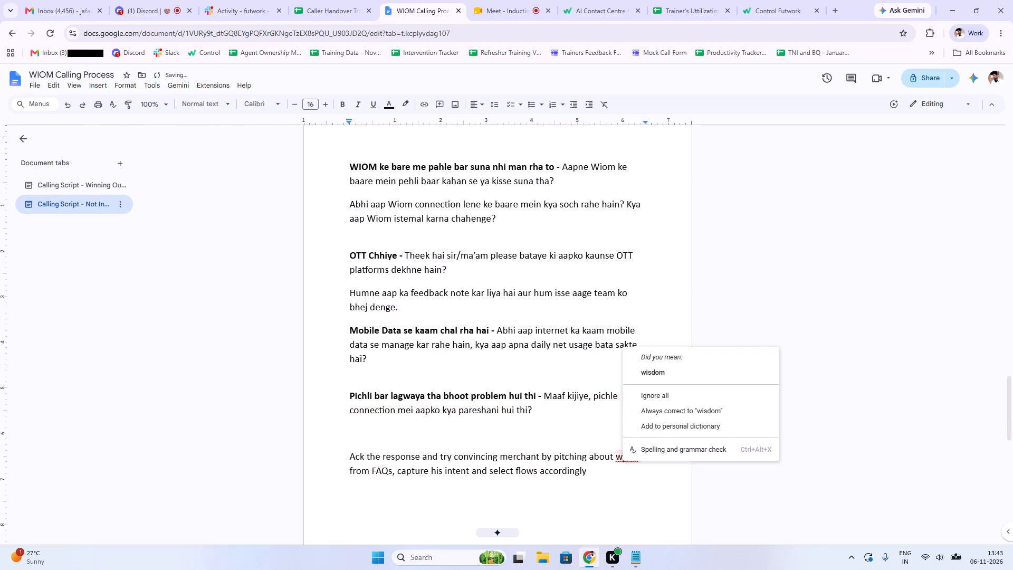
pyautogui.click(567, 450)
pyautogui.click(525, 443)
pyautogui.click(444, 434)
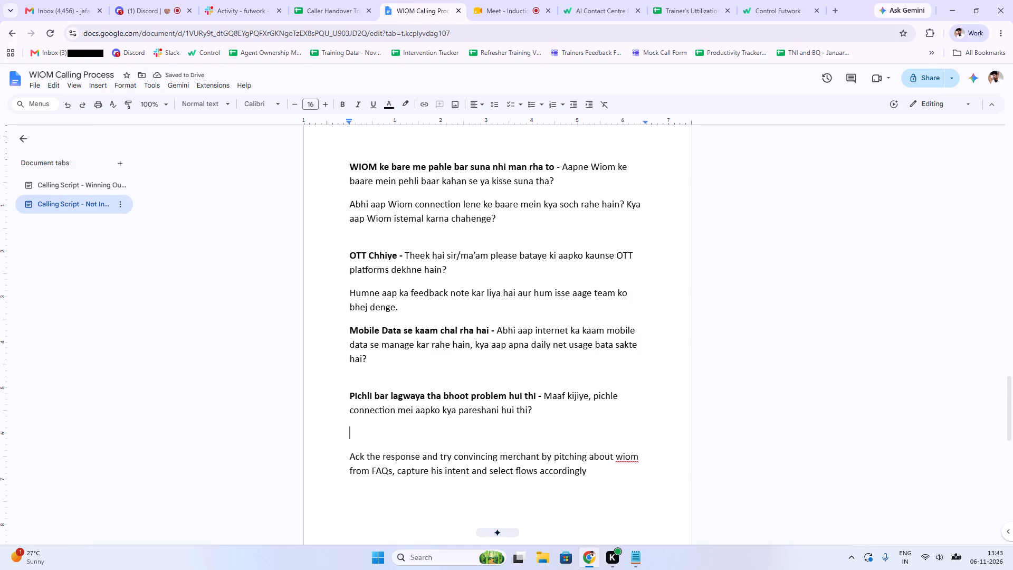
pyautogui.press('BackSpace')
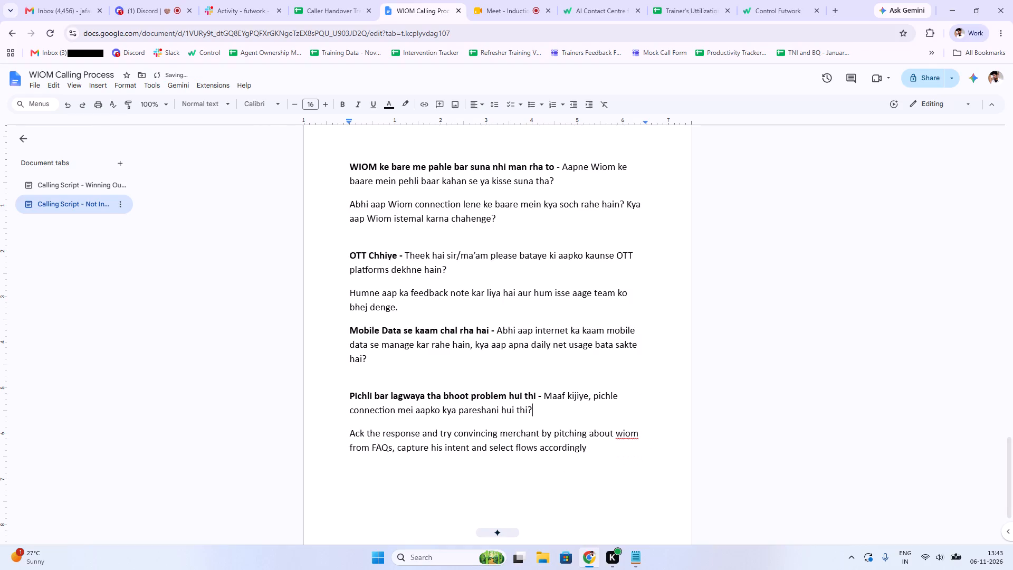
pyautogui.click(600, 452)
pyautogui.hotkey('shift', 'Return')
pyautogui.hotkey('shift', 'Return')
pyautogui.click(621, 0)
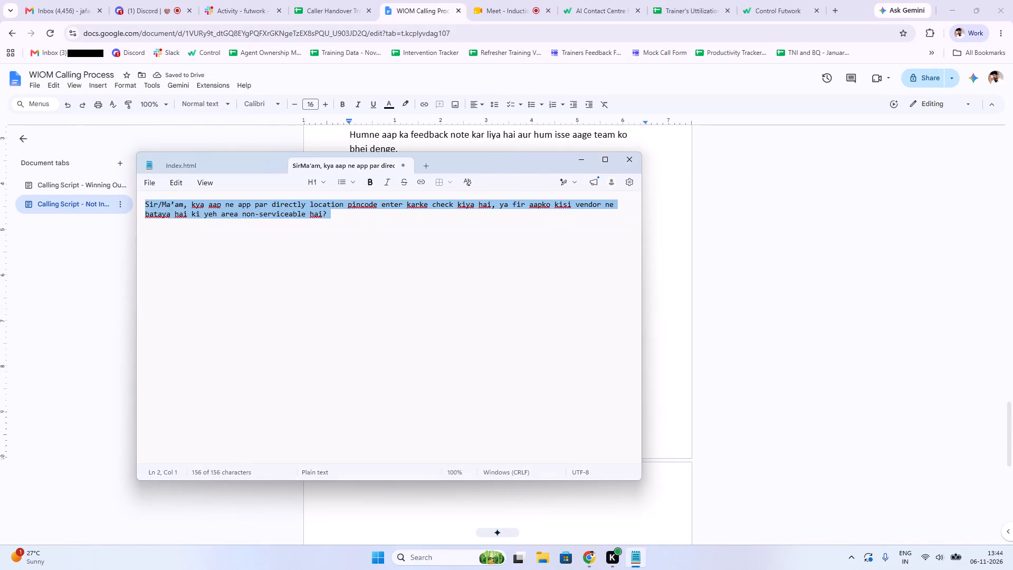
pyautogui.click(669, 346)
pyautogui.click(434, 321)
pyautogui.hotkey('ctrl', 'v')
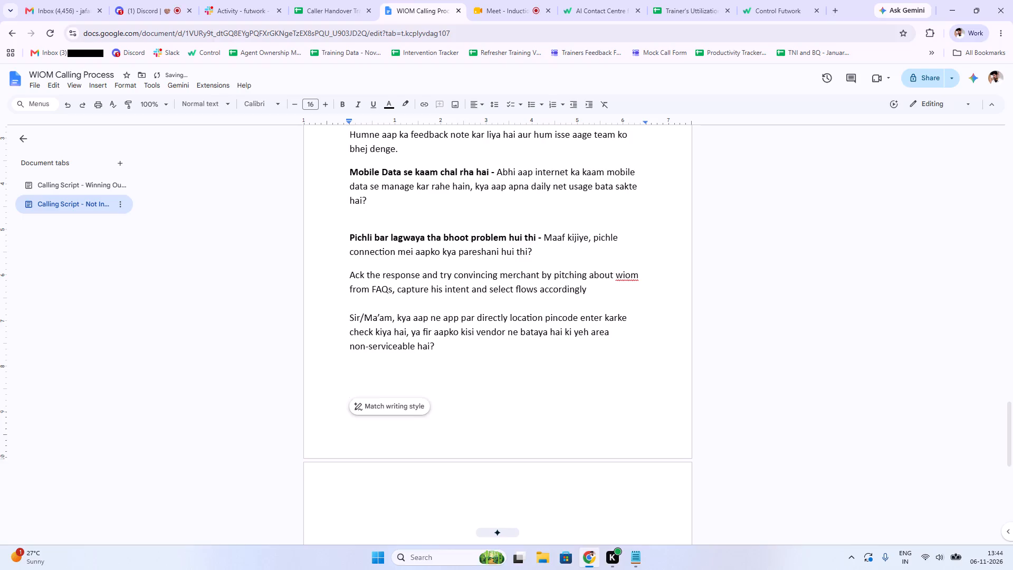
# Insert a line break and the label "Pincode not serviceable - " in front of the pasted serviceability question.
pyautogui.click(353, 319)
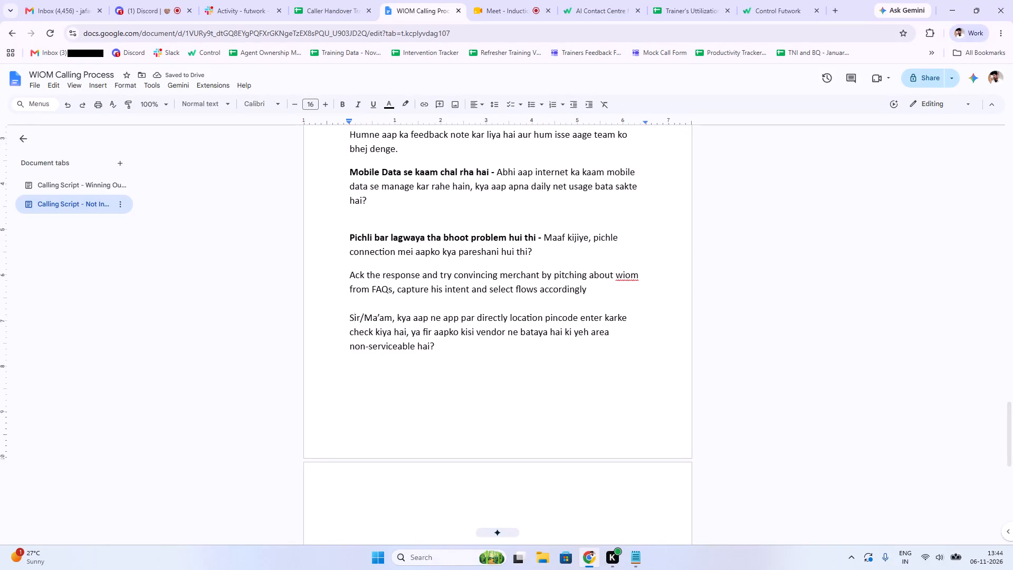
pyautogui.press('Left')
pyautogui.hotkey('shift', 'Return')
pyautogui.write('Pincode not seri')
pyautogui.press('BackSpace')
pyautogui.write('vicealb')
pyautogui.press('BackSpace')
pyautogui.press('BackSpace')
pyautogui.write('ble')
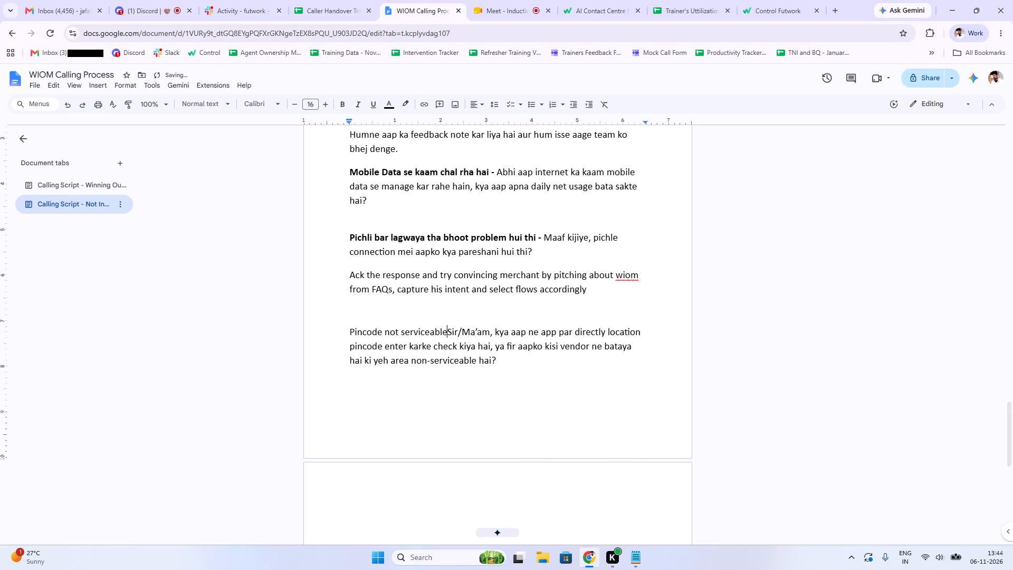
pyautogui.press('space')
pyautogui.write('-')
pyautogui.press('space')
# Make the "Pincode not serviceable" label bold and place the cursor on the empty line below the question.
pyautogui.hotkey('ctrl', 'Left')
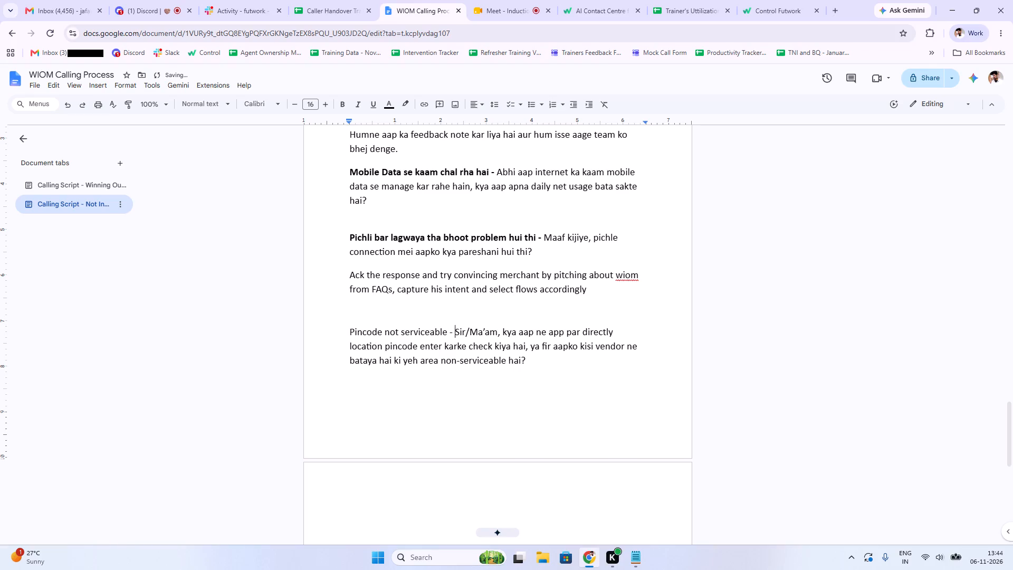
pyautogui.hotkey('ctrl', 'shift', 'Left')
pyautogui.hotkey('ctrl', 'shift', 'Left')
pyautogui.hotkey('ctrl', 'shift', 'Left')
pyautogui.hotkey('ctrl', 'b')
pyautogui.press('Down')
pyautogui.press('Down')
pyautogui.press('Down')
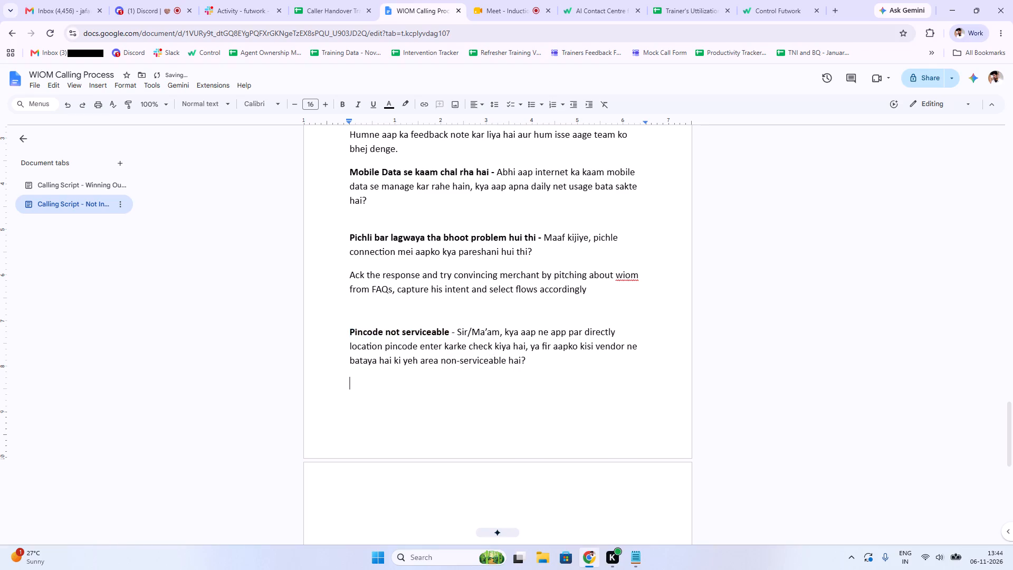
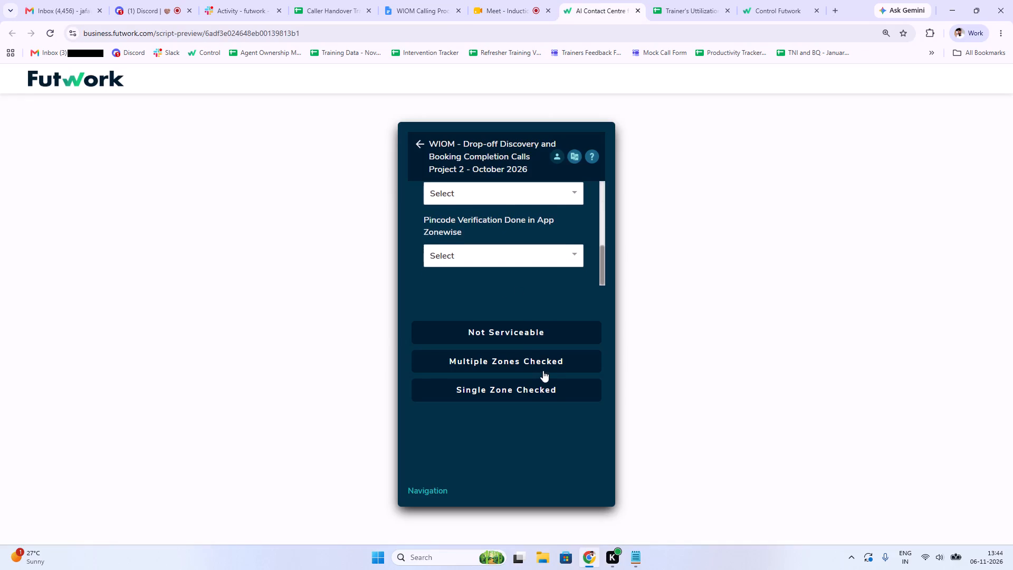
# Review the Single Zone Checked and Multiple Zones Checked branches of the not-serviceable flow, and return to the drop-off reasons.
pyautogui.click(544, 392)
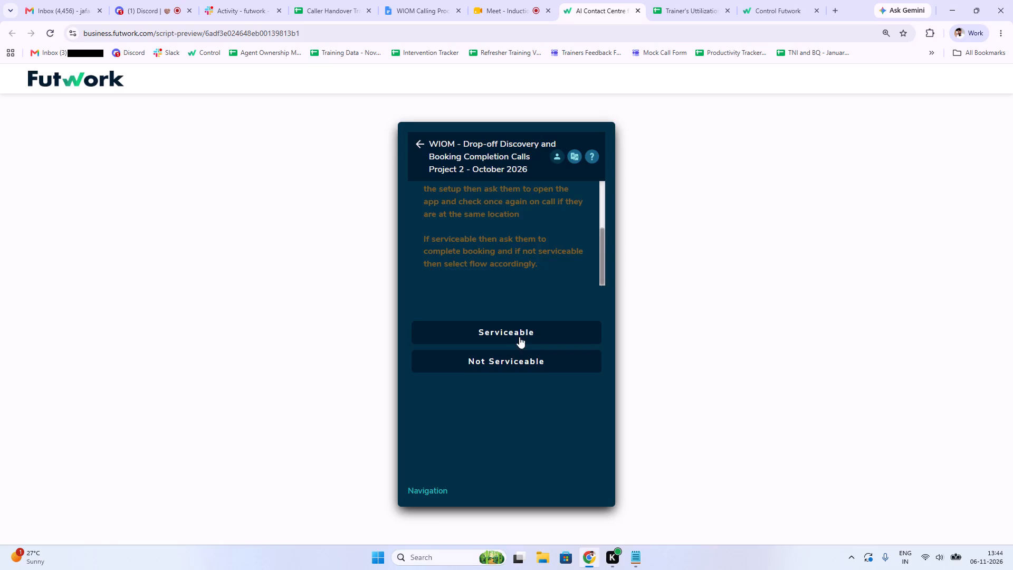
pyautogui.scroll(5, 509, 280)
pyautogui.click(422, 147)
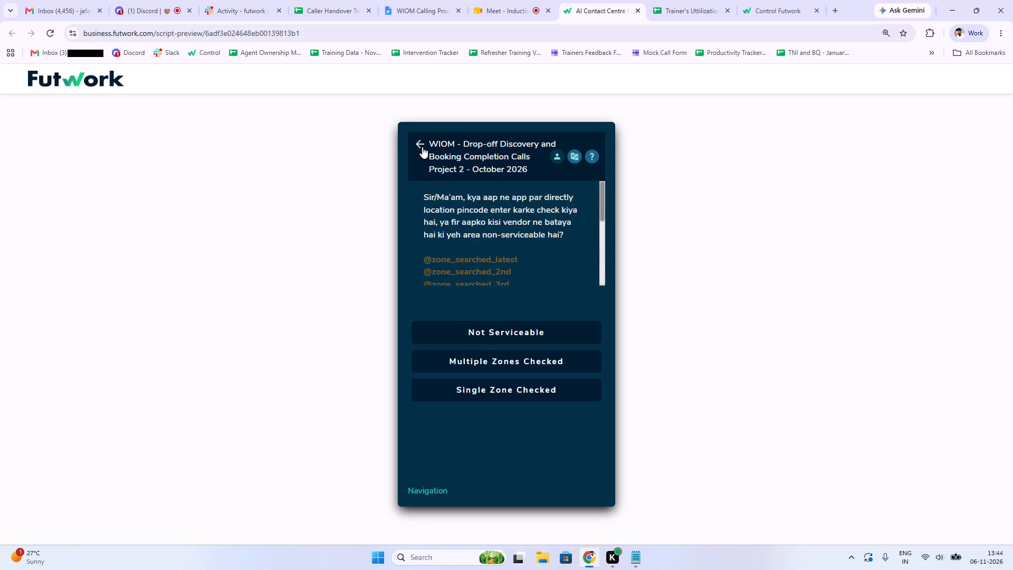
pyautogui.click(492, 366)
pyautogui.scroll(3, 460, 210)
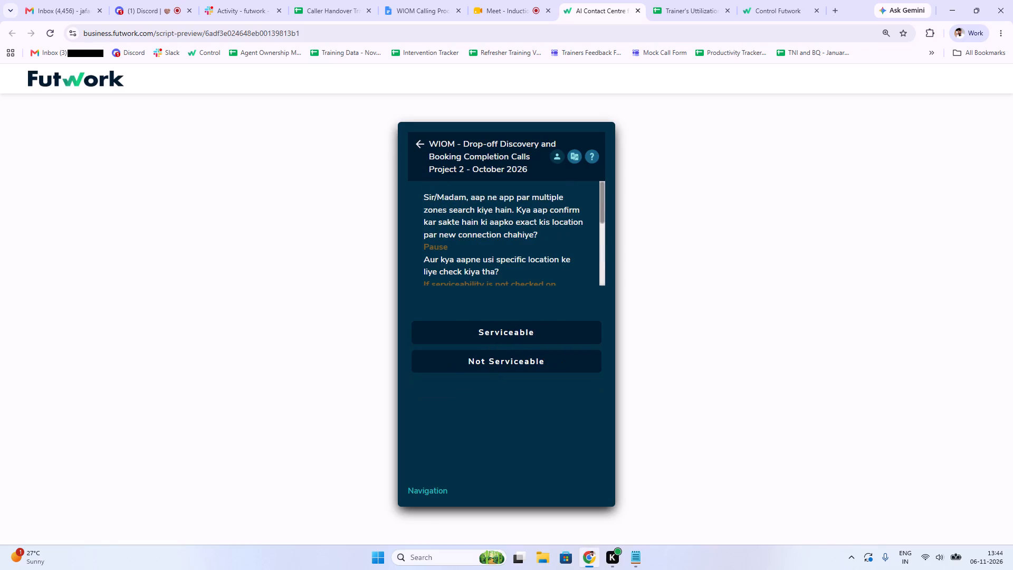
pyautogui.scroll(2, 460, 210)
pyautogui.scroll(-3, 459, 210)
pyautogui.doubleClick(415, 147)
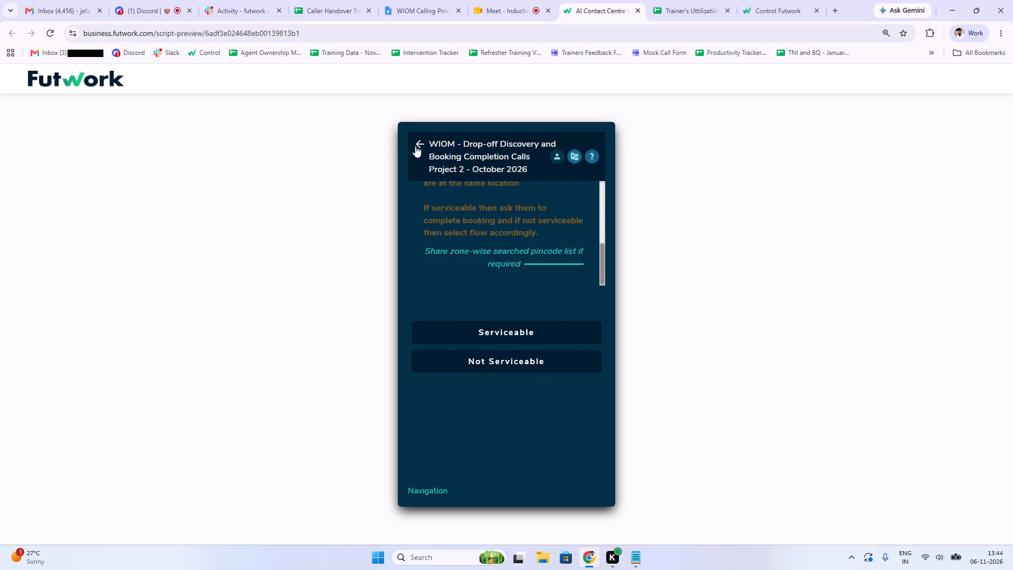
# Open the "Existing Connection Still Active / Using A Different Provider" flow and copy its full response through "Kya aap Wiom istemal karna chahenge?".
pyautogui.scroll(-8, 524, 297)
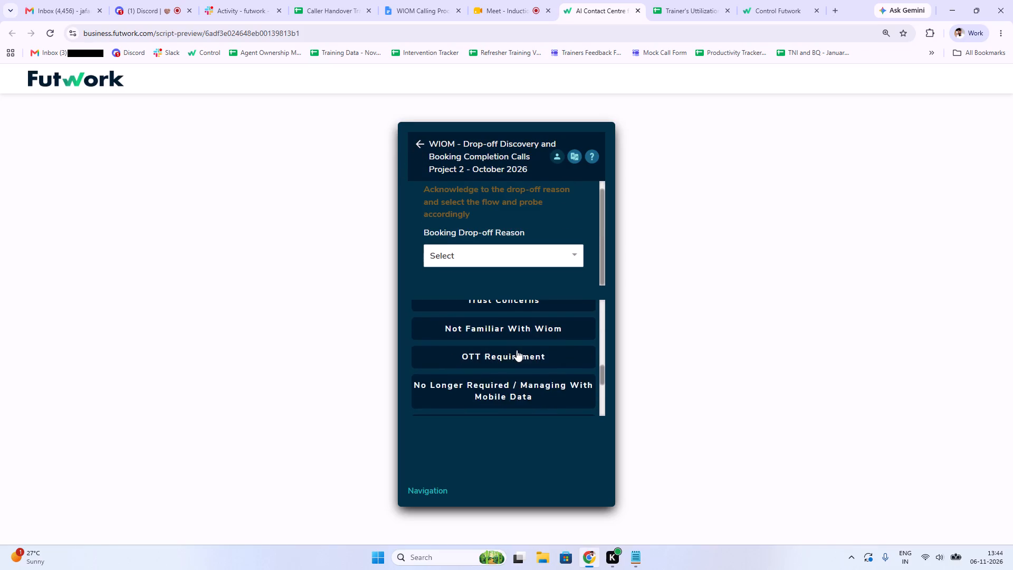
pyautogui.scroll(-6, 517, 350)
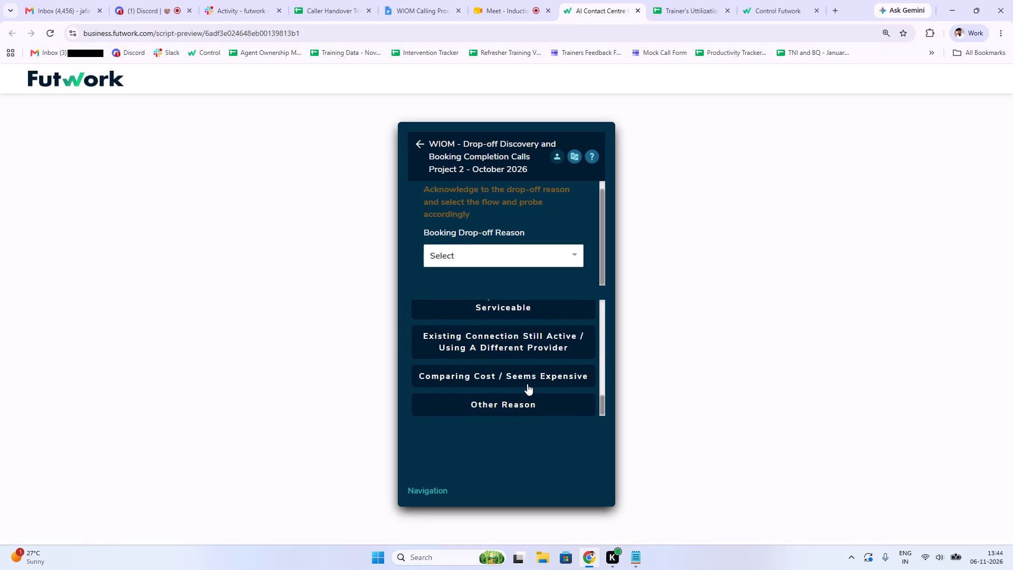
pyautogui.scroll(1, 525, 373)
pyautogui.scroll(-1, 525, 373)
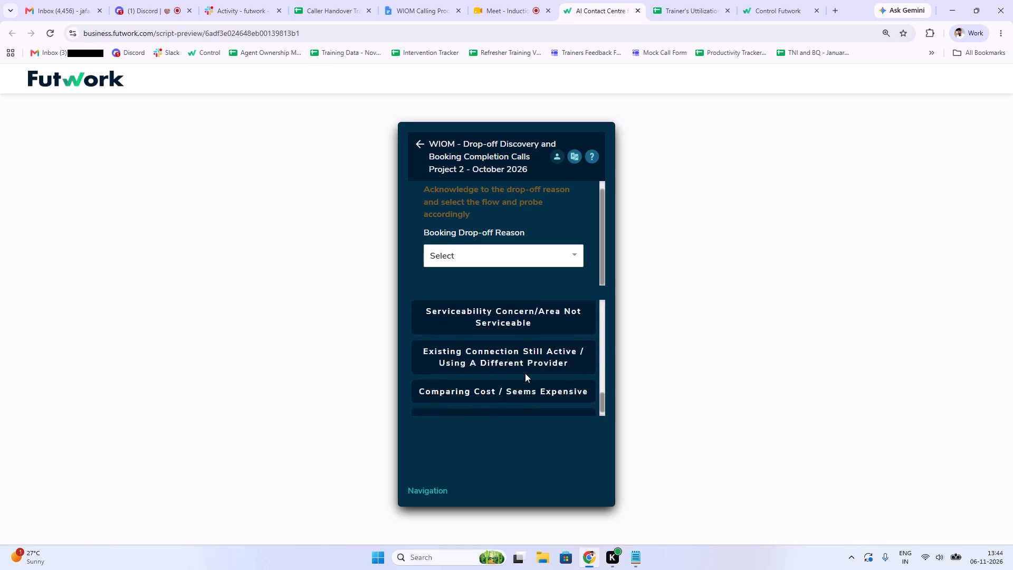
pyautogui.click(489, 345)
pyautogui.scroll(6, 490, 300)
pyautogui.scroll(7, 456, 218)
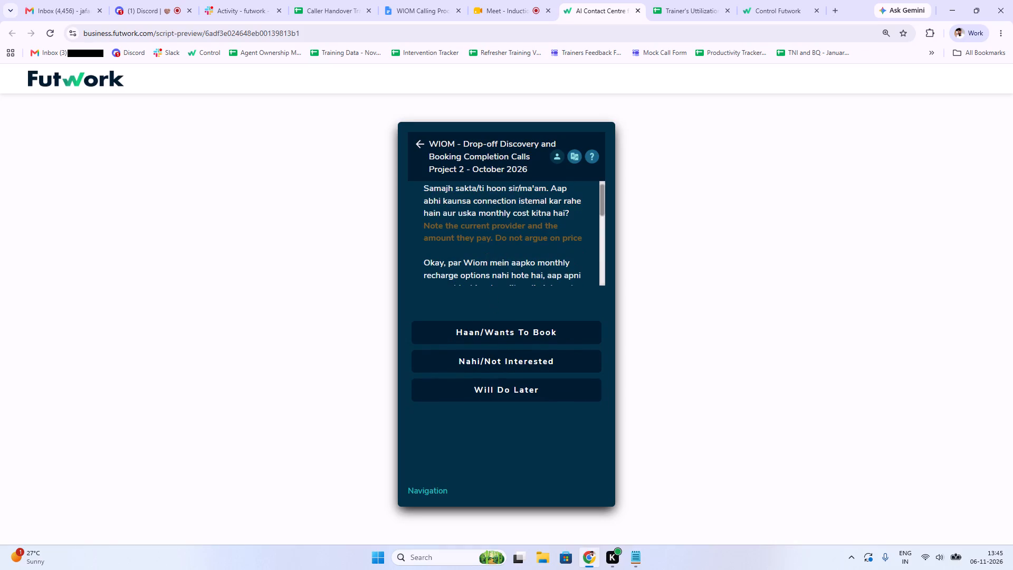
pyautogui.click(423, 196)
pyautogui.moveTo(423, 196); pyautogui.dragTo(461, 240)
pyautogui.scroll(-2, 457, 234)
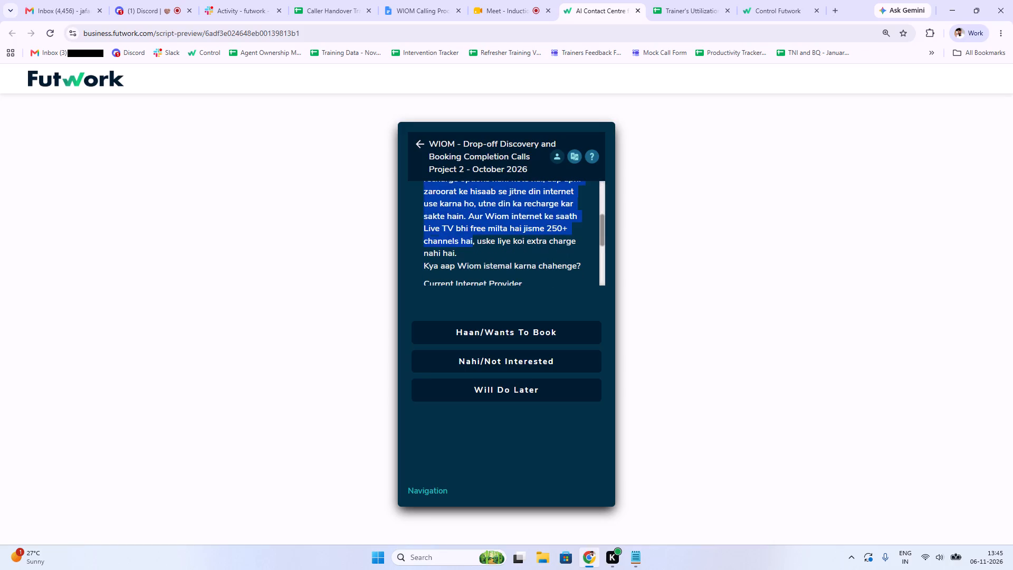
pyautogui.moveTo(461, 240); pyautogui.dragTo(508, 218)
pyautogui.scroll(-2, 518, 257)
pyautogui.scroll(2, 515, 206)
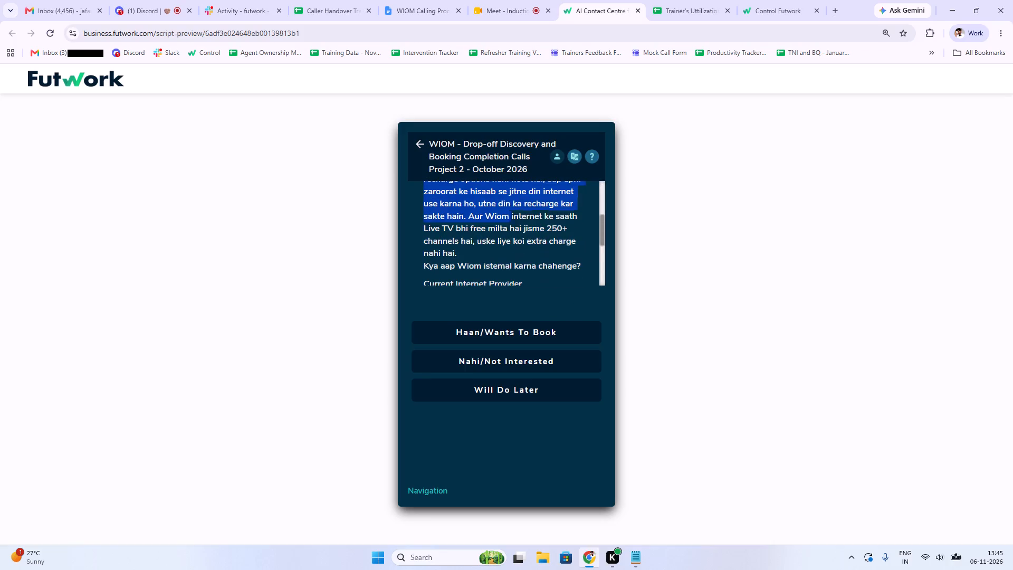
pyautogui.moveTo(508, 218); pyautogui.dragTo(568, 207)
pyautogui.scroll(-1, 530, 271)
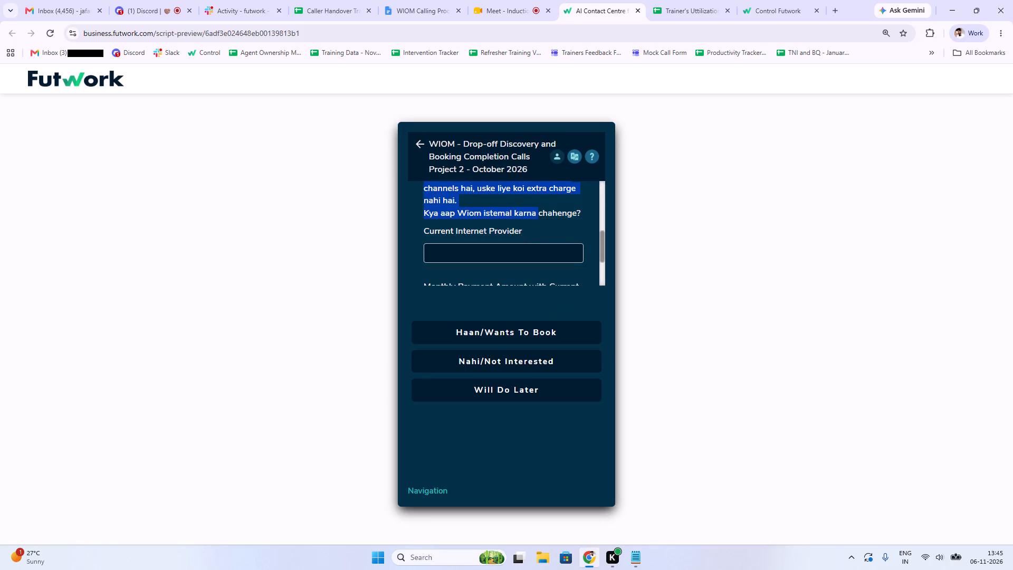
pyautogui.moveTo(568, 207); pyautogui.dragTo(584, 209)
pyautogui.hotkey('ctrl', 'c')
pyautogui.hotkey('ctrl', 'c')
# Replace the Notepad text with the copied existing-provider response and copy it back as plain text.
pyautogui.click(645, 569)
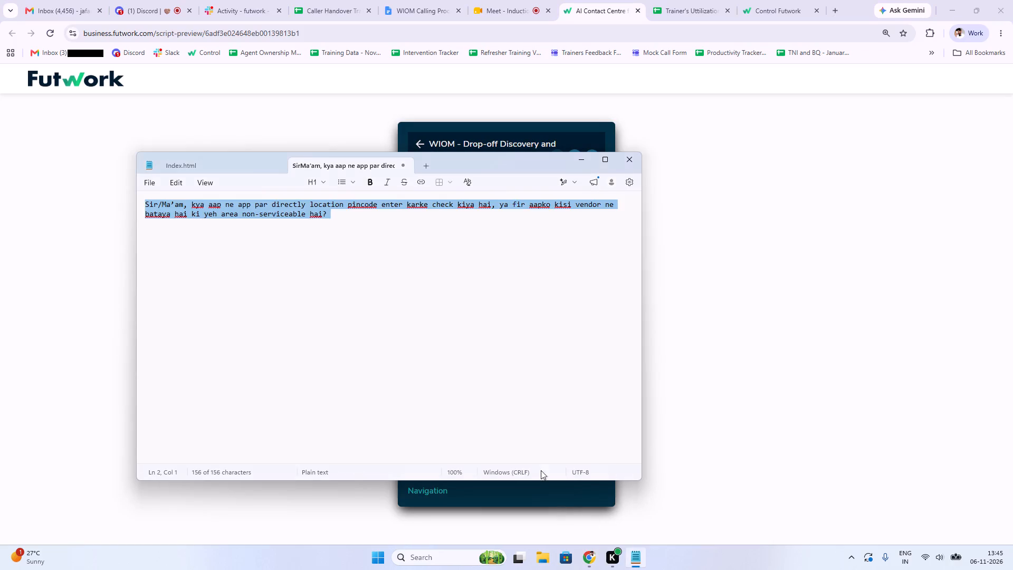
pyautogui.click(391, 359)
pyautogui.hotkey('ctrl', 'a')
pyautogui.hotkey('ctrl', 'v')
pyautogui.hotkey('ctrl', 'a')
pyautogui.hotkey('ctrl', 'c')
pyautogui.hotkey('ctrl', 'c')
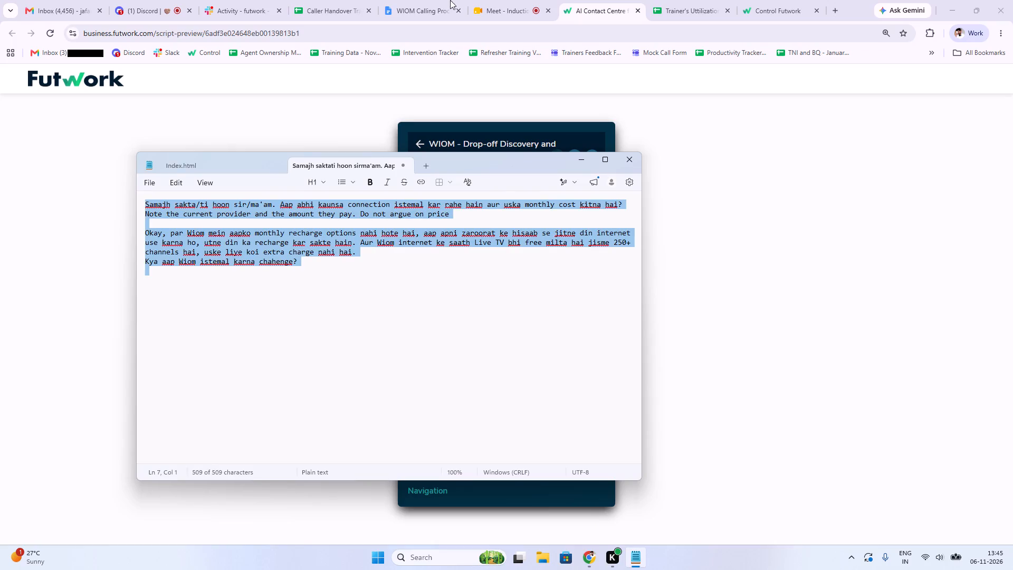
# Add the label "Koi aur provider ka use krra hai - " below the pincode entry in the WIOM Calling Process document and paste the response after it.
pyautogui.click(421, 0)
pyautogui.click(432, 409)
pyautogui.hotkey('shift', 'Return')
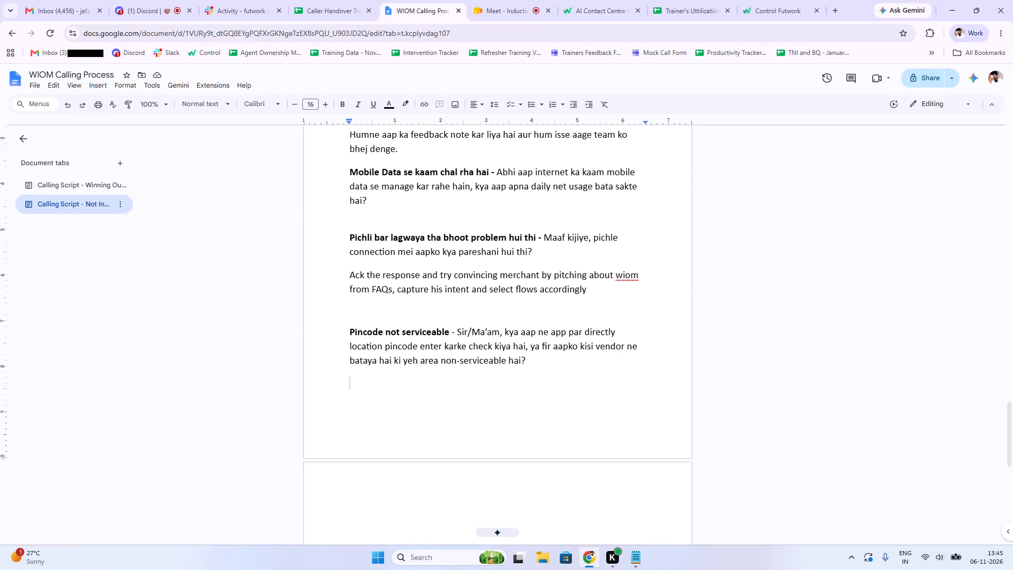
pyautogui.write('Koi aur probide')
pyautogui.press('BackSpace')
pyautogui.press('BackSpace')
pyautogui.press('BackSpace')
pyautogui.press('BackSpace')
pyautogui.write('vider ka use krra hai -')
pyautogui.press('space')
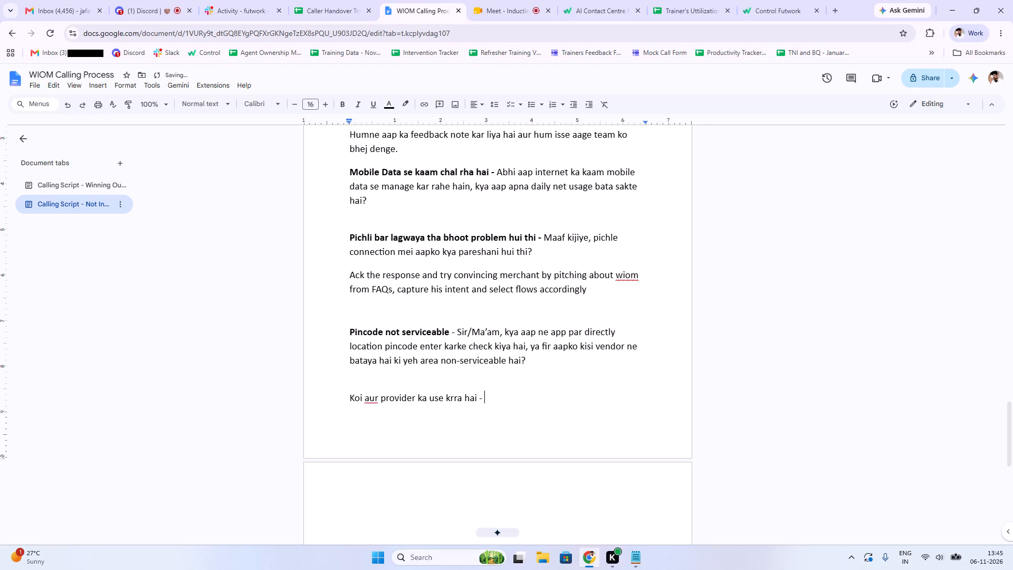
pyautogui.hotkey('ctrl', 'v')
# Make the "Koi aur provider ka use krra hai" label bold.
pyautogui.scroll(2, 431, 342)
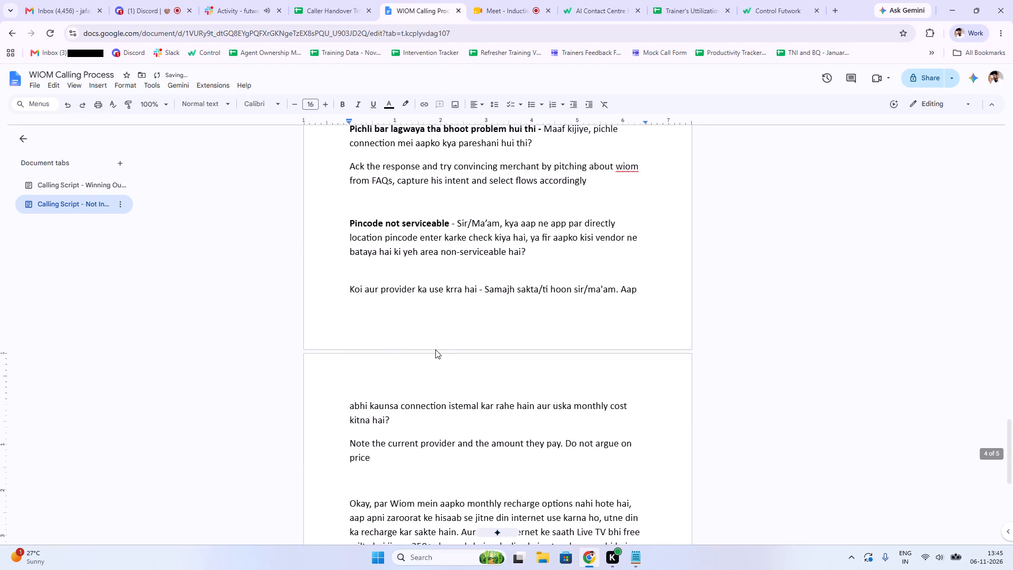
pyautogui.scroll(-6, 467, 351)
pyautogui.scroll(3, 454, 357)
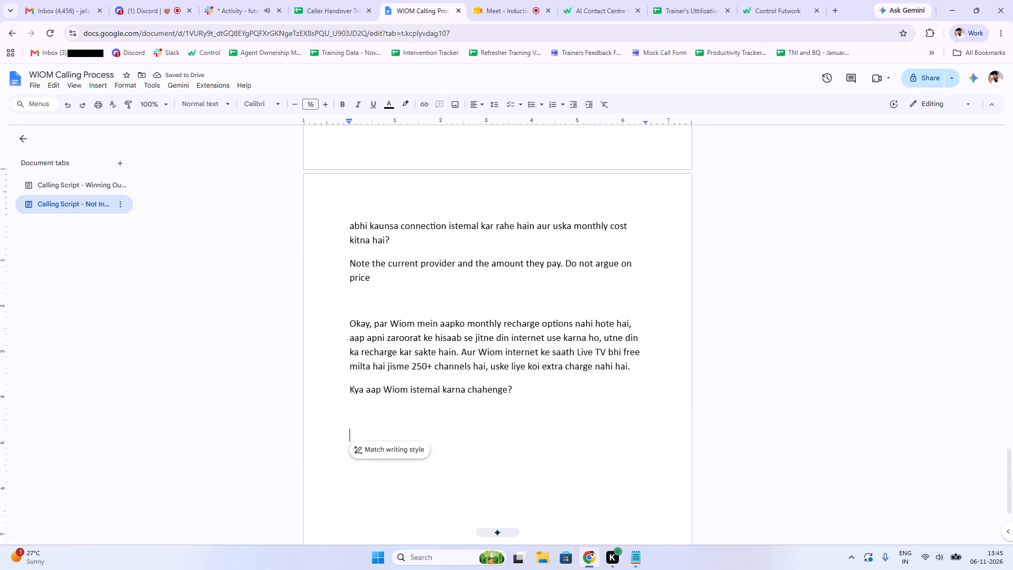
pyautogui.scroll(3, 434, 344)
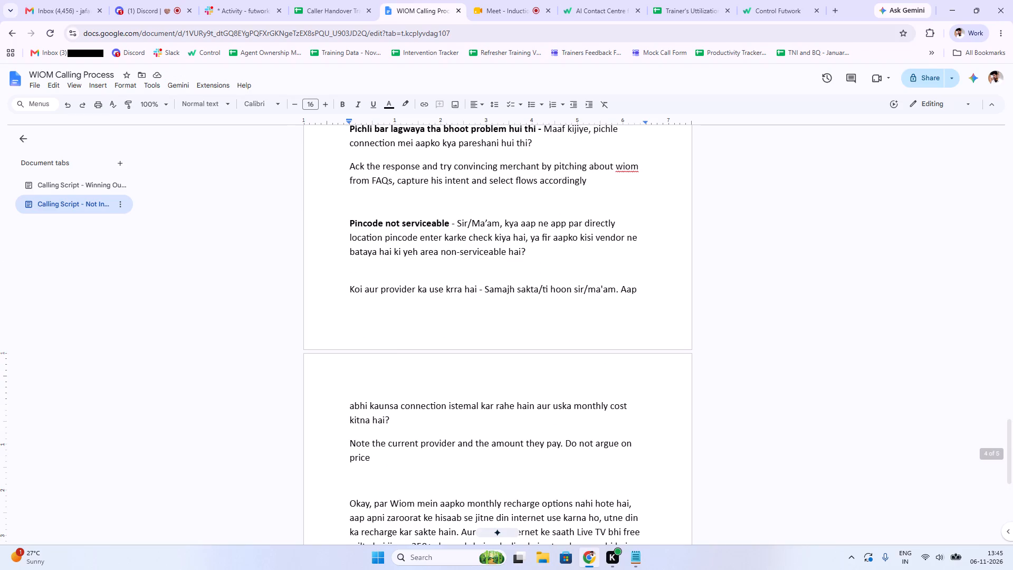
pyautogui.moveTo(347, 297); pyautogui.dragTo(480, 306)
pyautogui.hotkey('ctrl', 'b')
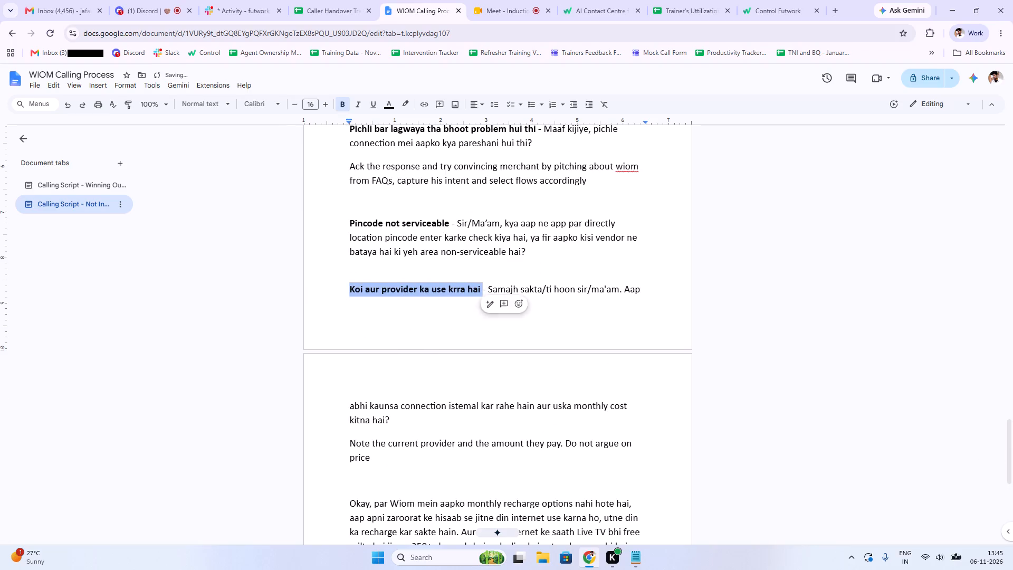
pyautogui.click(483, 316)
pyautogui.scroll(-5, 555, 359)
pyautogui.scroll(2, 519, 314)
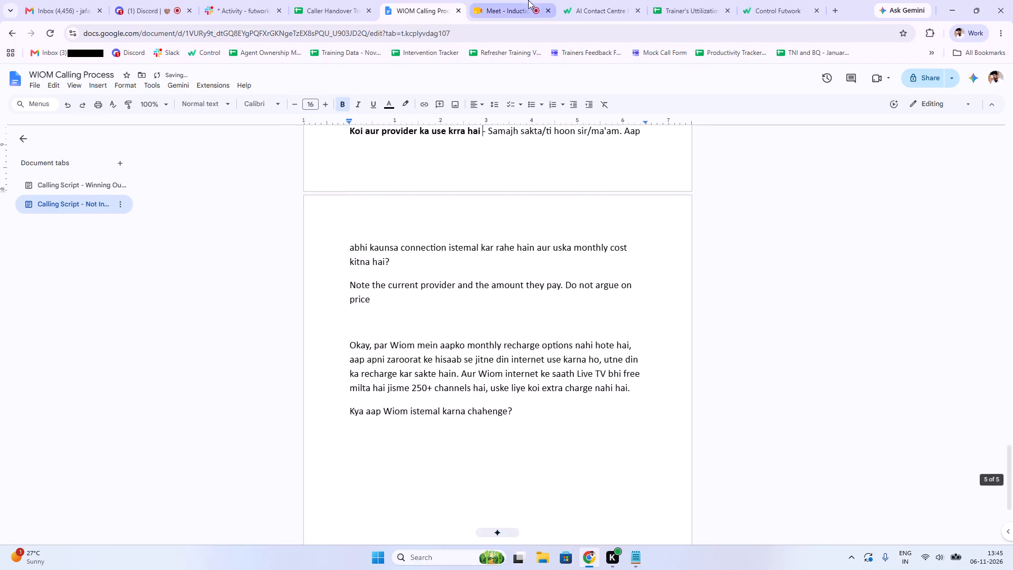
# Return to the drop-off reasons in the Futwork script preview and open the "Comparing Cost / Seems Expensive" flow.
pyautogui.click(575, 0)
pyautogui.scroll(-1, 508, 241)
pyautogui.click(417, 142)
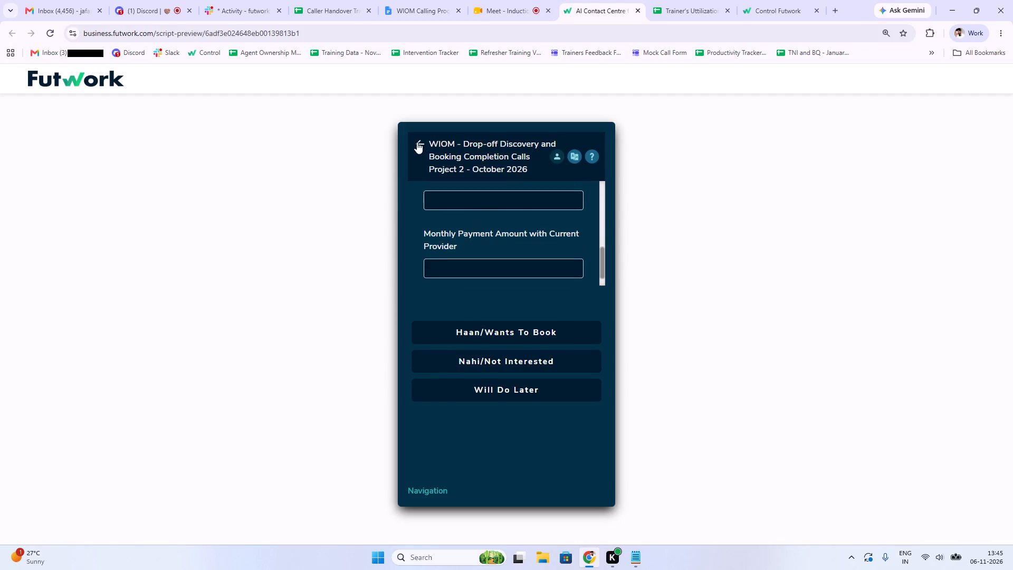
pyautogui.scroll(-5, 507, 378)
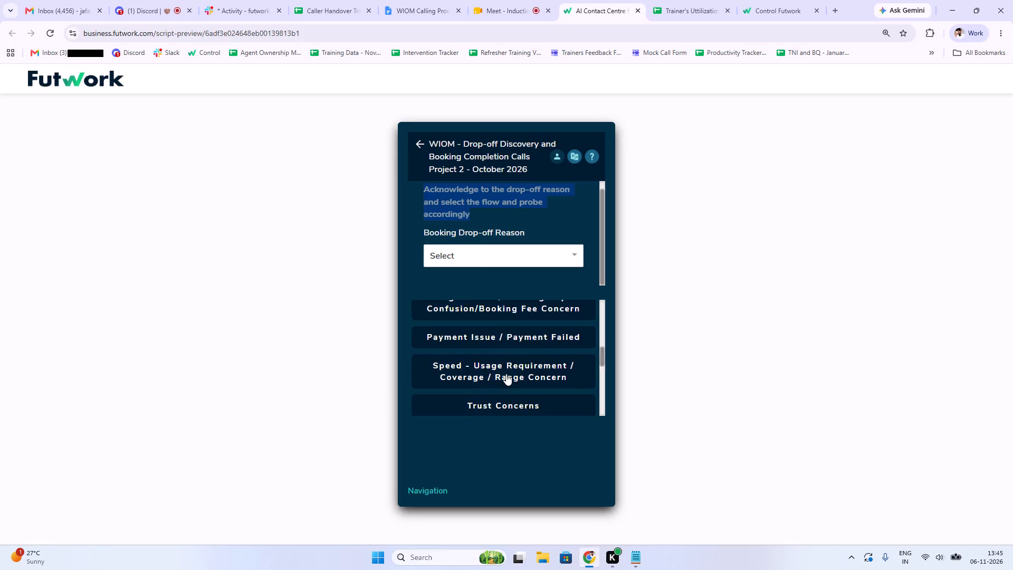
pyautogui.scroll(-7, 507, 373)
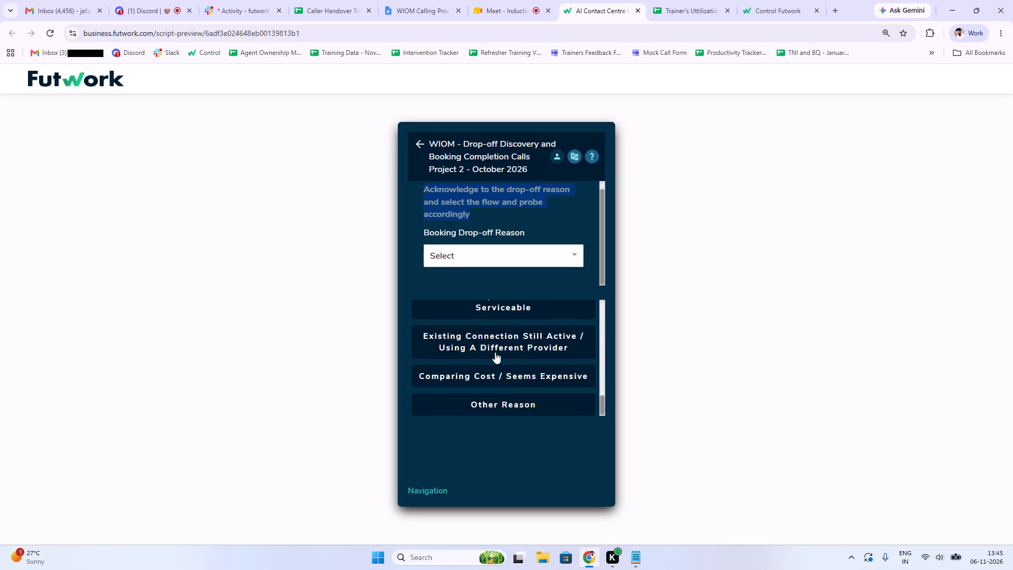
pyautogui.scroll(-2, 510, 353)
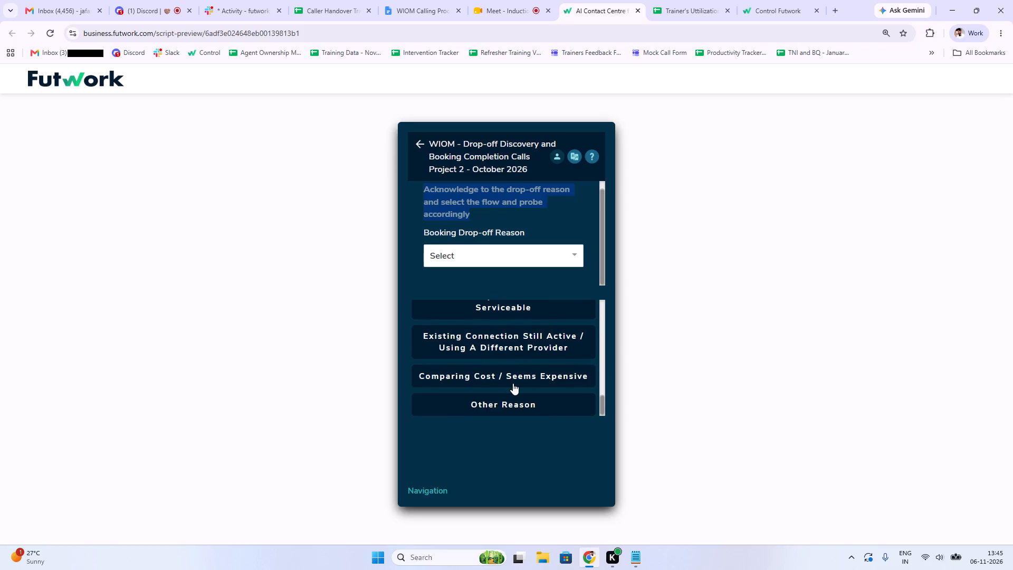
pyautogui.click(513, 383)
# Copy the flow's opening question asking whether the customer is comparing costs or finds Wiom expensive.
pyautogui.scroll(6, 484, 286)
pyautogui.doubleClick(490, 244)
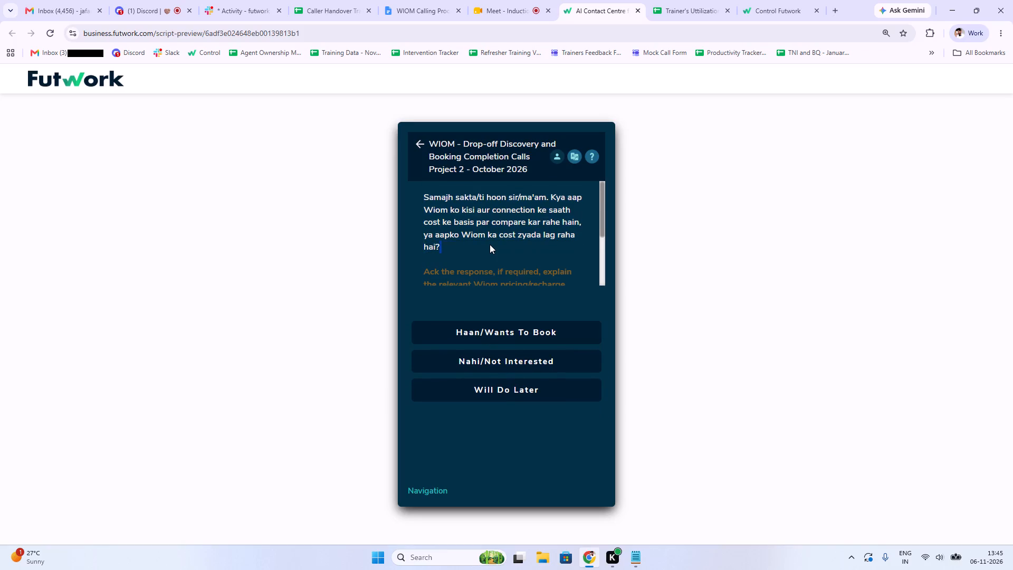
pyautogui.click(490, 244)
pyautogui.hotkey('ctrl', 'c')
pyautogui.hotkey('ctrl', 'c')
pyautogui.hotkey('ctrl', 'c')
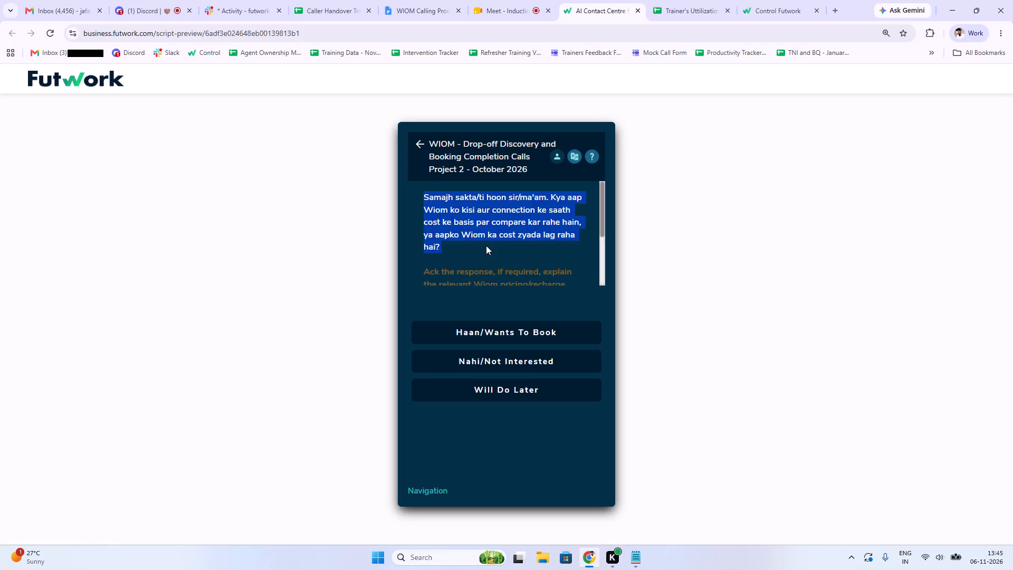
pyautogui.tripleClick(491, 232)
pyautogui.hotkey('ctrl', 'c')
pyautogui.hotkey('ctrl', 'c')
pyautogui.hotkey('ctrl', 'c')
pyautogui.click(491, 251)
pyautogui.scroll(-6, 506, 270)
pyautogui.scroll(10, 502, 270)
pyautogui.tripleClick(488, 224)
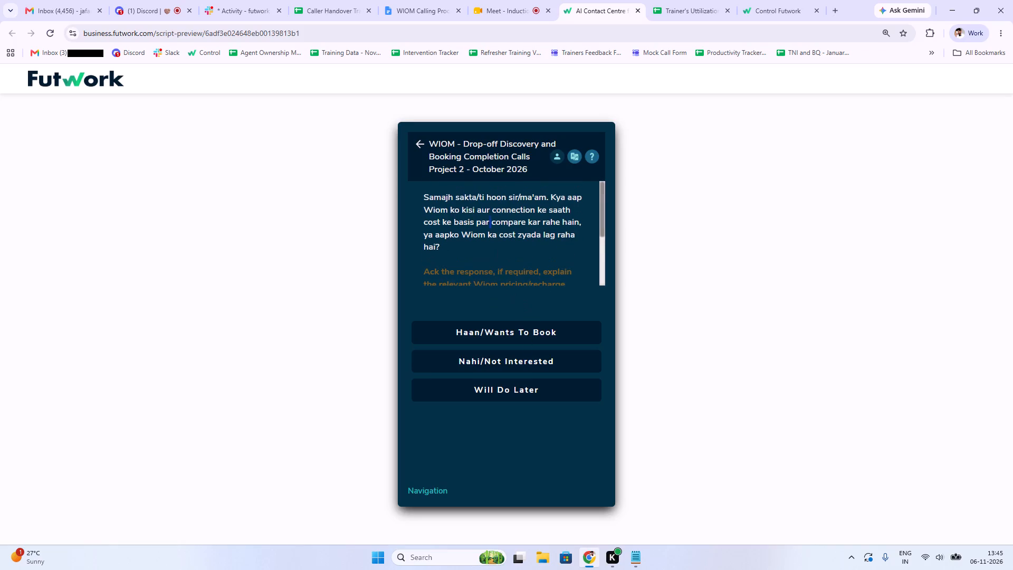
pyautogui.click(488, 224)
pyautogui.hotkey('ctrl', 'c')
pyautogui.hotkey('ctrl', 'c')
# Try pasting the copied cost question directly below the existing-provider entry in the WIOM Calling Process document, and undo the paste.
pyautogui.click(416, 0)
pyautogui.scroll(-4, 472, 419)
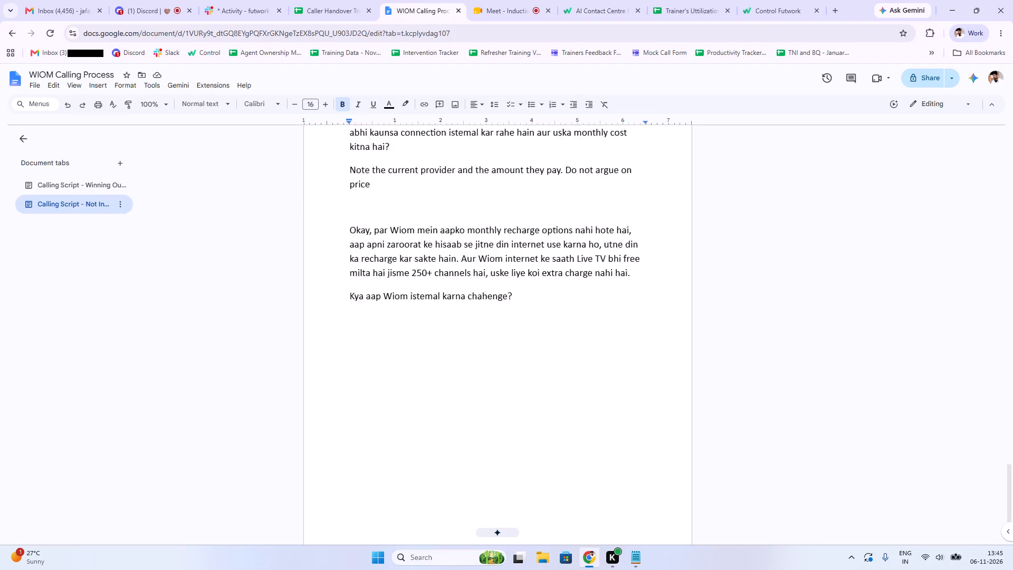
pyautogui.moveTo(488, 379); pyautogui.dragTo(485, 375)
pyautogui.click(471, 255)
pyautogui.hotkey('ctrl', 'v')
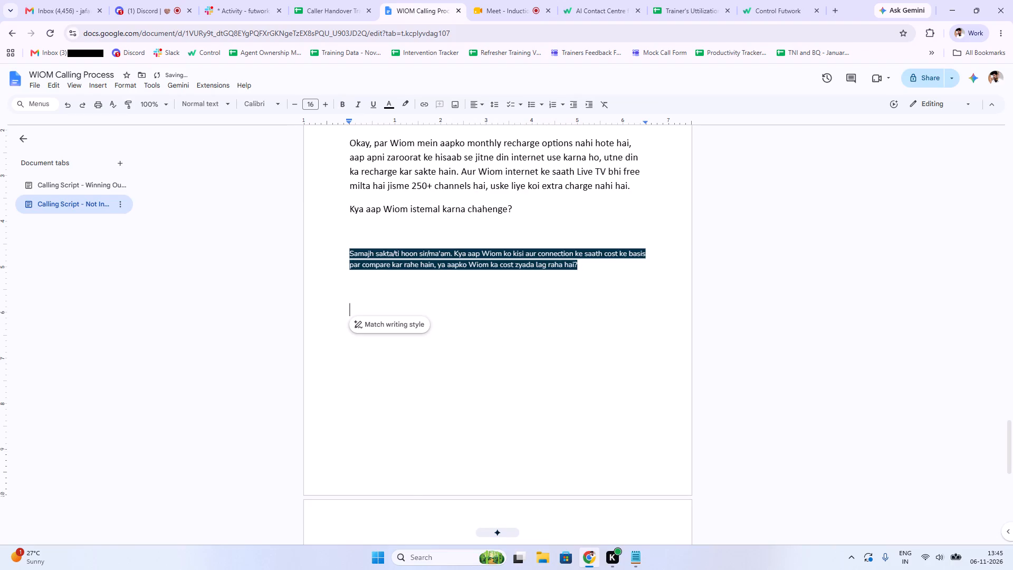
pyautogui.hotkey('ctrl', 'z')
# Add the bold label "Finding Expensive - " on a new line below "Kya aap Wiom istemal karna chahenge?".
pyautogui.press('Up')
pyautogui.write('Ma')
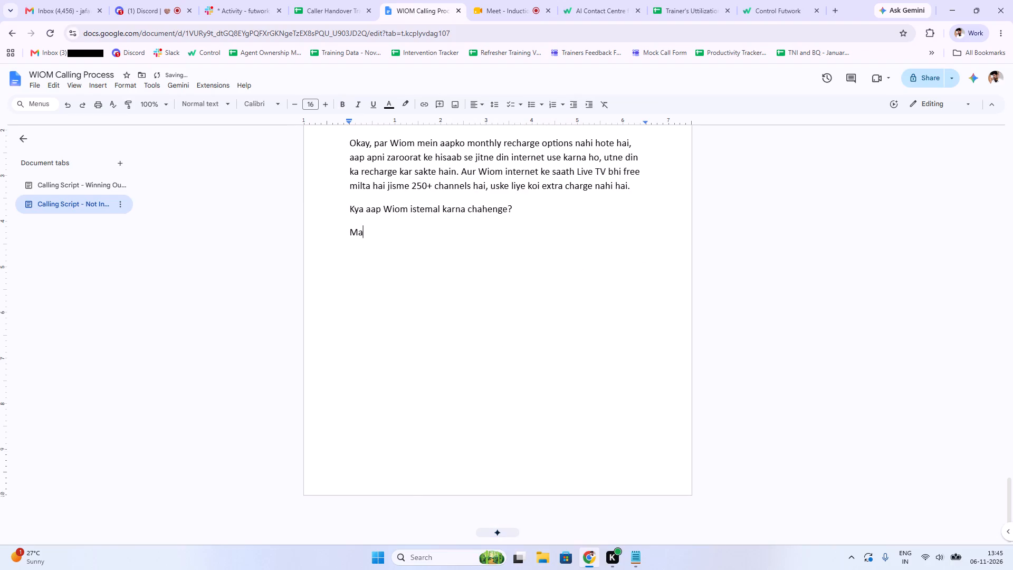
pyautogui.press('BackSpace')
pyautogui.press('BackSpace')
pyautogui.press('BackSpace')
pyautogui.hotkey('shift', 'Return')
pyautogui.hotkey('shift', 'Return')
pyautogui.write('Finding Expensive -')
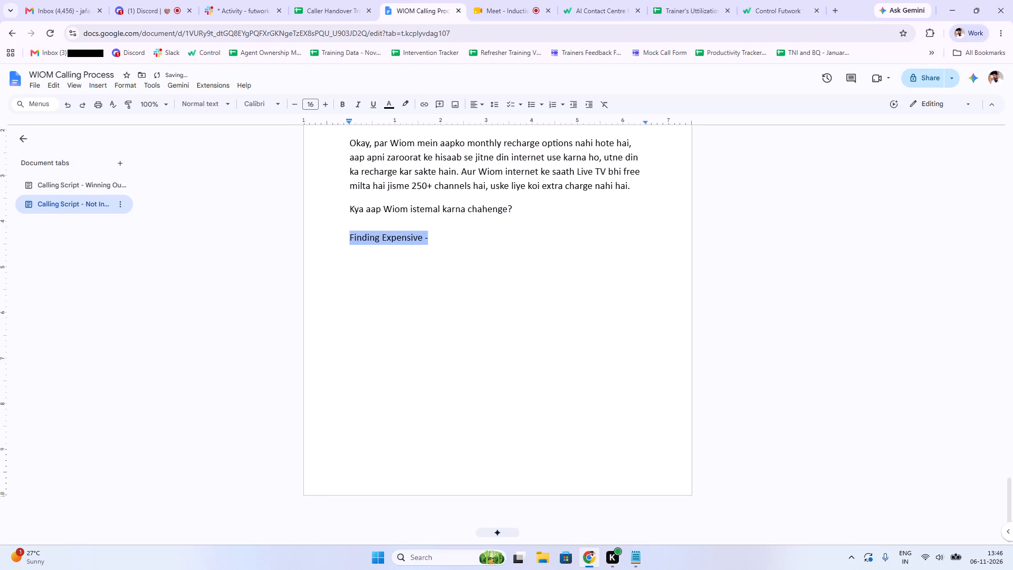
pyautogui.hotkey('ctrl', 'shift', 'Up')
pyautogui.hotkey('ctrl', 'b')
pyautogui.press('Down')
pyautogui.press('Left')
pyautogui.press('space')
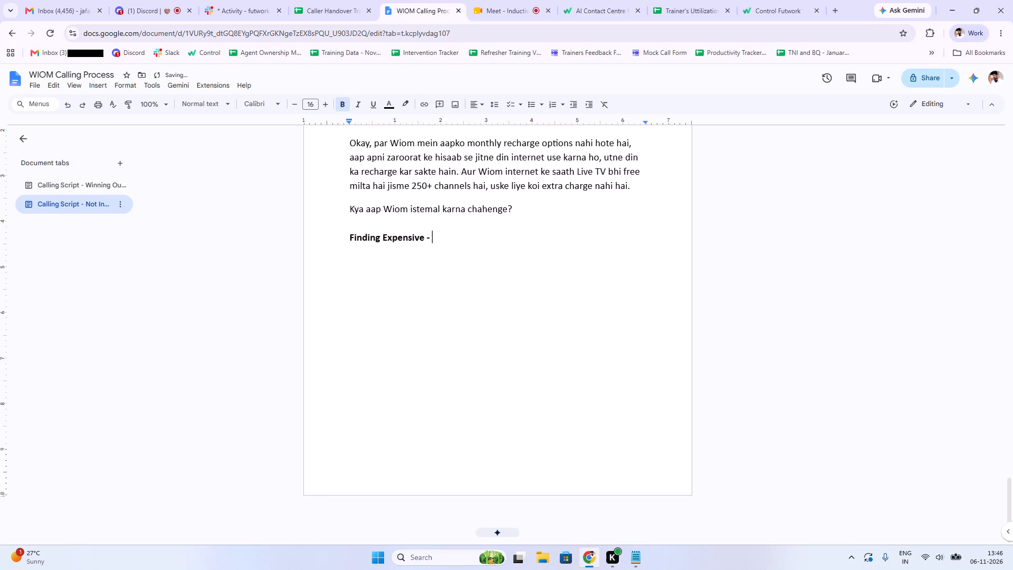
# Strip the copied cost question's formatting through Notepad and paste it as plain text after the "Finding Expensive -" label.
pyautogui.moveTo(634, 534); pyautogui.dragTo(634, 542)
pyautogui.click(637, 562)
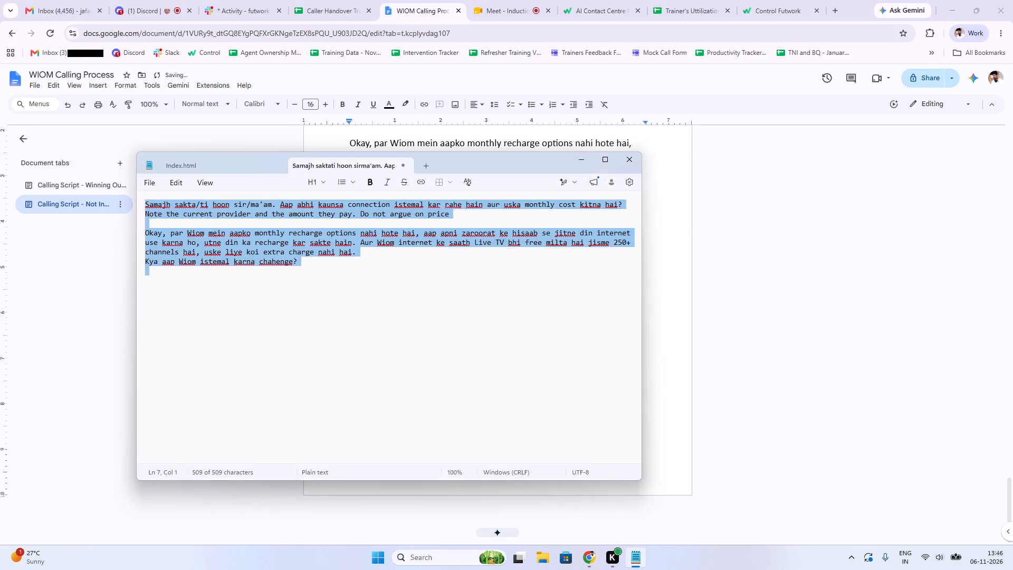
pyautogui.click(493, 292)
pyautogui.hotkey('ctrl', 'a')
pyautogui.hotkey('ctrl', 'v')
pyautogui.hotkey('ctrl', 'a')
pyautogui.hotkey('ctrl', 'c')
pyautogui.click(668, 292)
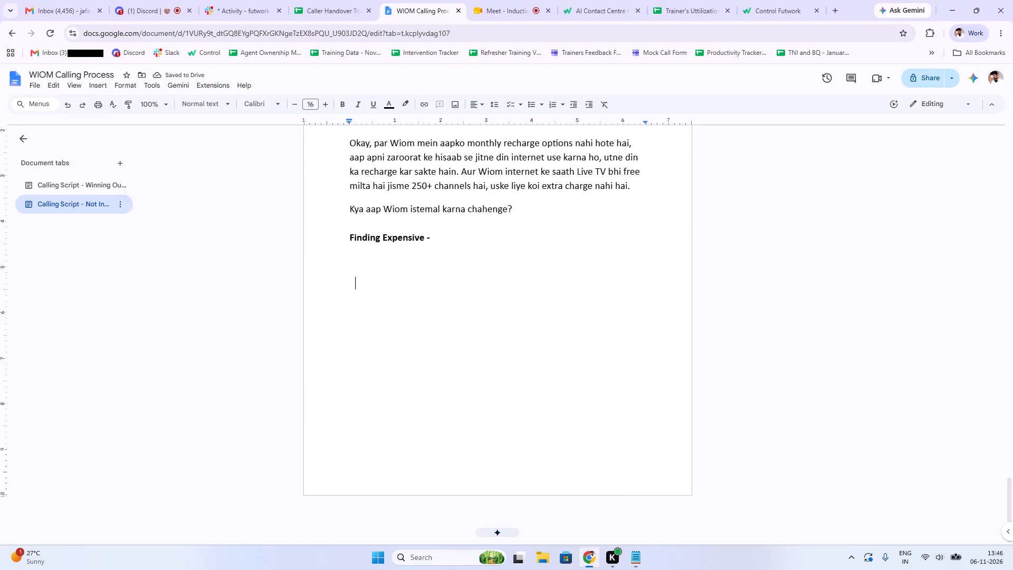
pyautogui.click(513, 246)
pyautogui.click(499, 236)
pyautogui.hotkey('ctrl', 'v')
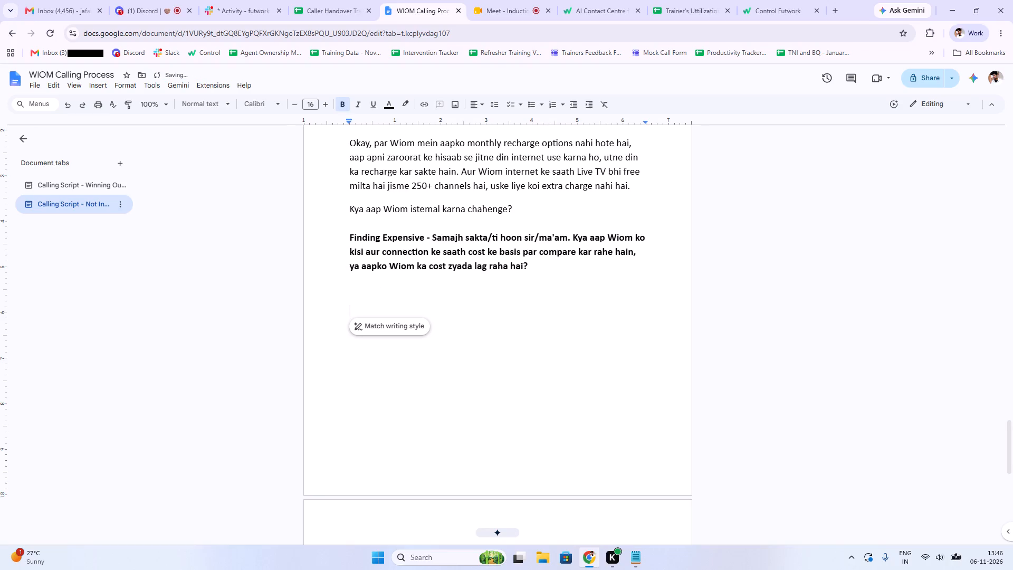
# Remove the bold from the pasted cost question, keeping the label bold, and place the cursor on an empty line below it.
pyautogui.moveTo(564, 288); pyautogui.dragTo(438, 236)
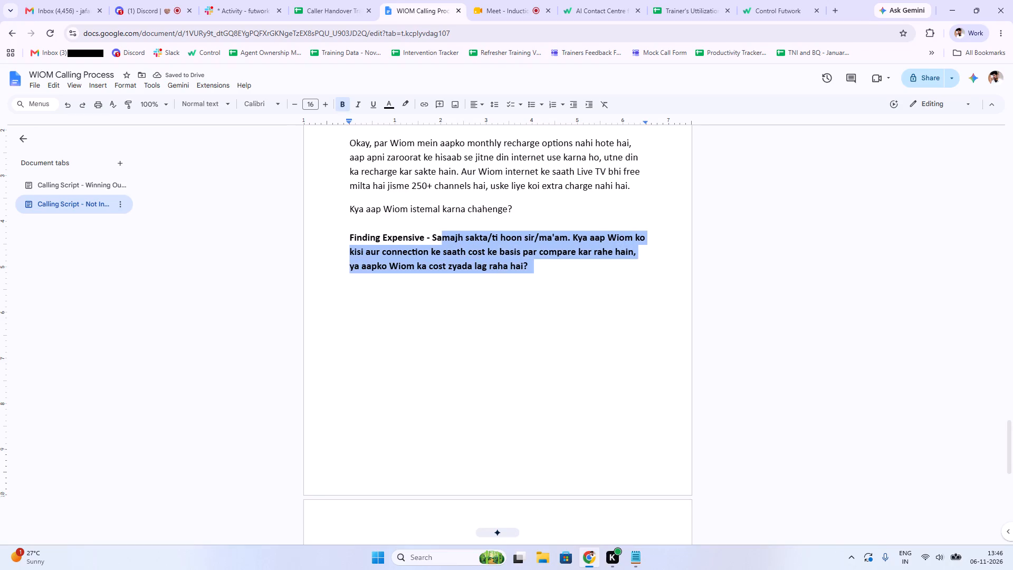
pyautogui.moveTo(438, 236); pyautogui.dragTo(434, 236)
pyautogui.hotkey('ctrl', 'b')
pyautogui.click(540, 286)
pyautogui.click(487, 336)
pyautogui.scroll(3, 462, 290)
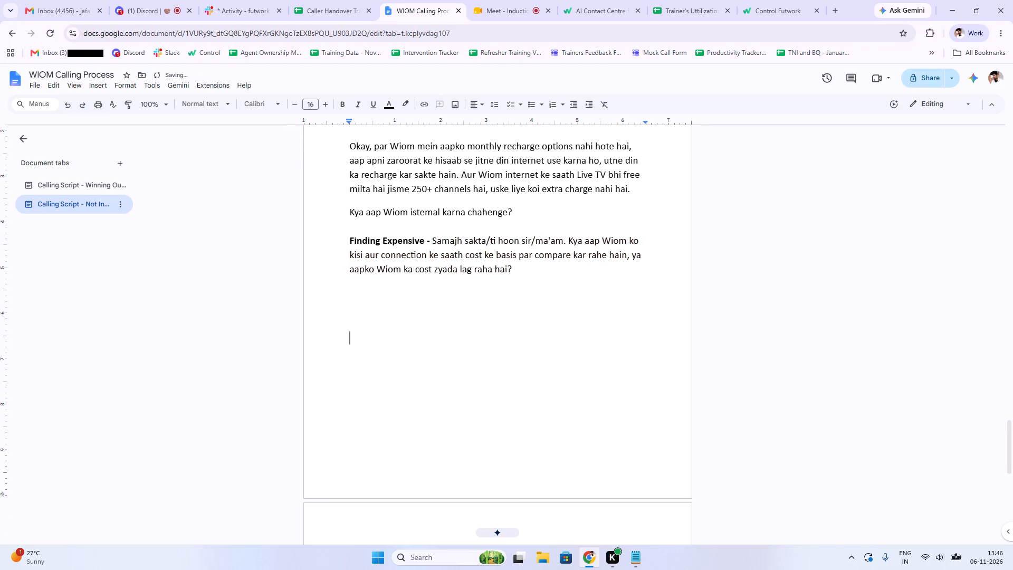
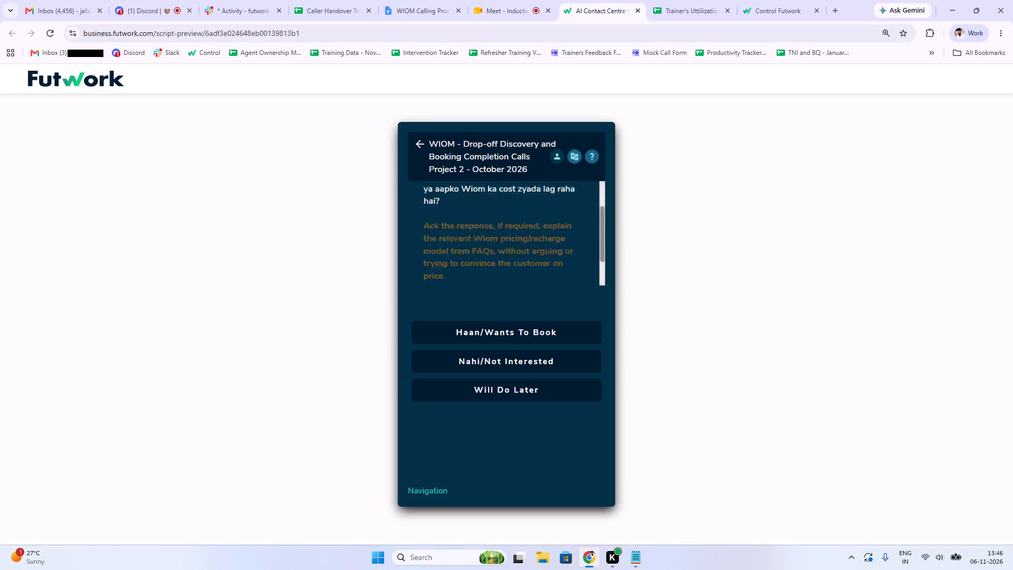
# Return to the booking drop-off reason screen and look through all the listed drop-off reason flows.
pyautogui.scroll(1, 464, 251)
pyautogui.click(419, 140)
pyautogui.scroll(-5, 470, 257)
pyautogui.scroll(-3, 496, 318)
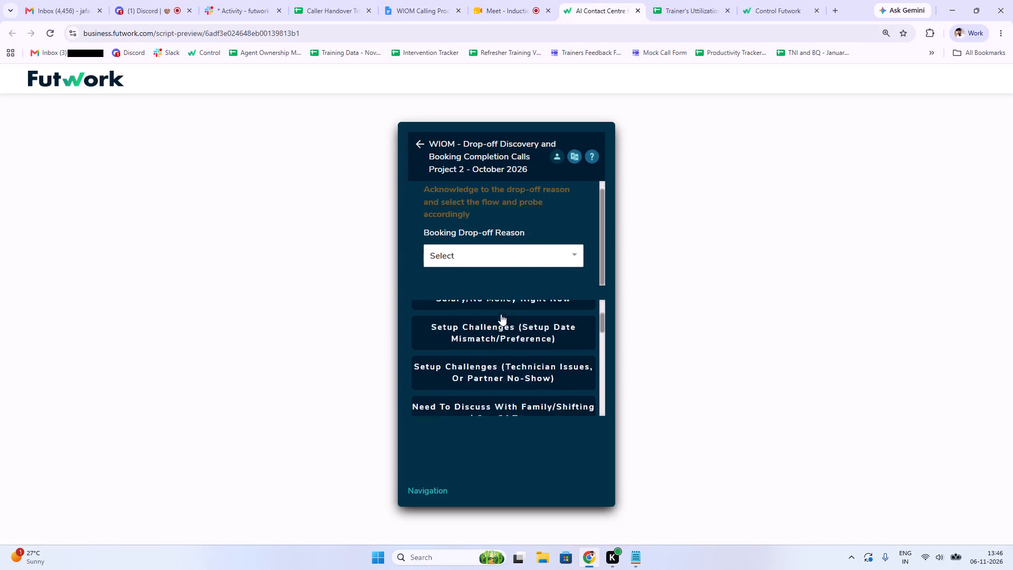
pyautogui.scroll(-7, 504, 296)
pyautogui.scroll(-11, 501, 361)
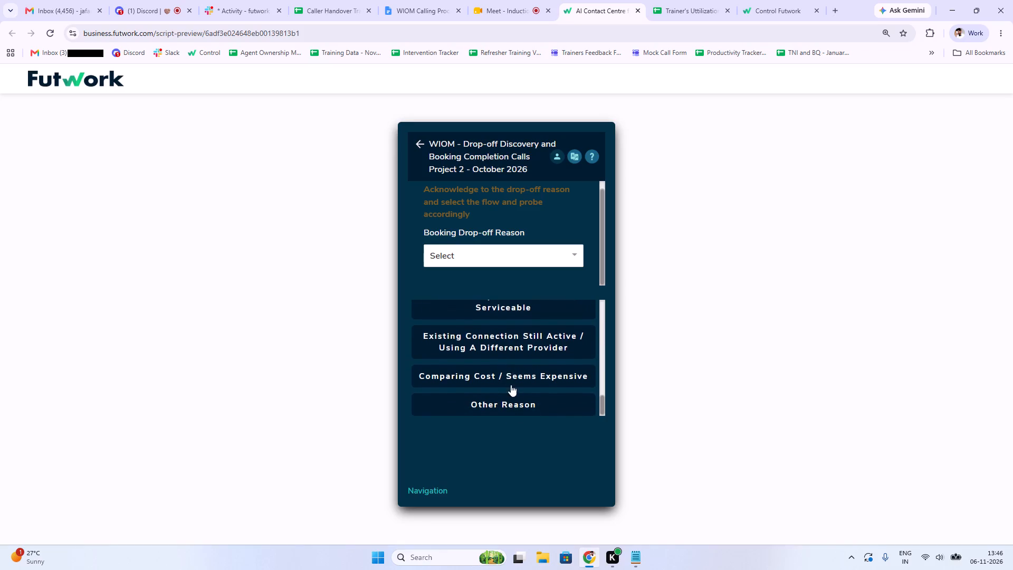
pyautogui.scroll(10, 511, 388)
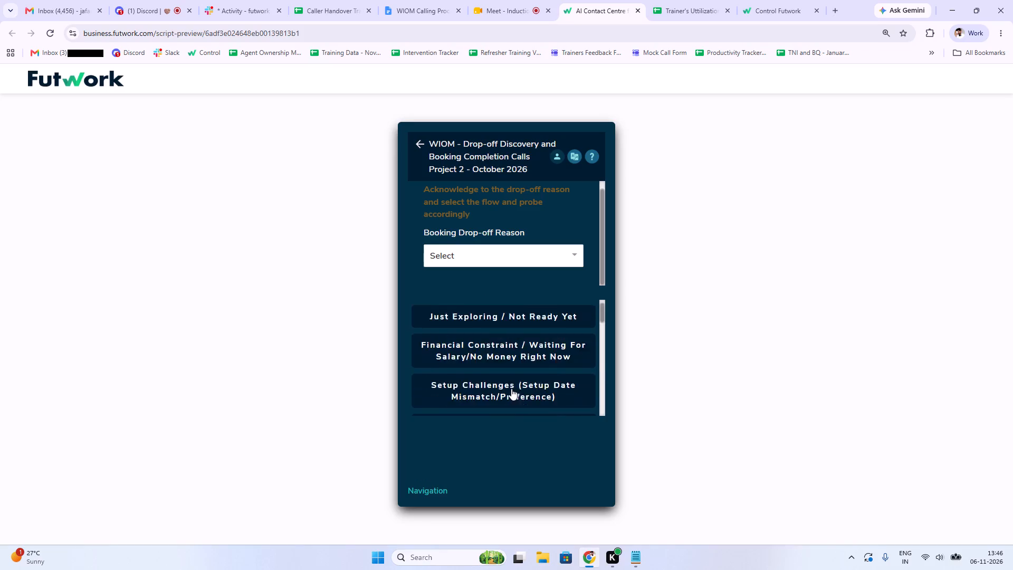
pyautogui.scroll(-19, 511, 388)
# Open the Other Reason flow and read its probing instruction and question.
pyautogui.click(509, 404)
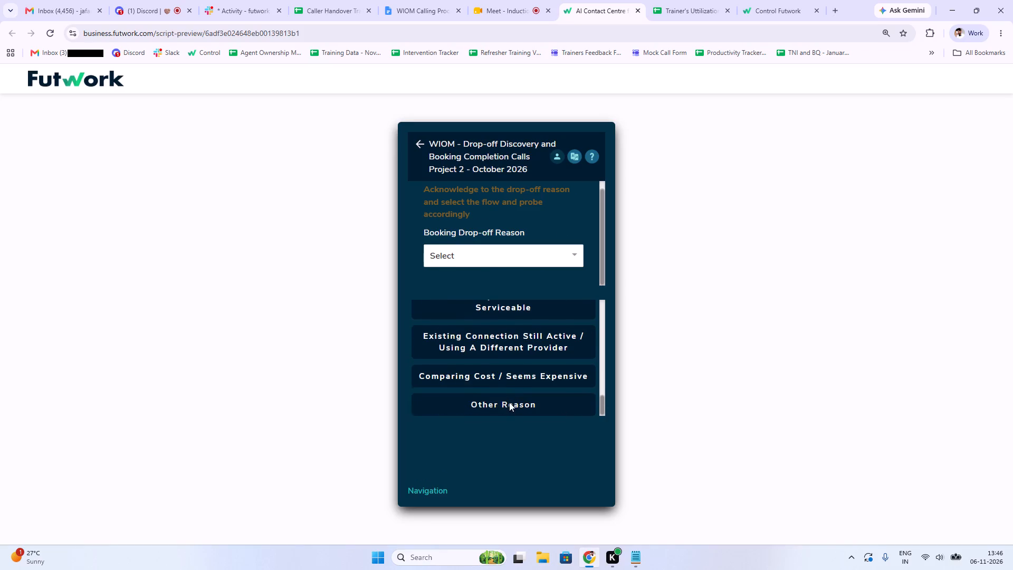
pyautogui.scroll(7, 506, 254)
pyautogui.scroll(-1, 486, 258)
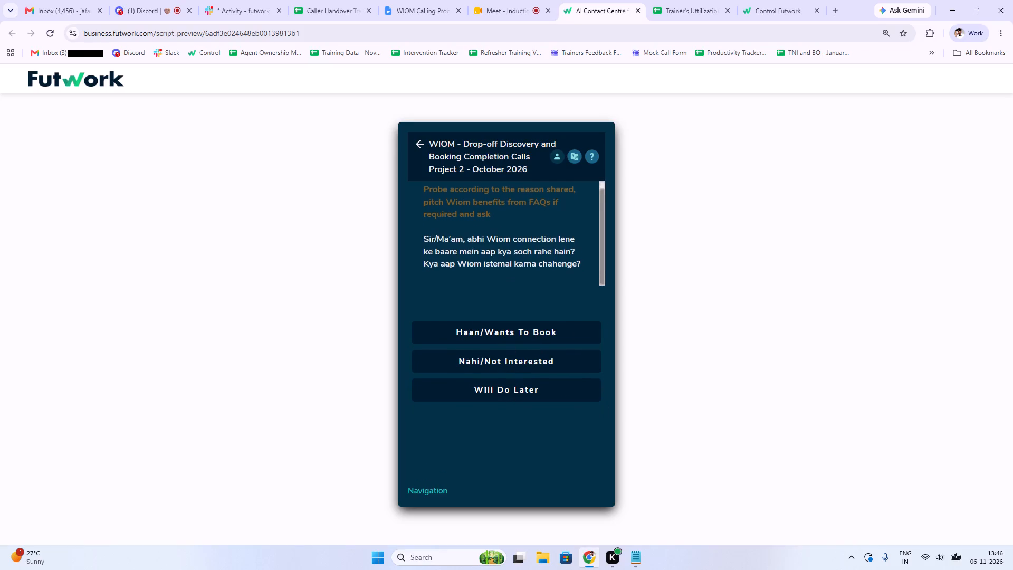
pyautogui.scroll(-2, 486, 258)
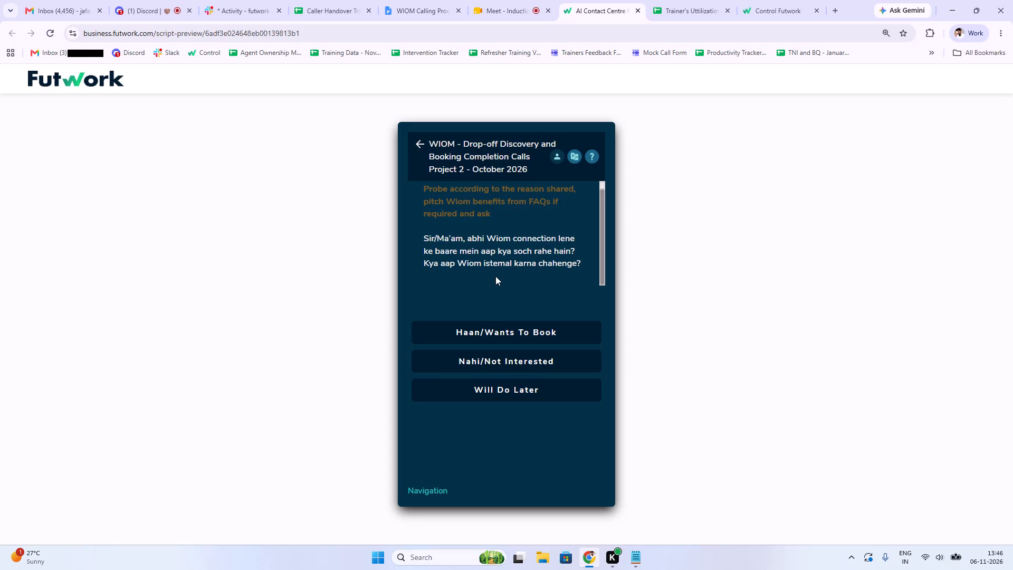
pyautogui.scroll(-4, 508, 268)
pyautogui.scroll(4, 485, 326)
pyautogui.scroll(-5, 502, 238)
pyautogui.scroll(6, 474, 236)
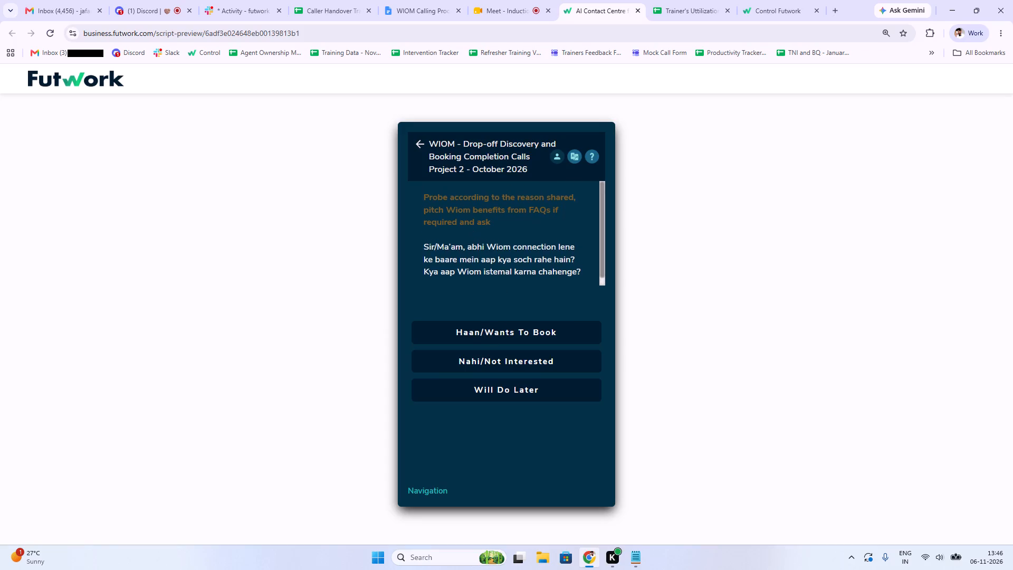
# Go back through the script to the stage-wise intro screen and look through its flow options.
pyautogui.click(421, 145)
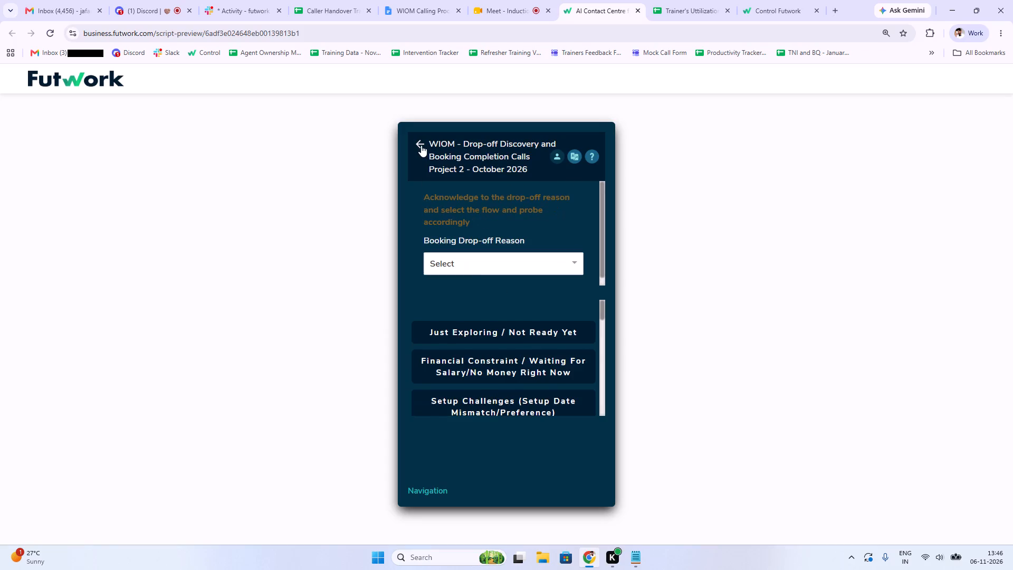
pyautogui.click(421, 145)
pyautogui.click(422, 145)
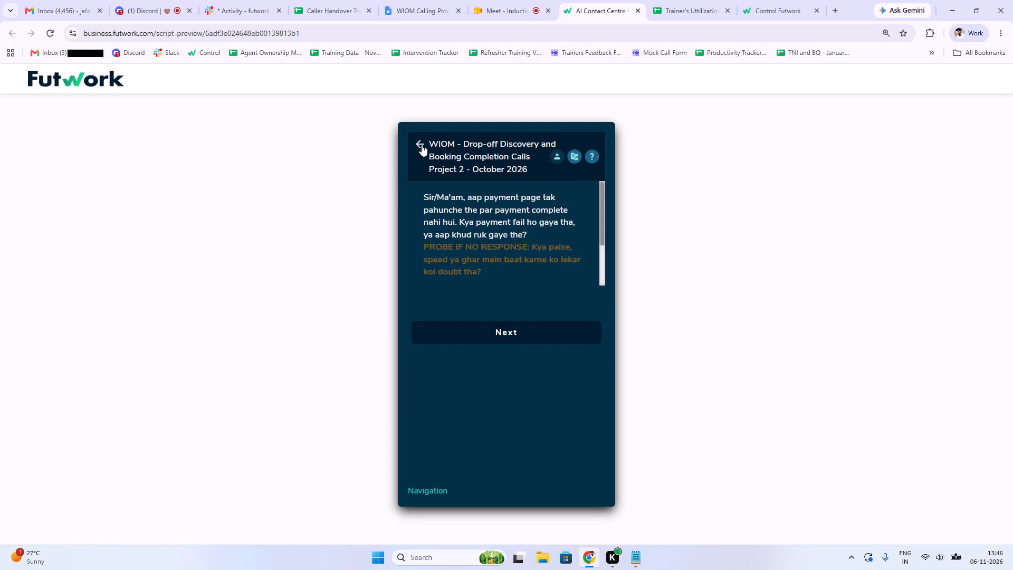
pyautogui.scroll(-9, 457, 247)
pyautogui.scroll(-16, 497, 336)
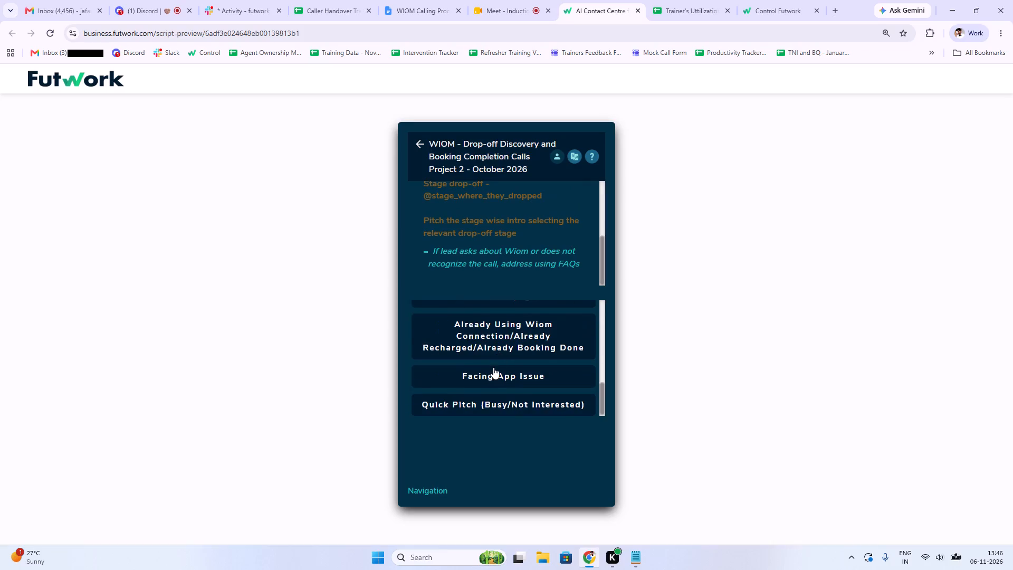
pyautogui.scroll(10, 494, 368)
pyautogui.scroll(-10, 494, 366)
# Go to the Will Do Later flow and copy its question asking for an approximate connection date.
pyautogui.click(432, 488)
pyautogui.scroll(15, 476, 259)
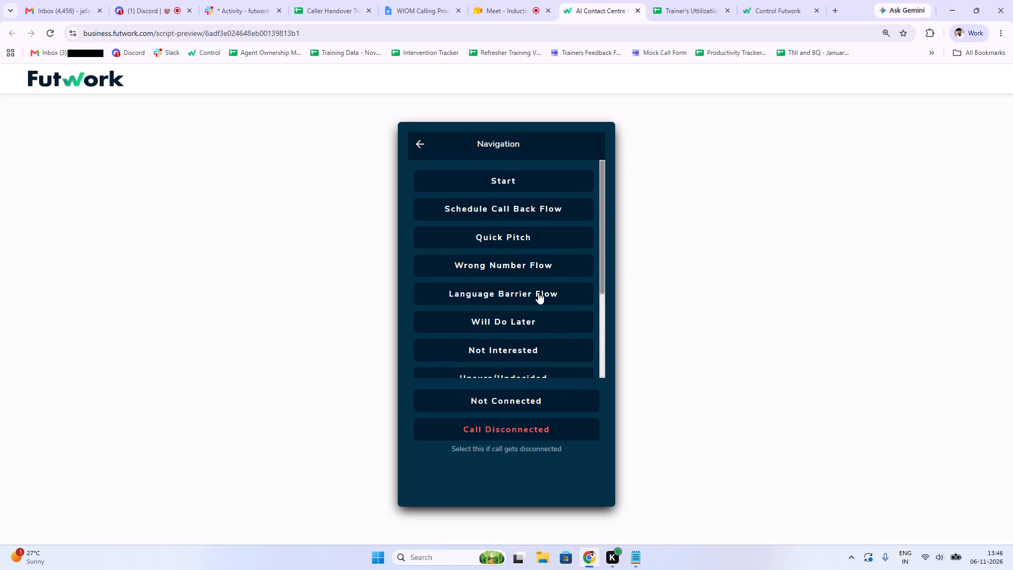
pyautogui.scroll(-1, 538, 292)
pyautogui.click(540, 273)
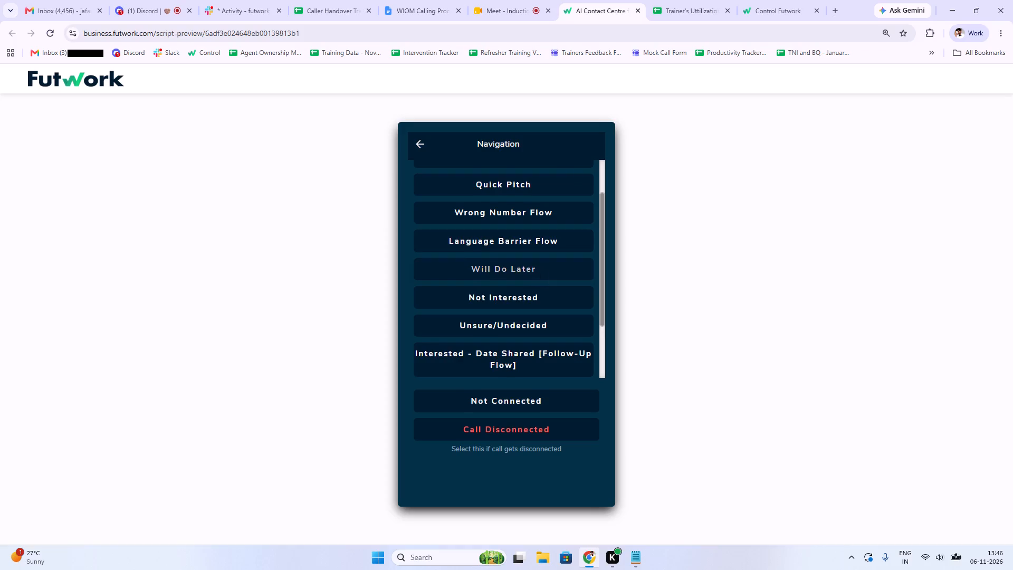
pyautogui.scroll(11, 533, 254)
pyautogui.tripleClick(502, 206)
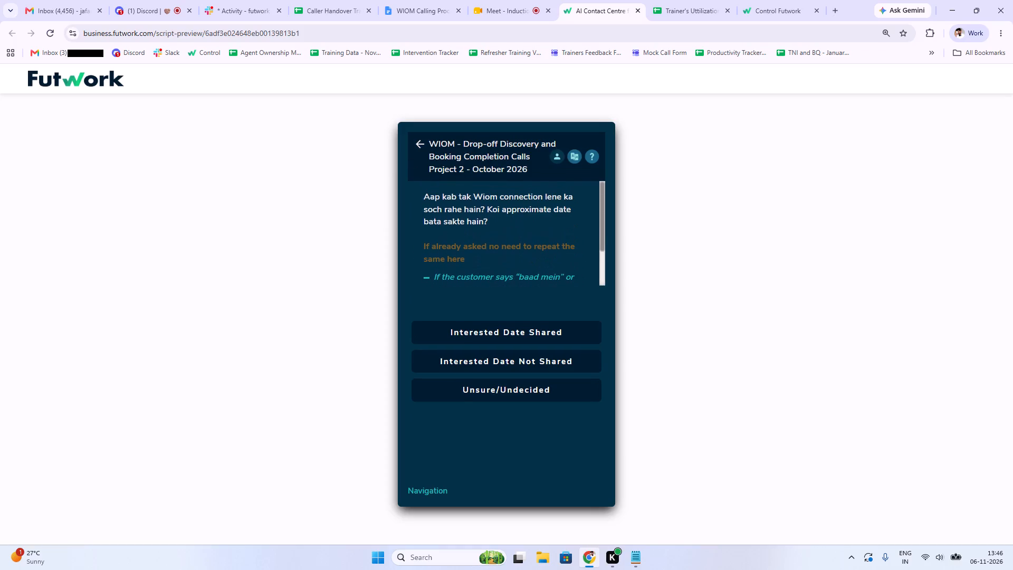
pyautogui.hotkey('ctrl', 'c')
pyautogui.hotkey('ctrl', 'c')
# Switch to the WIOM Calling Process document and add a third document tab.
pyautogui.click(413, 0)
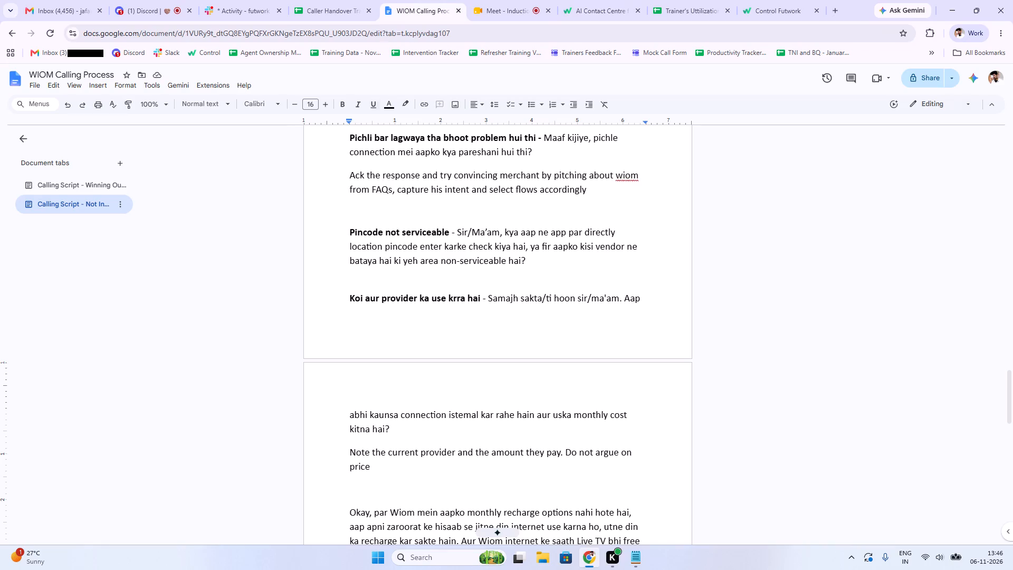
pyautogui.click(91, 242)
pyautogui.click(122, 163)
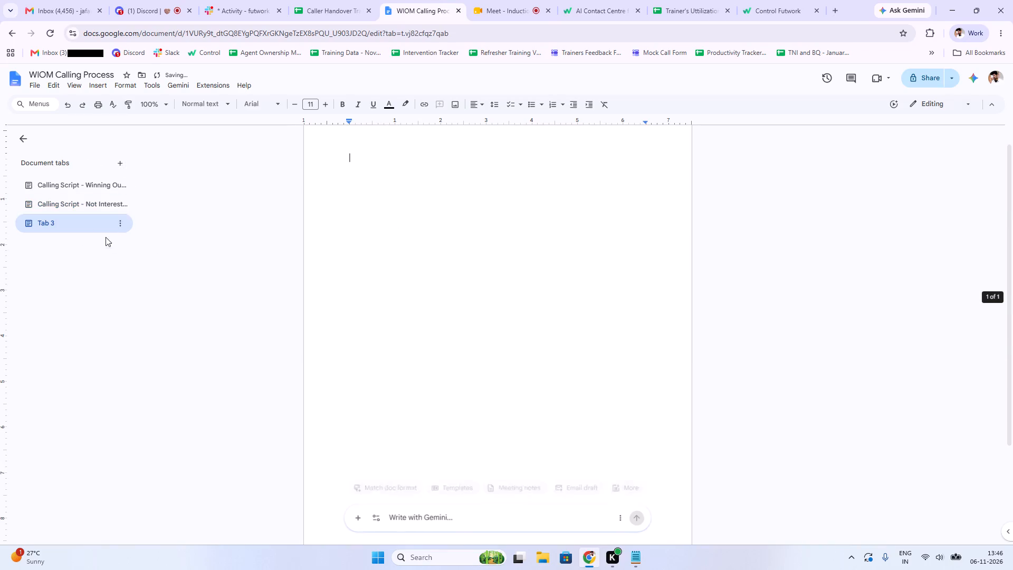
# Name the new document tab "Will Do later/ Interested Date Shared or not share".
pyautogui.doubleClick(85, 221)
pyautogui.write('Will do laters')
pyautogui.press('space')
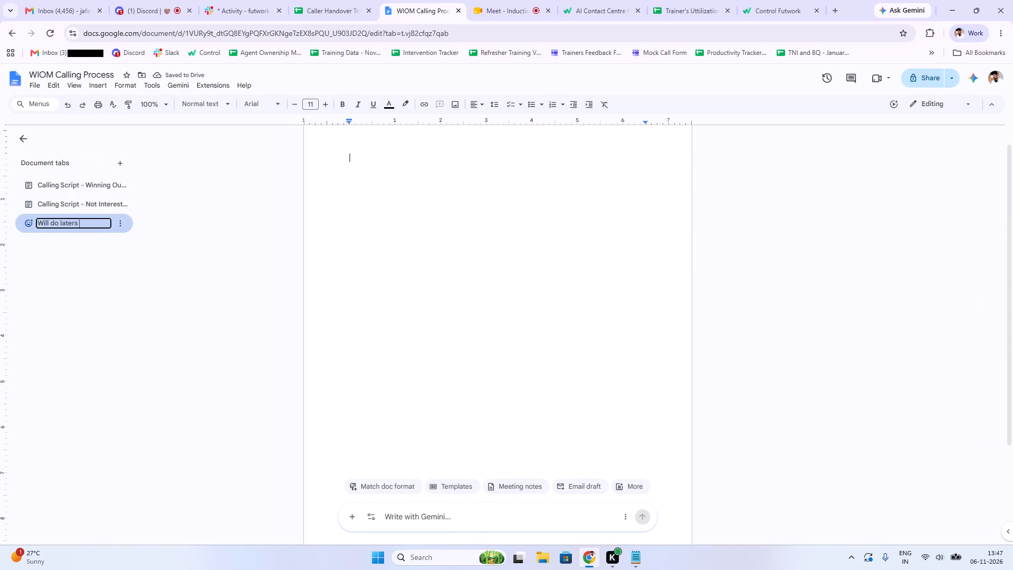
pyautogui.press('BackSpace')
pyautogui.press('BackSpace')
pyautogui.press('space')
pyautogui.write('-')
pyautogui.press('BackSpace')
pyautogui.press('BackSpace')
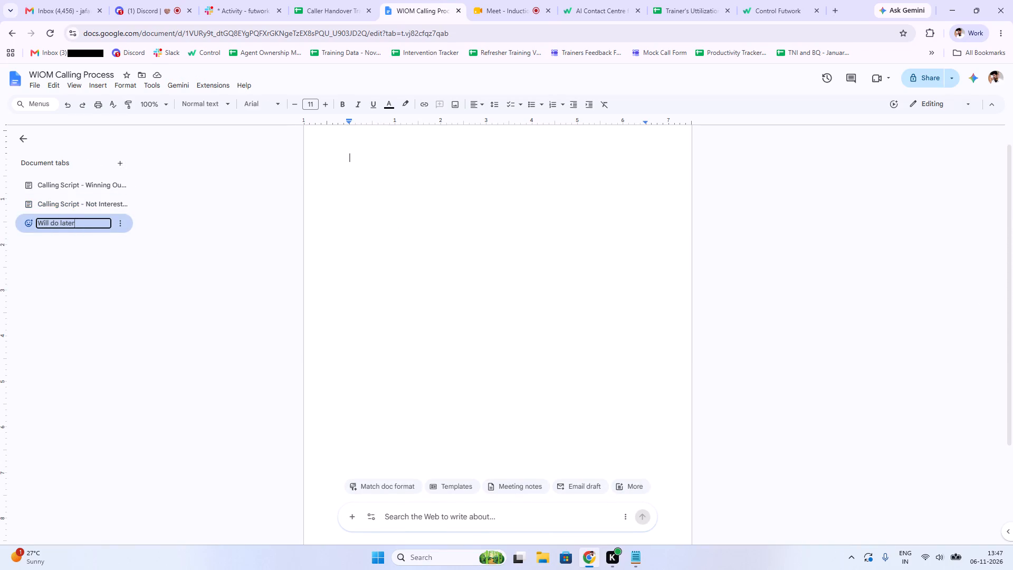
pyautogui.hotkey('ctrl', 'a')
pyautogui.write('Will Do later')
pyautogui.press('space')
pyautogui.press('BackSpace')
pyautogui.write('/ Interested Date Shared or not shared -')
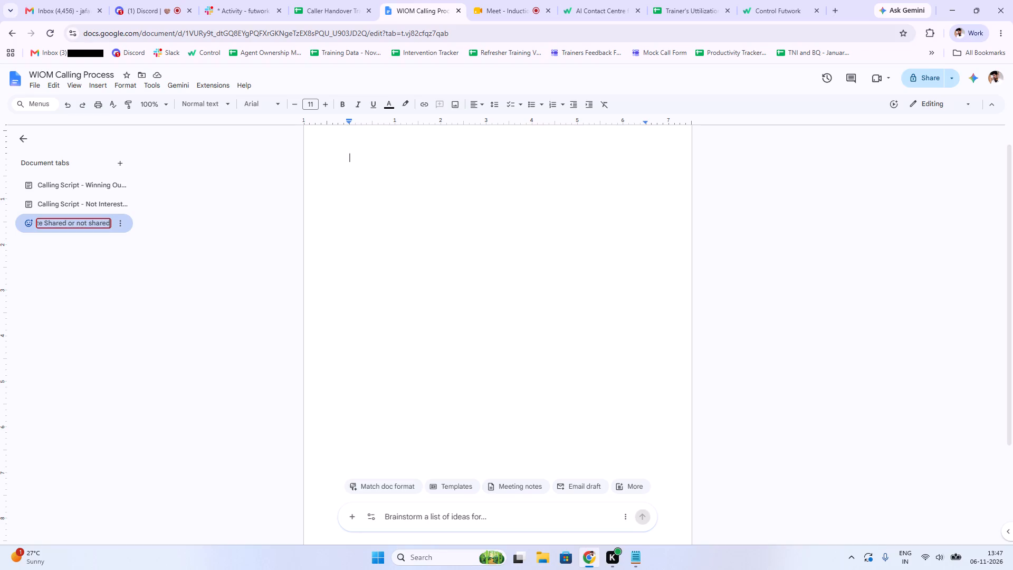
pyautogui.press('space')
pyautogui.click(379, 227)
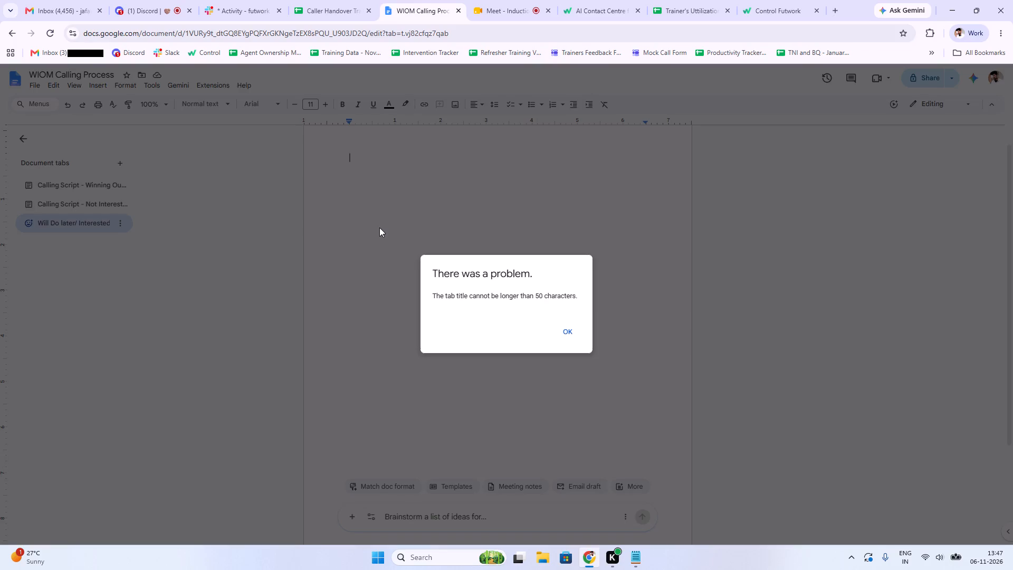
pyautogui.click(572, 335)
pyautogui.press('BackSpace')
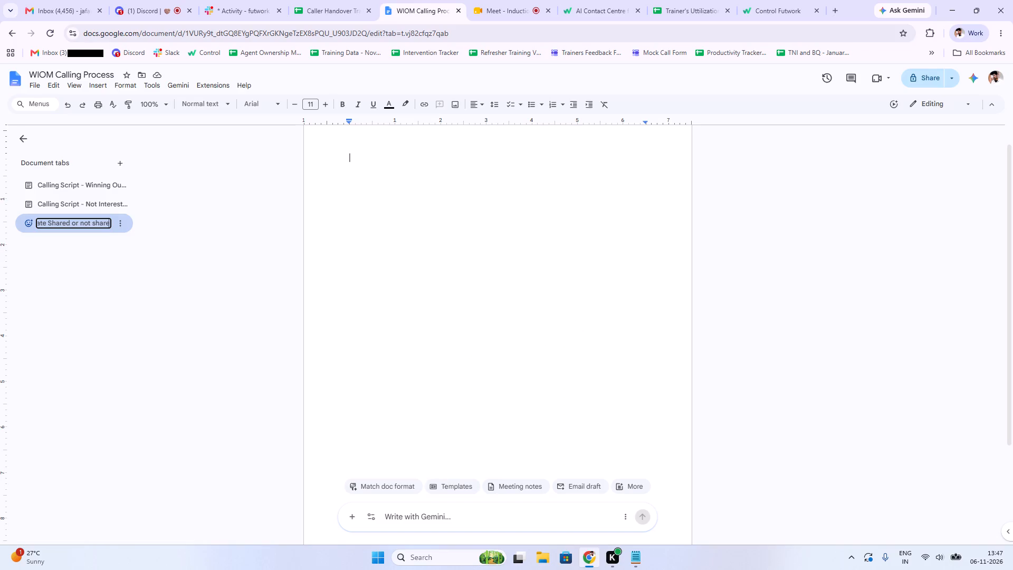
pyautogui.press('Return')
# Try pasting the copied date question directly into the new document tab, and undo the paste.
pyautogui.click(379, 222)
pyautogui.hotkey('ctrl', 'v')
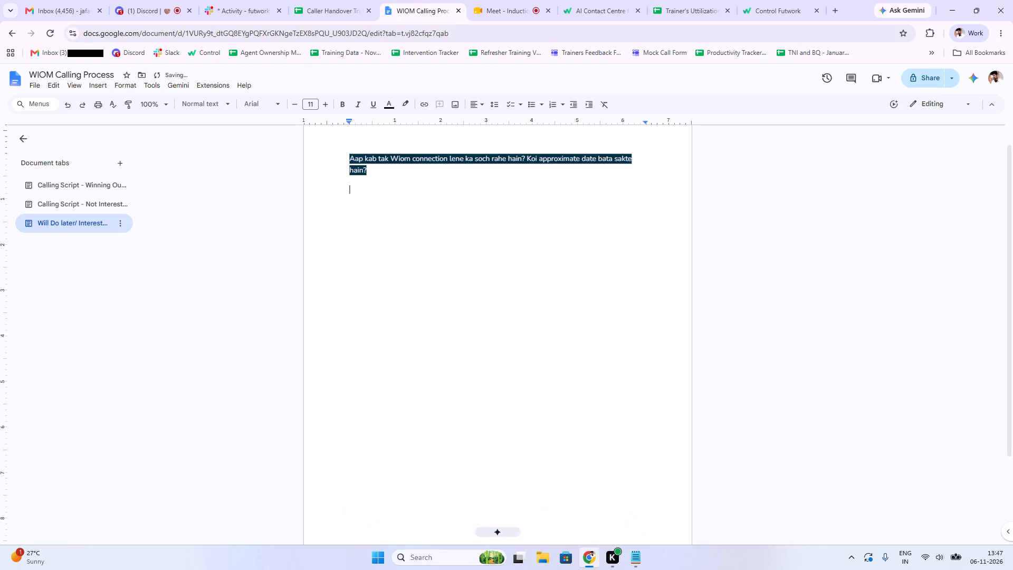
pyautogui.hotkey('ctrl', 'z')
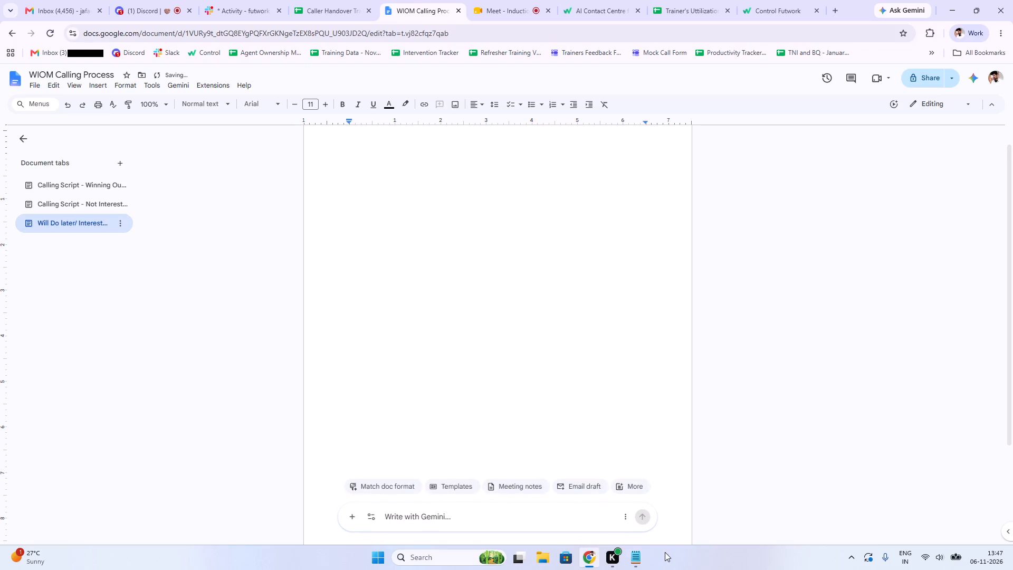
# Replace the Notepad text with the copied question "Aap kab tak Wiom connection lene ka soch rahe hain? Koi approximate date bata sakte hain?".
pyautogui.click(627, 557)
pyautogui.hotkey('ctrl', 'a')
pyautogui.hotkey('ctrl', 'v')
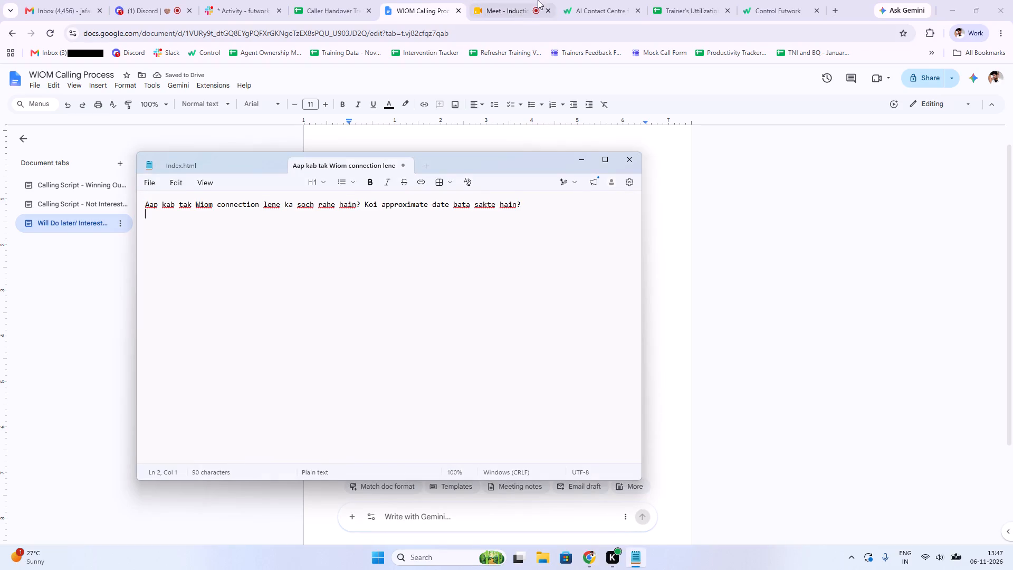
# Open the Interested Date Shared flow in the script preview and copy its closing speech from "Theek hai sir" through "simple guide bhi milegi.".
pyautogui.click(539, 0)
pyautogui.click(586, 0)
pyautogui.click(529, 220)
pyautogui.scroll(6, 528, 221)
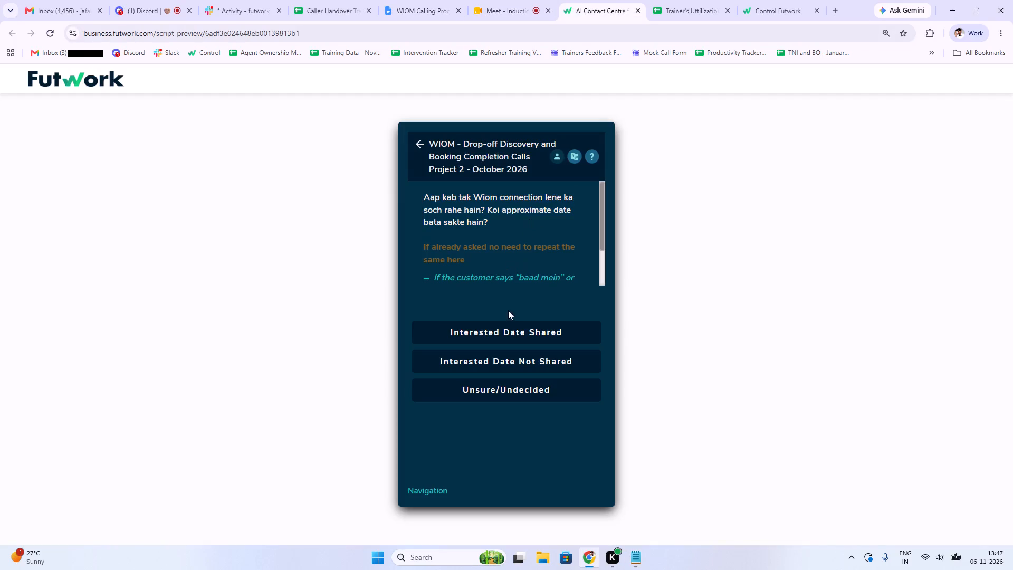
pyautogui.click(503, 218)
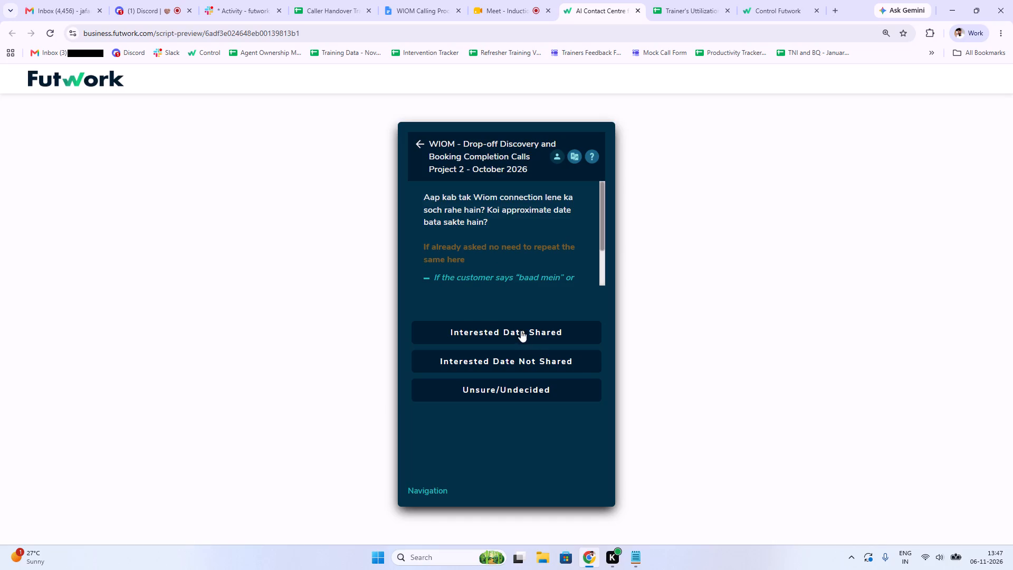
pyautogui.click(521, 330)
pyautogui.scroll(-3, 475, 223)
pyautogui.scroll(5, 475, 223)
pyautogui.tripleClick(452, 196)
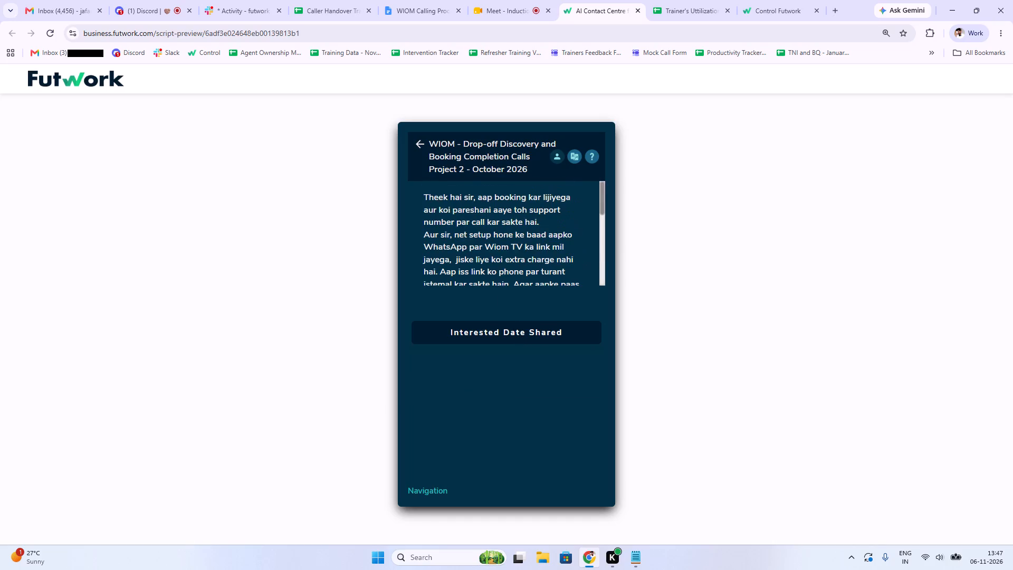
pyautogui.keyDown('shift'); pyautogui.scroll(-2, 476, 260); pyautogui.keyUp('shift')
pyautogui.scroll(-3, 505, 262)
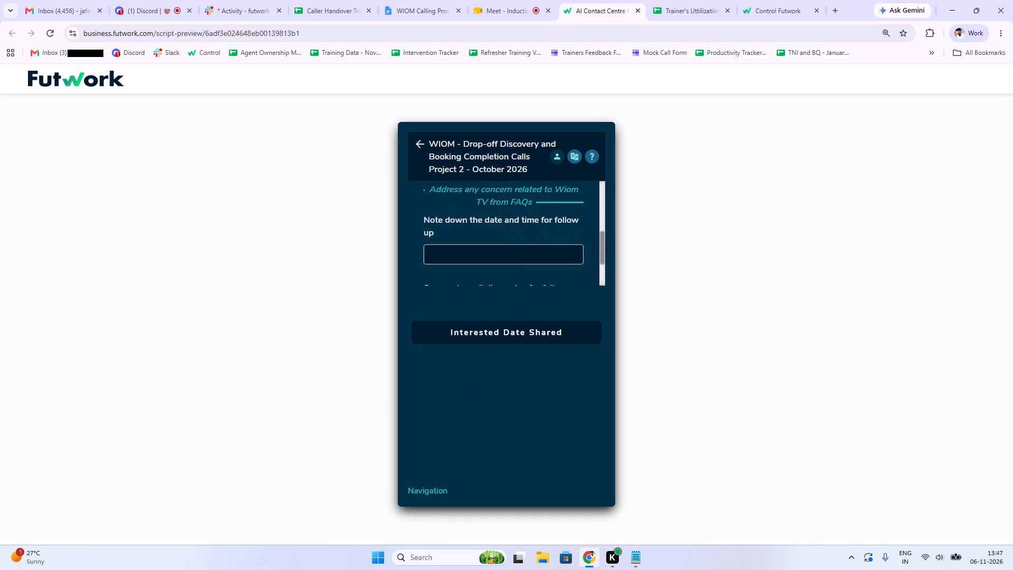
pyautogui.scroll(1, 499, 237)
pyautogui.keyDown('shift'); pyautogui.click(474, 216); pyautogui.keyUp('shift')
pyautogui.hotkey('ctrl', 'c')
pyautogui.hotkey('ctrl', 'c')
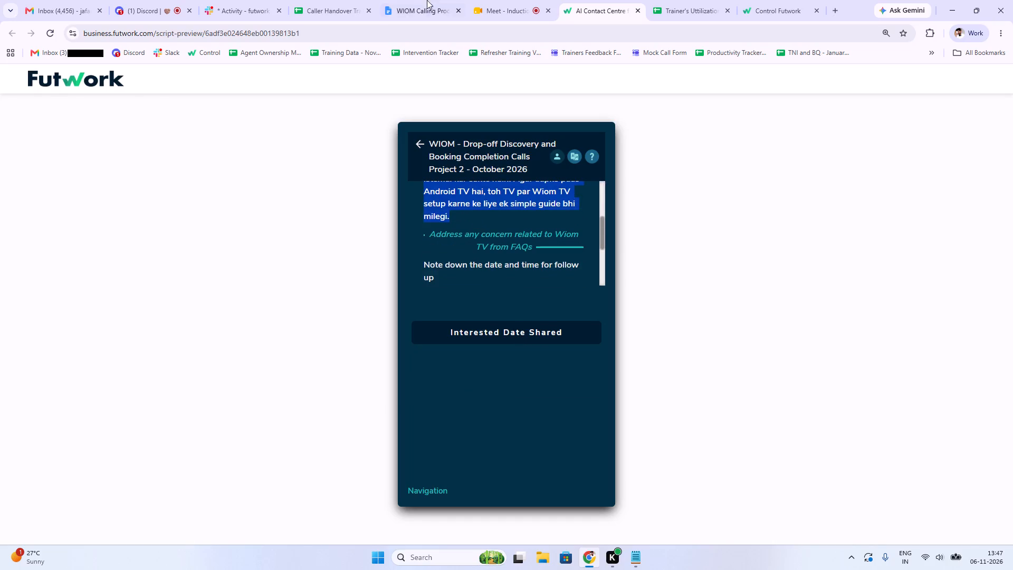
# Paste the copied closing speech into Notepad below the date question, separated by a blank line.
pyautogui.click(411, 0)
pyautogui.click(444, 261)
pyautogui.scroll(4, 444, 261)
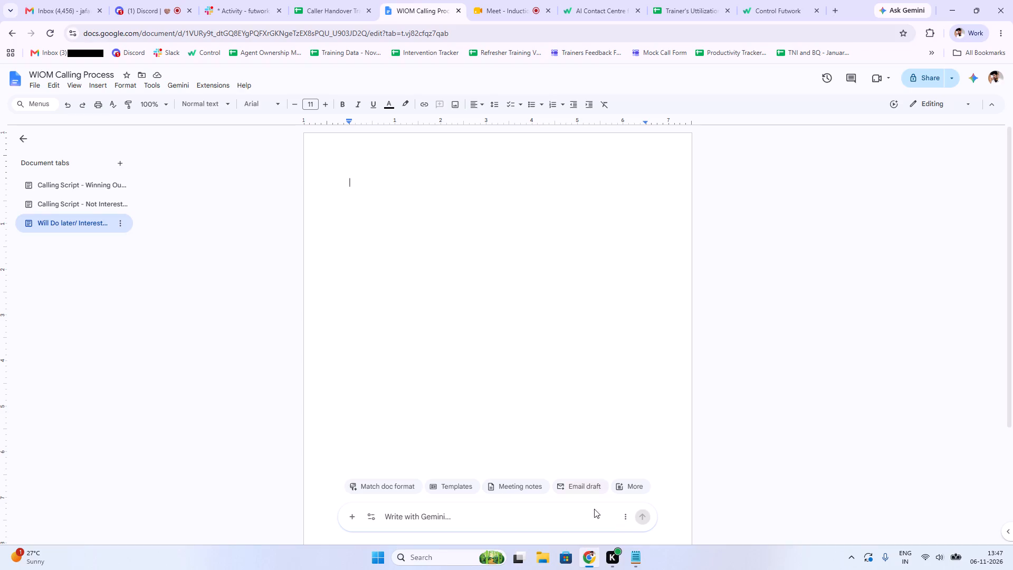
pyautogui.click(635, 563)
pyautogui.hotkey('ctrl', 'Return')
pyautogui.hotkey('ctrl', 'v')
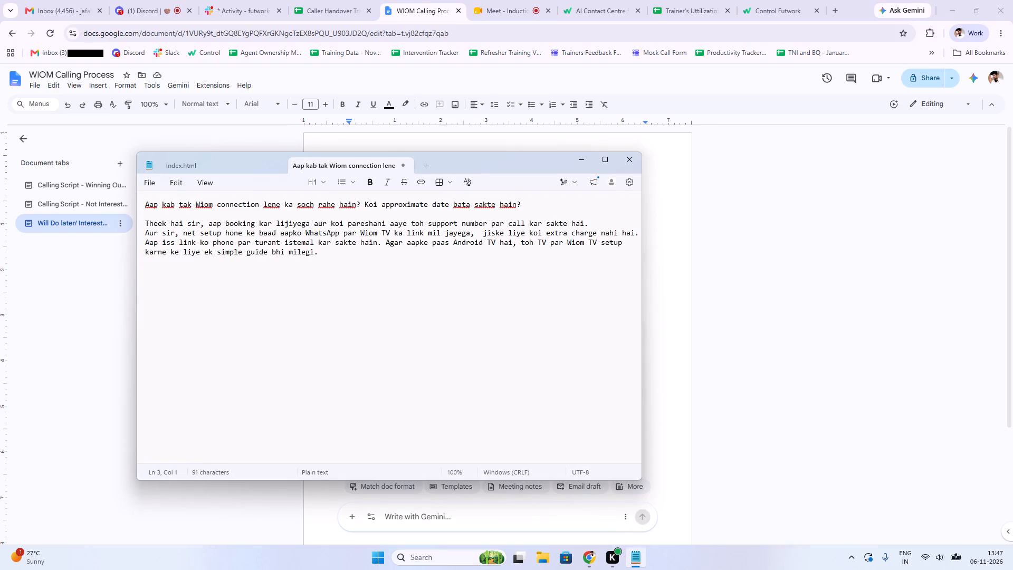
# Add the line "If Date and Time shared - Interested date shared" below the closing speech, after a blank line.
pyautogui.click(348, 260)
pyautogui.hotkey('shift', 'Return')
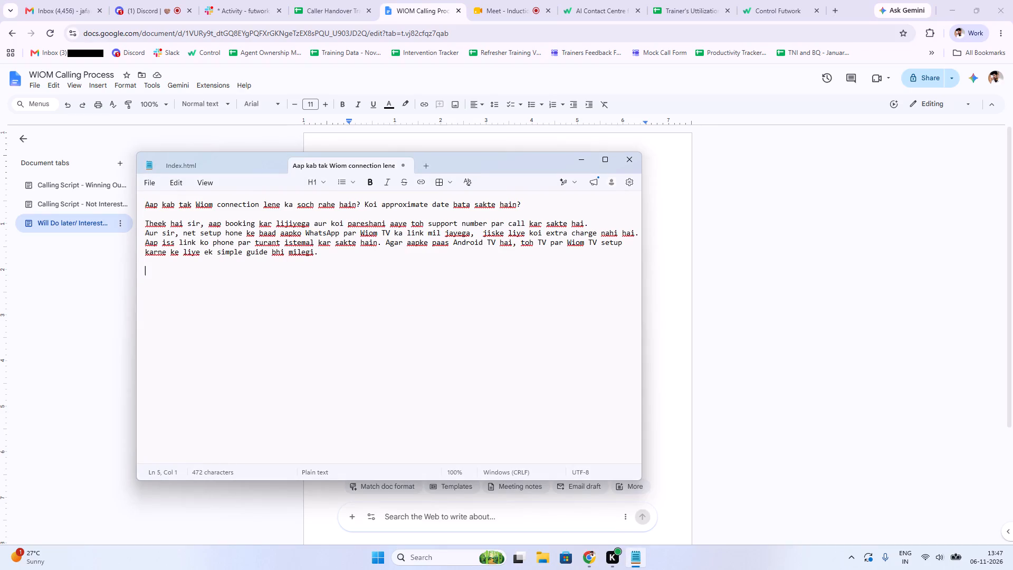
pyautogui.write('If Date and Time shared - Intere')
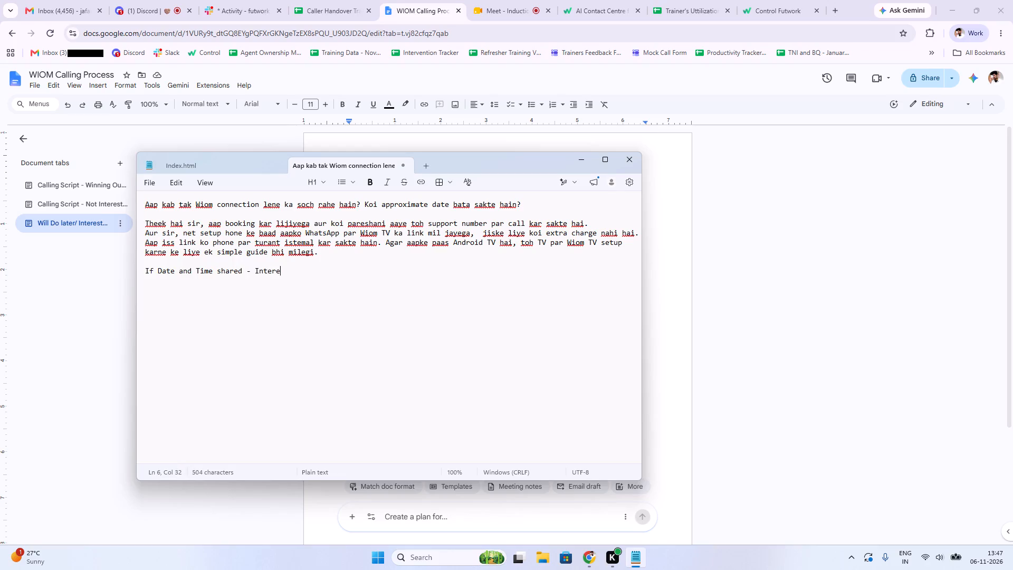
pyautogui.write('sted date shared')
pyautogui.press('space')
pyautogui.hotkey('shift', 'Return')
# Add the line "If Date and Time not shared - Interested date not shared" below it, followed by a new line.
pyautogui.write('If Date and tim')
pyautogui.press('BackSpace')
pyautogui.press('BackSpace')
pyautogui.press('BackSpace')
pyautogui.write('Time not shared - Interested date not')
pyautogui.press('space')
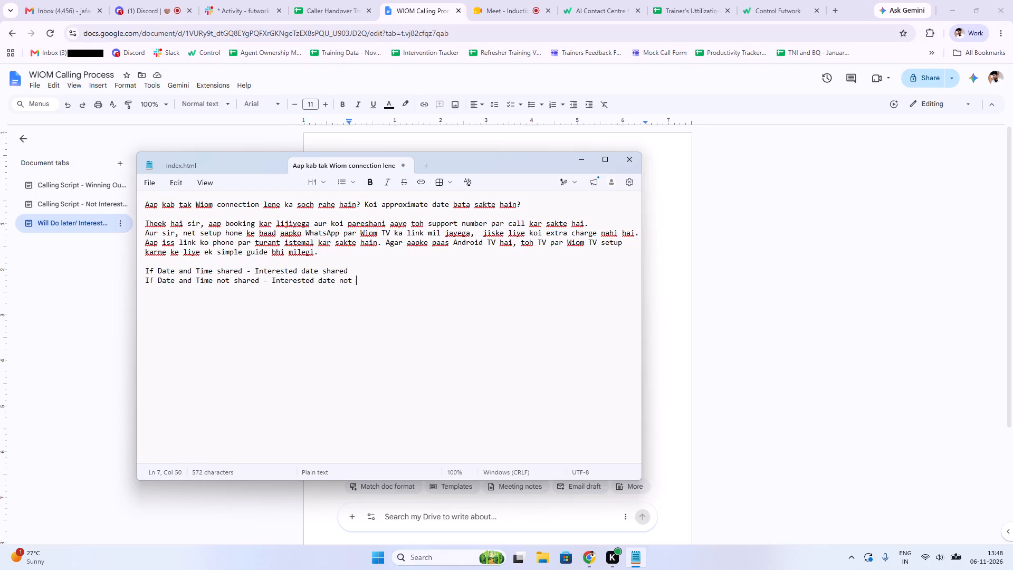
pyautogui.write('shared')
pyautogui.press('space')
pyautogui.hotkey('shift', 'Return')
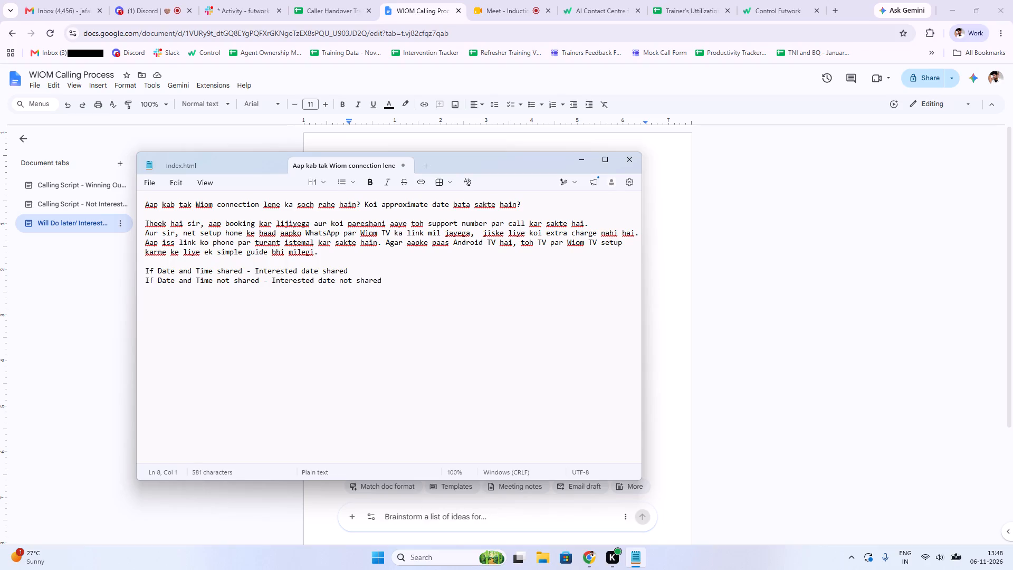
# Add the line "If customer is unsure selected - Unsure" at the end of the Notepad text, after a blank line.
pyautogui.hotkey('shift', 'Return')
pyautogui.write('If customer is unsure se')
pyautogui.press('BackSpace')
pyautogui.press('BackSpace')
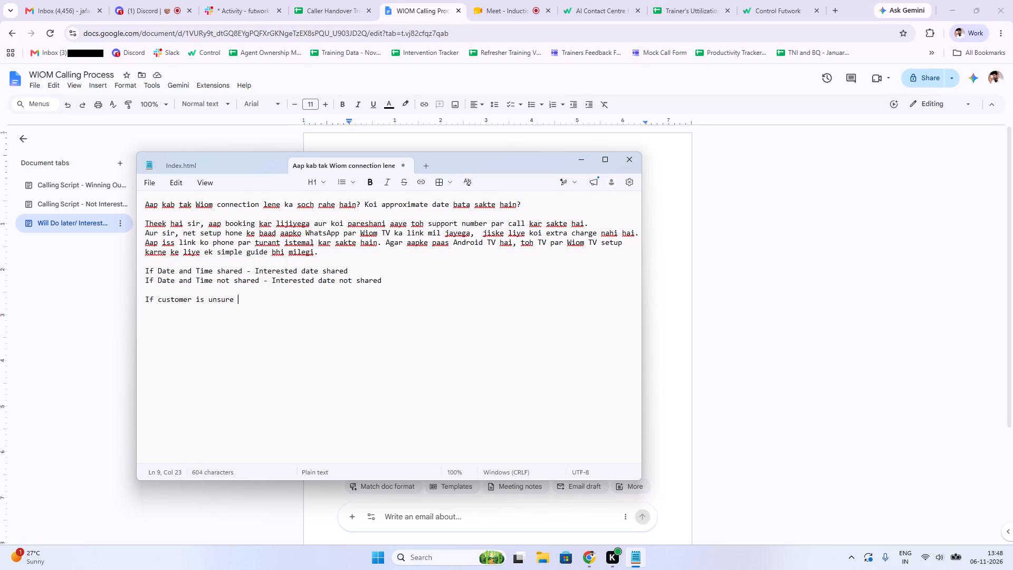
pyautogui.write('selected - O')
pyautogui.hotkey('shift', 'BackSpace')
pyautogui.write('OU')
pyautogui.press('BackSpace')
pyautogui.press('BackSpace')
pyautogui.write('Unsure')
pyautogui.press('space')
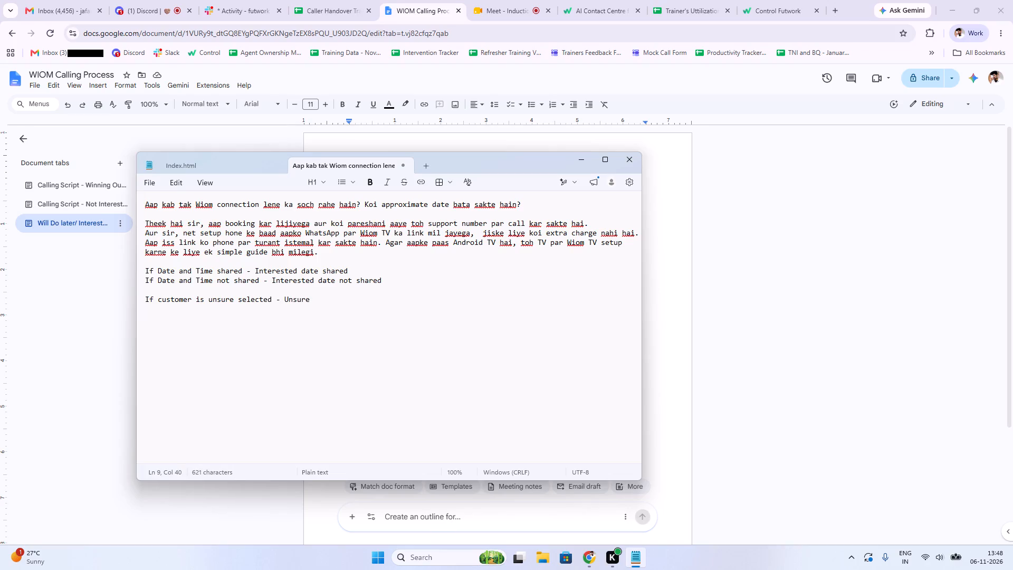
# Copy the entire Notepad text and paste it into the empty Will Do later/Interested tab of the WIOM Calling Process document.
pyautogui.hotkey('ctrl', 'a')
pyautogui.hotkey('ctrl', 'c')
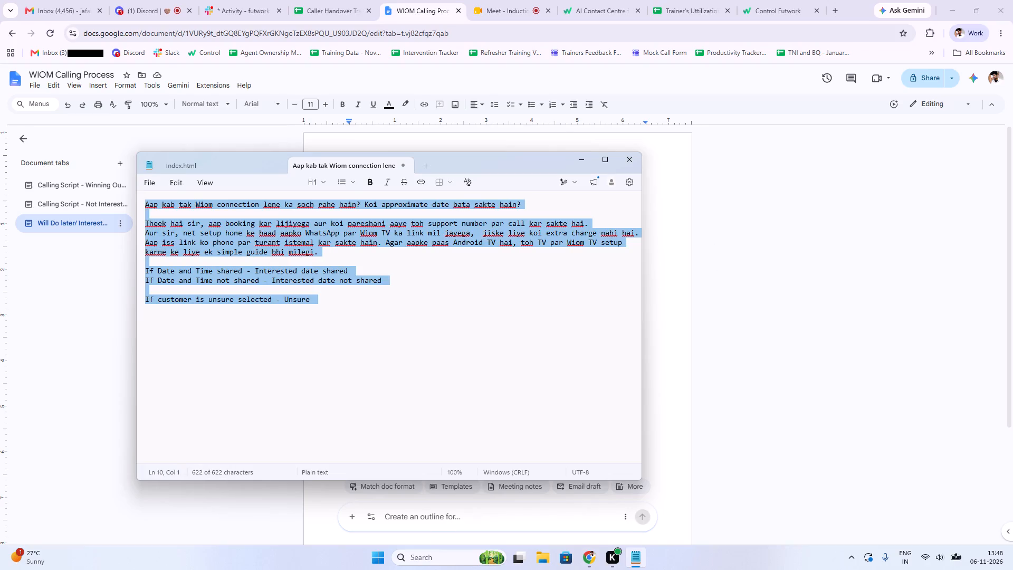
pyautogui.click(673, 239)
pyautogui.click(491, 216)
pyautogui.hotkey('ctrl', 'v')
pyautogui.scroll(4, 412, 223)
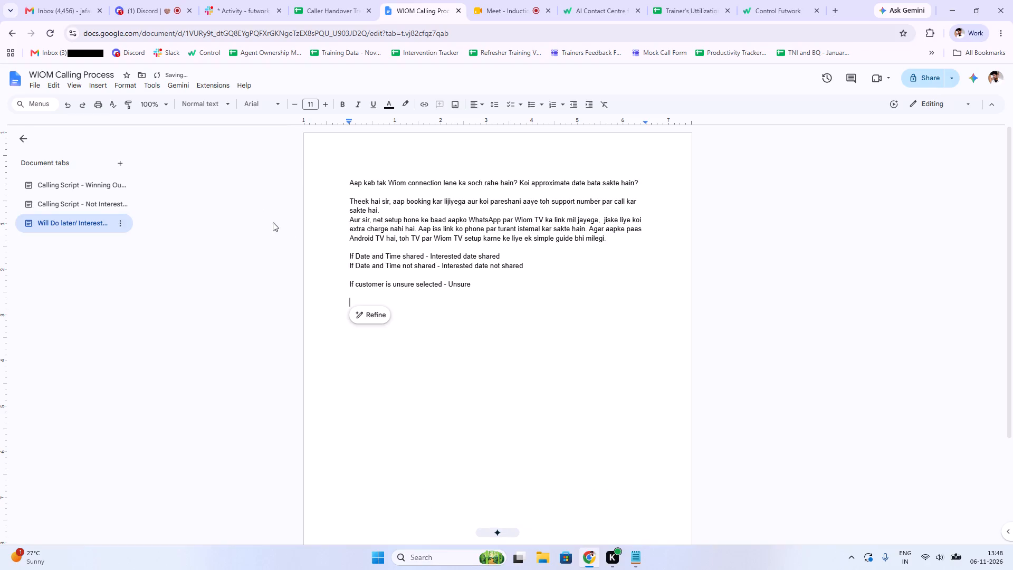
# Insert "Thik hai sir ap bta diye ki" before the opening question "Aap kab tak Wiom connection lene ka soch rahe hain?".
pyautogui.click(376, 193)
pyautogui.click(369, 183)
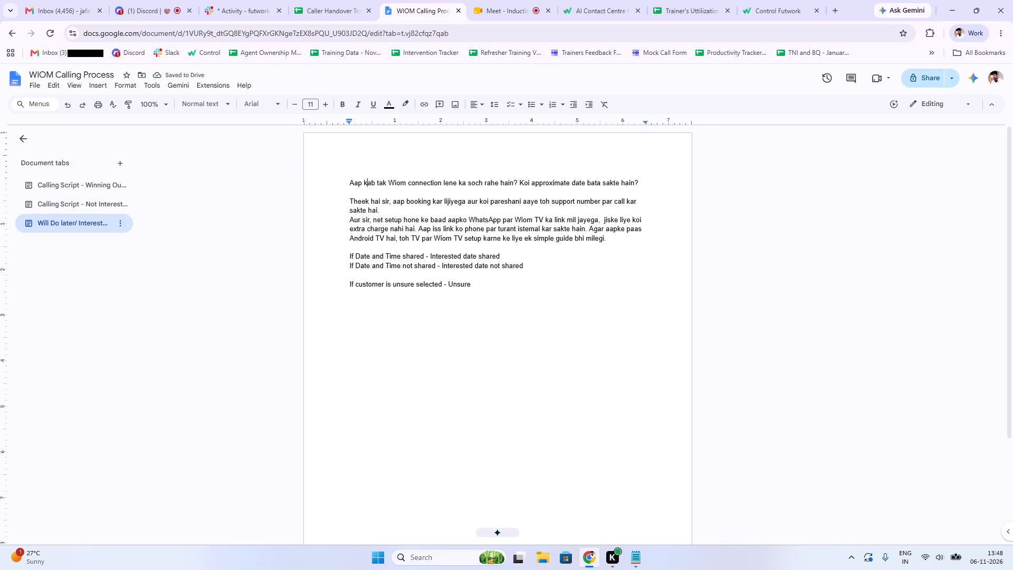
pyautogui.click(343, 184)
pyautogui.write('Thik hai sir ap bta')
pyautogui.press('space')
pyautogui.write('diye ki')
pyautogui.press('space')
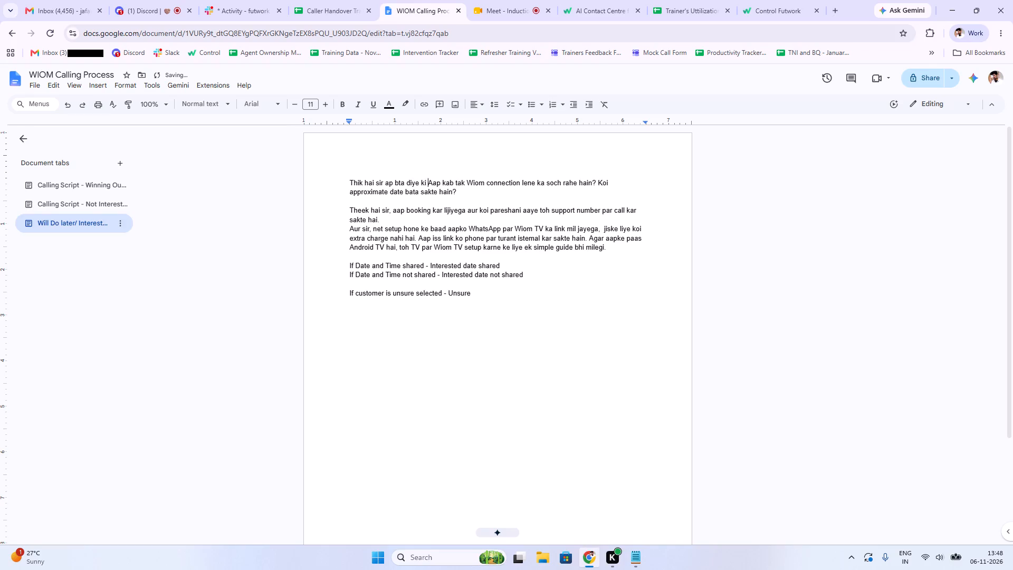
# Below the closing speech, after a blank line, add "Aur apse request hai ki hame bta diye ki follow up ke liye ham apko kab tak call kr skte hai ?".
pyautogui.press('Right')
pyautogui.press('Right')
pyautogui.press('Right')
pyautogui.press('Right')
pyautogui.press('Right')
pyautogui.press('Right')
pyautogui.press('Right')
pyautogui.press('Right')
pyautogui.press('Right')
pyautogui.press('Right')
pyautogui.press('Right')
pyautogui.press('Right')
pyautogui.press('Right')
pyautogui.press('Right')
pyautogui.press('Right')
pyautogui.press('Right')
pyautogui.press('Right')
pyautogui.press('Right')
pyautogui.press('Right')
pyautogui.press('Right')
pyautogui.press('Right')
pyautogui.press('Right')
pyautogui.press('Right')
pyautogui.press('Right')
pyautogui.press('Right')
pyautogui.press('Right')
pyautogui.press('Right')
pyautogui.press('Right')
pyautogui.press('Right')
pyautogui.press('Right')
pyautogui.press('Right')
pyautogui.press('Right')
pyautogui.press('Right')
pyautogui.press('Down')
pyautogui.hotkey('shift', 'Return')
pyautogui.hotkey('shift', 'Return')
pyautogui.write('Aur apse request hai ki hame b')
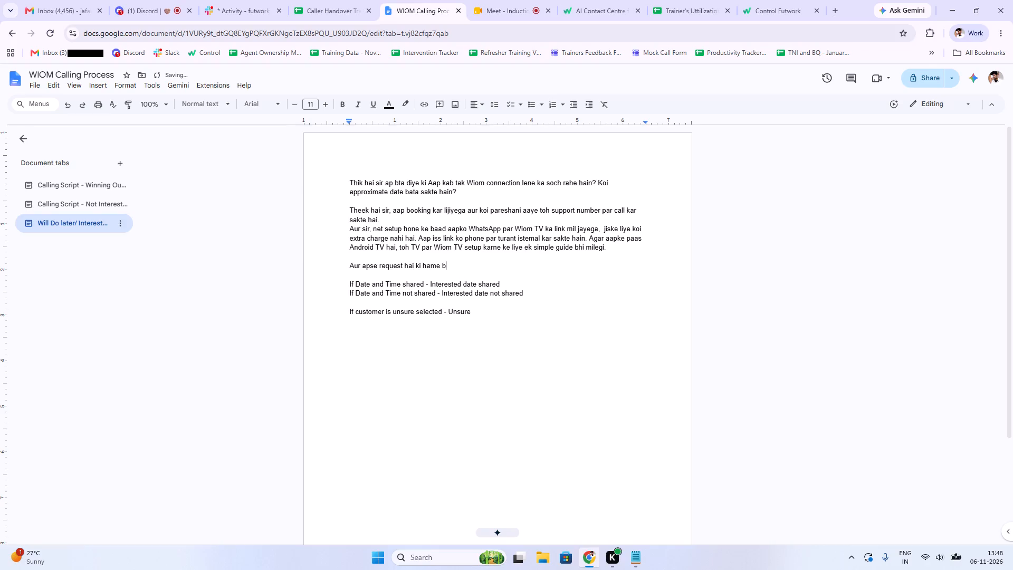
pyautogui.write('ta diye ki follow up ke liye')
pyautogui.press('space')
pyautogui.write('ham apko kamb')
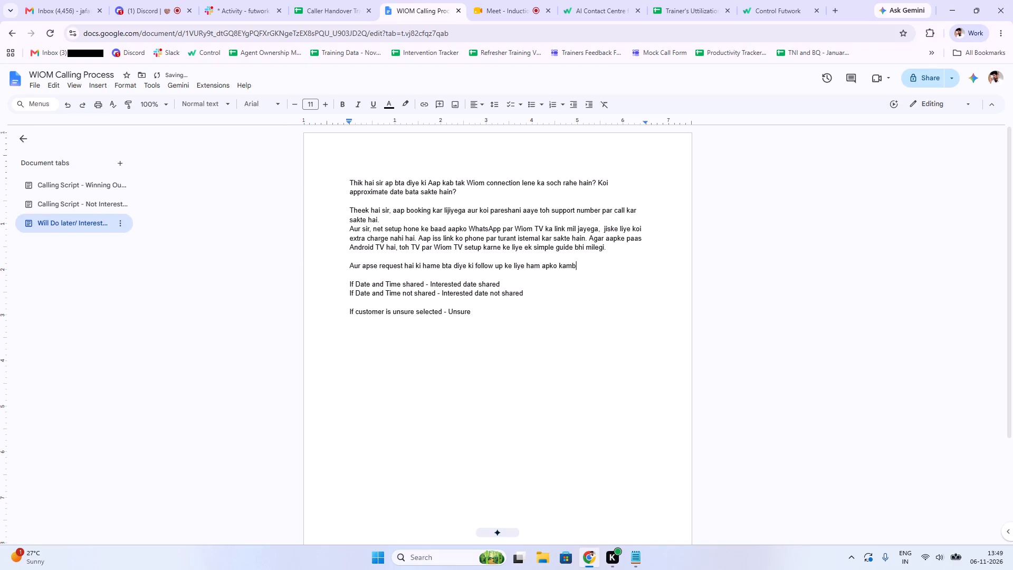
pyautogui.press('BackSpace')
pyautogui.press('BackSpace')
pyautogui.write('b tak call kr skte hai ?')
pyautogui.press('space')
pyautogui.press('Down')
pyautogui.press('Down')
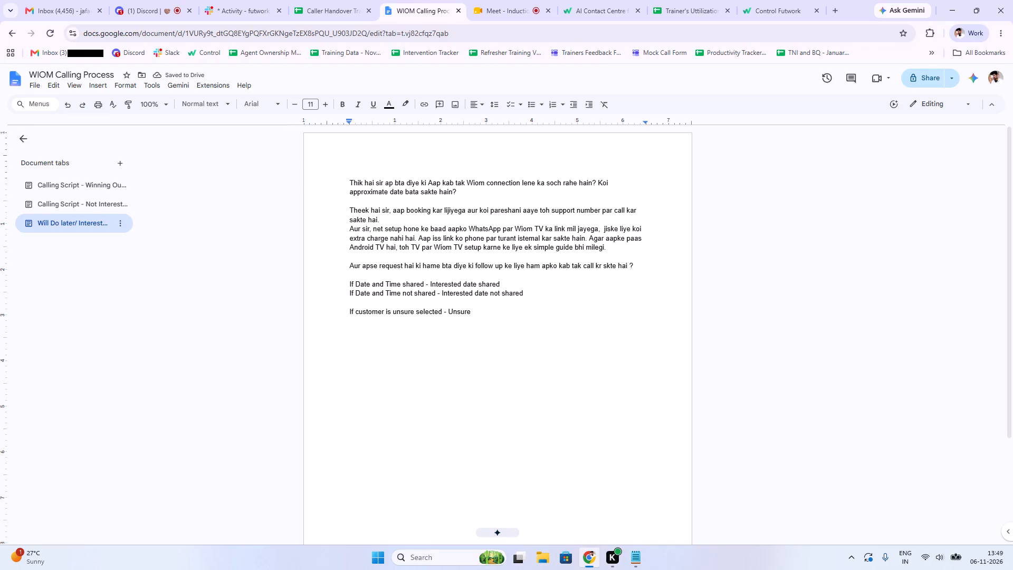
pyautogui.click(522, 283)
pyautogui.click(643, 268)
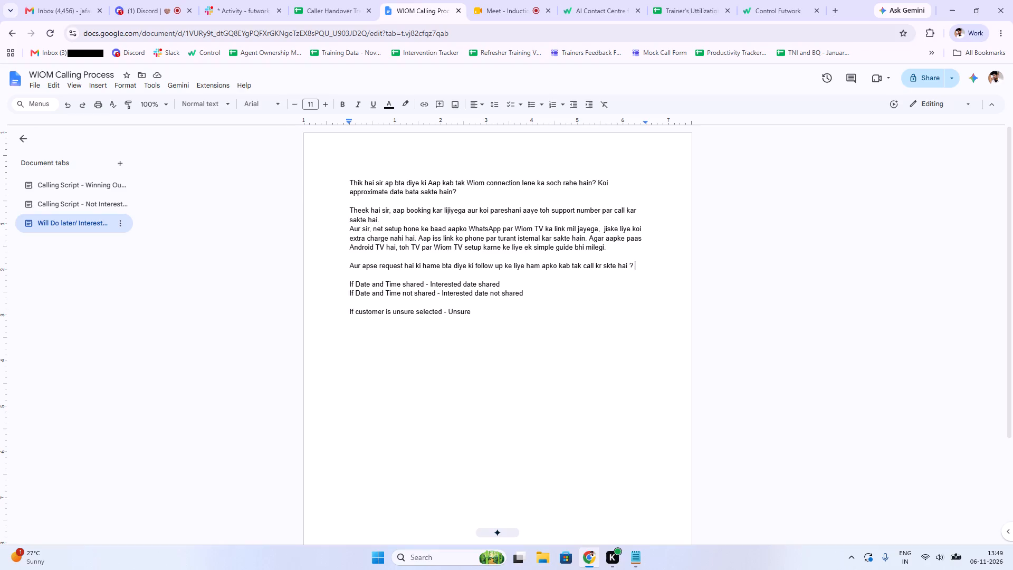
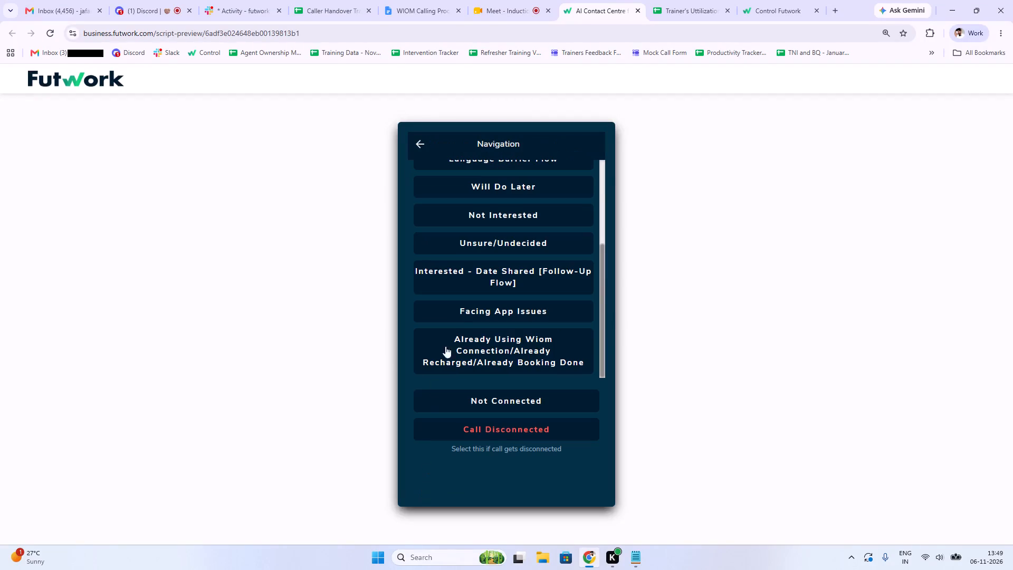
# Review the Will Do Later flow in the WIOM drop-off script preview, including its customer-response options.
pyautogui.scroll(7, 486, 254)
pyautogui.scroll(-1, 501, 302)
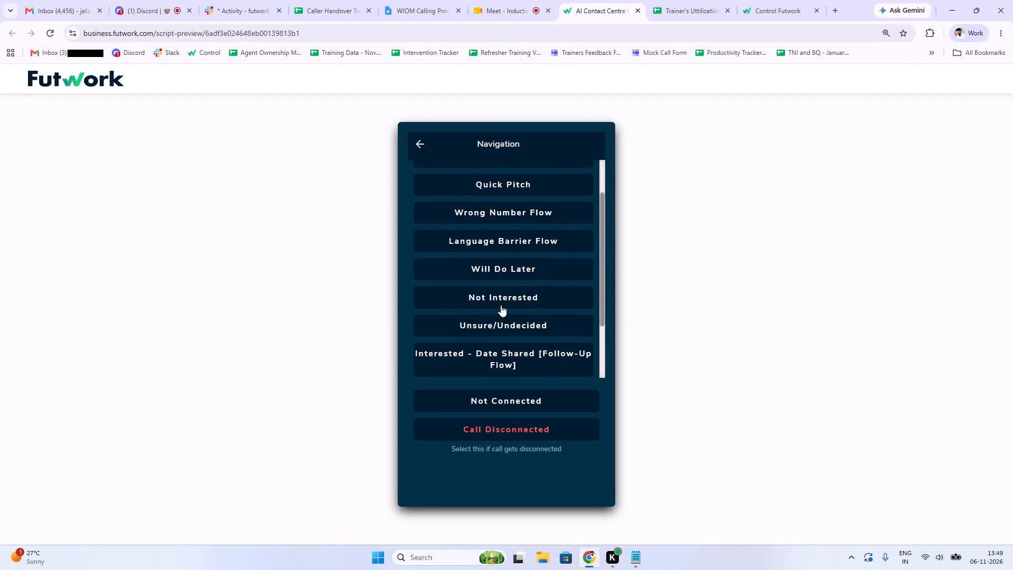
pyautogui.click(534, 275)
pyautogui.scroll(5, 441, 218)
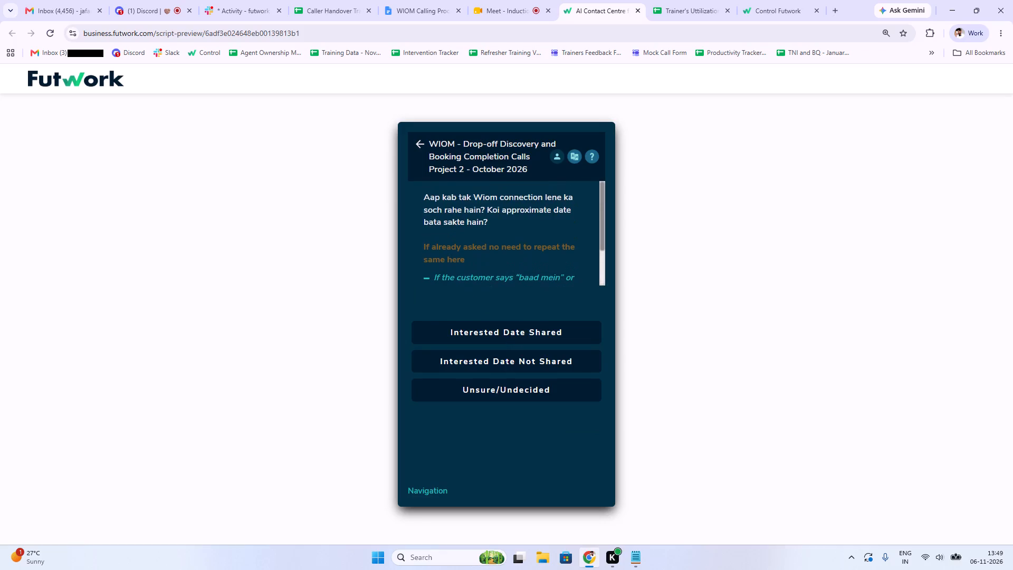
pyautogui.scroll(-1, 493, 305)
pyautogui.click(421, 146)
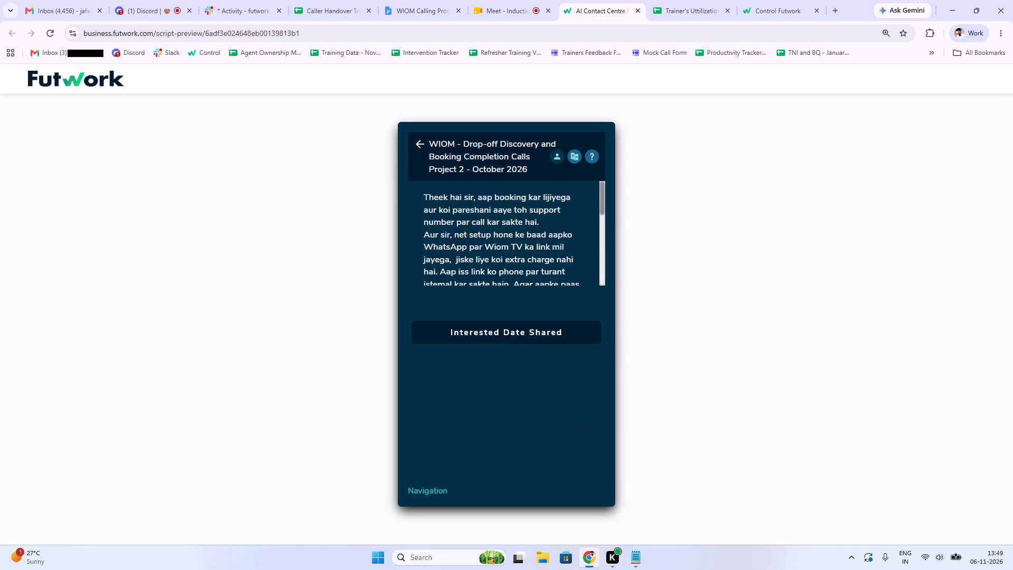
pyautogui.click(415, 145)
pyautogui.click(423, 489)
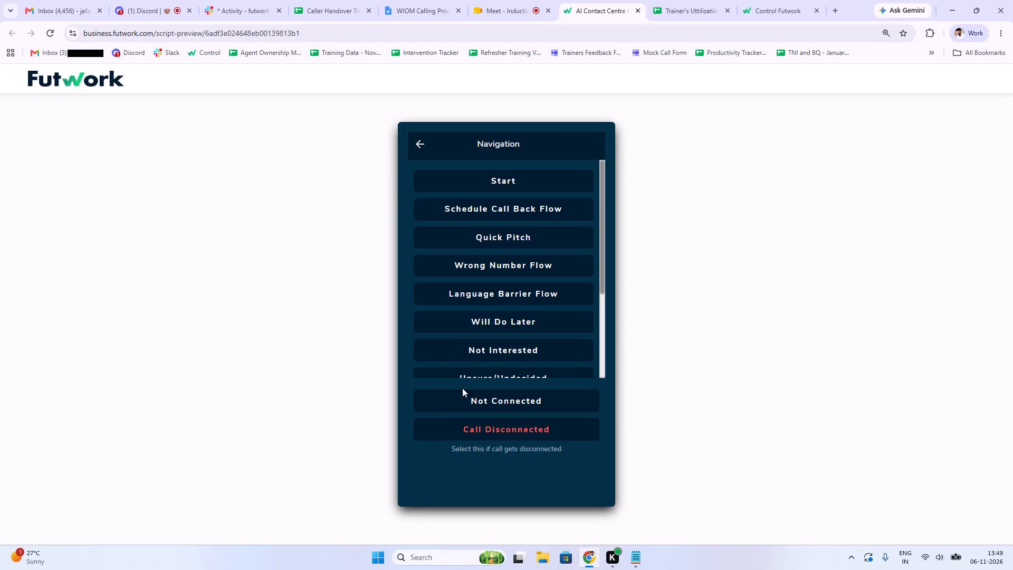
pyautogui.click(485, 322)
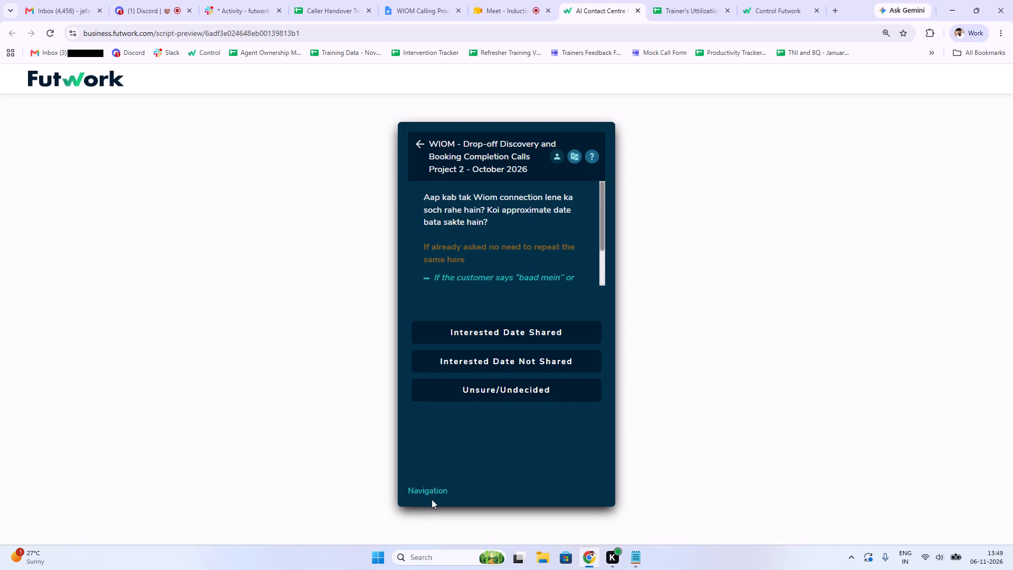
# Examine the Unsure/Undecided flow in the script preview, reading its pitch and the Still Unsure response.
pyautogui.click(430, 481)
pyautogui.click(430, 490)
pyautogui.scroll(-2, 534, 310)
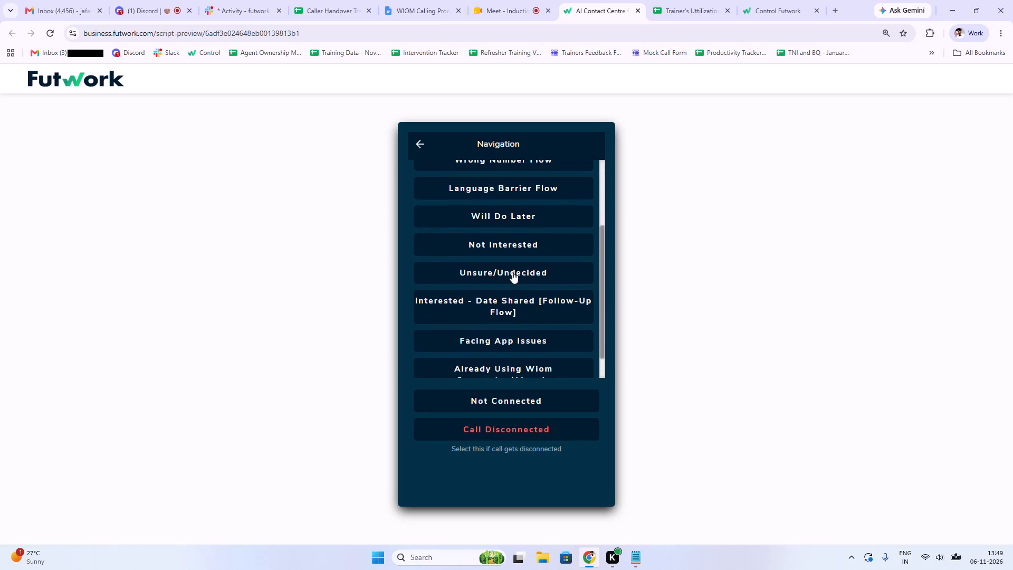
pyautogui.click(512, 272)
pyautogui.scroll(15, 509, 293)
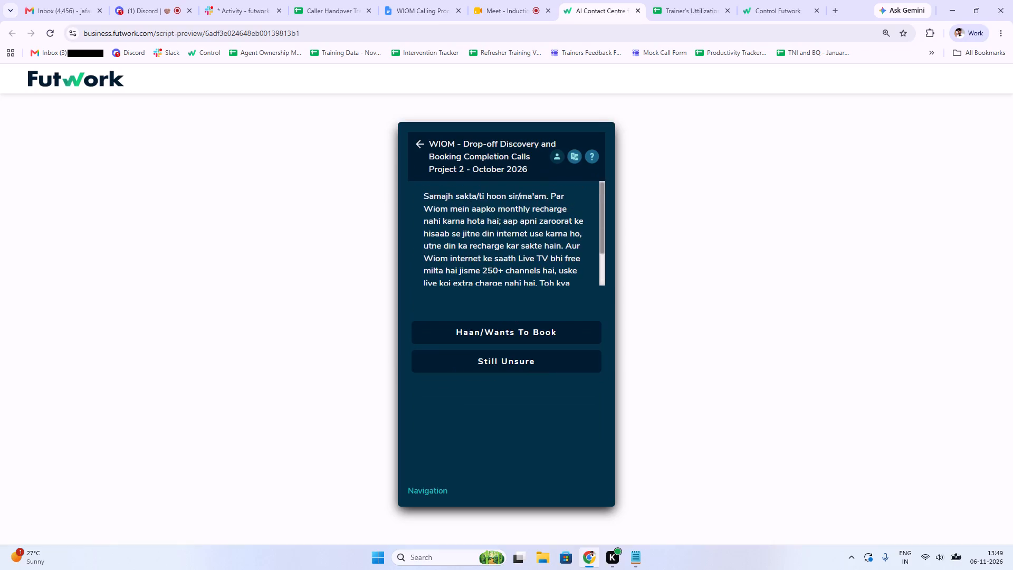
pyautogui.scroll(1, 503, 265)
pyautogui.scroll(-2, 524, 256)
pyautogui.scroll(1, 524, 256)
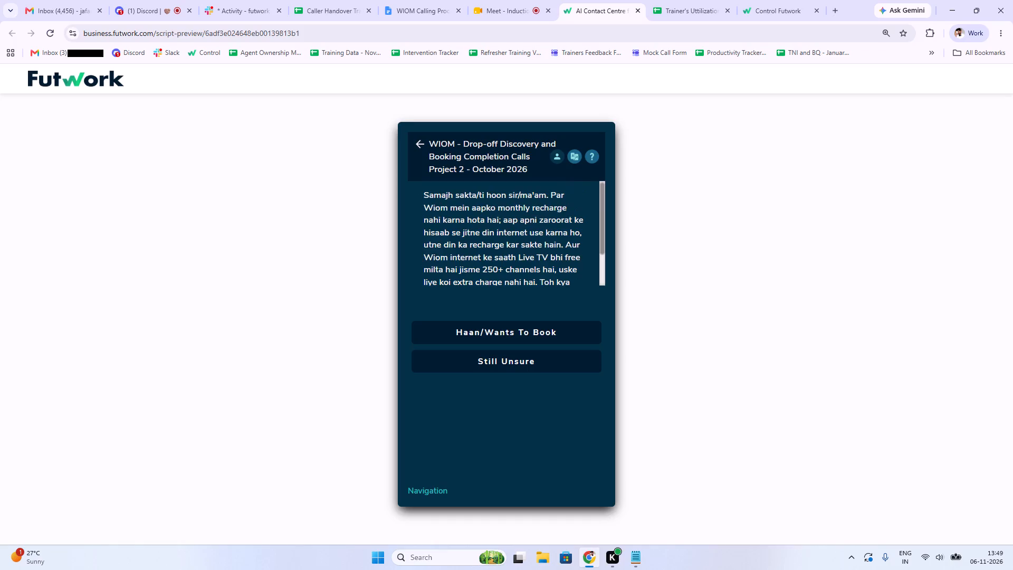
pyautogui.scroll(-1, 524, 256)
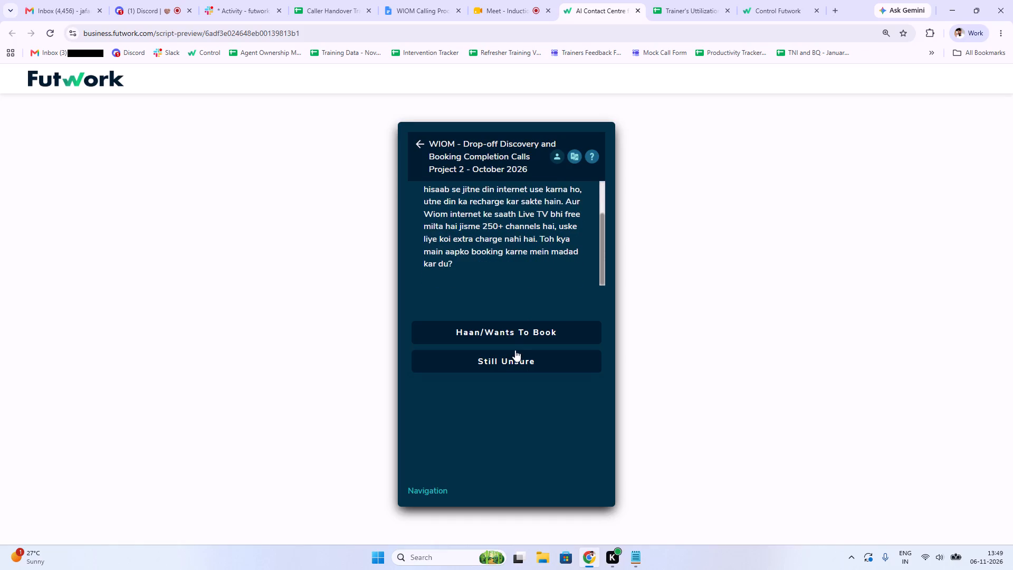
pyautogui.click(502, 362)
pyautogui.scroll(6, 481, 300)
pyautogui.scroll(5, 513, 243)
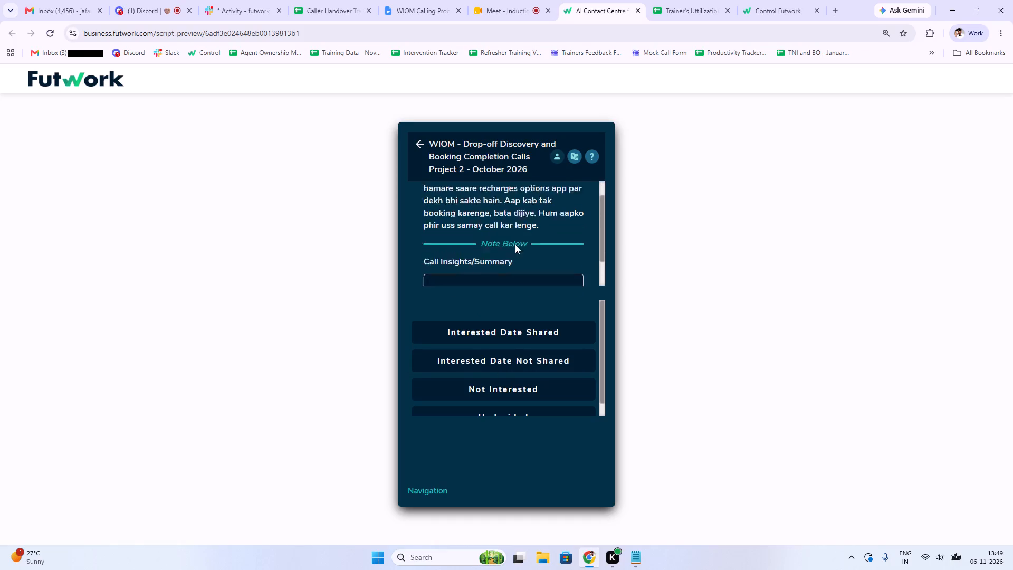
pyautogui.scroll(6, 515, 244)
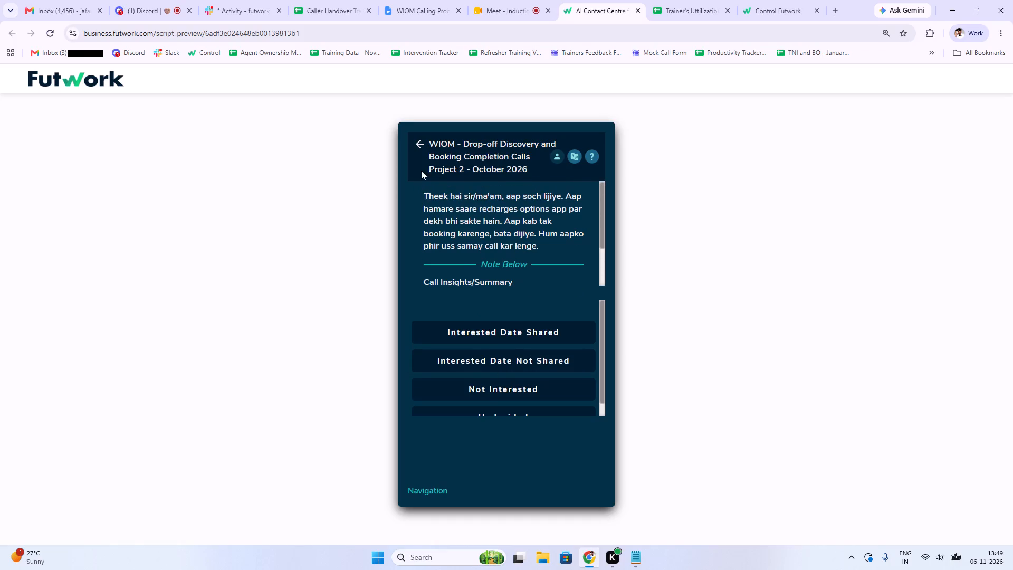
# Return to the Unsure/Undecided pitch and copy the whole paragraph beginning "Samajh sakta/ti hoon sir/ma'am".
pyautogui.click(419, 148)
pyautogui.tripleClick(474, 220)
pyautogui.hotkey('ctrl', 'c')
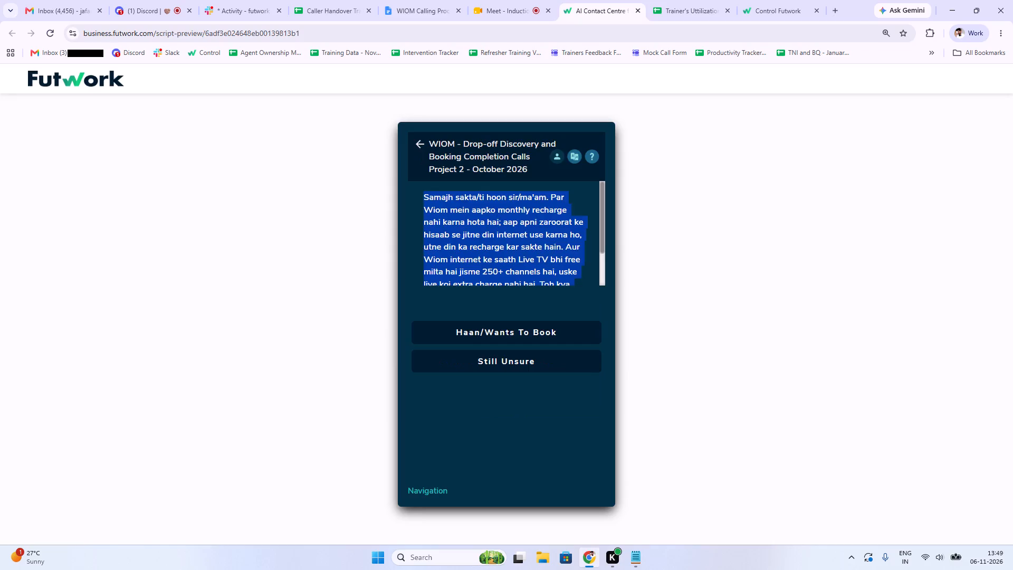
pyautogui.hotkey('ctrl', 'c')
# In the WIOM Calling Process document's Will Do later/Interested tab, insert two blank lines above the opening question.
pyautogui.click(425, 0)
pyautogui.scroll(4, 398, 295)
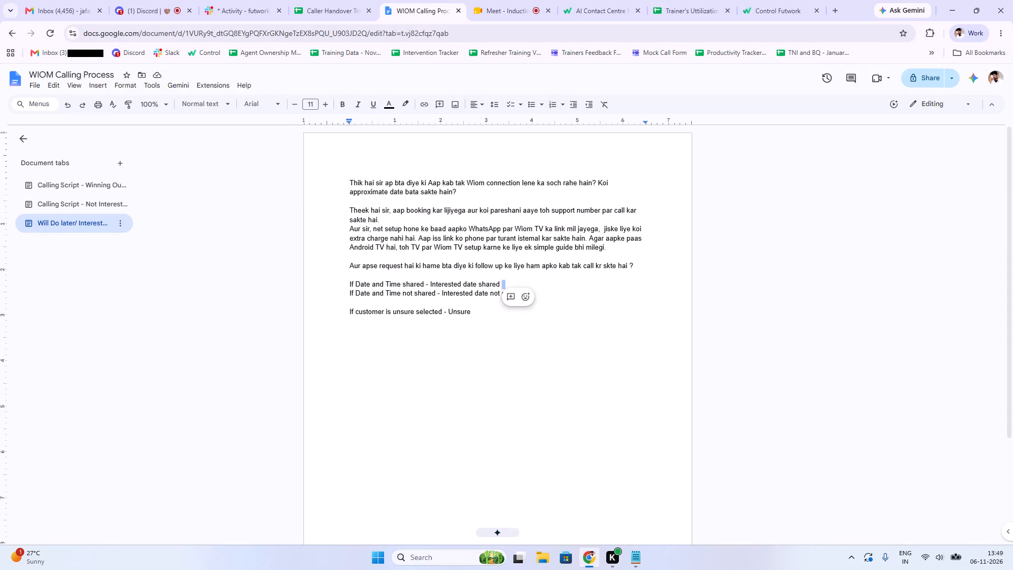
pyautogui.click(342, 180)
pyautogui.press('Return')
pyautogui.press('Return')
pyautogui.press('Up')
pyautogui.press('Up')
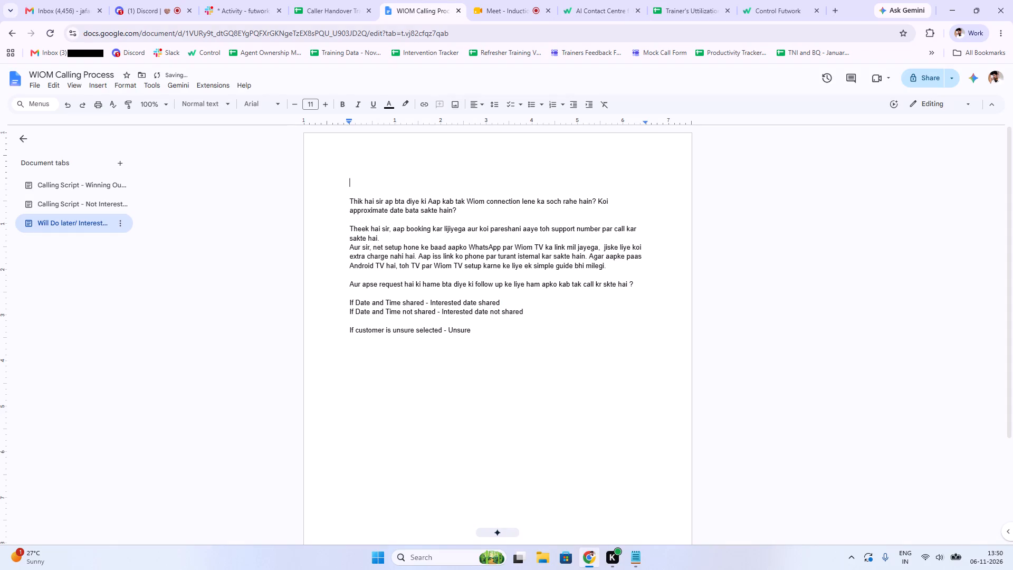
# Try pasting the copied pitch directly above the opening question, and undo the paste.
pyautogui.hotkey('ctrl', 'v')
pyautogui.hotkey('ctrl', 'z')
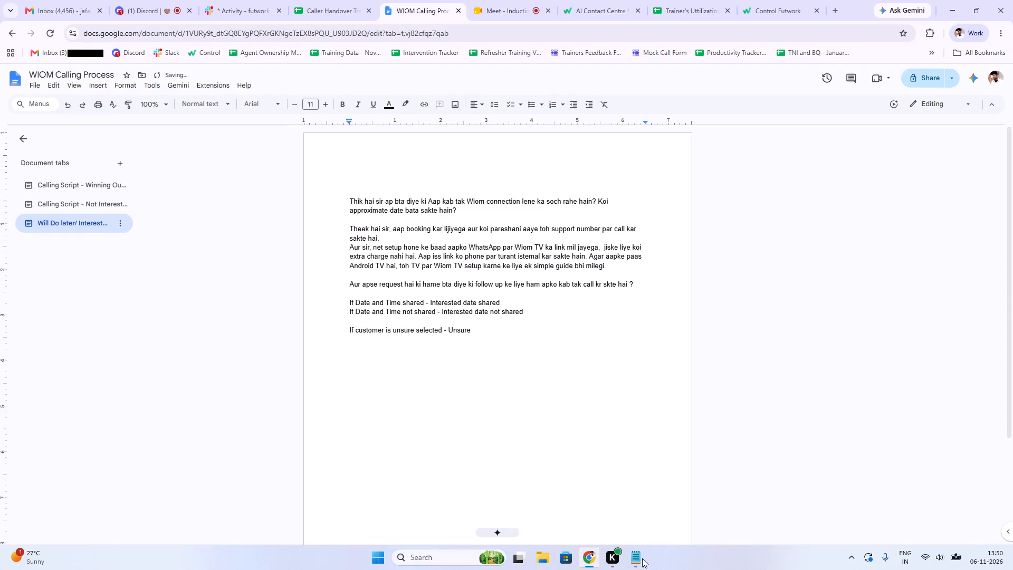
# Replace all of the Notepad text with the copied Unsure/Undecided pitch, and copy it from there as plain text.
pyautogui.click(638, 564)
pyautogui.hotkey('ctrl', 'a')
pyautogui.hotkey('ctrl', 'v')
pyautogui.hotkey('ctrl', 'a')
pyautogui.hotkey('ctrl', 'v')
pyautogui.hotkey('ctrl', 'a')
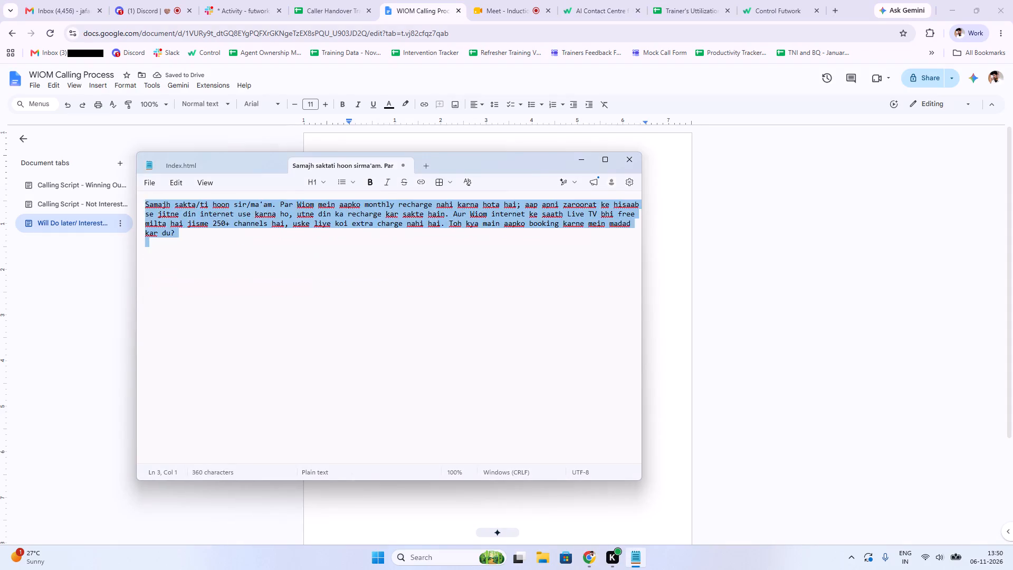
pyautogui.hotkey('ctrl', 'c')
# Paste the plain-text pitch at the top of the Will Do later/Interested tab, leaving one blank line before "Thik hai sir ap bta diye ki".
pyautogui.click(663, 289)
pyautogui.click(403, 157)
pyautogui.hotkey('ctrl', 'v')
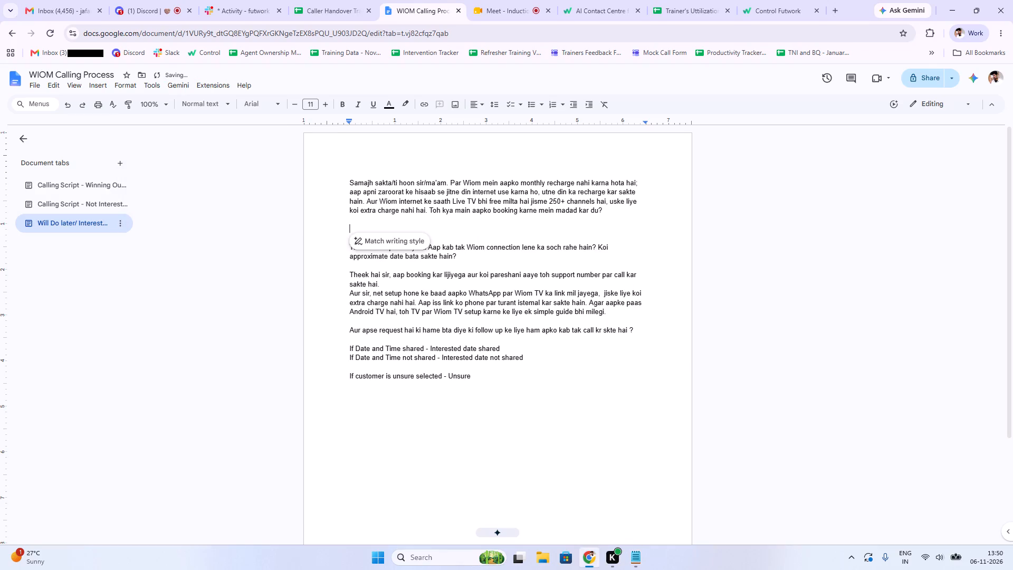
pyautogui.click(390, 225)
pyautogui.press('BackSpace')
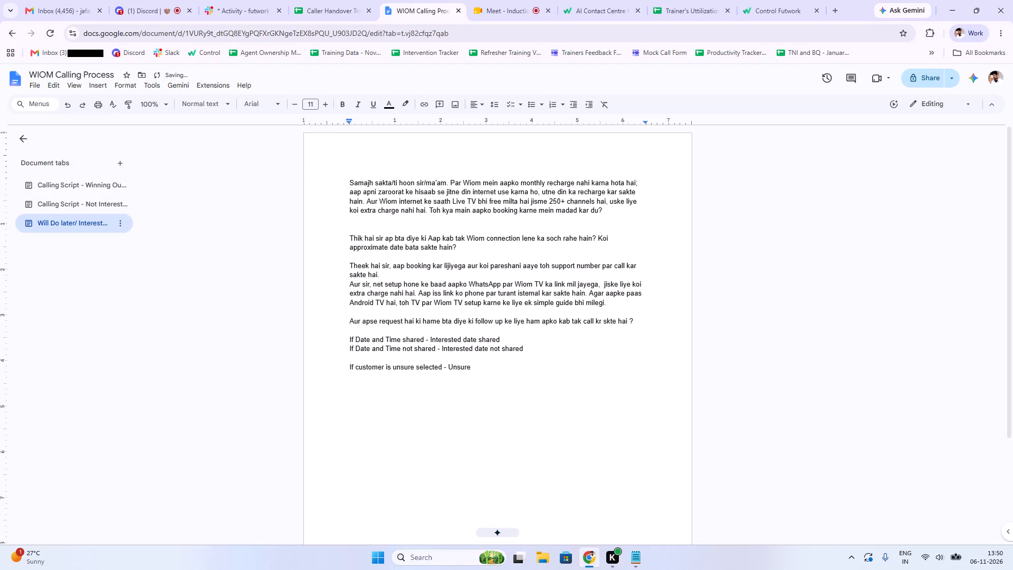
pyautogui.click(388, 222)
pyautogui.press('BackSpace')
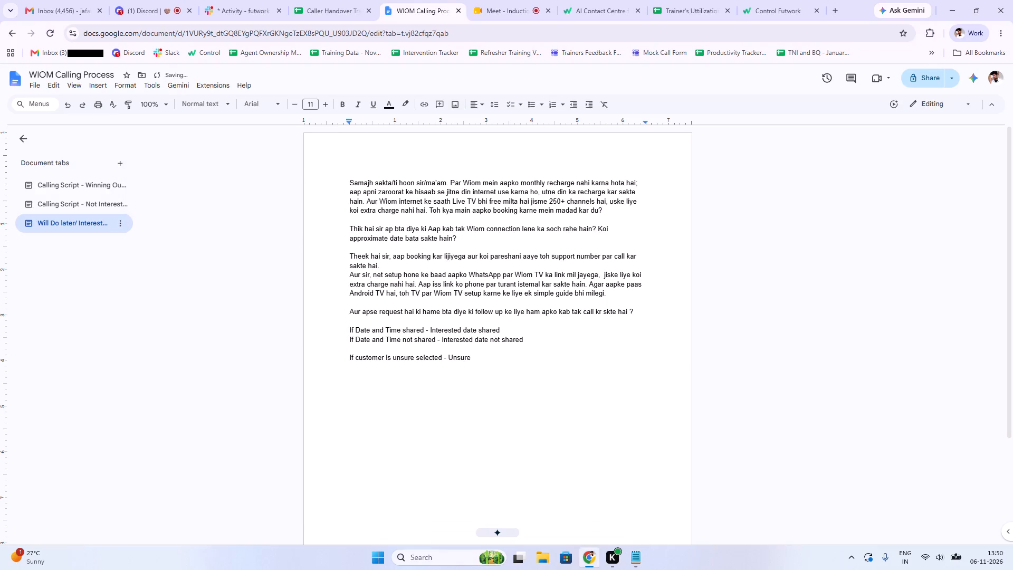
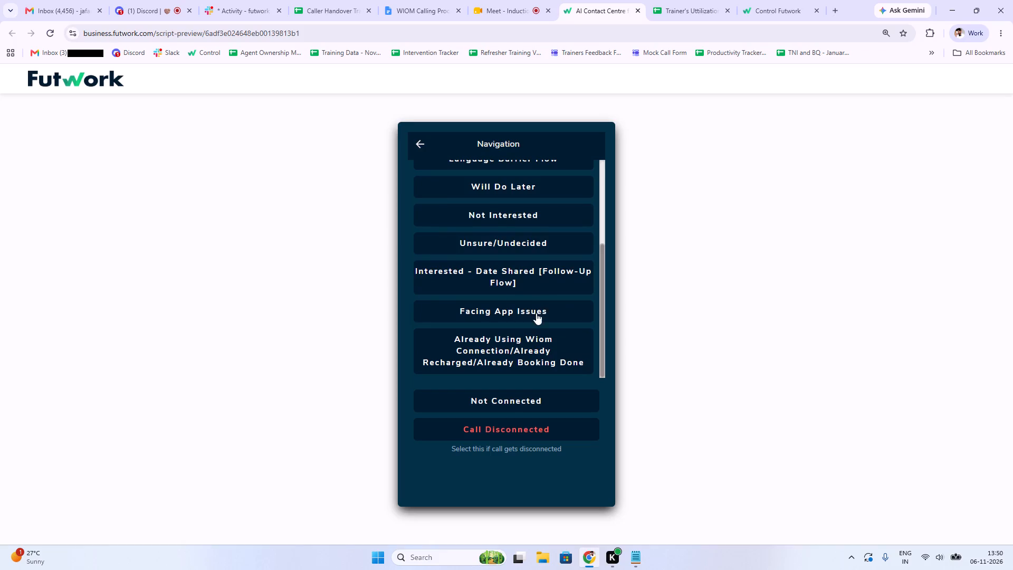
# In the script preview, open Facing App Issues and copy its script from "Sir/Ma'am, booking karte time" through "main call par hi hoon.".
pyautogui.scroll(-3, 548, 345)
pyautogui.click(549, 316)
pyautogui.scroll(8, 512, 251)
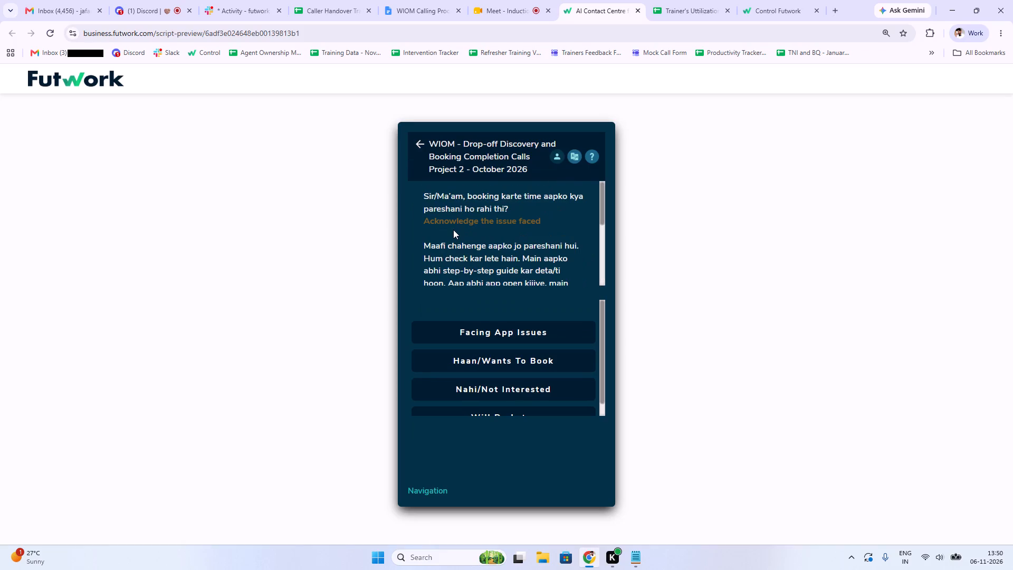
pyautogui.scroll(5, 452, 225)
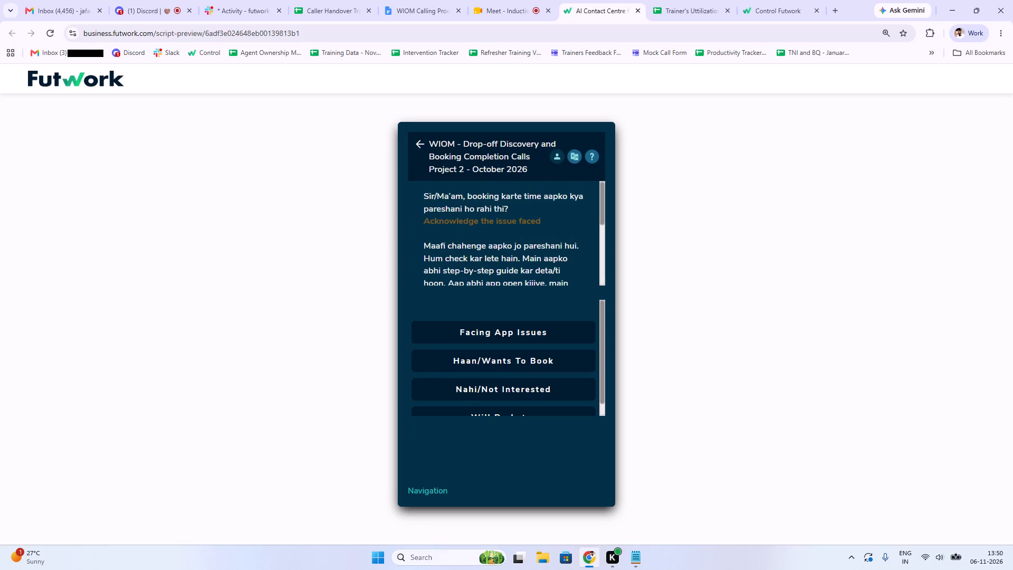
pyautogui.tripleClick(427, 199)
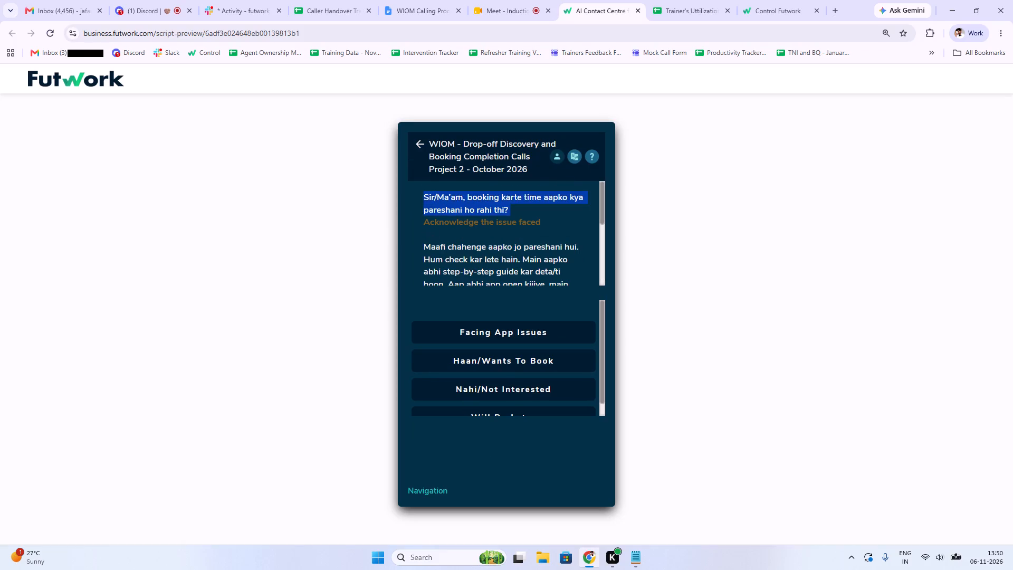
pyautogui.scroll(-2, 503, 257)
pyautogui.scroll(1, 504, 254)
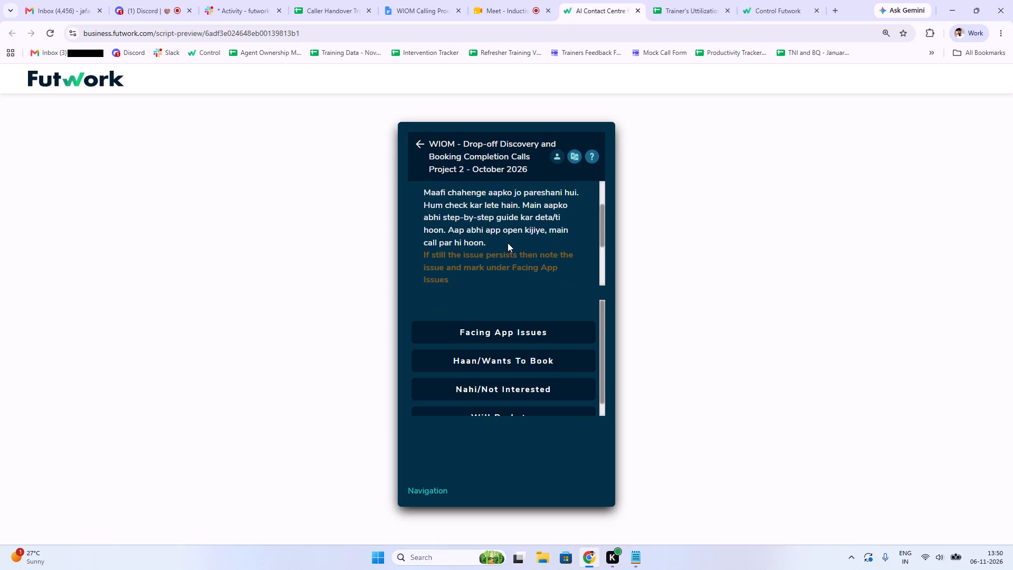
pyautogui.keyDown('shift'); pyautogui.click(508, 243); pyautogui.keyUp('shift')
pyautogui.hotkey('ctrl', 'c')
pyautogui.hotkey('ctrl', 'c')
pyautogui.hotkey('ctrl', 'c')
# Add a new tab to the WIOM Calling Process document and paste the copied app-issue script into it.
pyautogui.click(406, 0)
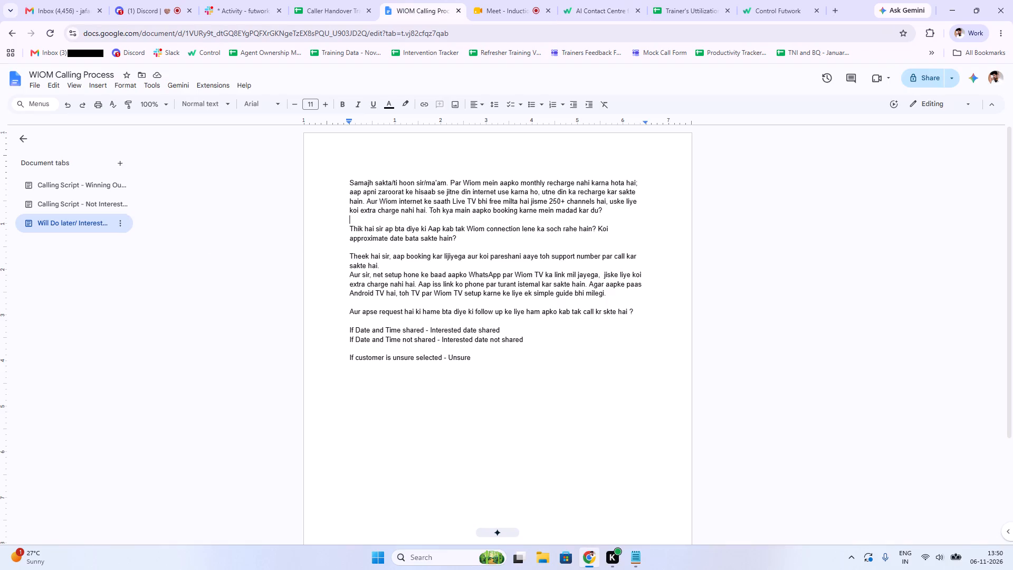
pyautogui.click(120, 163)
pyautogui.click(419, 274)
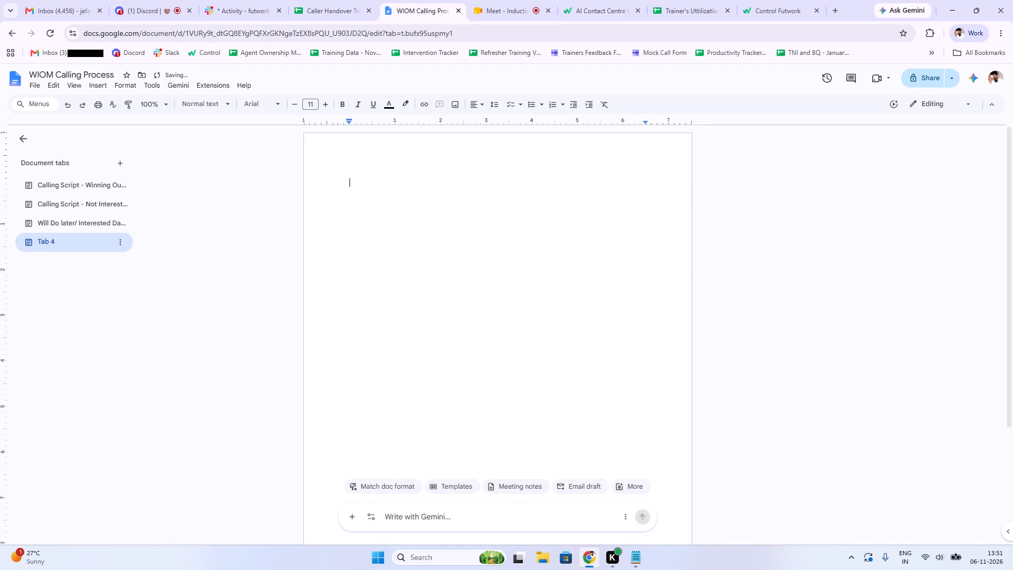
pyautogui.hotkey('ctrl', 'v')
# Replace all of the Notepad text with the app-issue script and copy it from there as plain text.
pyautogui.click(626, 555)
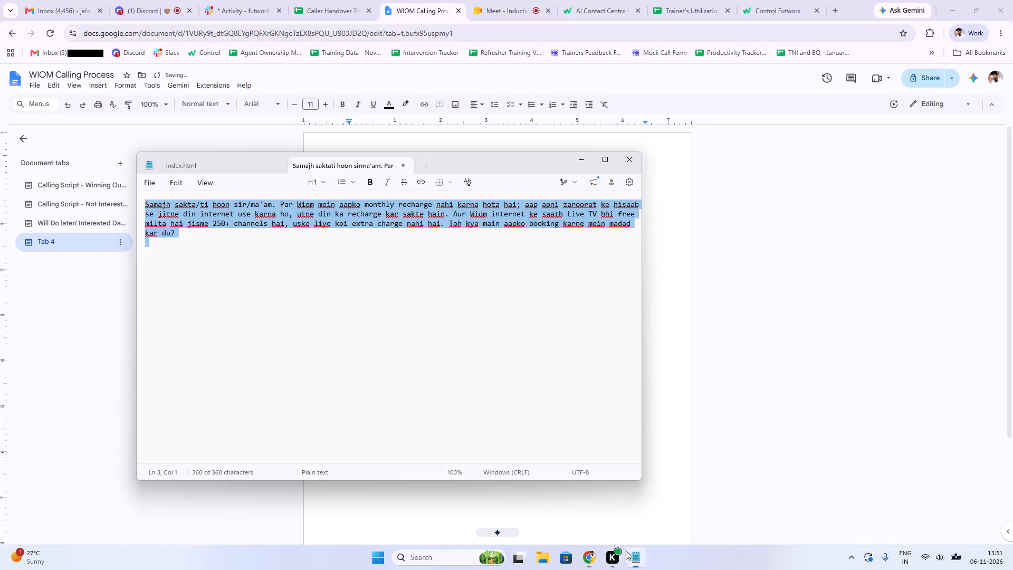
pyautogui.hotkey('ctrl', 'a')
pyautogui.hotkey('ctrl', 'v')
pyautogui.hotkey('ctrl', 'a')
pyautogui.hotkey('ctrl', 'c')
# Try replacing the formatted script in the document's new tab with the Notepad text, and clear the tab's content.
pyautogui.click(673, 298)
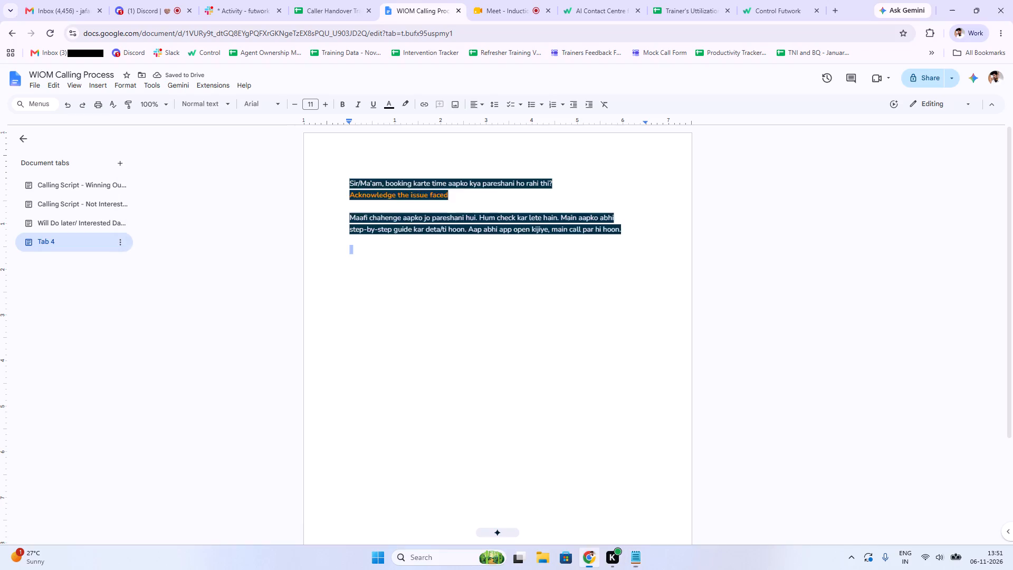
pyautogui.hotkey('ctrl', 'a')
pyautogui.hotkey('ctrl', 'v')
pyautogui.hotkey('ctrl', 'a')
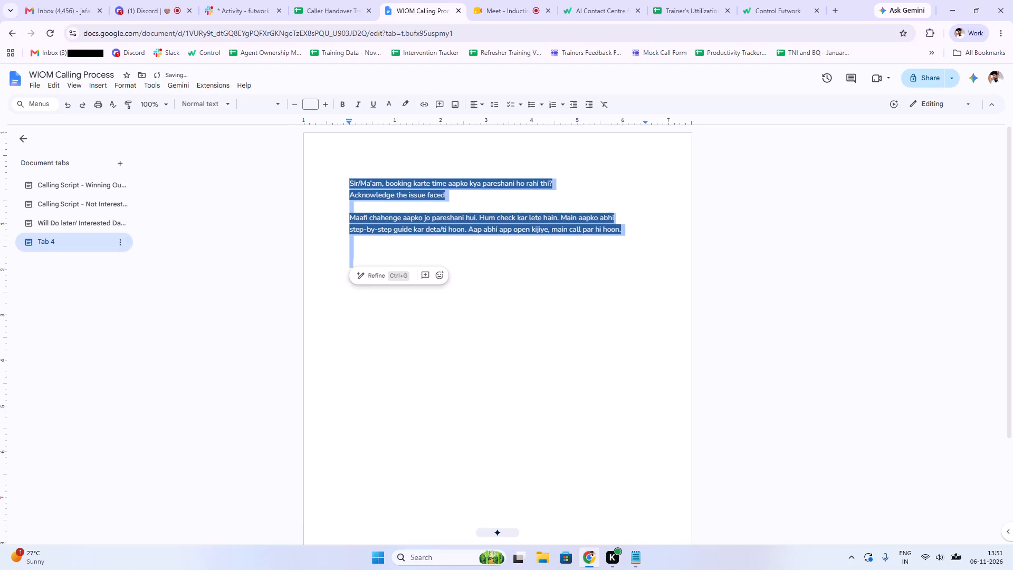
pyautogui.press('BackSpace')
# Recopy the app-issue script from Notepad as plain text and paste it into the emptied new document tab.
pyautogui.click(646, 562)
pyautogui.click(572, 330)
pyautogui.hotkey('ctrl', 'a')
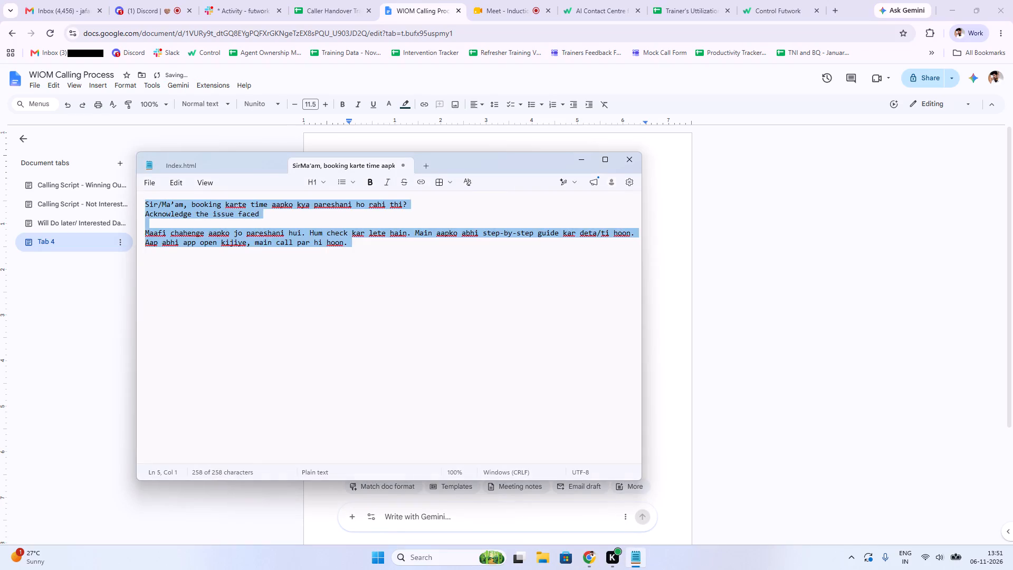
pyautogui.hotkey('ctrl', 'v')
pyautogui.hotkey('ctrl', 'a')
pyautogui.hotkey('ctrl', 'v')
pyautogui.hotkey('ctrl', 'a')
pyautogui.hotkey('ctrl', 'c')
pyautogui.hotkey('ctrl', 'c')
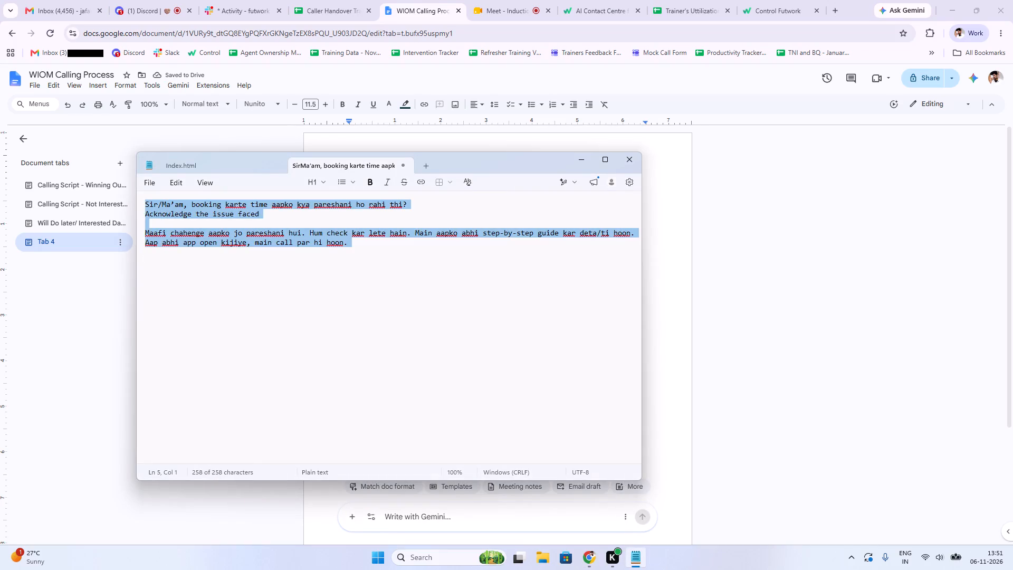
pyautogui.click(674, 291)
pyautogui.hotkey('ctrl', 'a')
pyautogui.hotkey('ctrl', 'v')
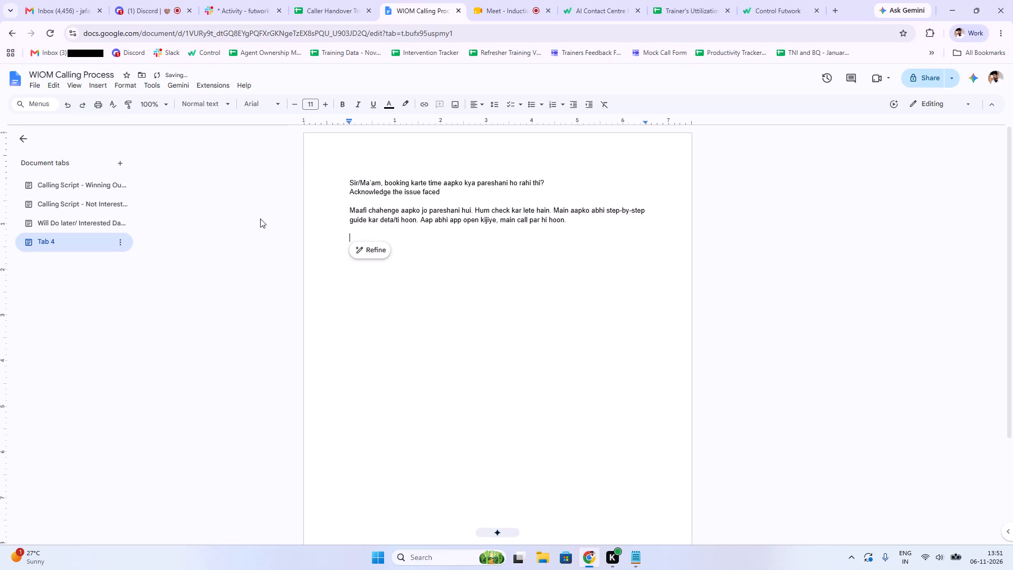
# Rename the new document tab as App Issues.
pyautogui.doubleClick(81, 243)
pyautogui.write('App Issues')
pyautogui.press('space')
pyautogui.click(399, 334)
# Delete the line "Acknowledge the issue faced" from the App Issues script.
pyautogui.click(438, 203)
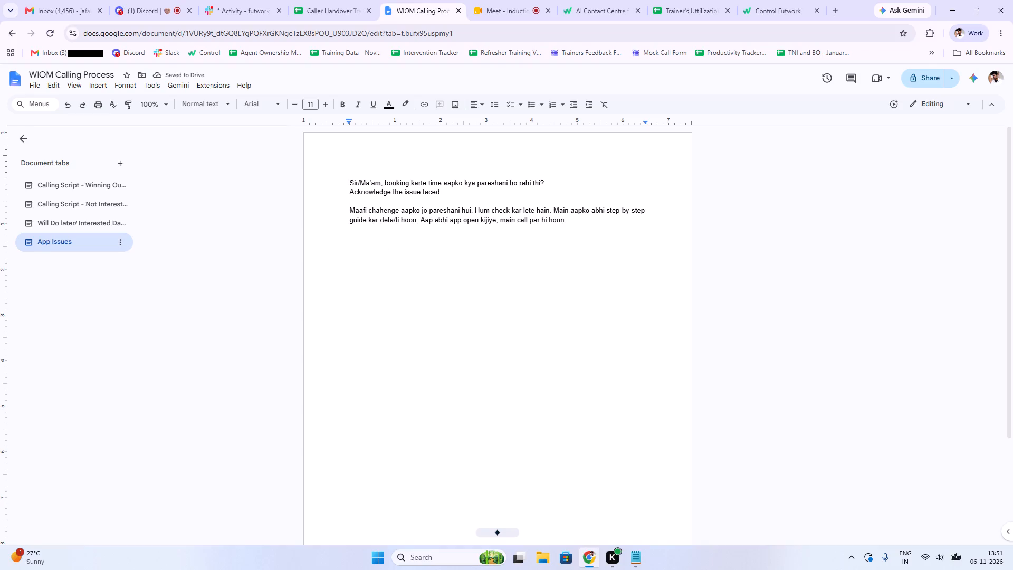
pyautogui.click(426, 203)
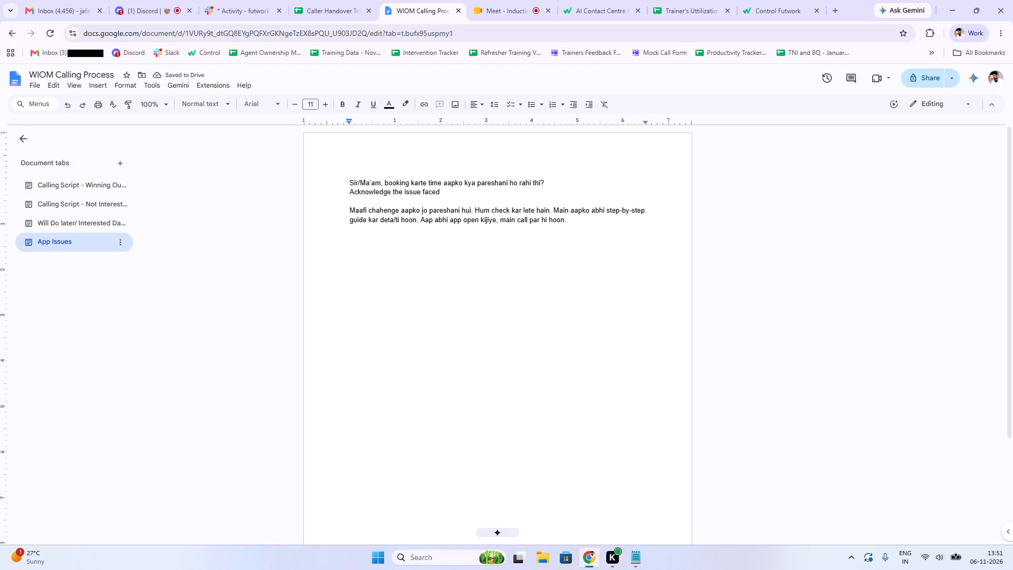
pyautogui.tripleClick(434, 194)
pyautogui.press('BackSpace')
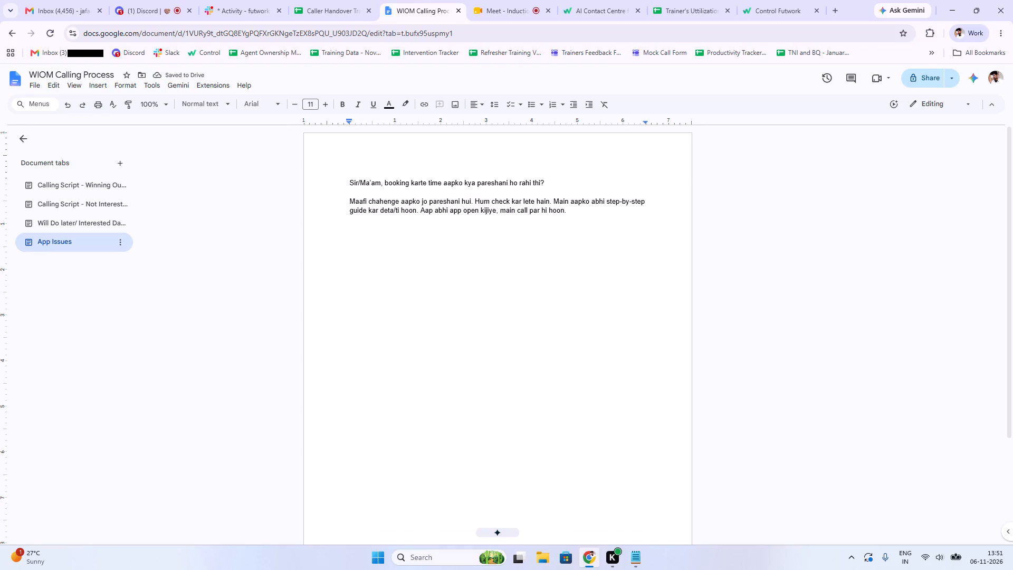
# Delete the apology sentence "Maafi chahenge aapko jo pareshani hui." so the second paragraph starts with "Hum check kar lete hain.".
pyautogui.moveTo(470, 202); pyautogui.dragTo(366, 201)
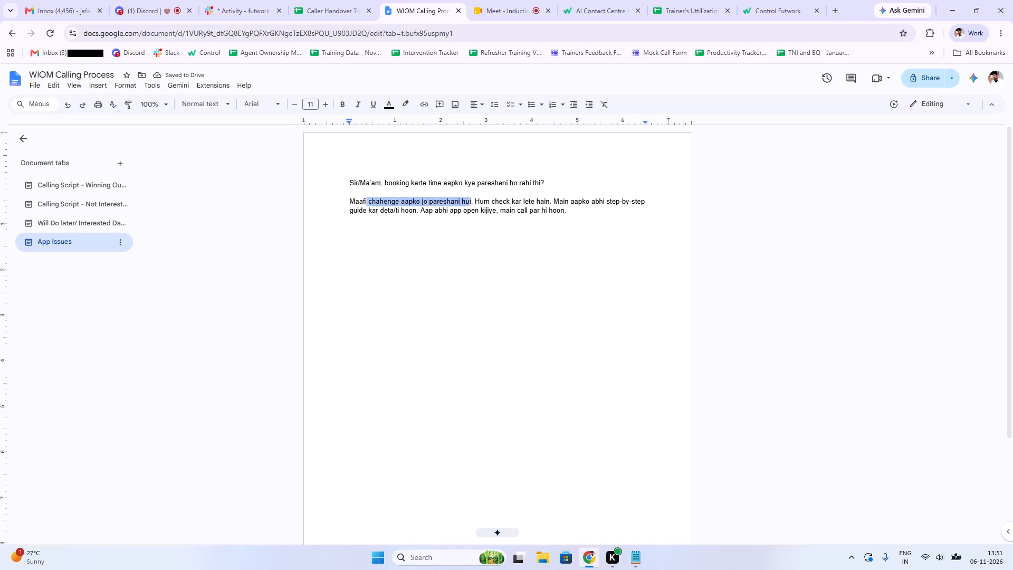
pyautogui.moveTo(366, 201); pyautogui.dragTo(348, 200)
pyautogui.press('BackSpace')
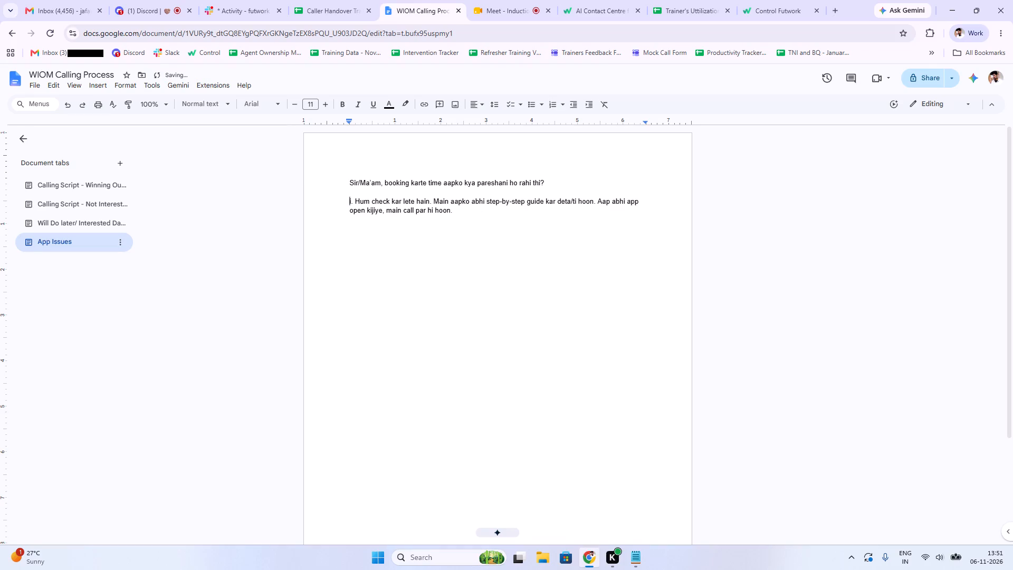
pyautogui.click(476, 211)
pyautogui.hotkey('shift', 'Return')
pyautogui.hotkey('shift', 'Return')
pyautogui.click(373, 198)
pyautogui.hotkey('ctrl', 'Left')
pyautogui.hotkey('ctrl', 'Left')
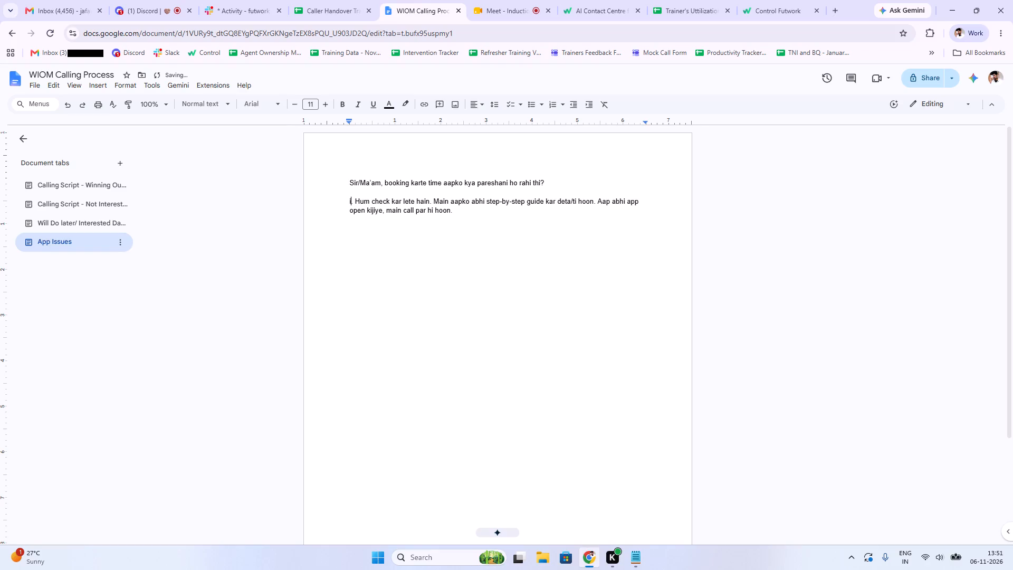
pyautogui.hotkey('ctrl', 'Right')
pyautogui.hotkey('ctrl', 'shift', 'Left')
pyautogui.hotkey('ctrl', 'shift', 'Left')
pyautogui.press('\\')
pyautogui.press('BackSpace')
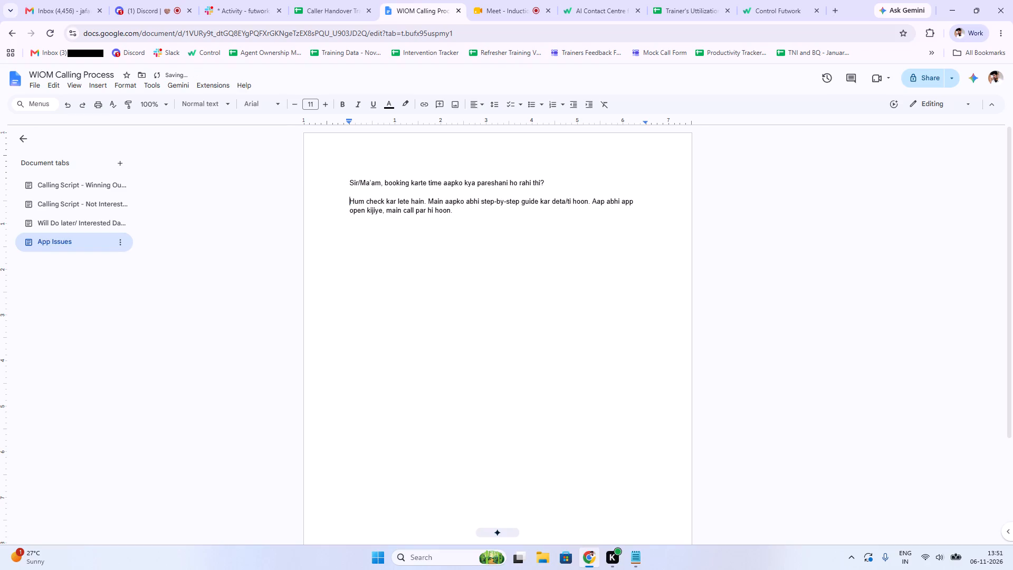
# Start a new line below "main call par hi hoon.", leaving one blank line in between.
pyautogui.click(463, 220)
pyautogui.hotkey('shift', 'Return')
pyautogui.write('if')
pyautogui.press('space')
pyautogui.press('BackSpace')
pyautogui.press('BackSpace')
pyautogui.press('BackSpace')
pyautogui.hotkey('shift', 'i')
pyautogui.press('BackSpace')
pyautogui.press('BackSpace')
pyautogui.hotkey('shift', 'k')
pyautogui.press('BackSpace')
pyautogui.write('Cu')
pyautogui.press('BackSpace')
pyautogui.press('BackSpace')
# Write "Apne app ko uninstall krke dubara uninstall kia tha ? agar nhi to please on call kr liye mai guide krdeti hu" there.
pyautogui.write('ap app ko')
pyautogui.press('space')
pyautogui.write('uni')
pyautogui.press('BackSpace')
pyautogui.press('BackSpace')
pyautogui.press('BackSpace')
pyautogui.press('BackSpace')
pyautogui.press('BackSpace')
pyautogui.press('BackSpace')
pyautogui.press('BackSpace')
pyautogui.press('BackSpace')
pyautogui.press('BackSpace')
pyautogui.press('BackSpace')
pyautogui.press('BackSpace')
pyautogui.write('ne app ko uninstall krke dubara in')
pyautogui.press('BackSpace')
pyautogui.press('BackSpace')
pyautogui.write('uninstall kia tha ? agar hn')
pyautogui.press('BackSpace')
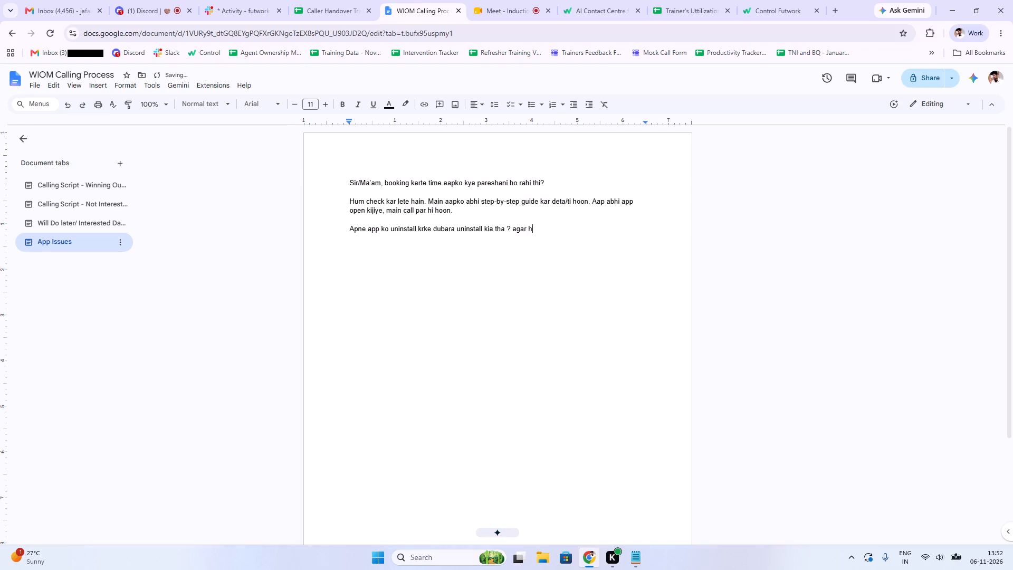
pyautogui.press('BackSpace')
pyautogui.write('nhi to please on call kr liye mai guide krdeti hu')
pyautogui.press('space')
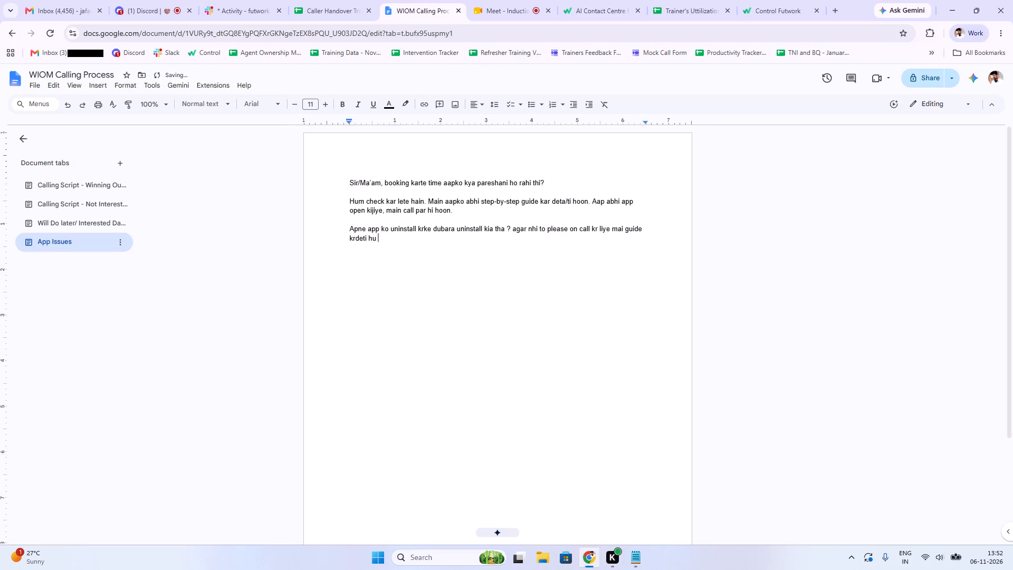
# Below the uninstall question, leave two blank lines and begin a line with "If issues is not resolved -".
pyautogui.hotkey('shift', 'Return')
pyautogui.hotkey('shift', 'Return')
pyautogui.hotkey('shift', 'Return')
pyautogui.write('If issues is')
pyautogui.press('space')
pyautogui.press('BackSpace')
pyautogui.press('BackSpace')
pyautogui.write('s not resolved -')
pyautogui.press('space')
pyautogui.press('a')
pyautogui.press('BackSpace')
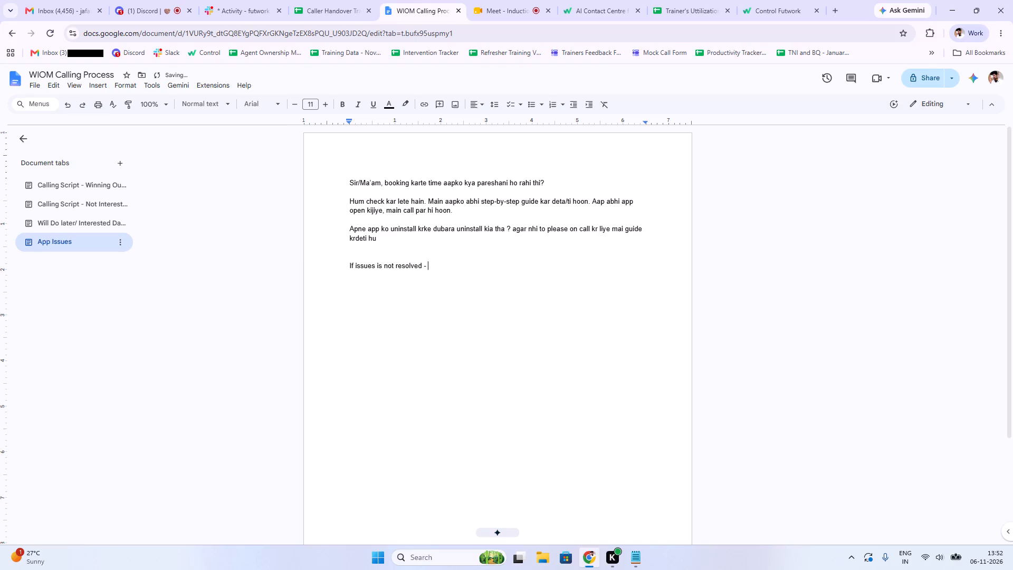
# Continue the unresolved-issue line with "Ask exactly what is the issue and inform customer -".
pyautogui.write('Aske')
pyautogui.press('BackSpace')
pyautogui.press('space')
pyautogui.write('the')
pyautogui.press('space')
pyautogui.press('BackSpace')
pyautogui.press('BackSpace')
pyautogui.press('BackSpace')
pyautogui.press('BackSpace')
pyautogui.write('exactly k')
pyautogui.press('BackSpace')
pyautogui.write('what is the issue and d')
pyautogui.press('BackSpace')
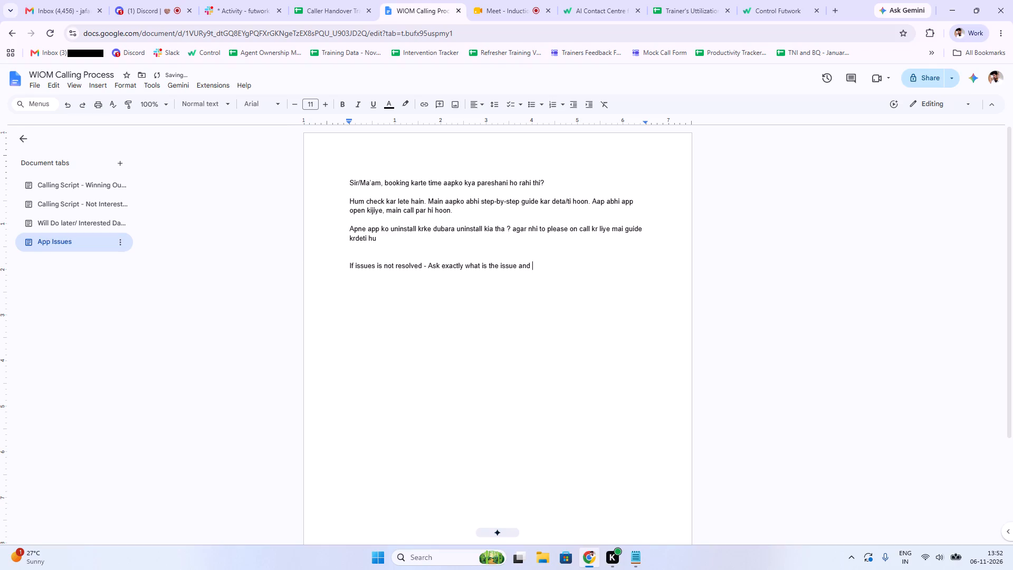
pyautogui.write('no')
pyautogui.press('BackSpace')
pyautogui.press('BackSpace')
pyautogui.write('inform c')
pyautogui.press('BackSpace')
pyautogui.write('customer -')
pyautogui.press('space')
# Review the app-issue screen in the Futwork script preview and the closing shown for the Facing App Issues choice.
pyautogui.click(578, 0)
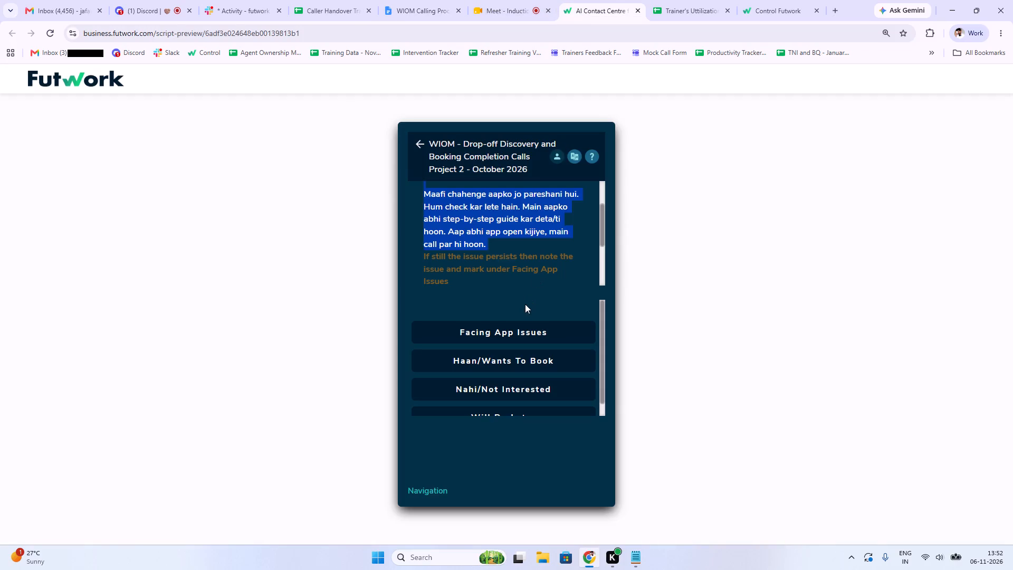
pyautogui.click(504, 263)
pyautogui.scroll(-2, 511, 303)
pyautogui.click(505, 317)
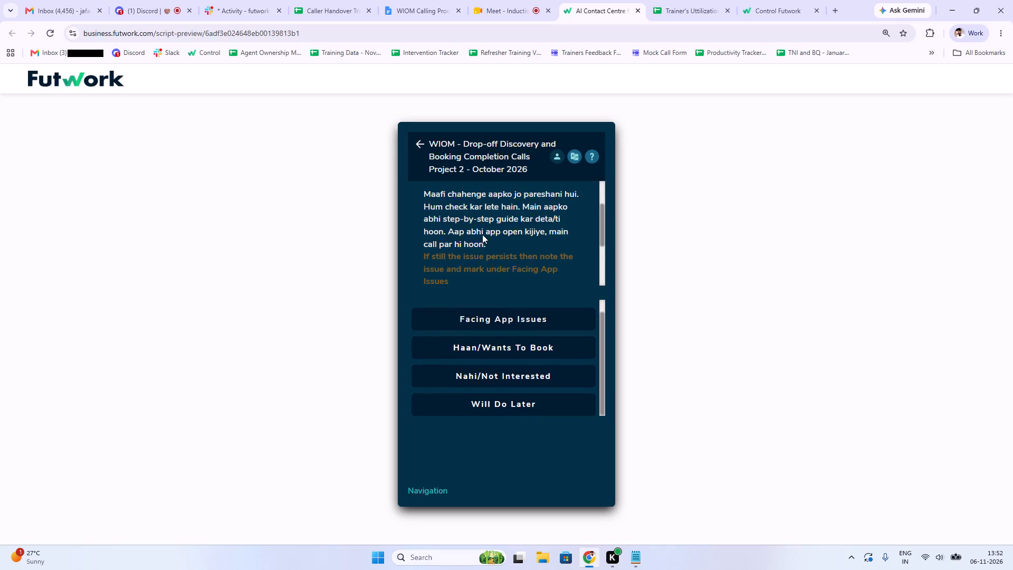
pyautogui.scroll(4, 481, 232)
pyautogui.click(424, 142)
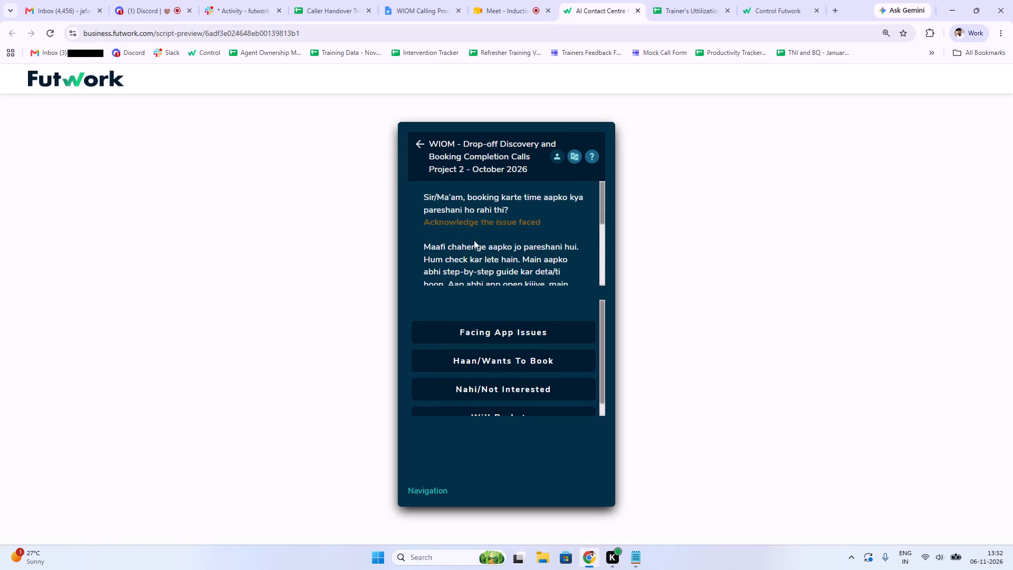
pyautogui.scroll(-3, 492, 272)
pyautogui.scroll(2, 490, 248)
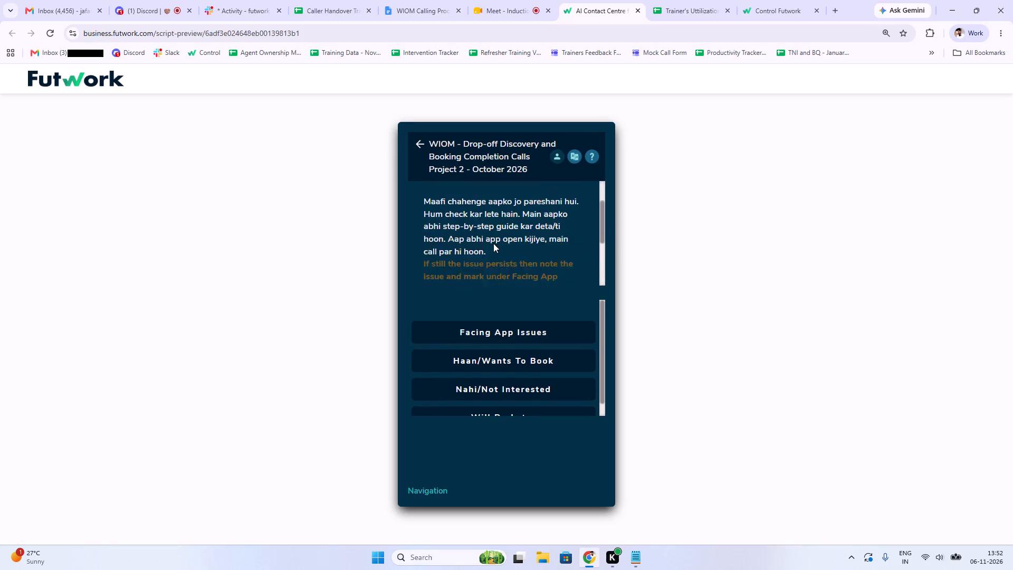
pyautogui.scroll(-1, 517, 256)
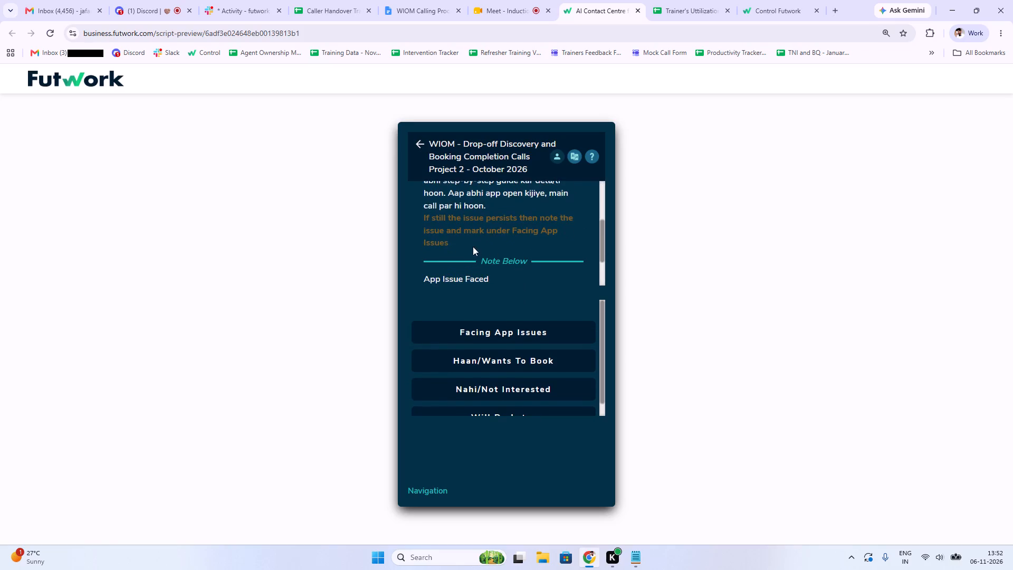
pyautogui.scroll(-3, 475, 234)
pyautogui.click(502, 332)
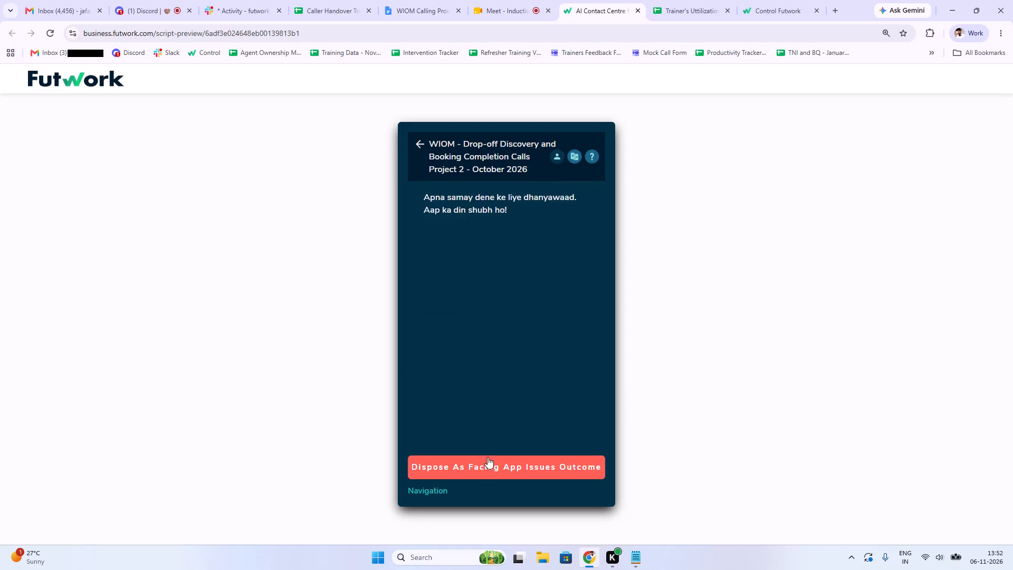
pyautogui.click(419, 148)
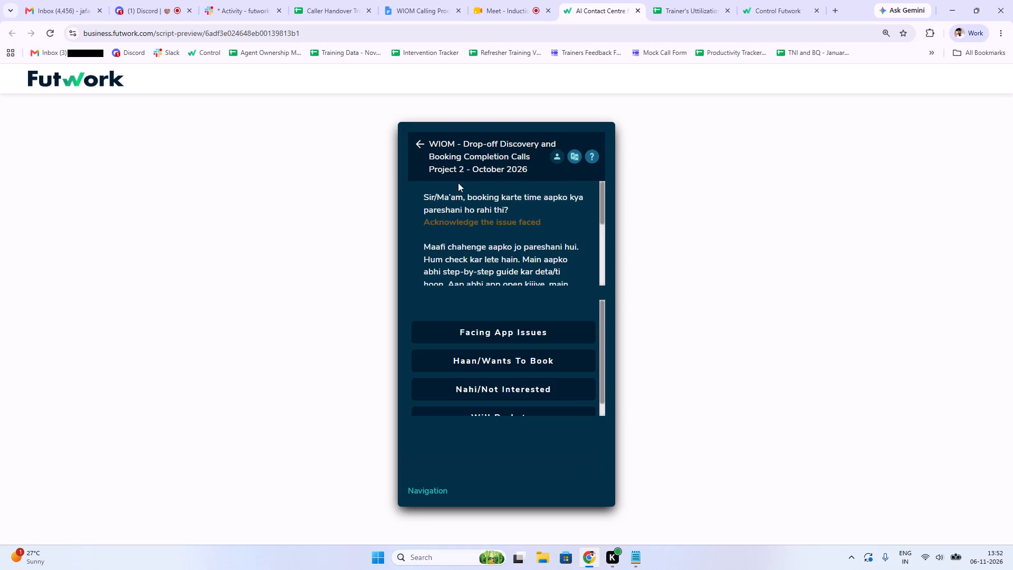
# In the WIOM Calling Process document, continue the unresolved-issue line with "Thik hai sir apka feedback mai apni team ko share krdeti hu", removing the blank lines after it.
pyautogui.click(485, 0)
pyautogui.click(426, 0)
pyautogui.click(432, 305)
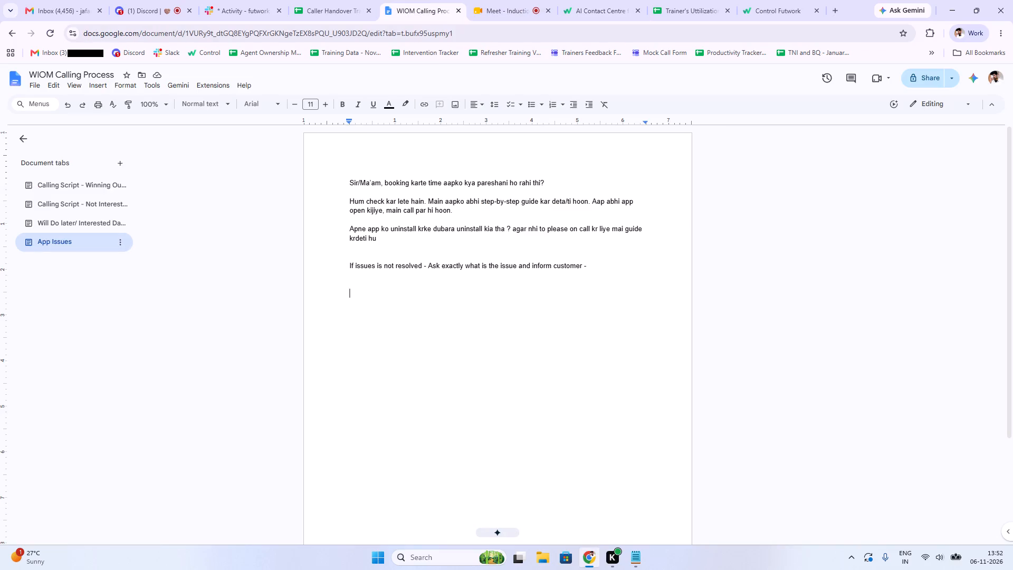
pyautogui.press('BackSpace')
pyautogui.press('BackSpace')
pyautogui.press('BackSpace')
pyautogui.write('Thik hai sir apke')
pyautogui.press('BackSpace')
pyautogui.write('a feedback mai apni f')
pyautogui.press('BackSpace')
pyautogui.write('team ko share krdeti hu')
pyautogui.press('space')
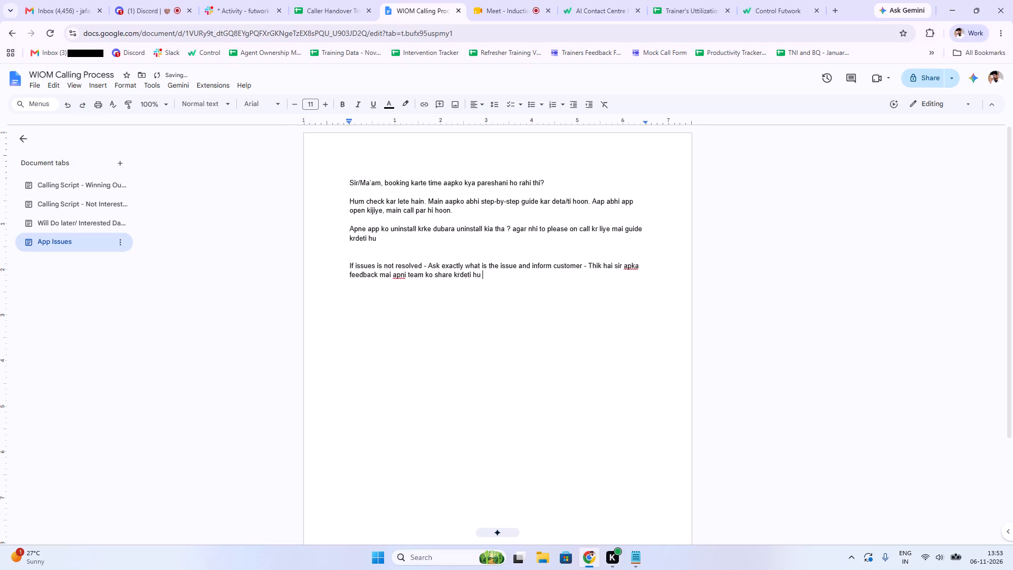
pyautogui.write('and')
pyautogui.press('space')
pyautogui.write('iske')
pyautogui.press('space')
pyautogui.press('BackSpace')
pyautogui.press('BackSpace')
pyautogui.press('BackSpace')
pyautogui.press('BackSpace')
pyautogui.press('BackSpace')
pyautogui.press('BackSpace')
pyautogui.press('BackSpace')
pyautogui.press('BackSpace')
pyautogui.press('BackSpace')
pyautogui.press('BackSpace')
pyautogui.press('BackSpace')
# Finish the unresolved-issue paragraph with "samay dene ke liye shukriya apka din shubh ho".
pyautogui.write('u sm')
pyautogui.press('BackSpace')
pyautogui.write('amar')
pyautogui.press('BackSpace')
pyautogui.write('y dene kye')
pyautogui.press('BackSpace')
pyautogui.press('BackSpace')
pyautogui.write('e liye shukriya a')
pyautogui.press('BackSpace')
pyautogui.write('aka di')
pyautogui.press('BackSpace')
pyautogui.press('BackSpace')
pyautogui.press('BackSpace')
pyautogui.press('BackSpace')
pyautogui.press('BackSpace')
pyautogui.write('pka thik')
pyautogui.press('BackSpace')
pyautogui.press('BackSpace')
pyautogui.press('BackSpace')
pyautogui.press('BackSpace')
pyautogui.write('din shubh ho')
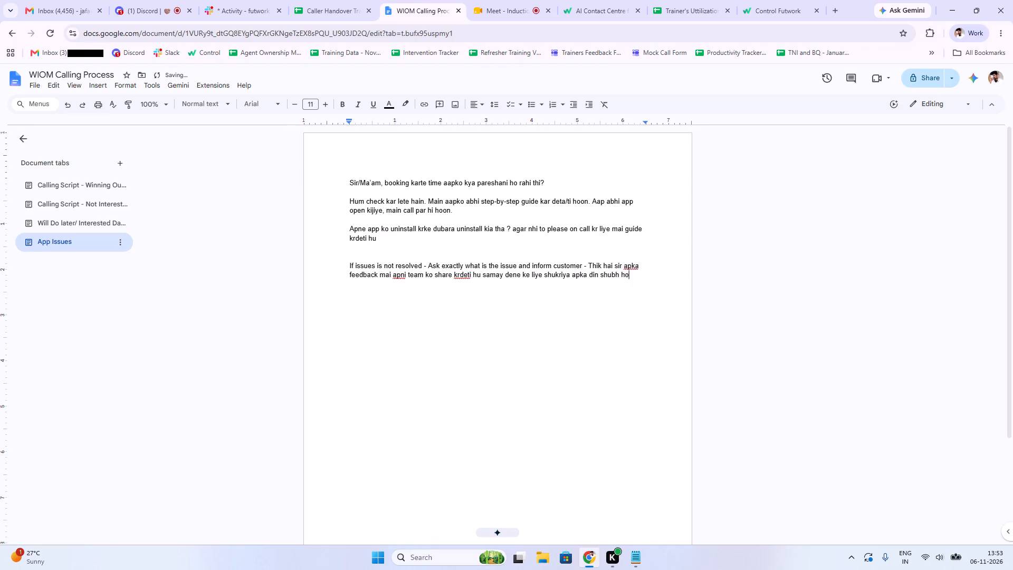
pyautogui.press('space')
# Below it, leave two blank lines and begin a paragraph with "Agar customer puche kab tak thik hoga inform the customer that".
pyautogui.press('Return')
pyautogui.press('Return')
pyautogui.press('Return')
pyautogui.write('Agar customer puche tab')
pyautogui.press('BackSpace')
pyautogui.press('BackSpace')
pyautogui.press('BackSpace')
pyautogui.write('kab tak thik hoga inform the customer that')
pyautogui.press('space')
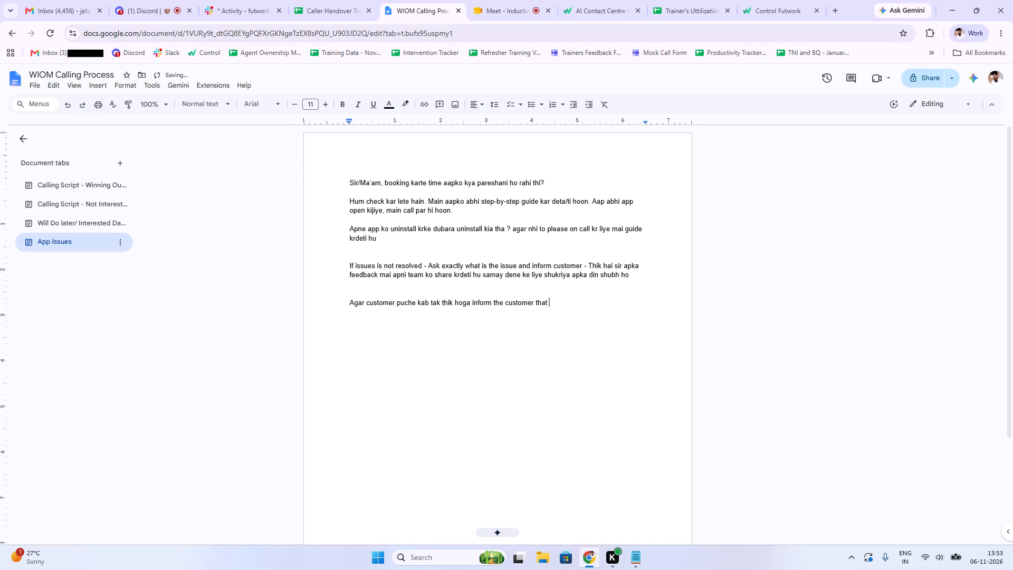
# Continue the paragraph with "iske regarding hamari team apse connect kr skti hai and".
pyautogui.write('iske regarding hamare')
pyautogui.press('BackSpace')
pyautogui.write('i team apse connect kr skti han')
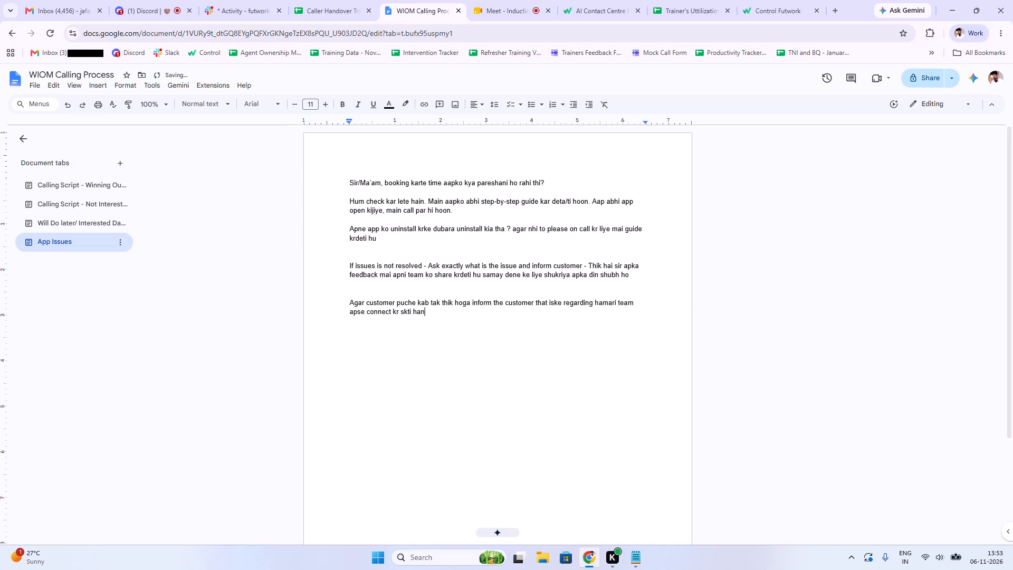
pyautogui.press('BackSpace')
pyautogui.write('i and')
pyautogui.press('space')
# Finish the paragraph with "agar ap chhiye to hamare customer support se bhi contact kr skte hai.".
pyautogui.write('agar ap chhiye to hamare customer s')
pyautogui.write('upport se bhi conn')
pyautogui.press('BackSpace')
pyautogui.press('BackSpace')
pyautogui.write('ntact kr skte hai')
pyautogui.press('space')
pyautogui.press('BackSpace')
pyautogui.write('.')
pyautogui.press('space')
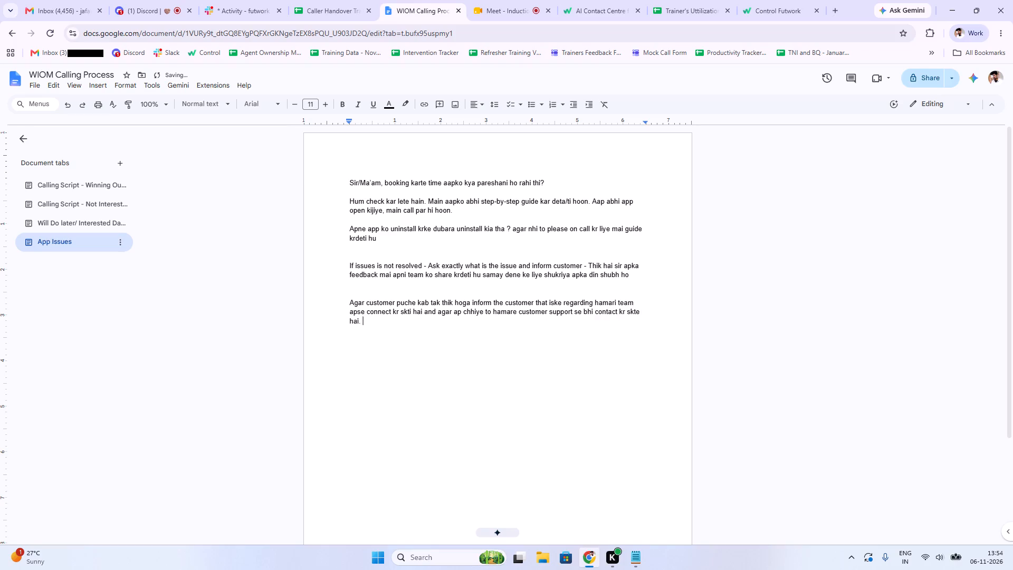
# Add one more blank line above the "Agar customer puche" paragraph.
pyautogui.press('Up')
pyautogui.press('Up')
pyautogui.press('Up')
pyautogui.hotkey('shift', 'Return')
pyautogui.press('Up')
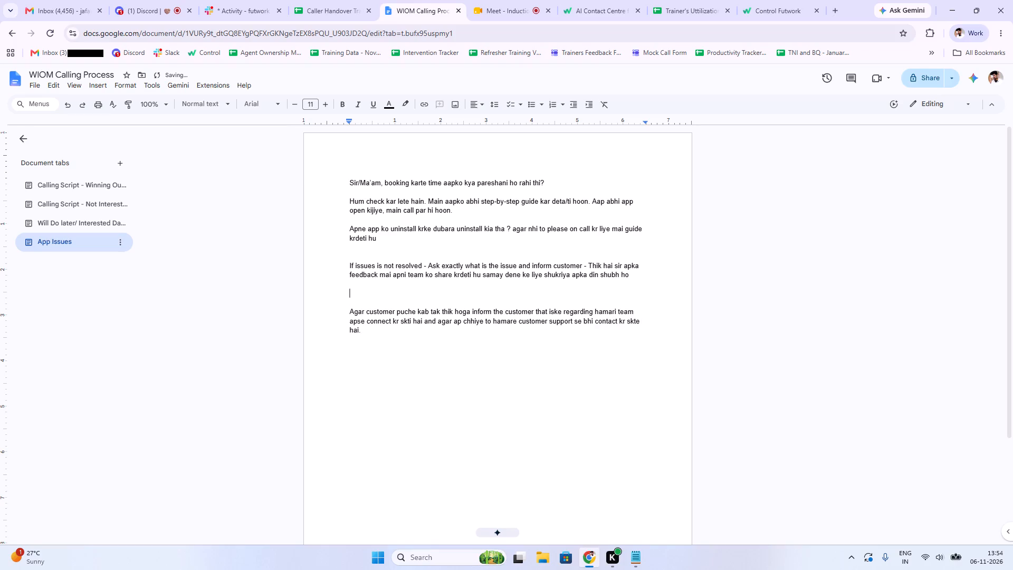
# Make the whole "If issues is not resolved" paragraph bold.
pyautogui.press('Up')
pyautogui.hotkey('ctrl', 'Up')
pyautogui.hotkey('ctrl', 'Down')
pyautogui.hotkey('ctrl', 'Up')
pyautogui.hotkey('ctrl', 'shift', 'Down')
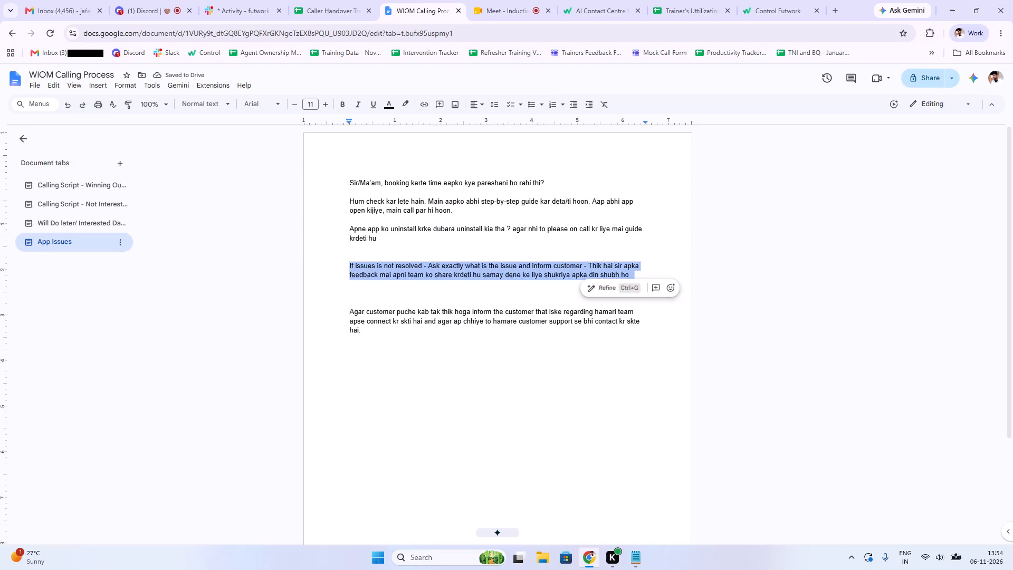
pyautogui.hotkey('ctrl', 'b')
pyautogui.press('Down')
pyautogui.press('Up')
pyautogui.press('Up')
pyautogui.press('Up')
pyautogui.press('Up')
pyautogui.press('Right')
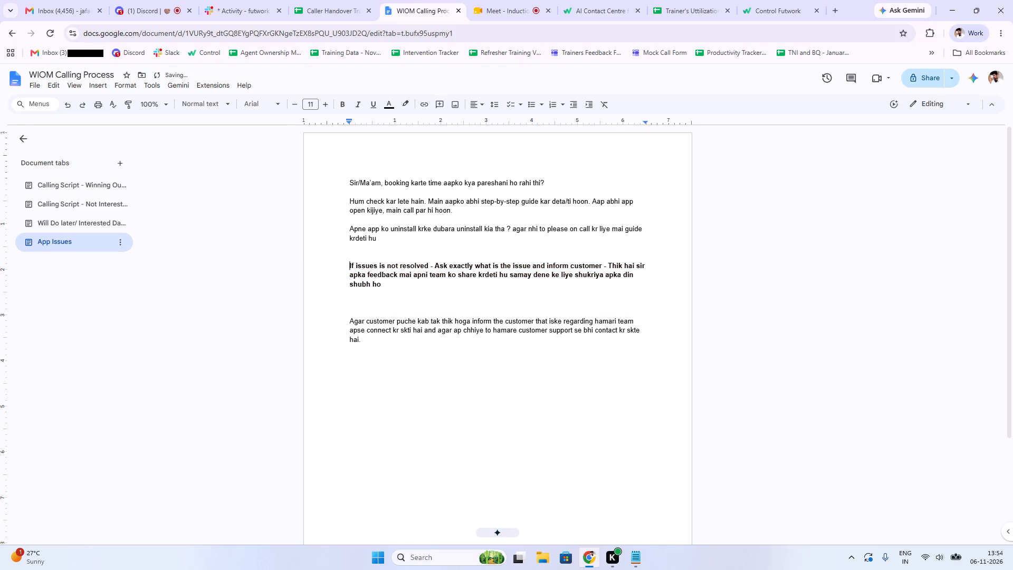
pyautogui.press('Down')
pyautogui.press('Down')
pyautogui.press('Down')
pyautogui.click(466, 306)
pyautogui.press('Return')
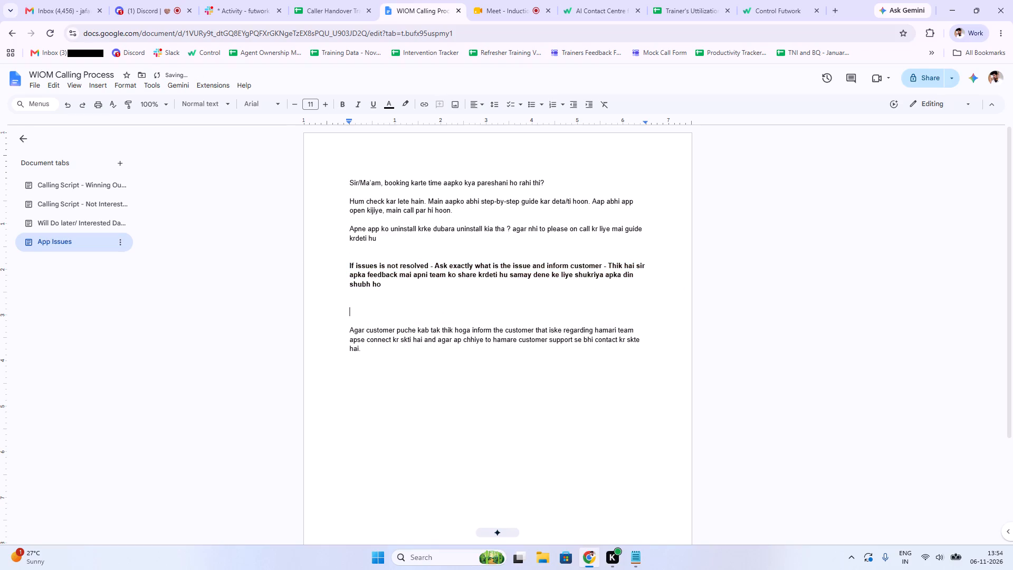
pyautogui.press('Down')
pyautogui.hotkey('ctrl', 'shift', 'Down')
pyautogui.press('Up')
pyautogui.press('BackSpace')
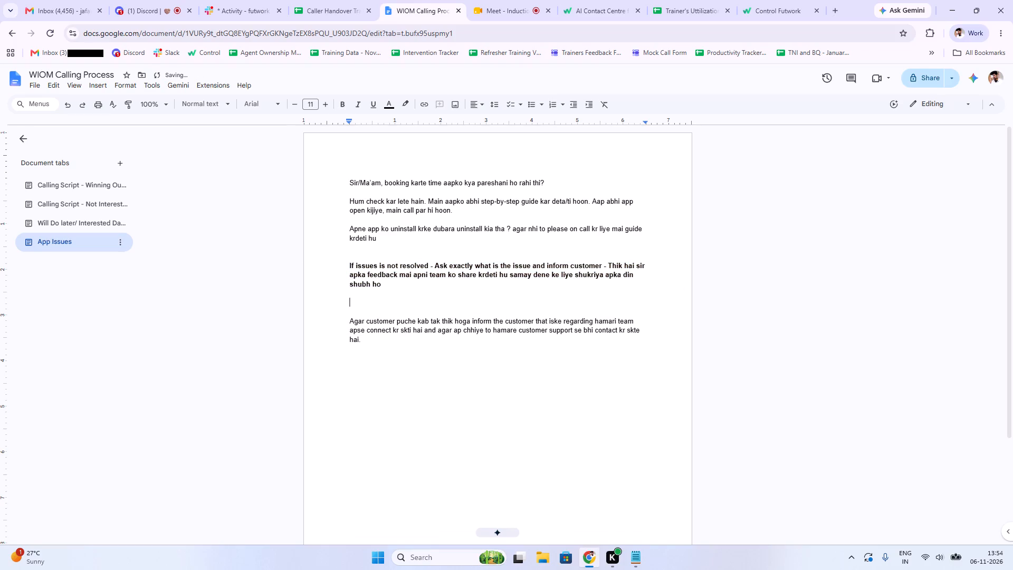
# At the end of the App Issues tab, leave two blank lines and write "Outcome - Facing App Issues".
pyautogui.click(479, 384)
pyautogui.hotkey('shift', 'Return')
pyautogui.hotkey('shift', 'Return')
pyautogui.hotkey('shift', 'Return')
pyautogui.write('Outcome - Facing App Issues')
pyautogui.press('space')
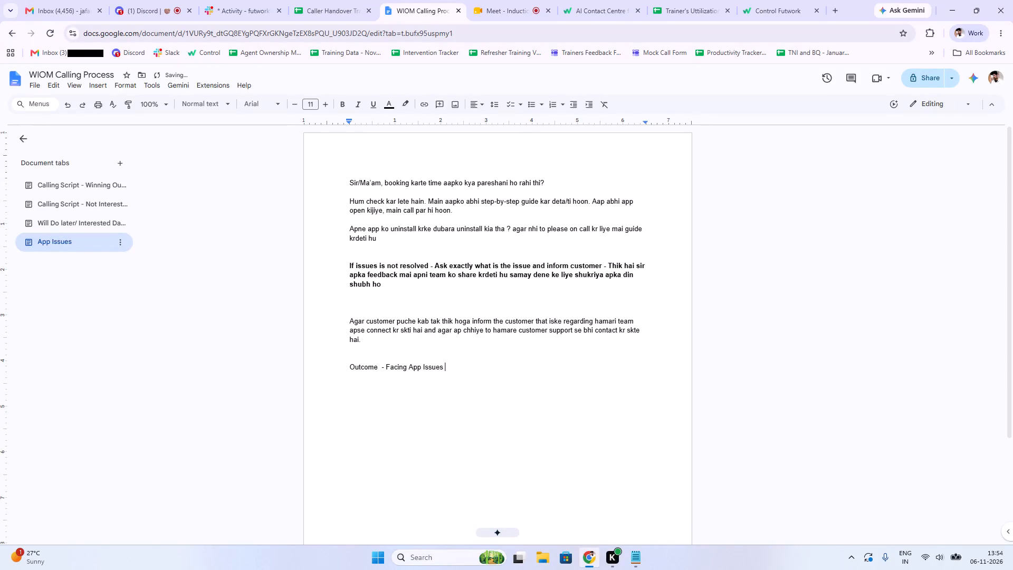
# Make the "Outcome - Facing App Issues" line bold.
pyautogui.hotkey('ctrl', 'shift', 'Up')
pyautogui.hotkey('ctrl', 'b')
pyautogui.press('Down')
pyautogui.press('Down')
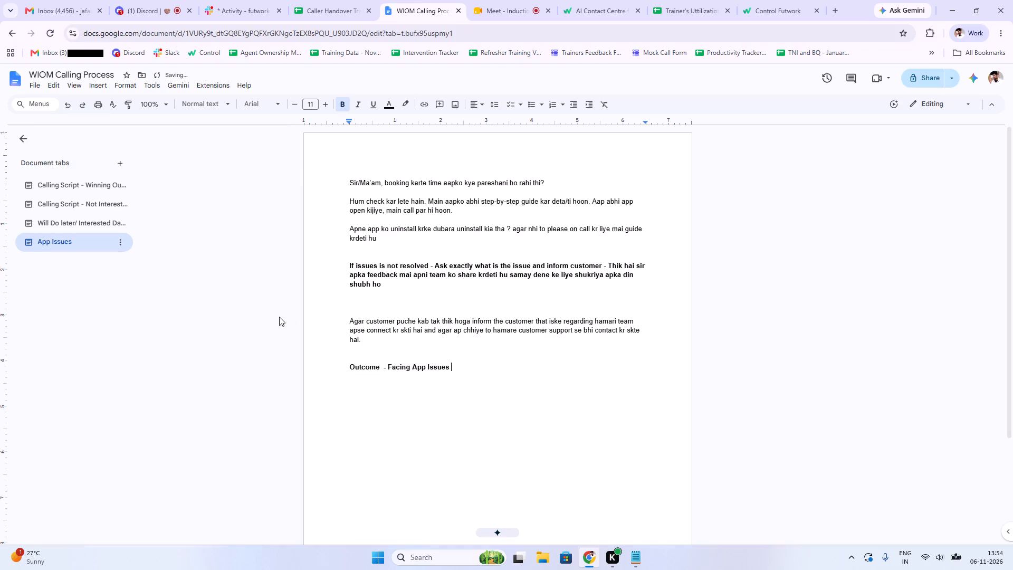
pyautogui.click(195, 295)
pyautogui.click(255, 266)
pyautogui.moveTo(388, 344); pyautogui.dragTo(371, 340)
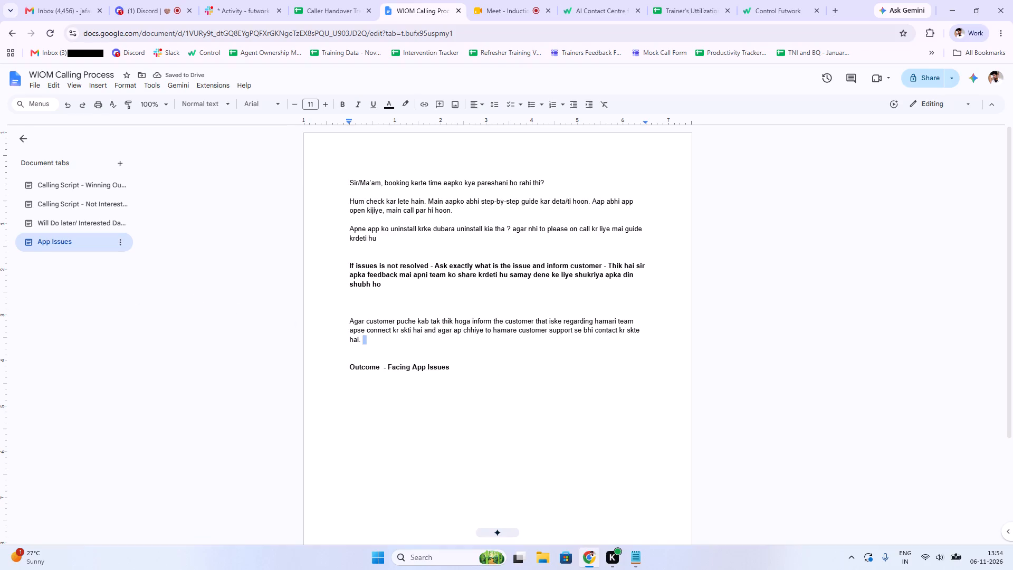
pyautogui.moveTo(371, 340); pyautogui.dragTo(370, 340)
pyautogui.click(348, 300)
# Below the closing thank-you in the winning-outcome tab, start an "Outcome - " line, drafting and removing the wording "Booking on call".
pyautogui.click(97, 175)
pyautogui.click(83, 196)
pyautogui.click(78, 185)
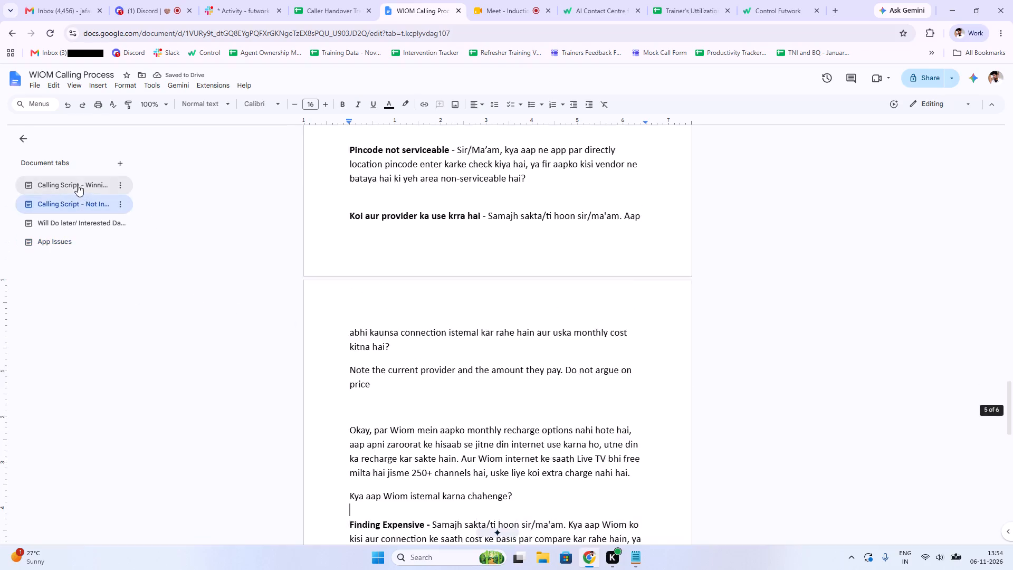
pyautogui.scroll(-3, 398, 326)
pyautogui.click(418, 321)
pyautogui.scroll(3, 426, 319)
pyautogui.scroll(-1, 435, 332)
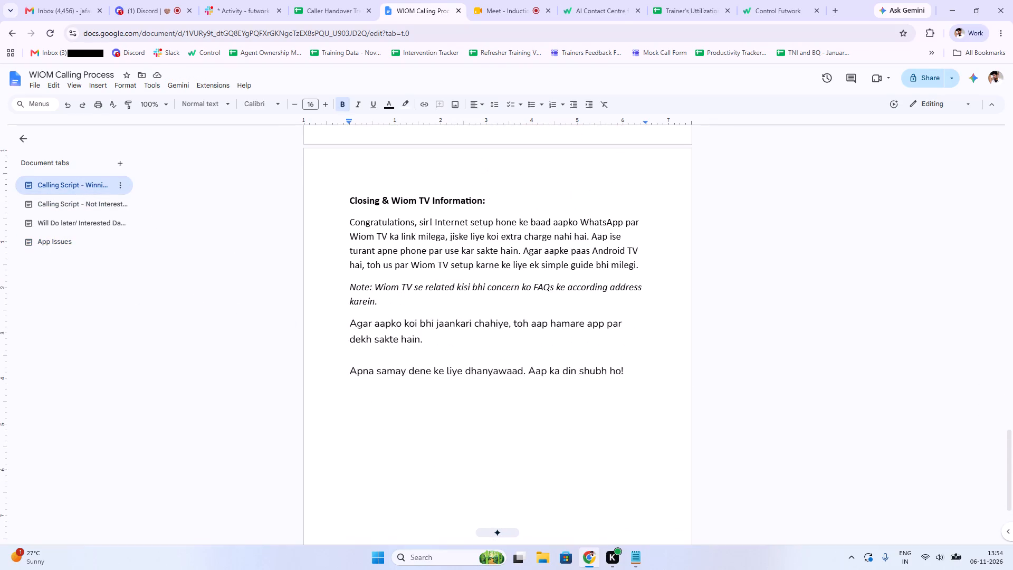
pyautogui.scroll(-1, 436, 340)
pyautogui.hotkey('shift', 'Return')
pyautogui.write('Pu')
pyautogui.press('BackSpace')
pyautogui.hotkey('shift', 'BackSpace')
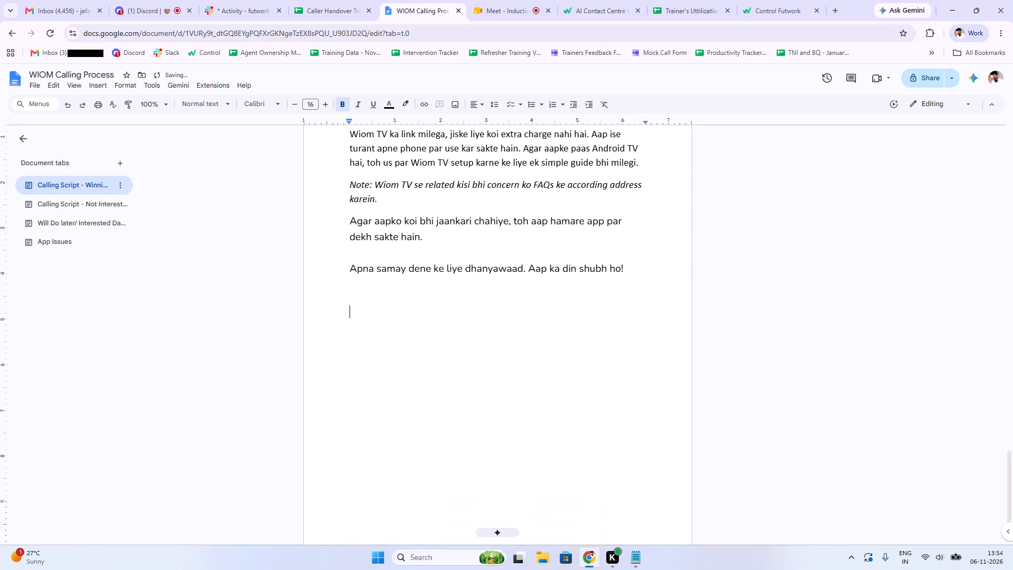
pyautogui.write('Outcome - Booking on call')
pyautogui.press('space')
pyautogui.press('BackSpace')
pyautogui.press('BackSpace')
pyautogui.press('BackSpace')
pyautogui.press('BackSpace')
pyautogui.press('BackSpace')
pyautogui.press('BackSpace')
pyautogui.press('BackSpace')
pyautogui.press('BackSpace')
pyautogui.press('BackSpace')
pyautogui.press('BackSpace')
pyautogui.press('BackSpace')
pyautogui.press('BackSpace')
pyautogui.press('BackSpace')
pyautogui.press('BackSpace')
pyautogui.press('BackSpace')
pyautogui.press('BackSpace')
# Switch to the Futwork script preview and check the step labels along the booking path, through payment and booking completion on call.
pyautogui.click(576, 0)
pyautogui.doubleClick(522, 327)
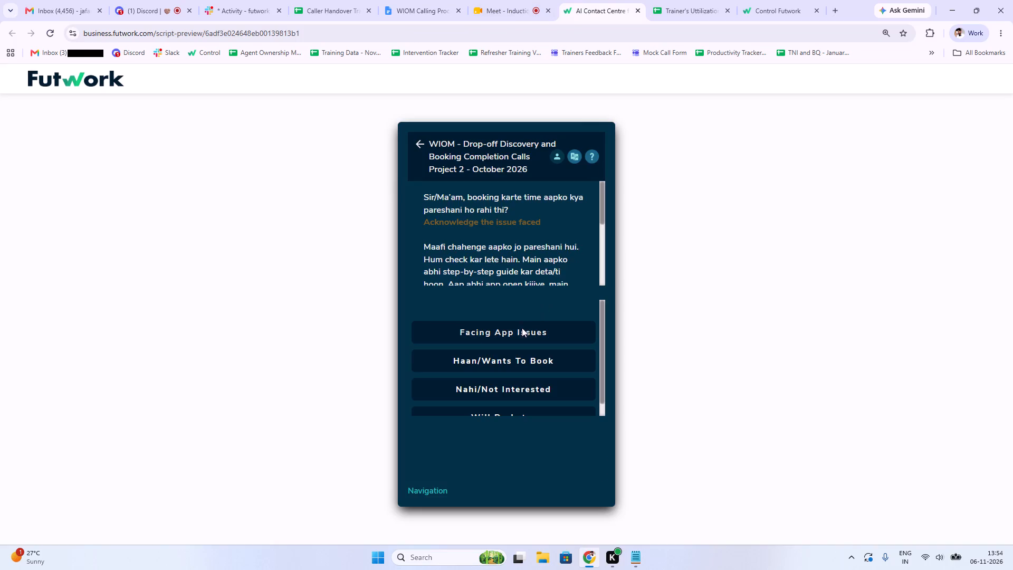
pyautogui.click(422, 146)
pyautogui.click(480, 360)
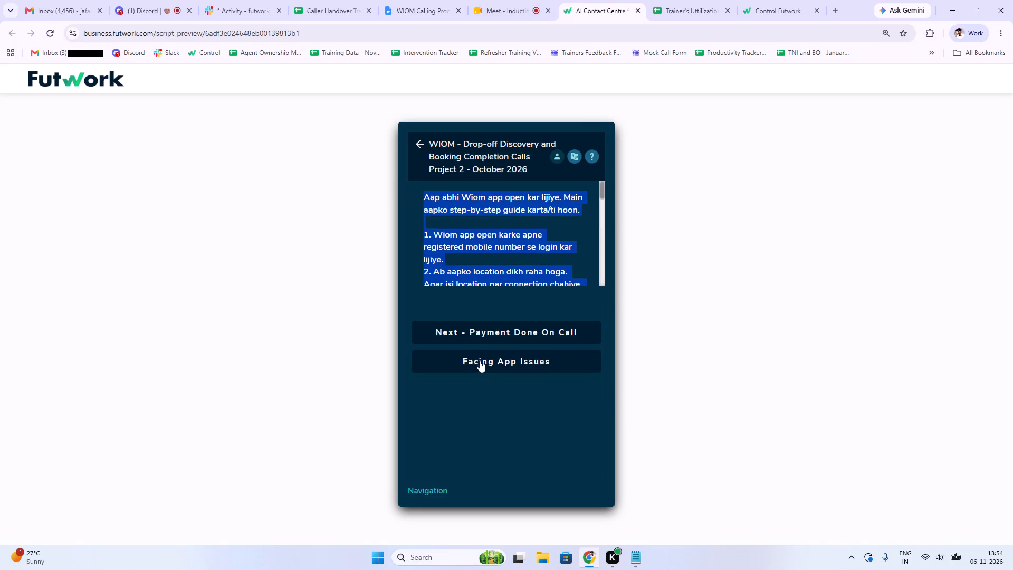
pyautogui.click(464, 332)
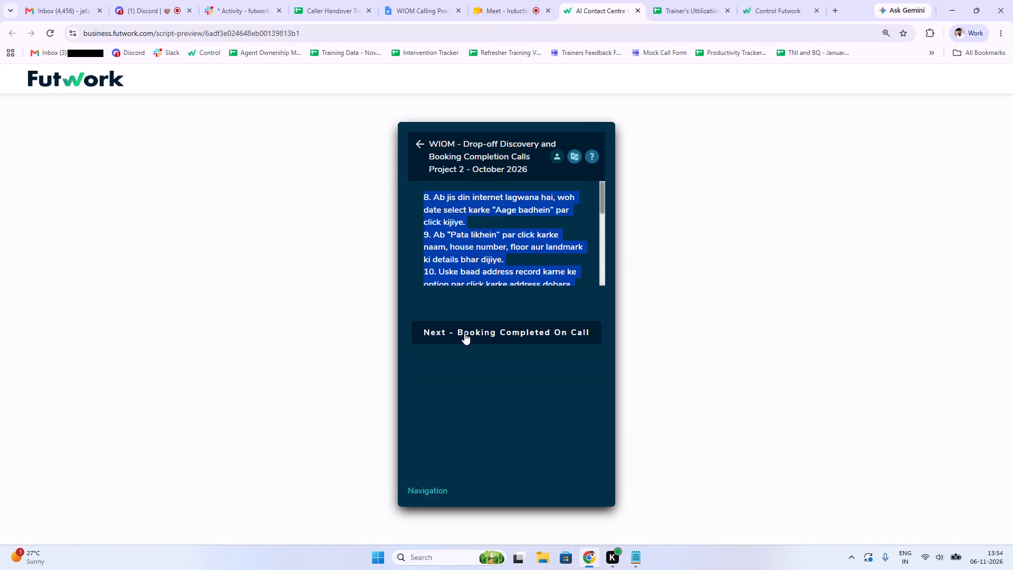
pyautogui.click(464, 333)
# Return to the WIOM Calling Process document and complete the winning-outcome line as "Outcome - Ready to book now".
pyautogui.click(433, 0)
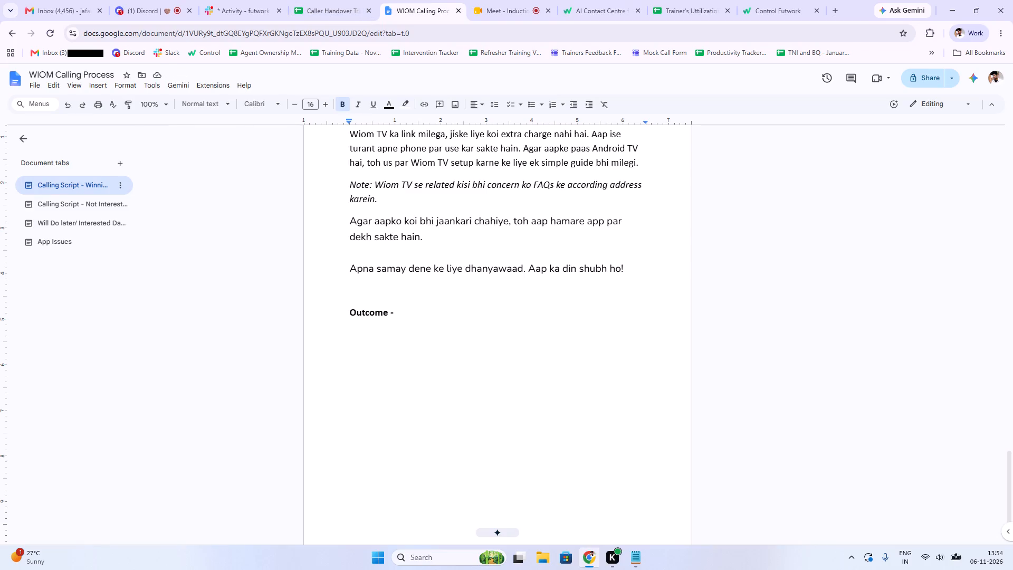
pyautogui.write('Ready to book now')
pyautogui.press('space')
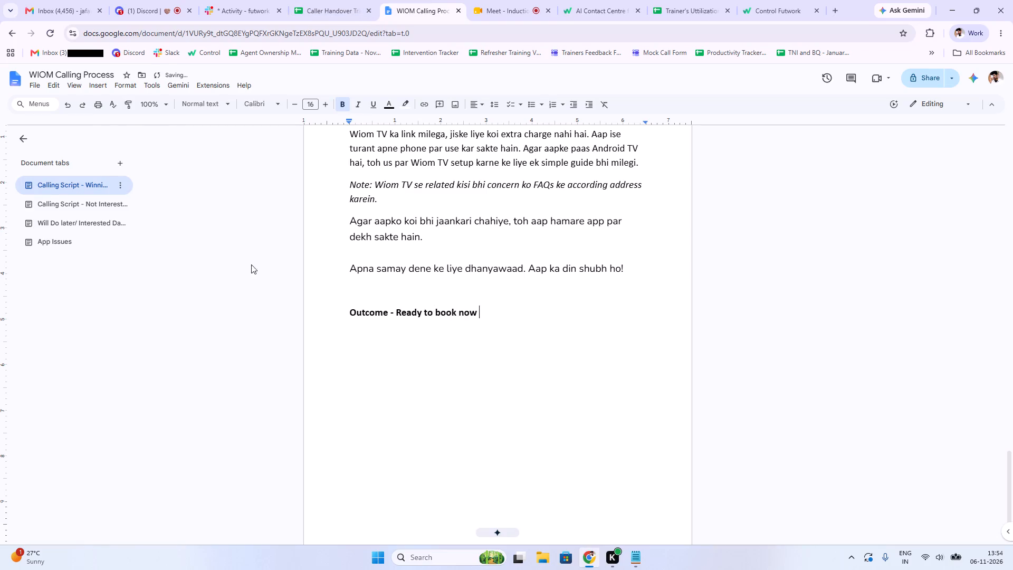
# In the Not Interested tab, remove surplus blank lines below the Finding Expensive paragraph and write "Outcome - Not Interested" there.
pyautogui.click(97, 200)
pyautogui.scroll(-9, 465, 382)
pyautogui.scroll(1, 441, 339)
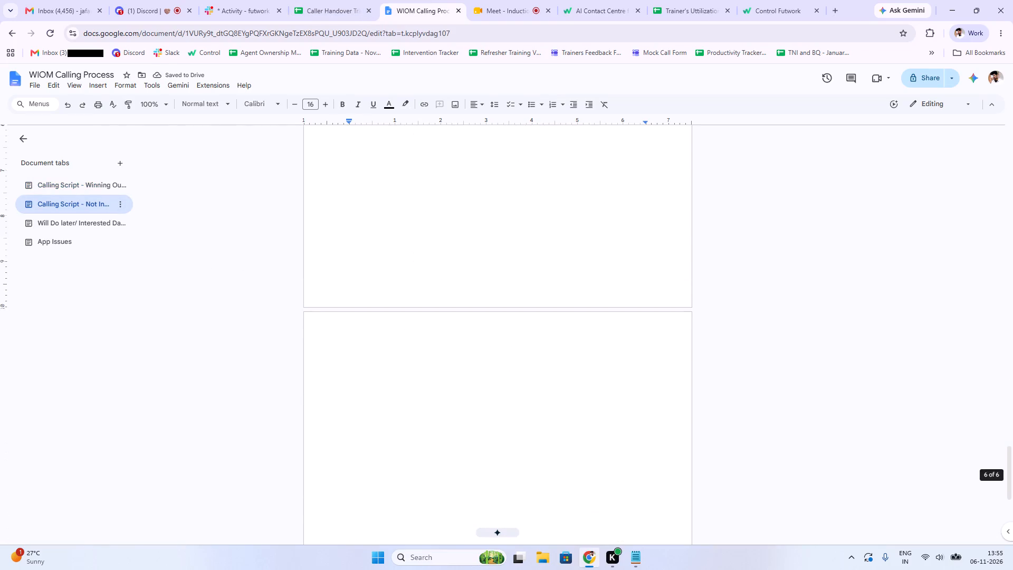
pyautogui.scroll(2, 441, 339)
pyautogui.click(439, 323)
pyautogui.press('BackSpace')
pyautogui.press('BackSpace')
pyautogui.press('BackSpace')
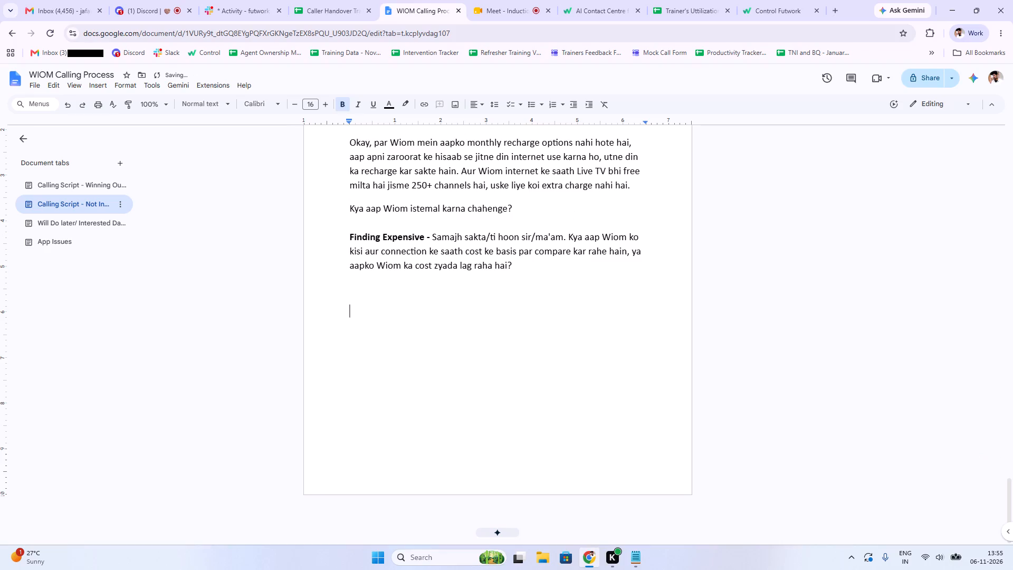
pyautogui.write('Outcome - Not Interested')
pyautogui.press('space')
# Open the Will Do later/Interested document tab.
pyautogui.click(81, 217)
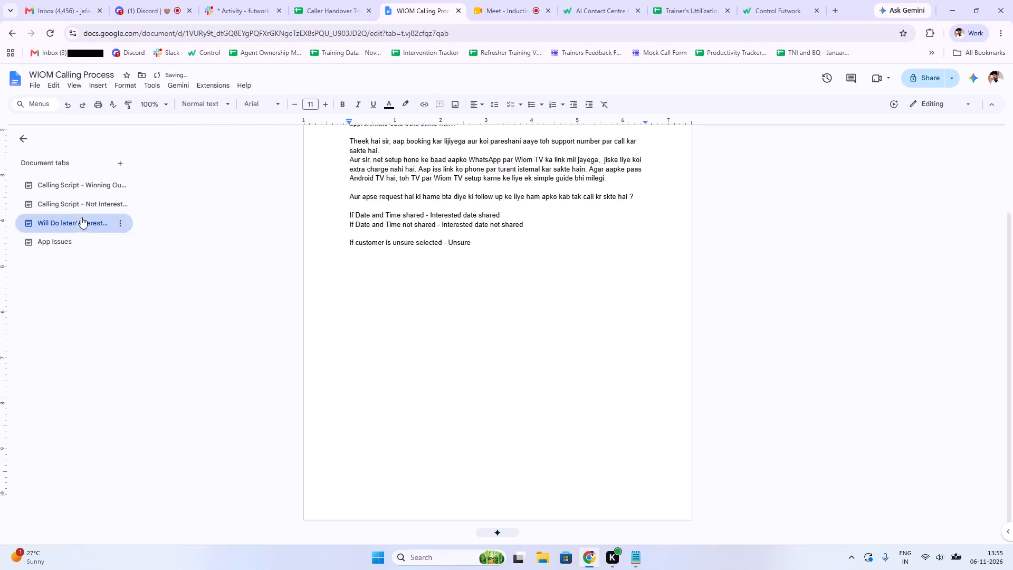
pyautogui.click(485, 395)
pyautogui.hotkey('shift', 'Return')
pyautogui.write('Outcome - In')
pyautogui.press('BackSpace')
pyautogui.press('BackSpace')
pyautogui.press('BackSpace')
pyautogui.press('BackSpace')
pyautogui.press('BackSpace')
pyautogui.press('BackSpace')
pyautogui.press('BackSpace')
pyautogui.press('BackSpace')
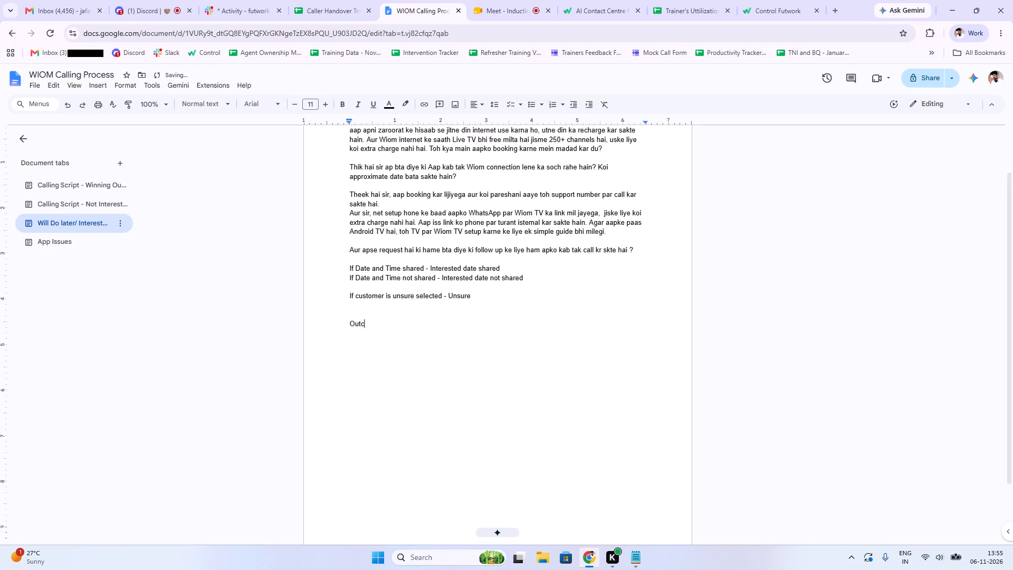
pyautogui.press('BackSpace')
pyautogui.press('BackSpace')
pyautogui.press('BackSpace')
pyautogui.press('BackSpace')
# Insert blank lines above "If Date and Time shared" and write a bold "Outcome-" heading there.
pyautogui.click(352, 266)
pyautogui.press('Left')
pyautogui.press('Left')
pyautogui.press('Right')
pyautogui.press('Left')
pyautogui.hotkey('shift', 'Return')
pyautogui.hotkey('shift', 'Return')
pyautogui.press('Up')
pyautogui.hotkey('shift', 'Return')
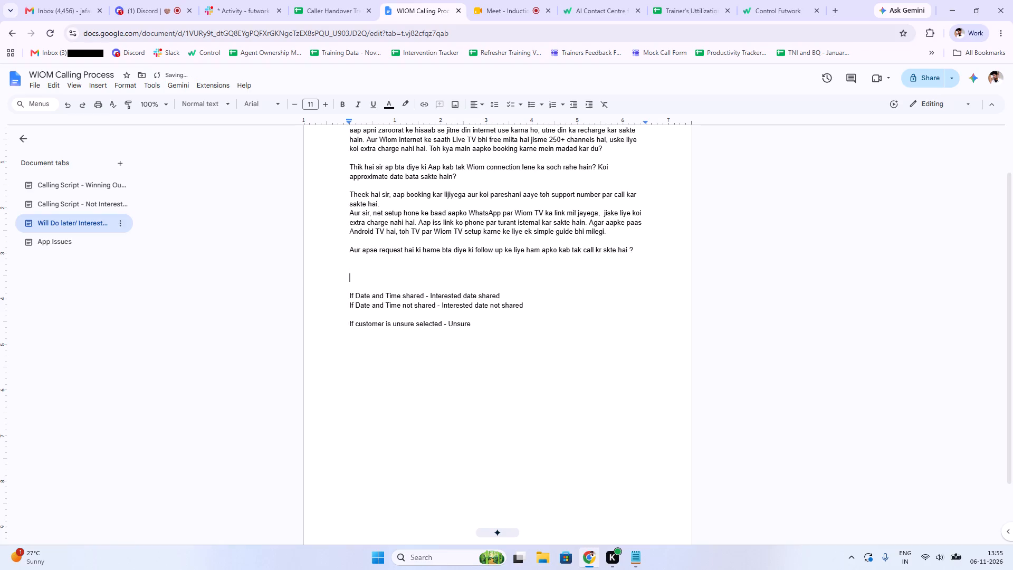
pyautogui.hotkey('shift', 'Return')
pyautogui.write('Outcome-')
pyautogui.press('space')
pyautogui.hotkey('ctrl', 'shift', 'Up')
pyautogui.hotkey('ctrl', 'b')
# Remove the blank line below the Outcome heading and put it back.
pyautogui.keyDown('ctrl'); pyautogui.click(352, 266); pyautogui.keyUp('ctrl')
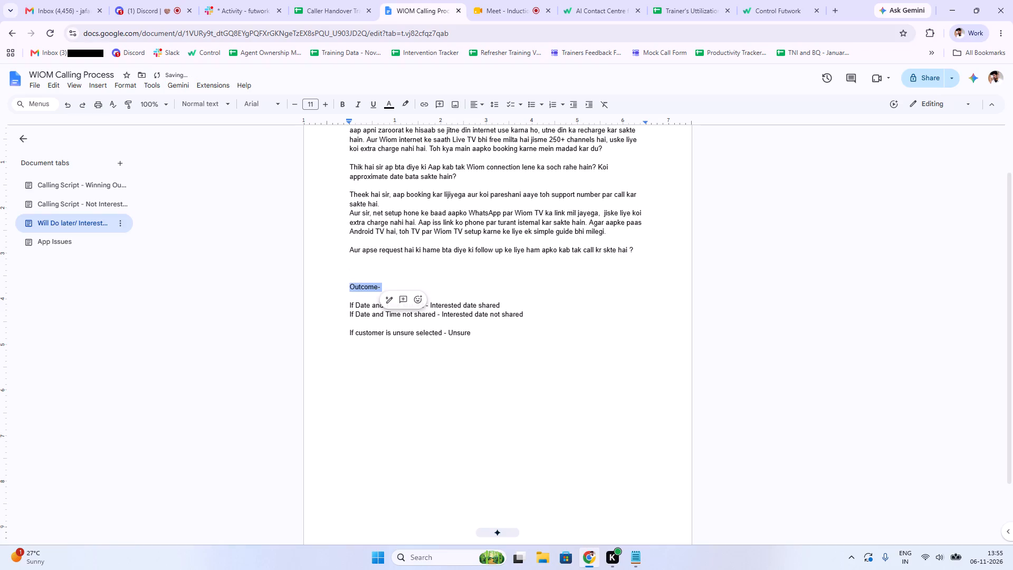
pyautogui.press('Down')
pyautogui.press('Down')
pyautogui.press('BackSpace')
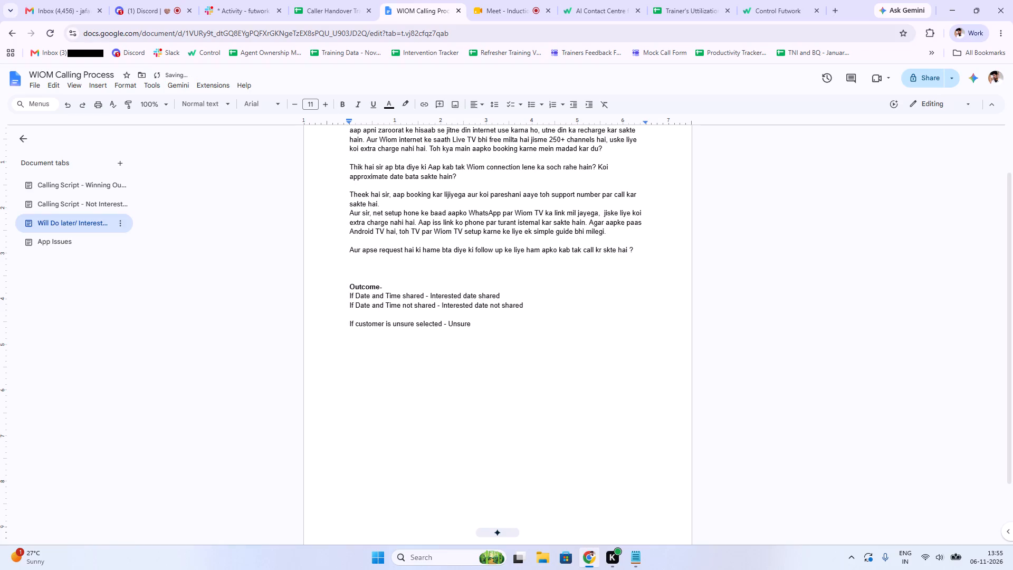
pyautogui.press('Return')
# Change the heading above the date and time outcomes to read "Outcome: -".
pyautogui.press('Up')
pyautogui.press('Left')
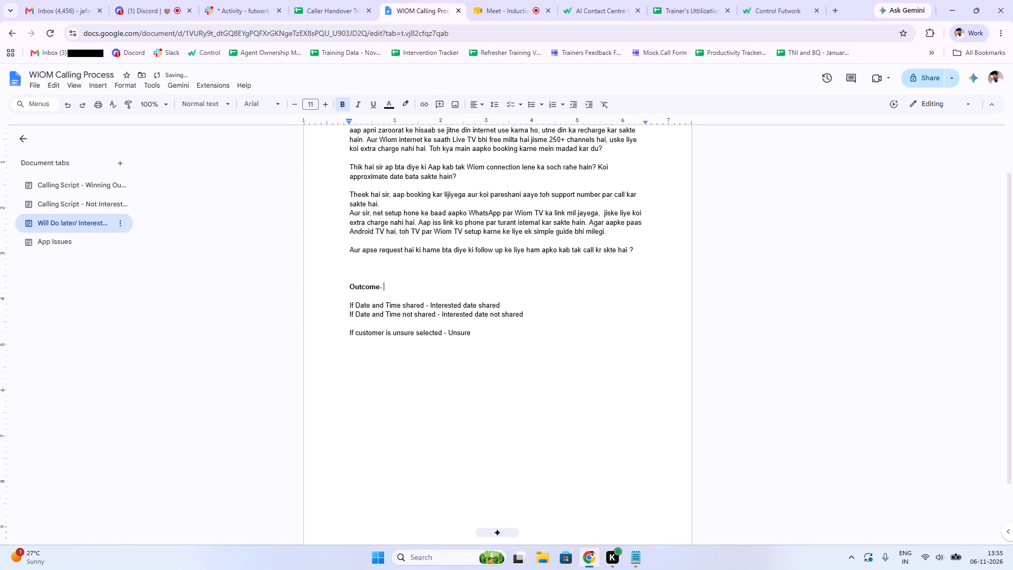
pyautogui.press('Left')
pyautogui.press('Left')
pyautogui.press('space')
pyautogui.press('Right')
pyautogui.hotkey('ctrl', 'Left')
pyautogui.press('BackSpace')
pyautogui.write(':')
pyautogui.press('space')
pyautogui.press('Down')
pyautogui.press('Down')
pyautogui.press('Down')
pyautogui.press('Down')
pyautogui.press('Down')
pyautogui.press('Down')
pyautogui.press('Down')
pyautogui.press('Down')
# Make the date shared, date not shared and customer unsure outcome lines bold.
pyautogui.tripleClick(502, 305)
pyautogui.hotkey('ctrl', 'b')
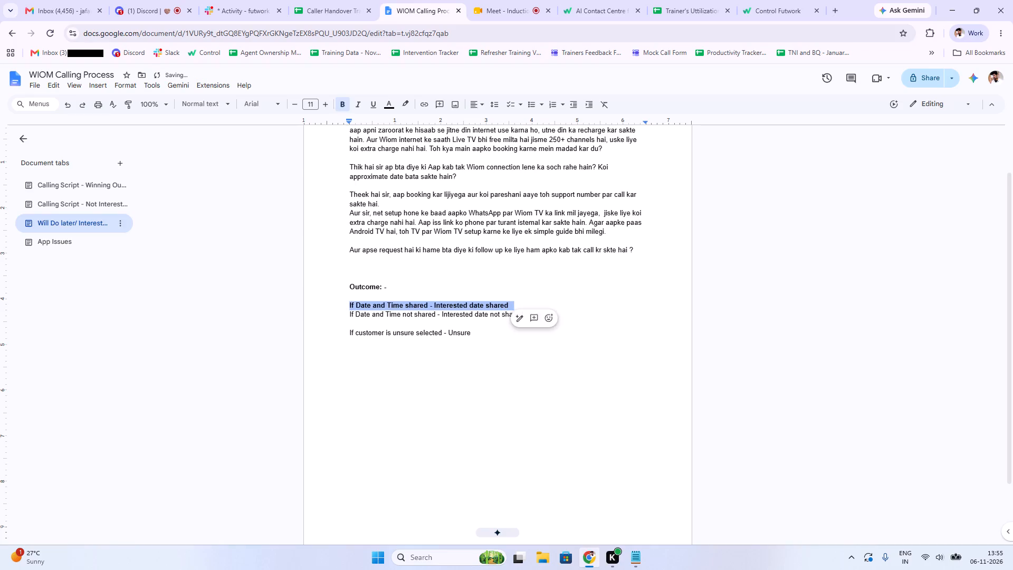
pyautogui.tripleClick(494, 317)
pyautogui.hotkey('ctrl', 'b')
pyautogui.tripleClick(452, 336)
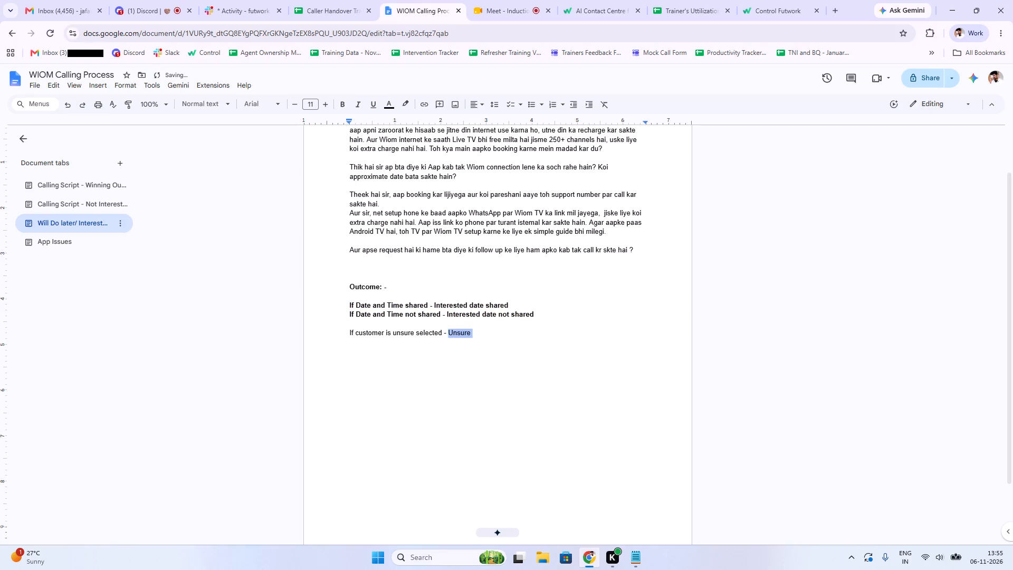
pyautogui.hotkey('ctrl', 'b')
# Remove the blank line between the "Interested date not shared" line and the "Unsure" line.
pyautogui.click(376, 325)
pyautogui.press('BackSpace')
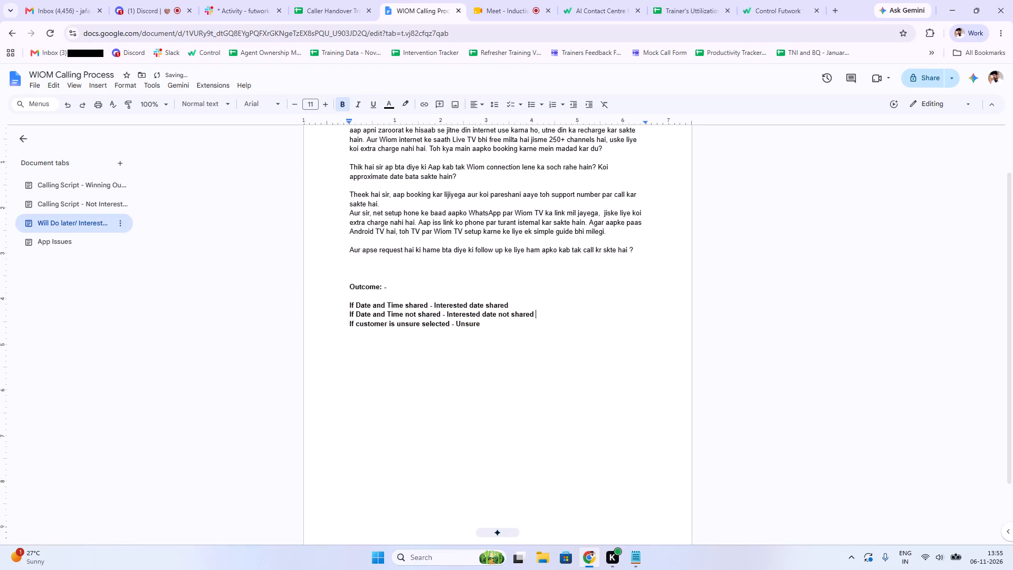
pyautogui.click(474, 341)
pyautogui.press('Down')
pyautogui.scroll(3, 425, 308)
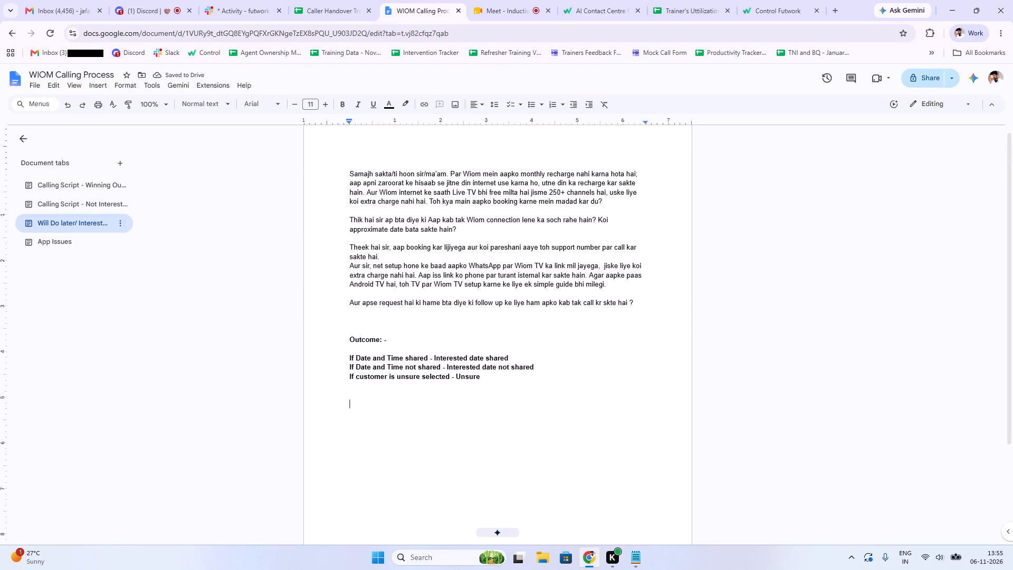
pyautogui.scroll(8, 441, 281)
# Set all the text in the Calling Script winning-outcome tab to font size 12.
pyautogui.click(82, 185)
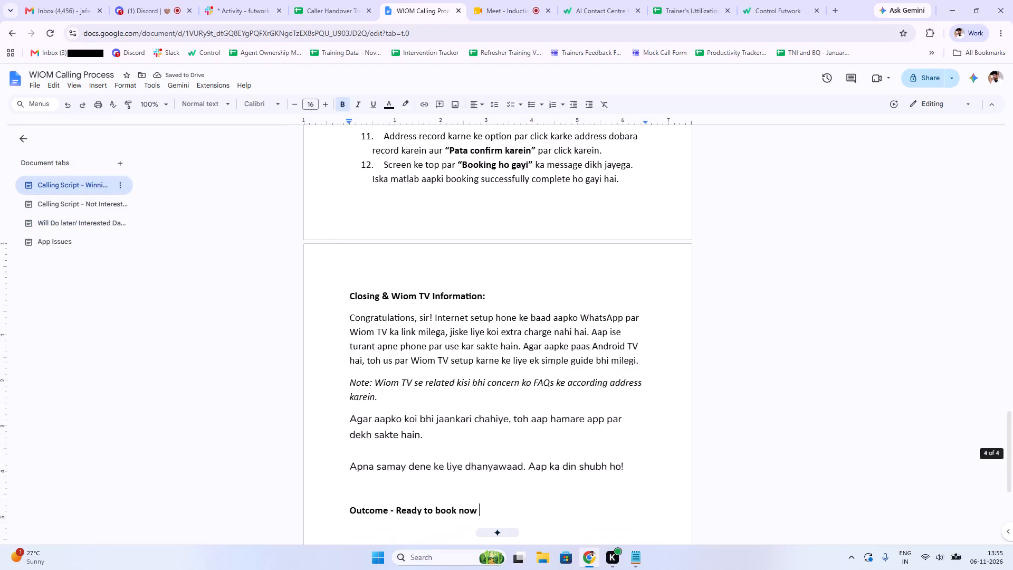
pyautogui.scroll(14, 469, 252)
pyautogui.scroll(-3, 447, 297)
pyautogui.hotkey('ctrl', 'a')
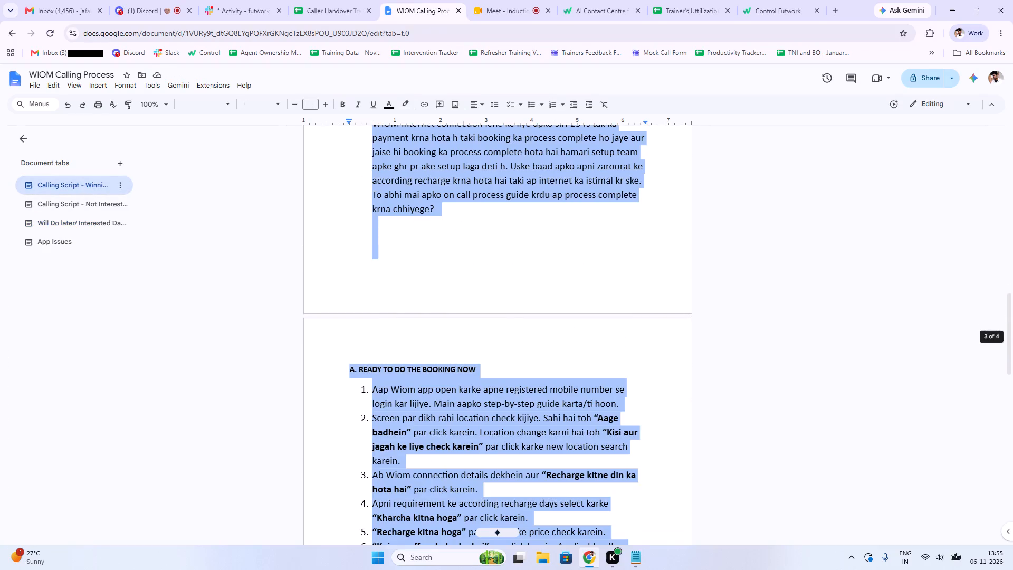
pyautogui.click(312, 108)
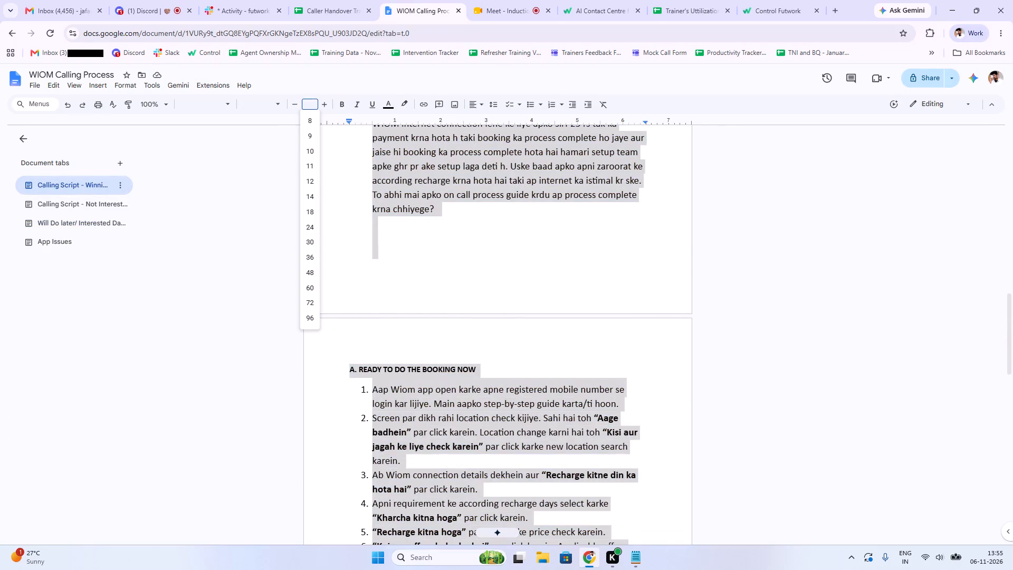
pyautogui.write('12')
pyautogui.press('Return')
pyautogui.click(433, 282)
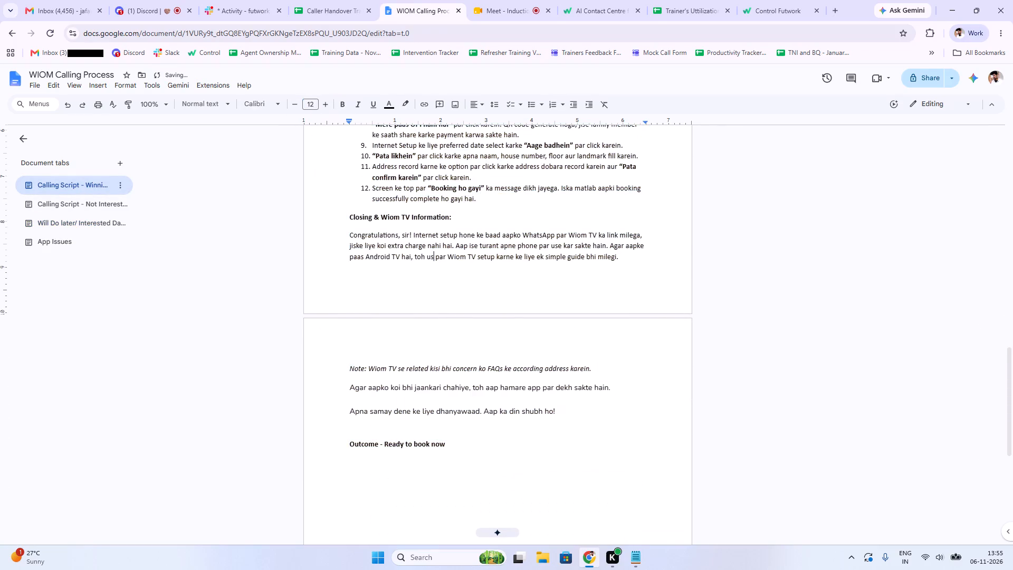
# Set all the text in the Calling Script Not Interested tab to font size 12 and look over the resized script.
pyautogui.click(88, 199)
pyautogui.click(591, 260)
pyautogui.hotkey('ctrl', 'a')
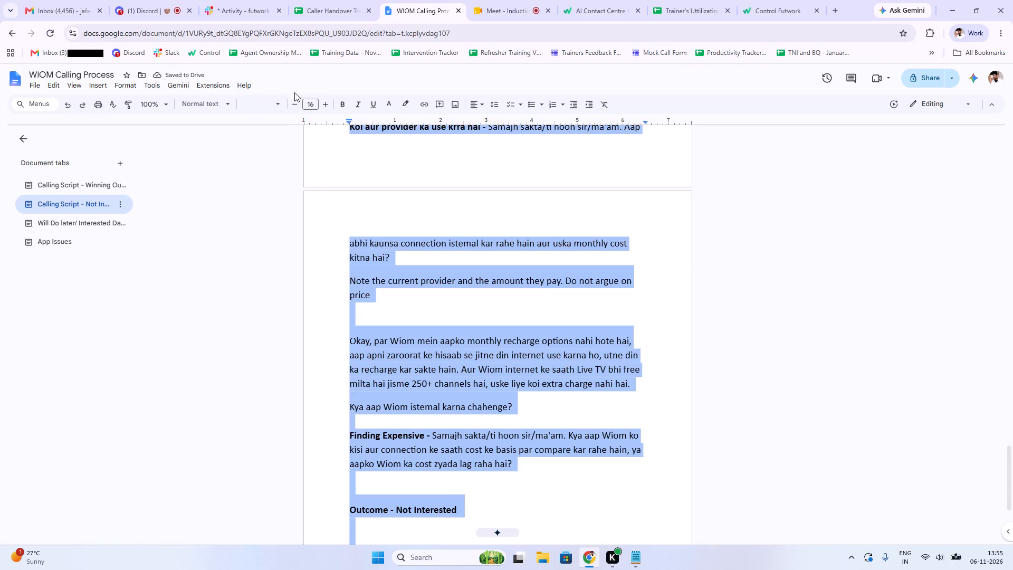
pyautogui.click(311, 108)
pyautogui.write('12')
pyautogui.press('Return')
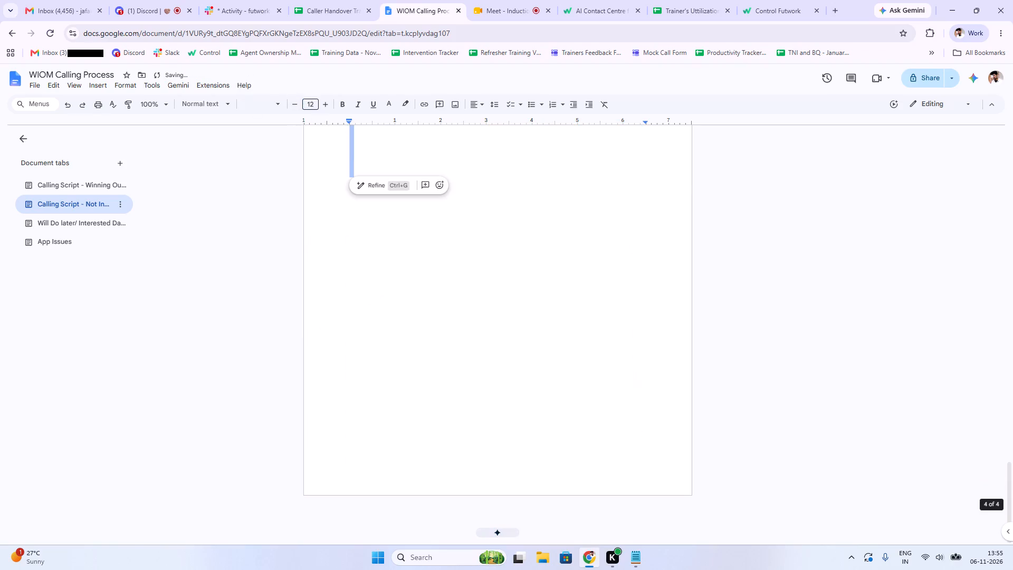
pyautogui.scroll(8, 397, 181)
pyautogui.scroll(4, 483, 302)
pyautogui.scroll(2, 410, 290)
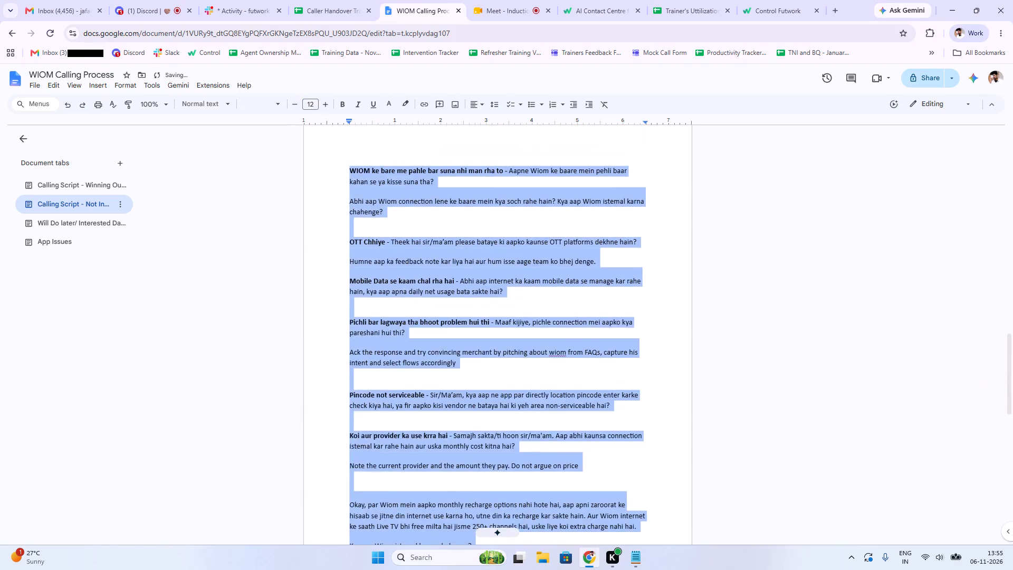
pyautogui.scroll(4, 413, 290)
pyautogui.scroll(7, 362, 294)
pyautogui.scroll(6, 413, 291)
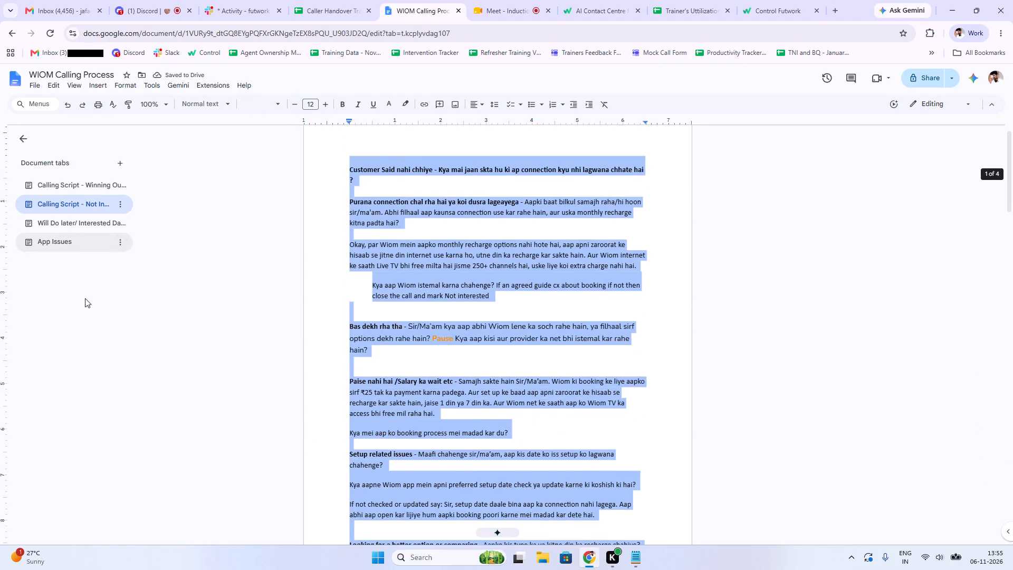
# Set all the text in the Will Do later/Interested Date tab to font size 13.
pyautogui.click(85, 298)
pyautogui.click(79, 223)
pyautogui.click(467, 255)
pyautogui.hotkey('ctrl', 'a')
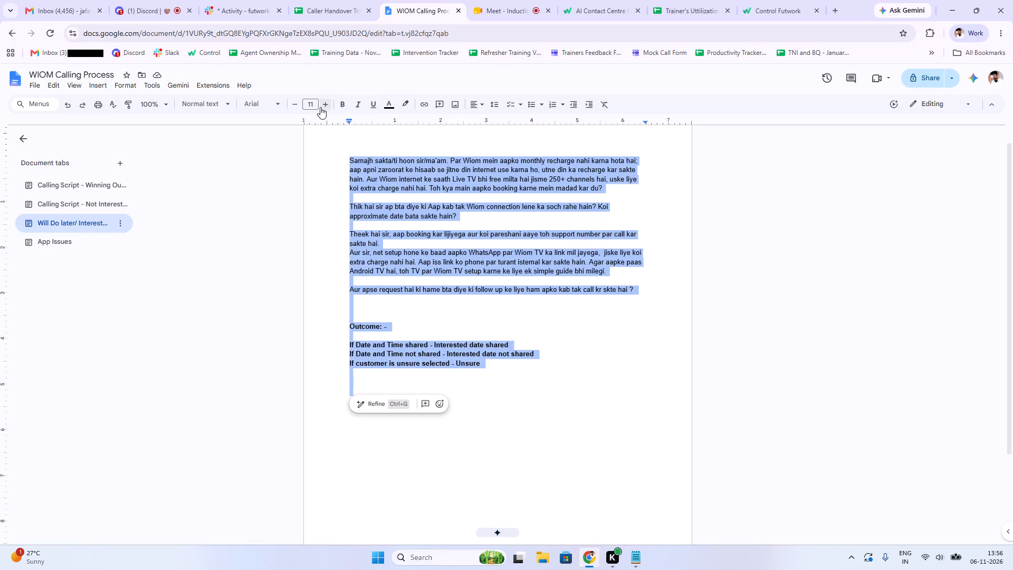
pyautogui.doubleClick(320, 106)
pyautogui.click(320, 106)
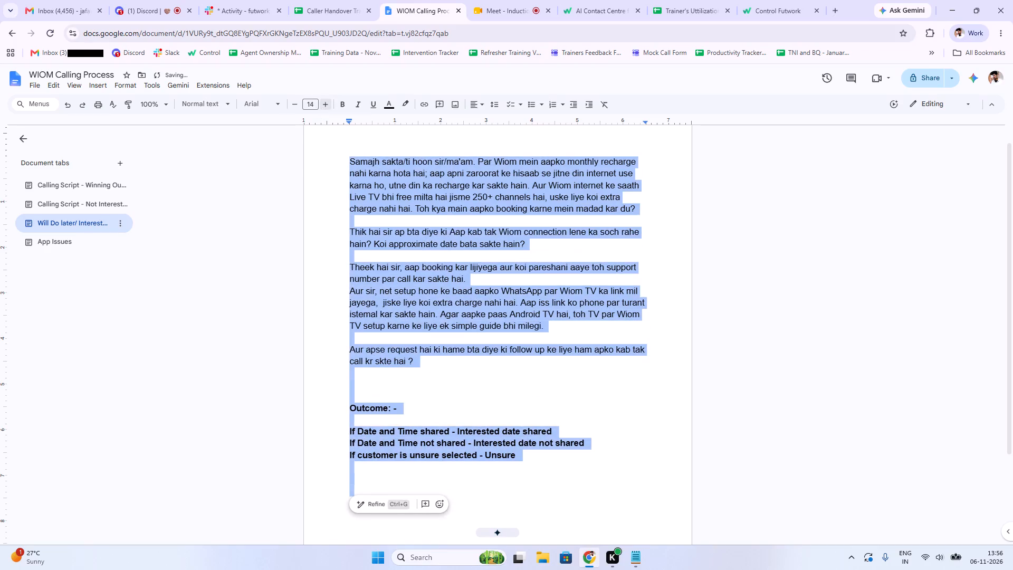
pyautogui.click(301, 103)
pyautogui.click(295, 103)
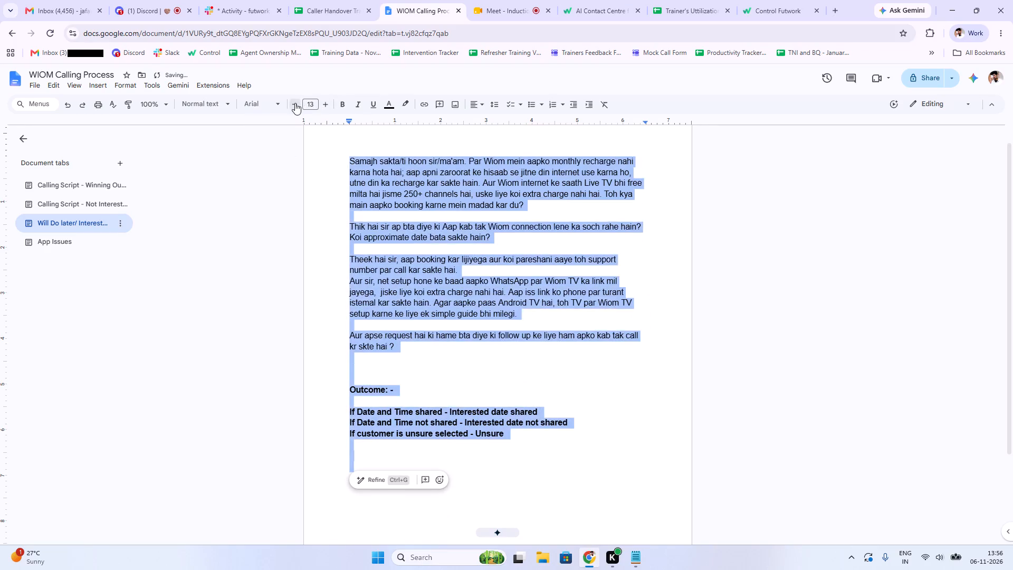
pyautogui.click(440, 262)
# Set all the text in the App Issues tab to font size 12.
pyautogui.click(44, 242)
pyautogui.click(510, 304)
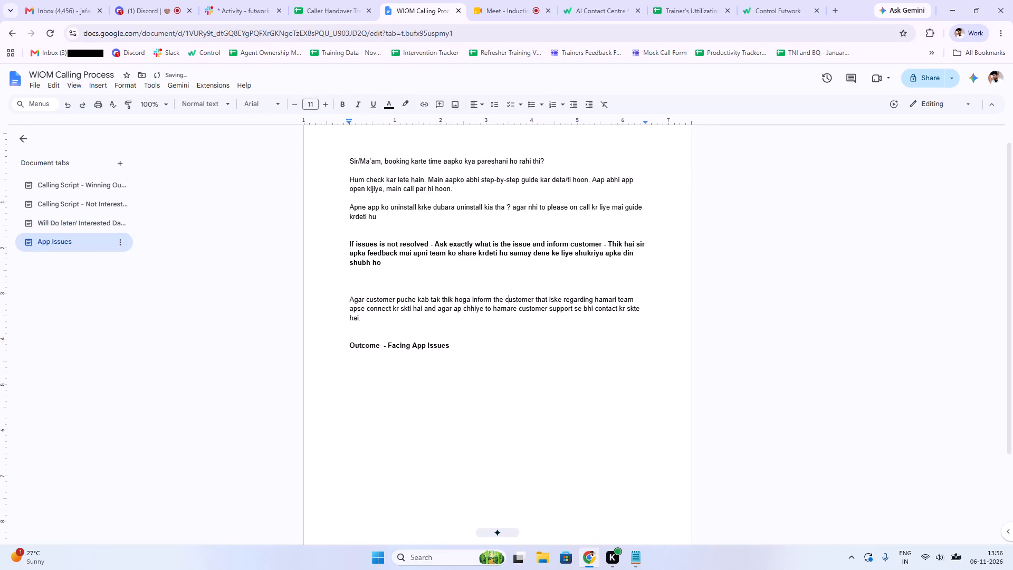
pyautogui.hotkey('ctrl', 'a')
pyautogui.click(324, 103)
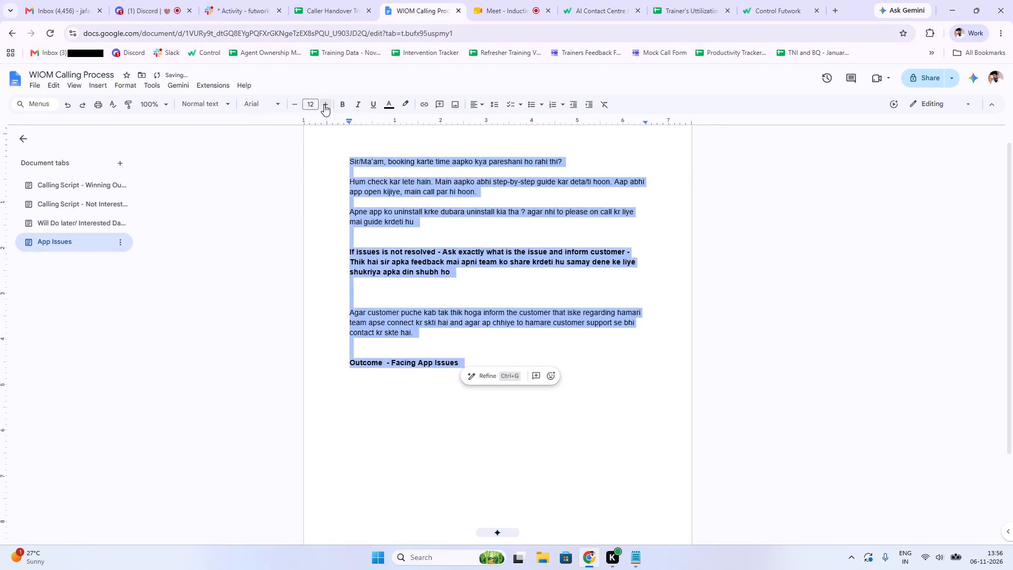
pyautogui.click(421, 254)
# Check the font size of all the text in the Calling Script winning-outcome and Not Interested tabs.
pyautogui.click(76, 177)
pyautogui.click(537, 268)
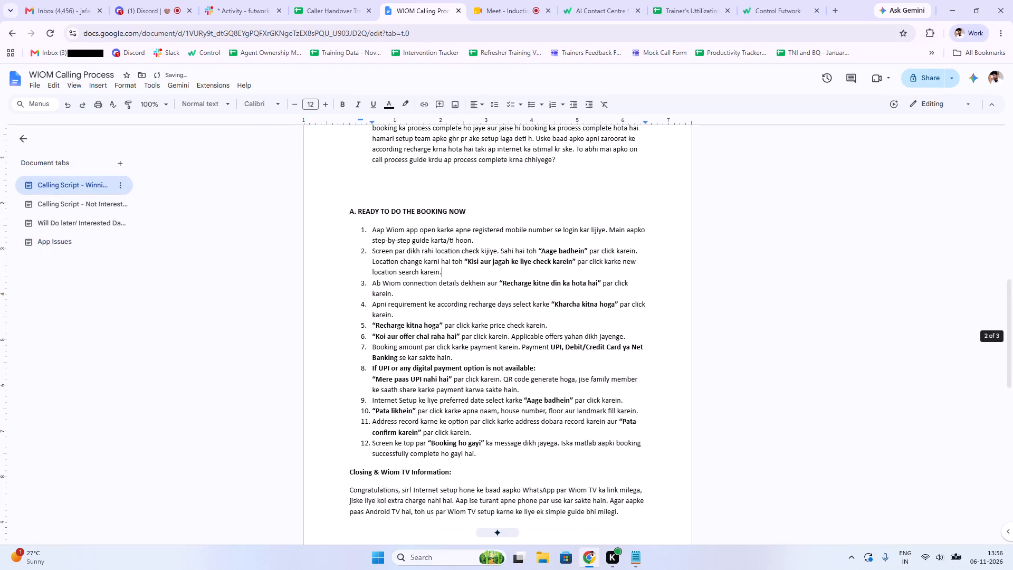
pyautogui.hotkey('ctrl', 'a')
pyautogui.click(75, 215)
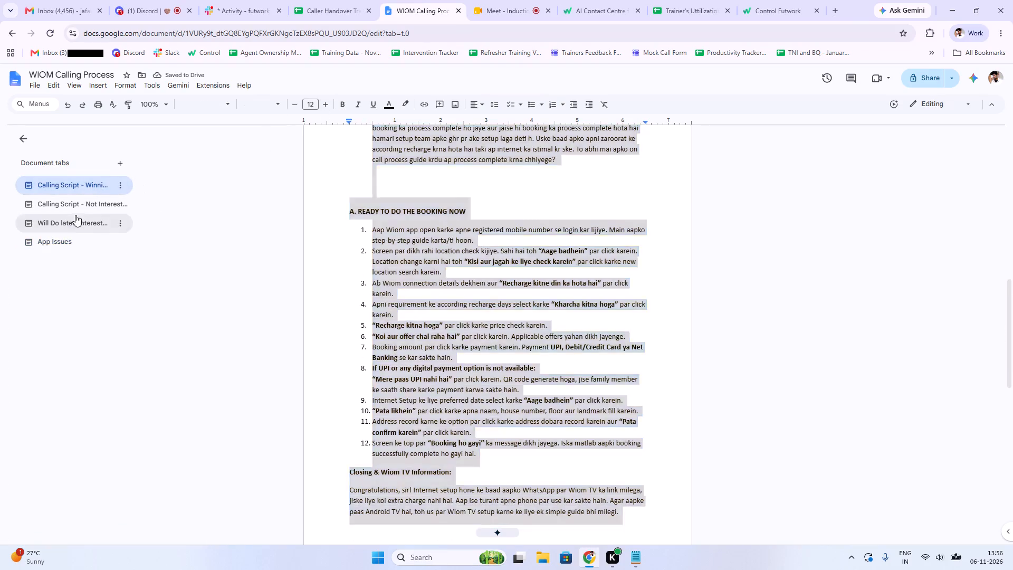
pyautogui.click(77, 203)
pyautogui.click(492, 246)
pyautogui.hotkey('ctrl', 'a')
pyautogui.scroll(6, 492, 279)
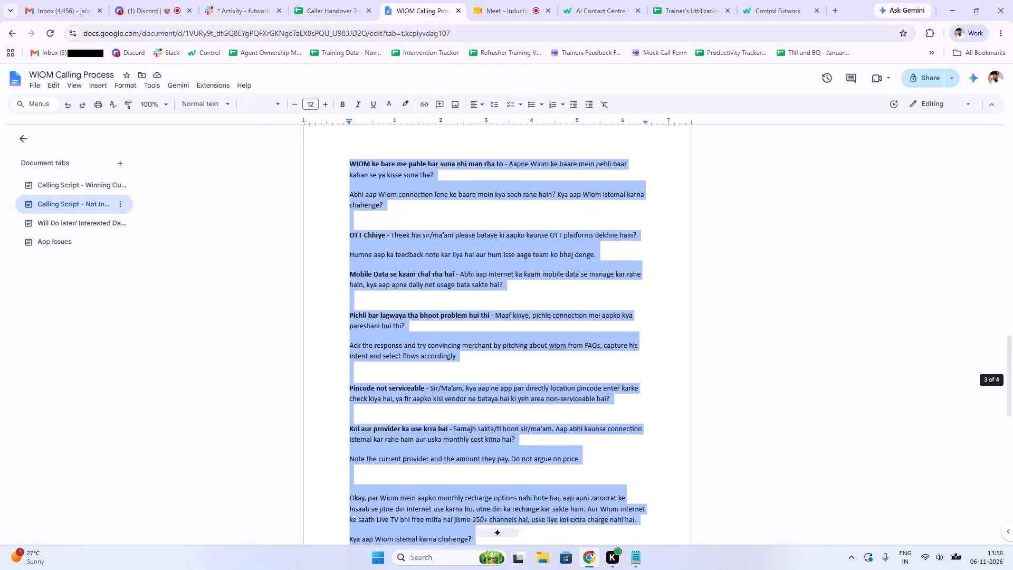
pyautogui.scroll(20, 473, 330)
pyautogui.scroll(4, 473, 330)
pyautogui.scroll(7, 451, 256)
pyautogui.click(463, 208)
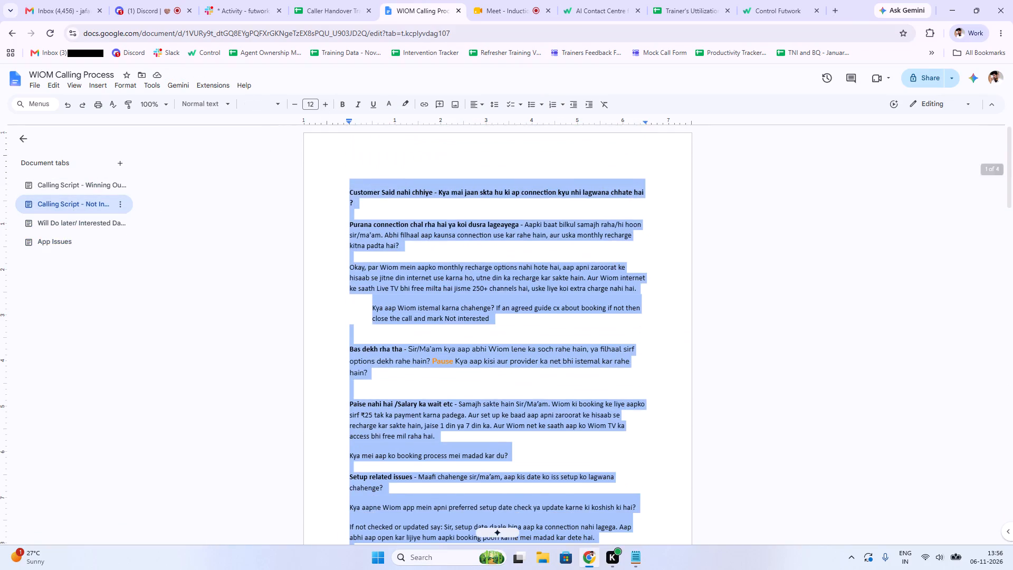
# Look over the opening lines of the Not Interested script and of the winning-outcome script.
pyautogui.scroll(5, 66, 274)
pyautogui.click(63, 257)
pyautogui.scroll(5, 350, 244)
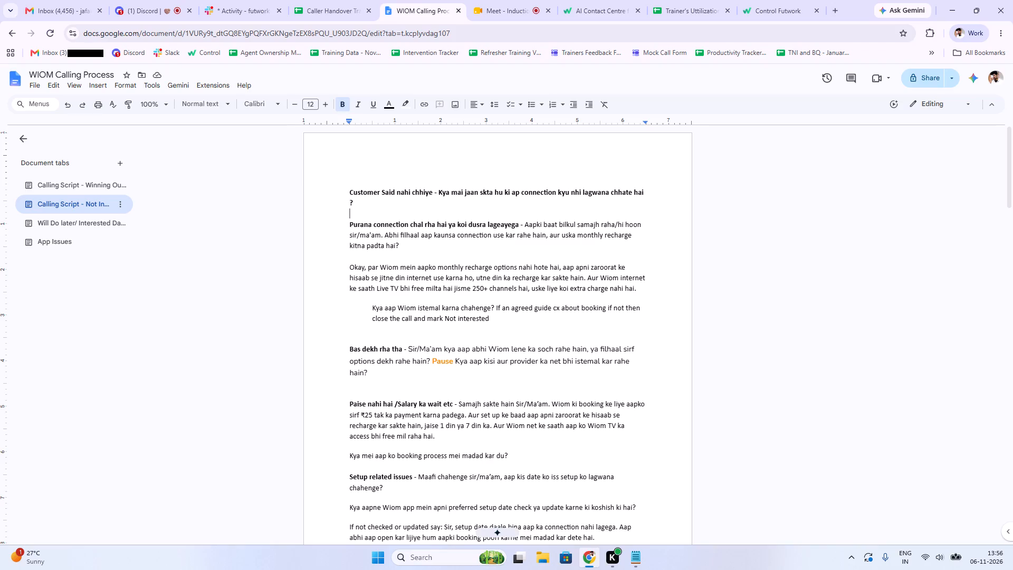
pyautogui.click(385, 215)
pyautogui.scroll(6, 391, 235)
pyautogui.scroll(-6, 399, 234)
pyautogui.scroll(8, 401, 236)
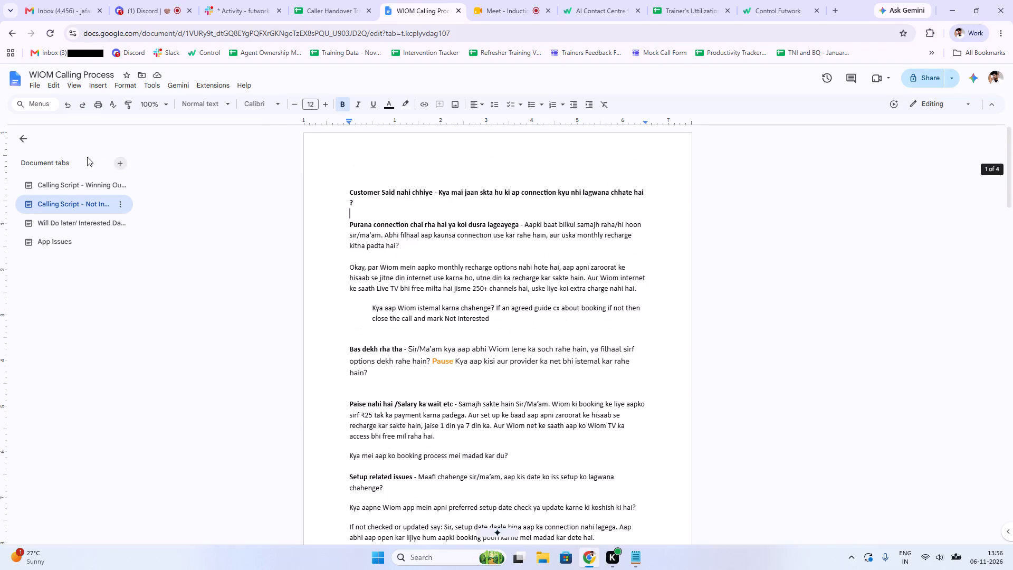
pyautogui.click(81, 193)
pyautogui.scroll(20, 408, 226)
pyautogui.scroll(6, 408, 226)
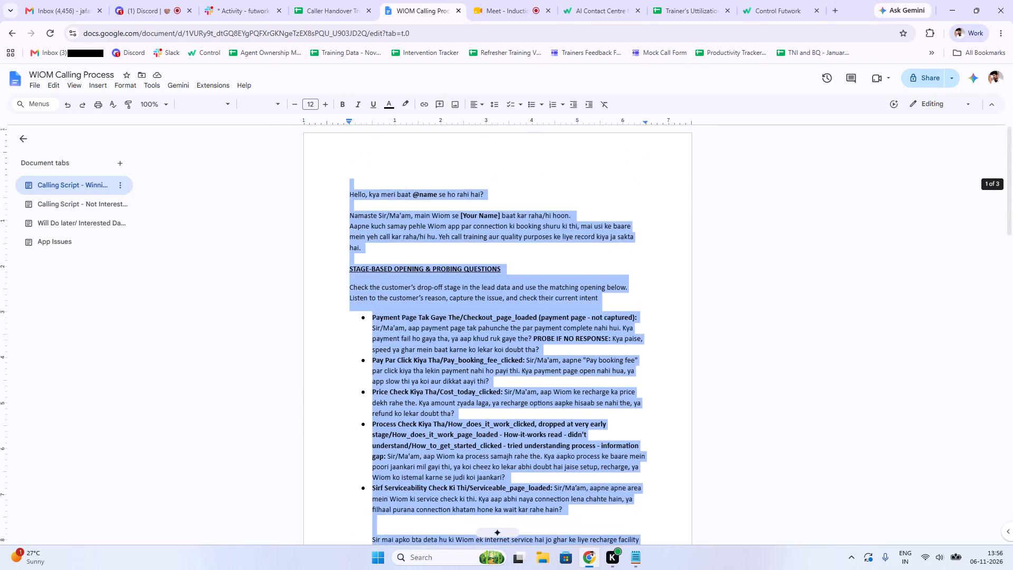
pyautogui.click(488, 208)
pyautogui.click(551, 188)
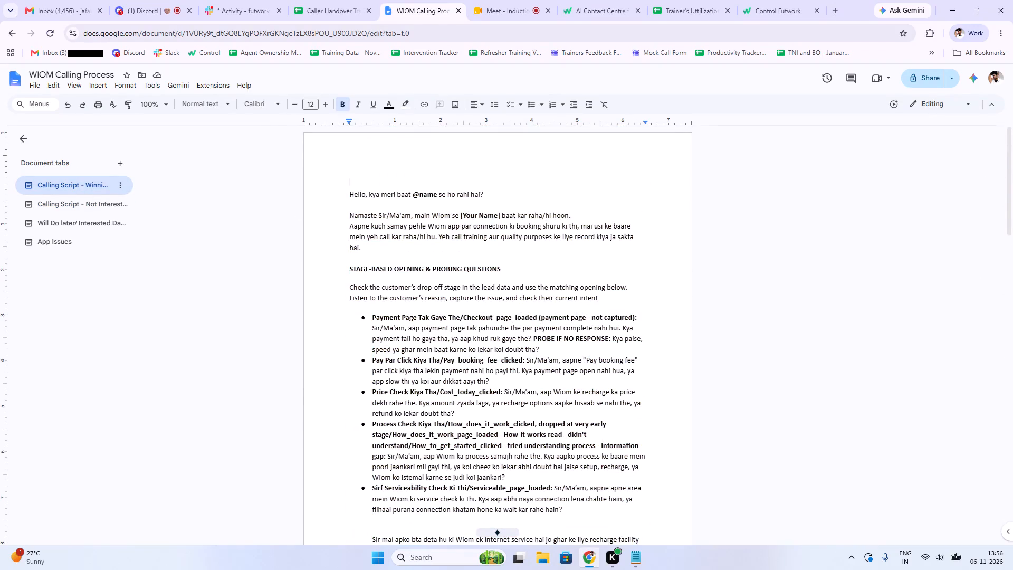
pyautogui.keyDown('ctrl'); pyautogui.scroll(1, 548, 257); pyautogui.keyUp('ctrl')
# Read through the Calling Script Not Interested tab from the first objection to the Trust Issues section.
pyautogui.click(73, 215)
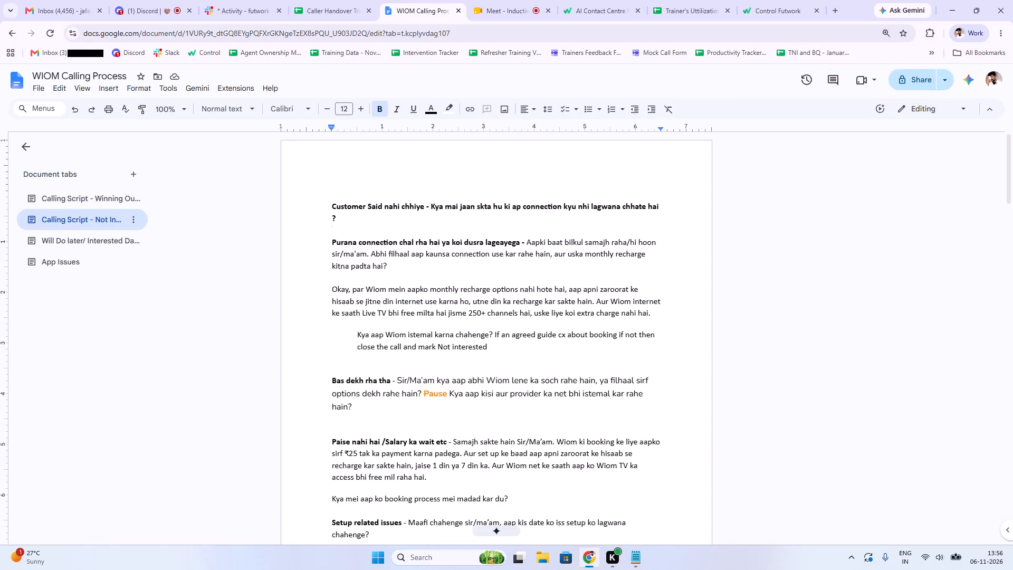
pyautogui.scroll(-3, 476, 236)
pyautogui.scroll(-2, 458, 284)
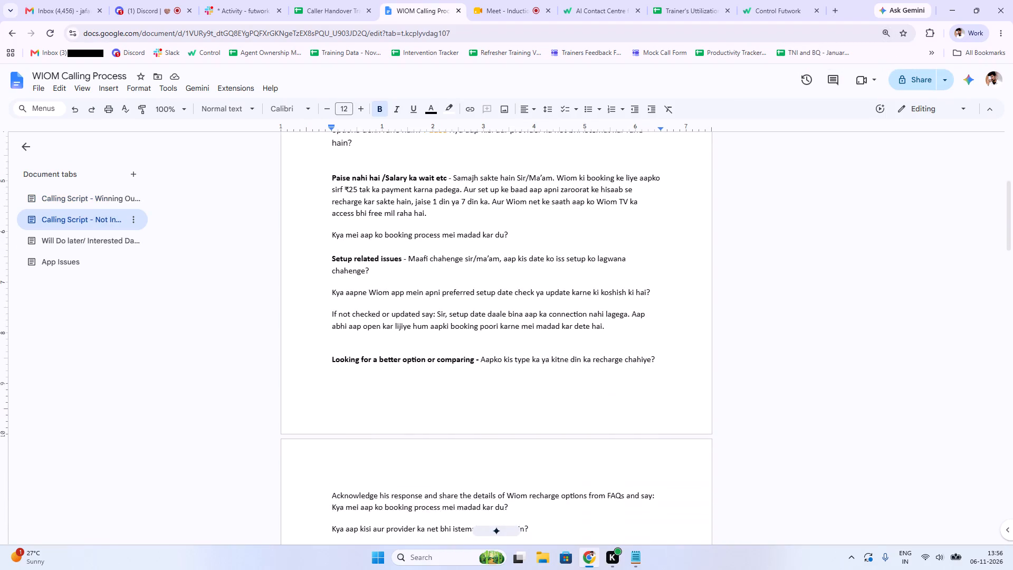
pyautogui.scroll(-10, 501, 281)
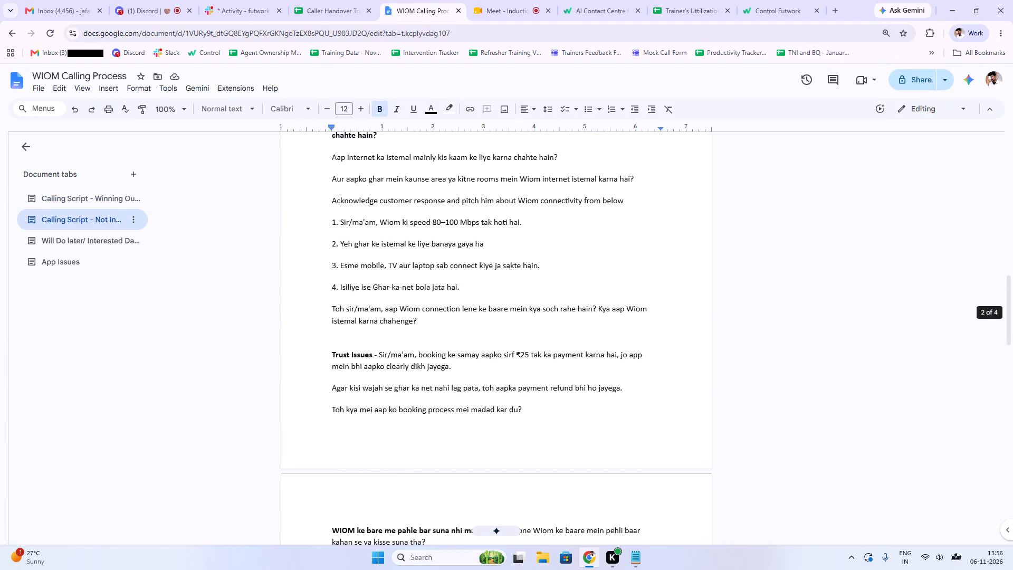